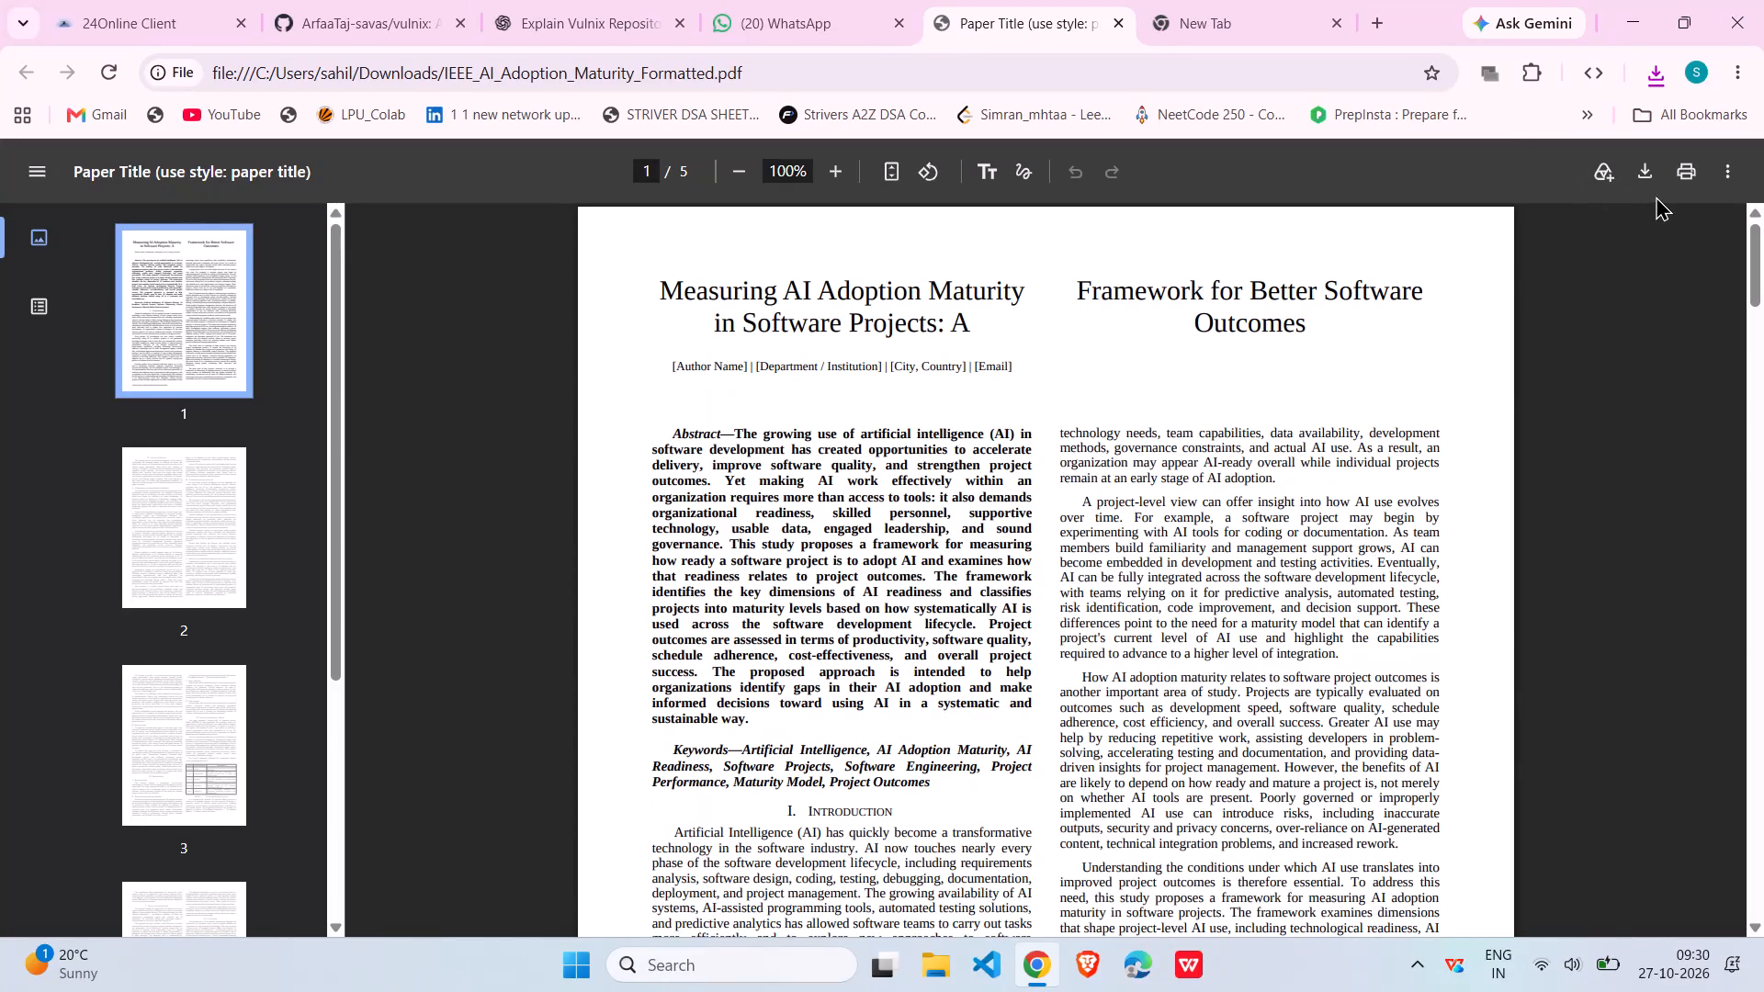
Search for "pdf to word" in the new browser tab and open the iLovePDF PDF to Word converter.
{"action": "left_click", "coordinate": [1653, 88]}
{"action": "left_click", "coordinate": [1286, 0]}
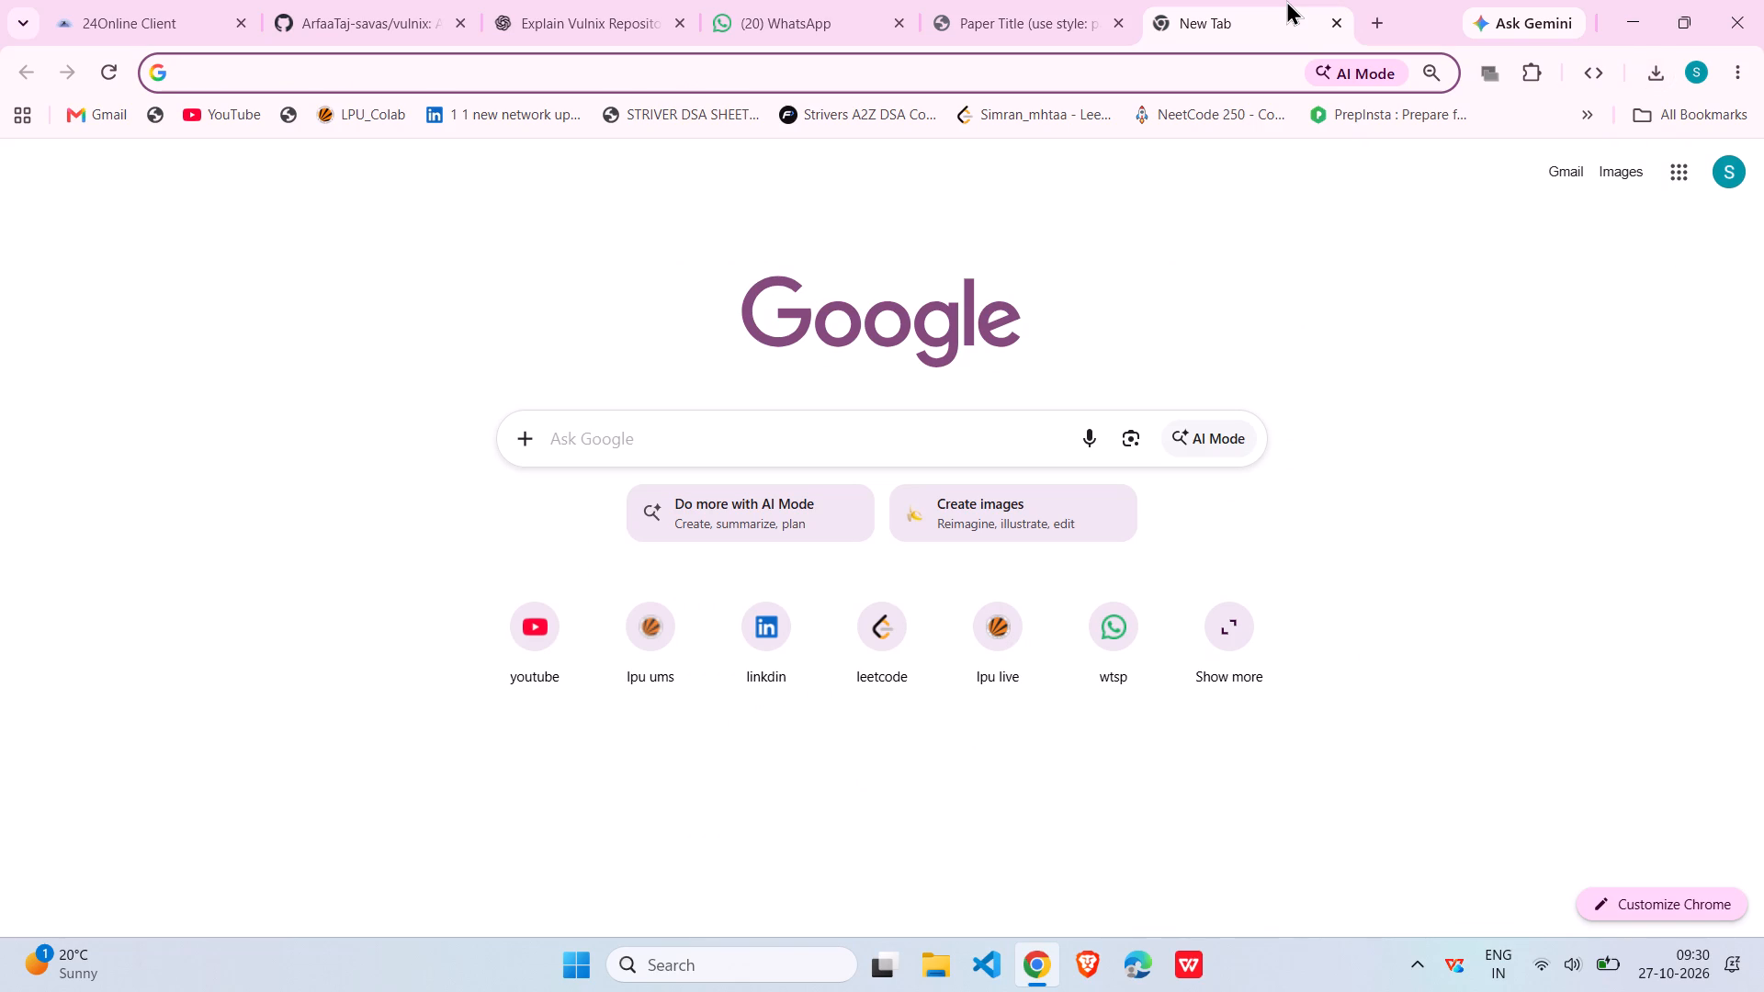
{"action": "type", "text": "pdf to"}
{"action": "key", "text": "space"}
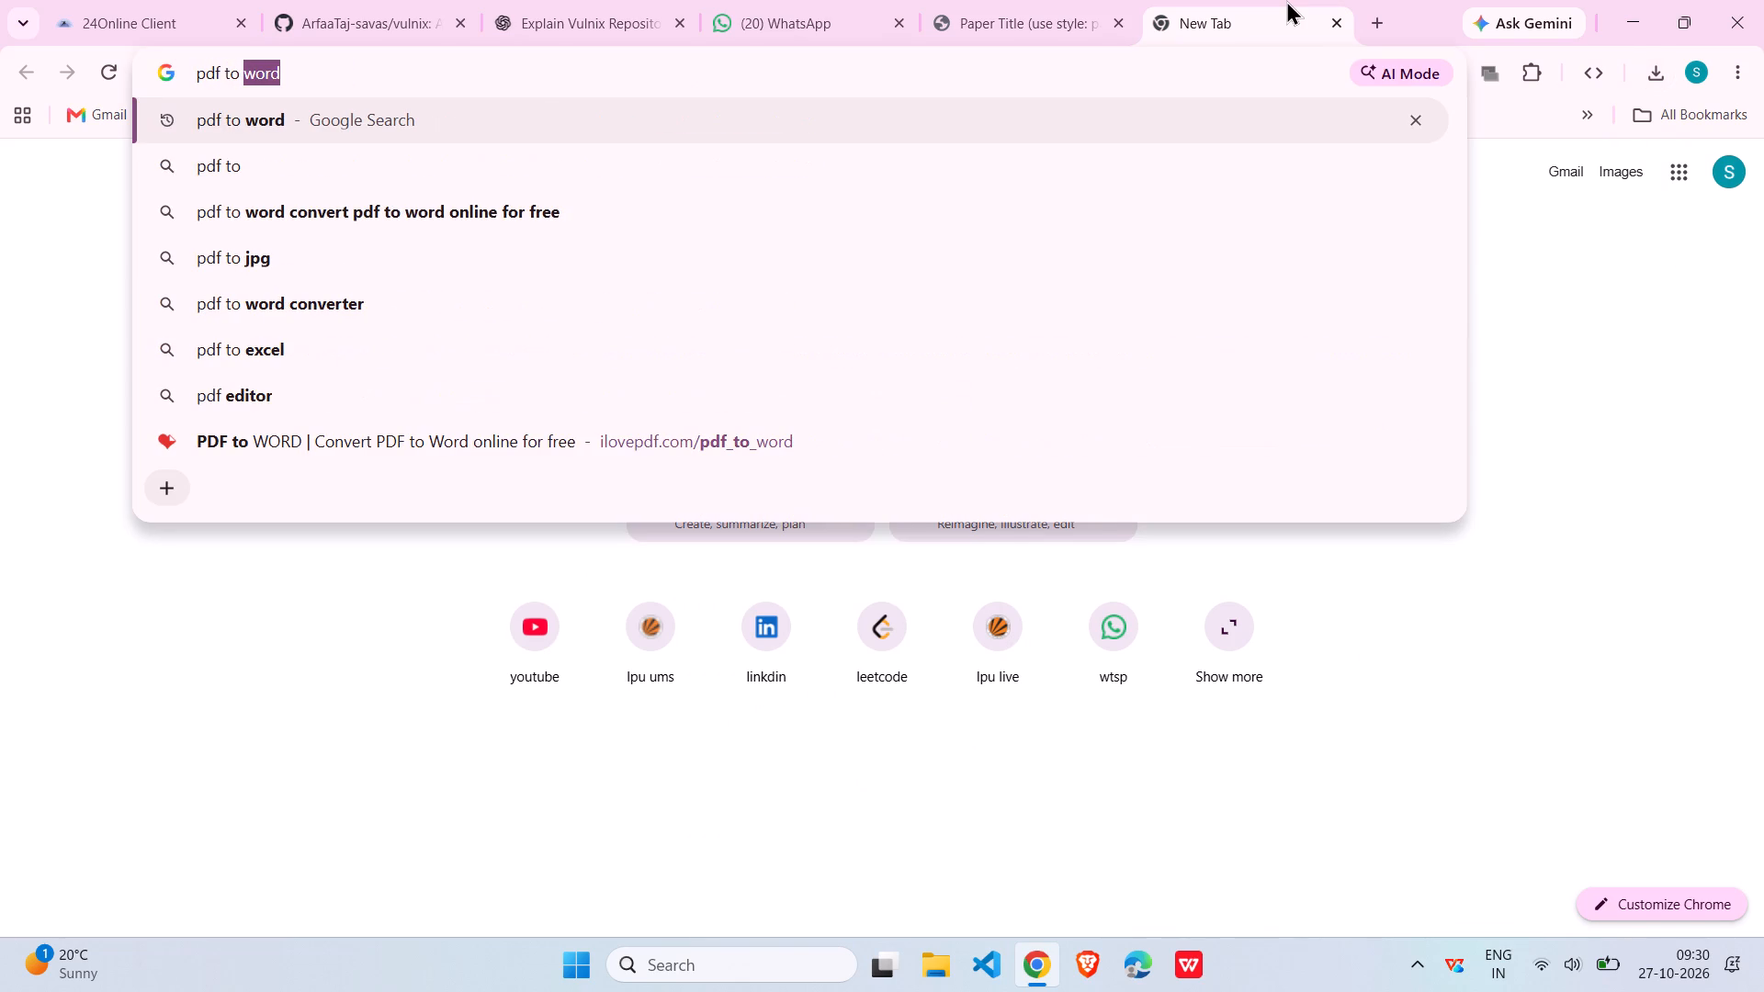
{"action": "key", "text": "Return"}
{"action": "left_click", "coordinate": [615, 434]}
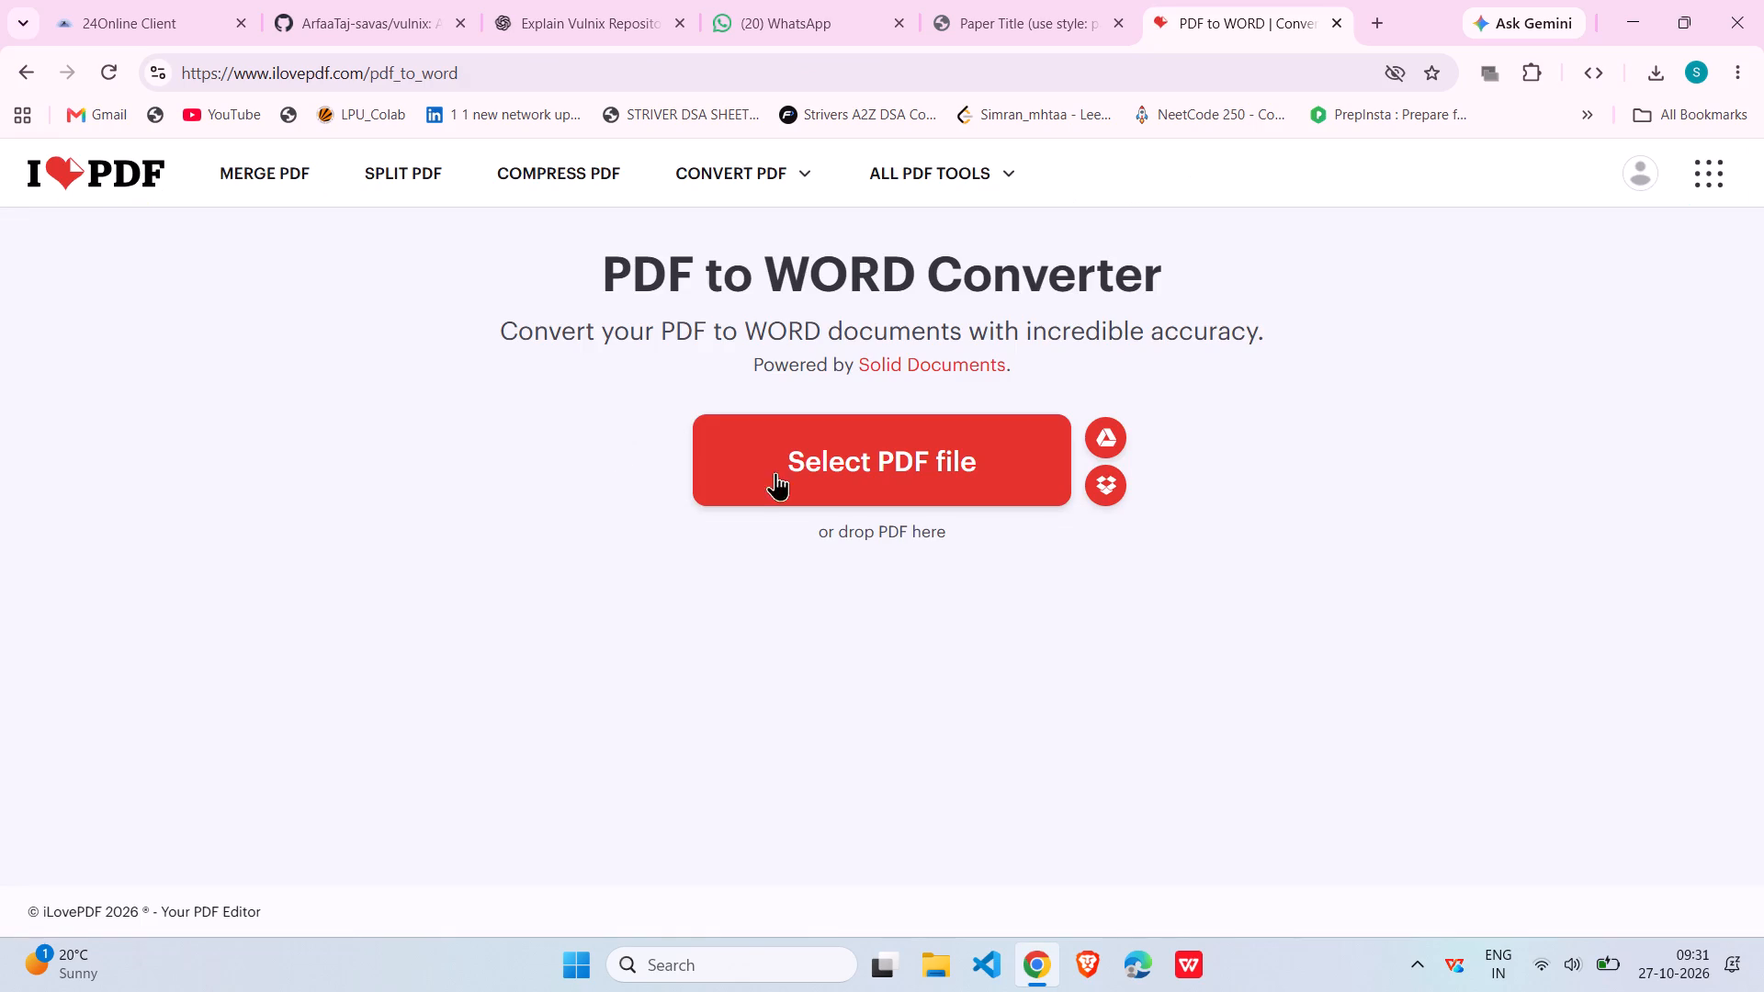
Convert IEEE_AI_Adoption_Maturity_Formatted.pdf from Downloads to an editable Word document without OCR and download it.
{"action": "left_click", "coordinate": [898, 463]}
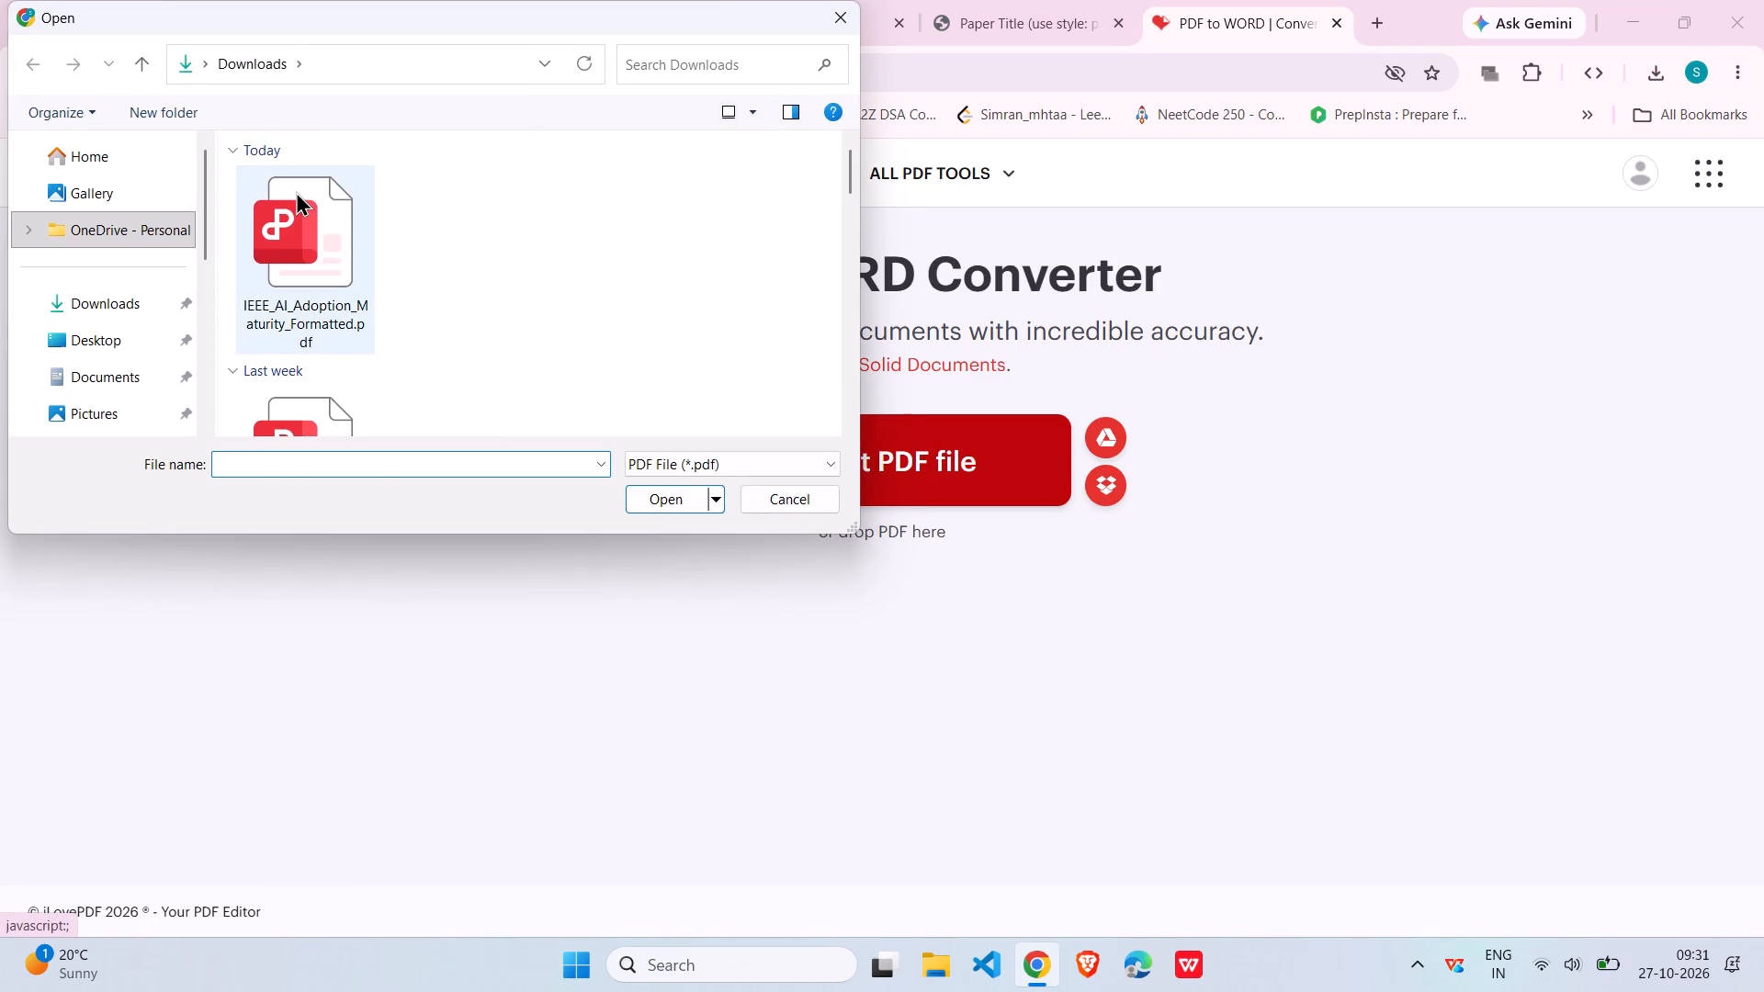
{"action": "left_click", "coordinate": [296, 191]}
{"action": "left_click", "coordinate": [645, 502]}
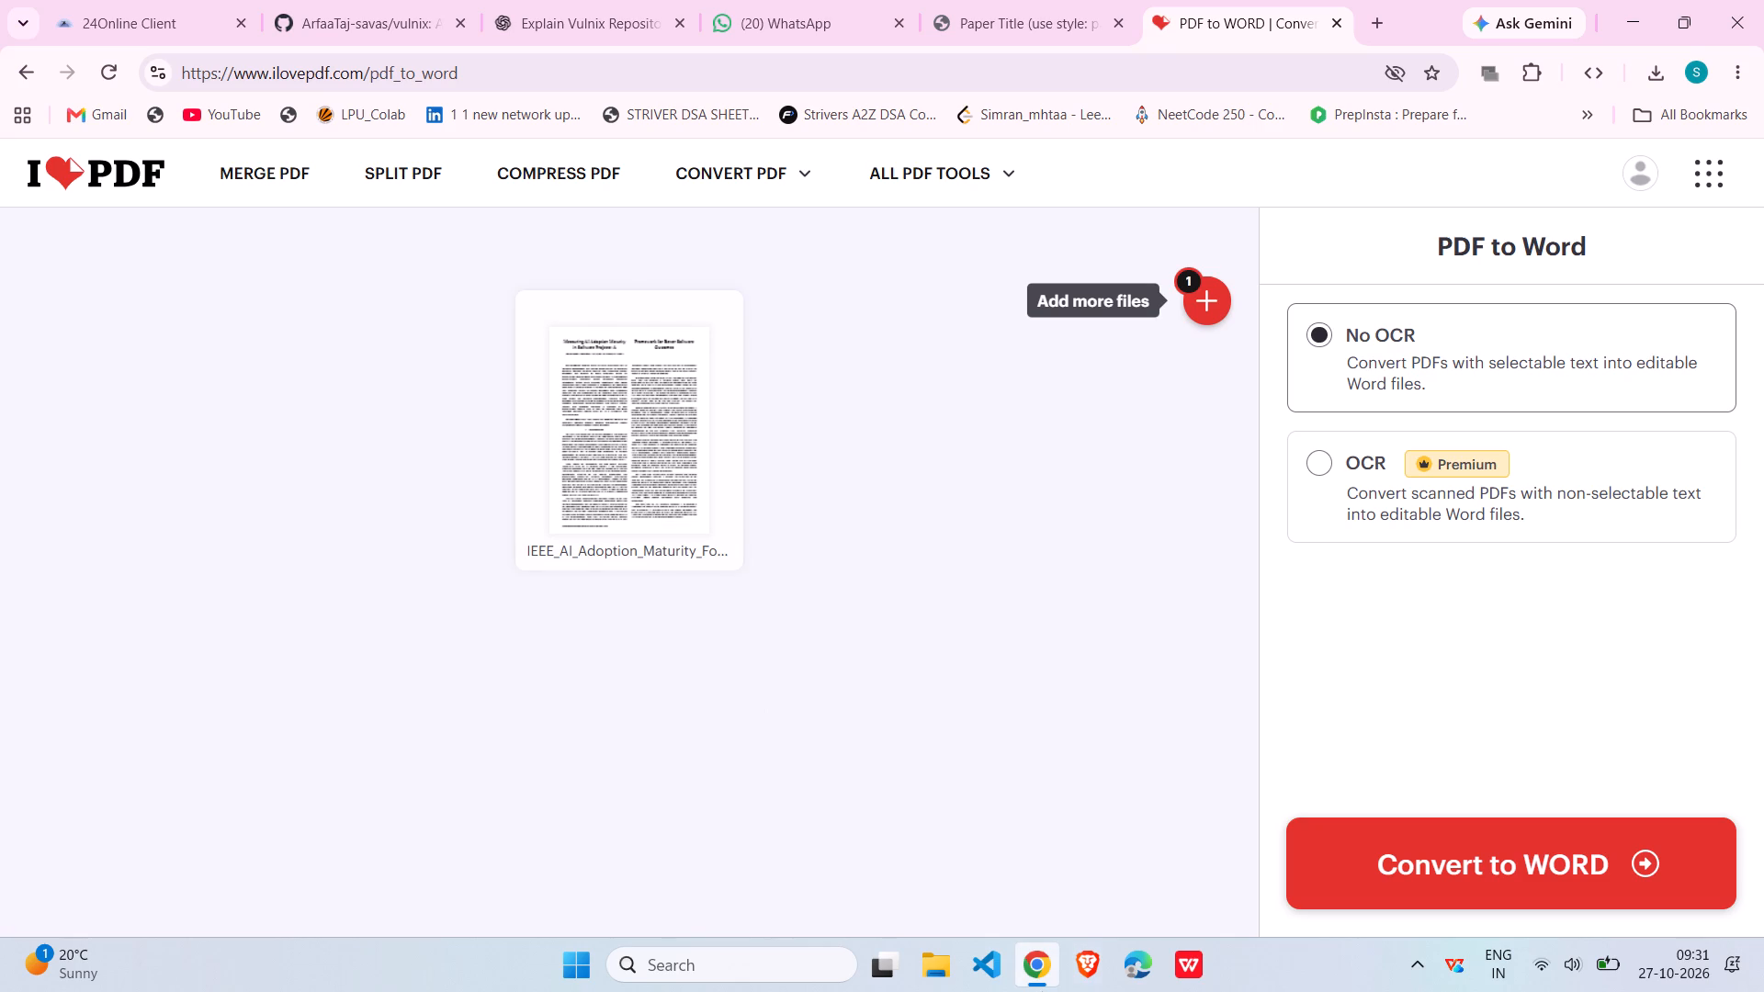
{"action": "left_click", "coordinate": [1334, 878]}
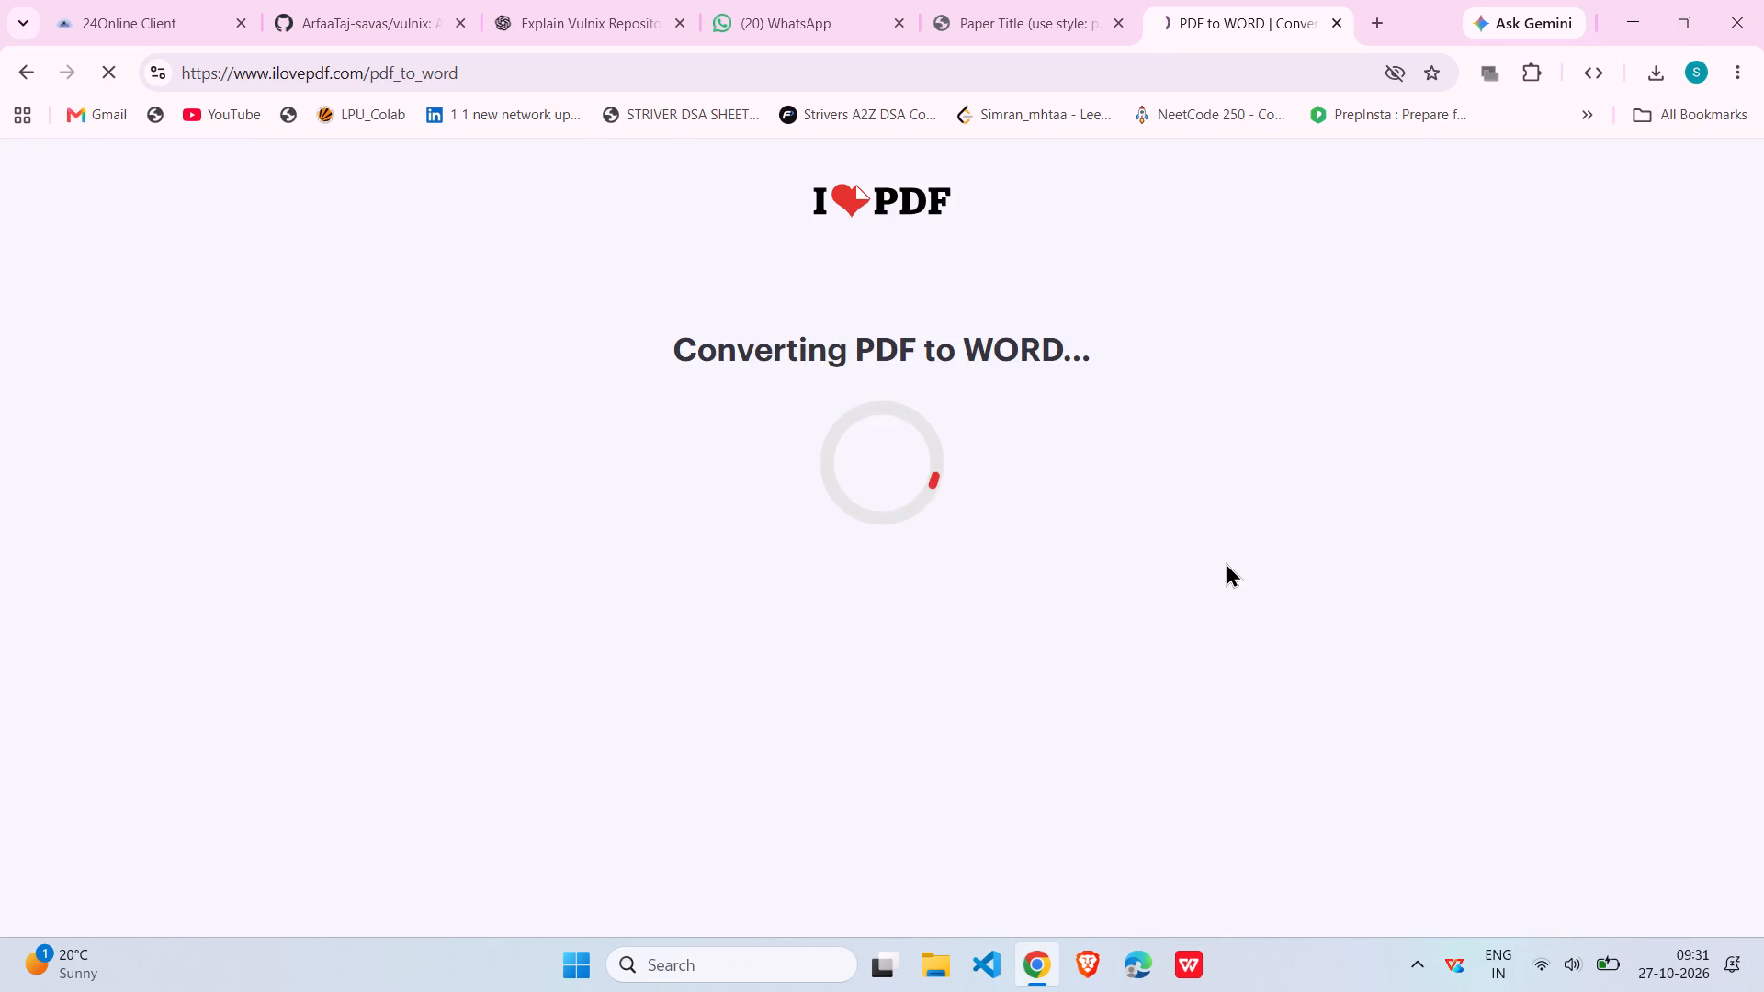
{"action": "left_click", "coordinate": [933, 352]}
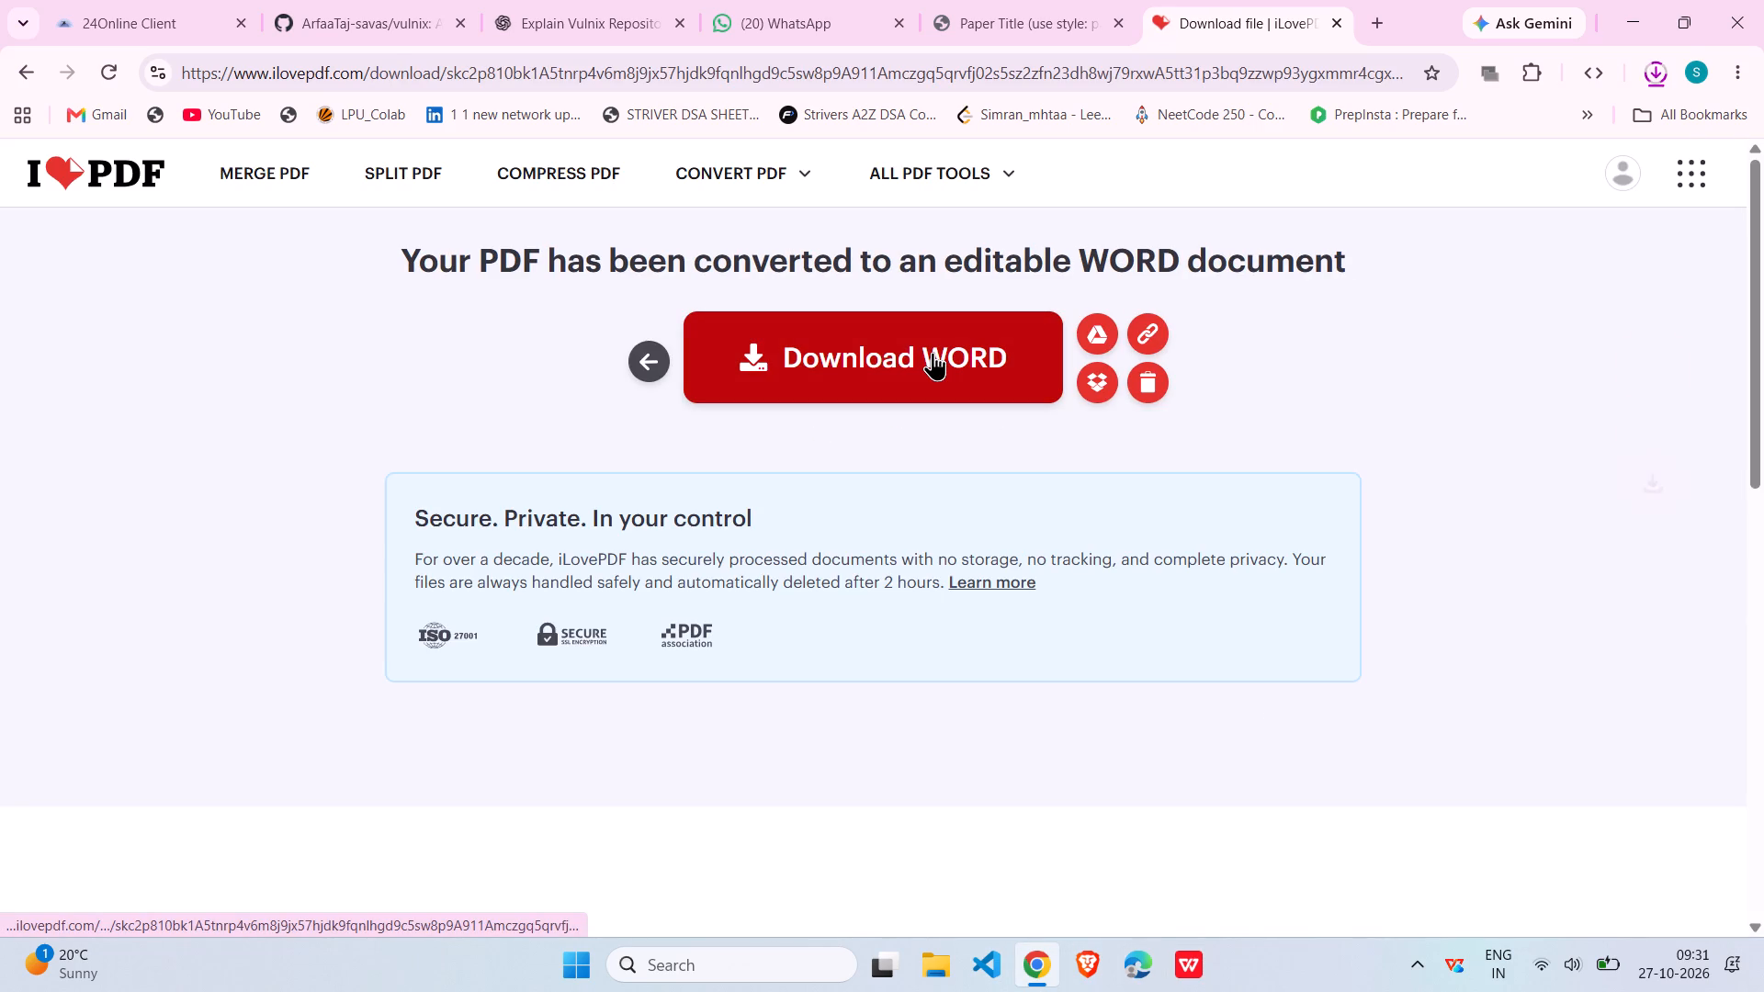
Open the downloaded Word document in WPS Office.
{"action": "left_click", "coordinate": [1408, 158]}
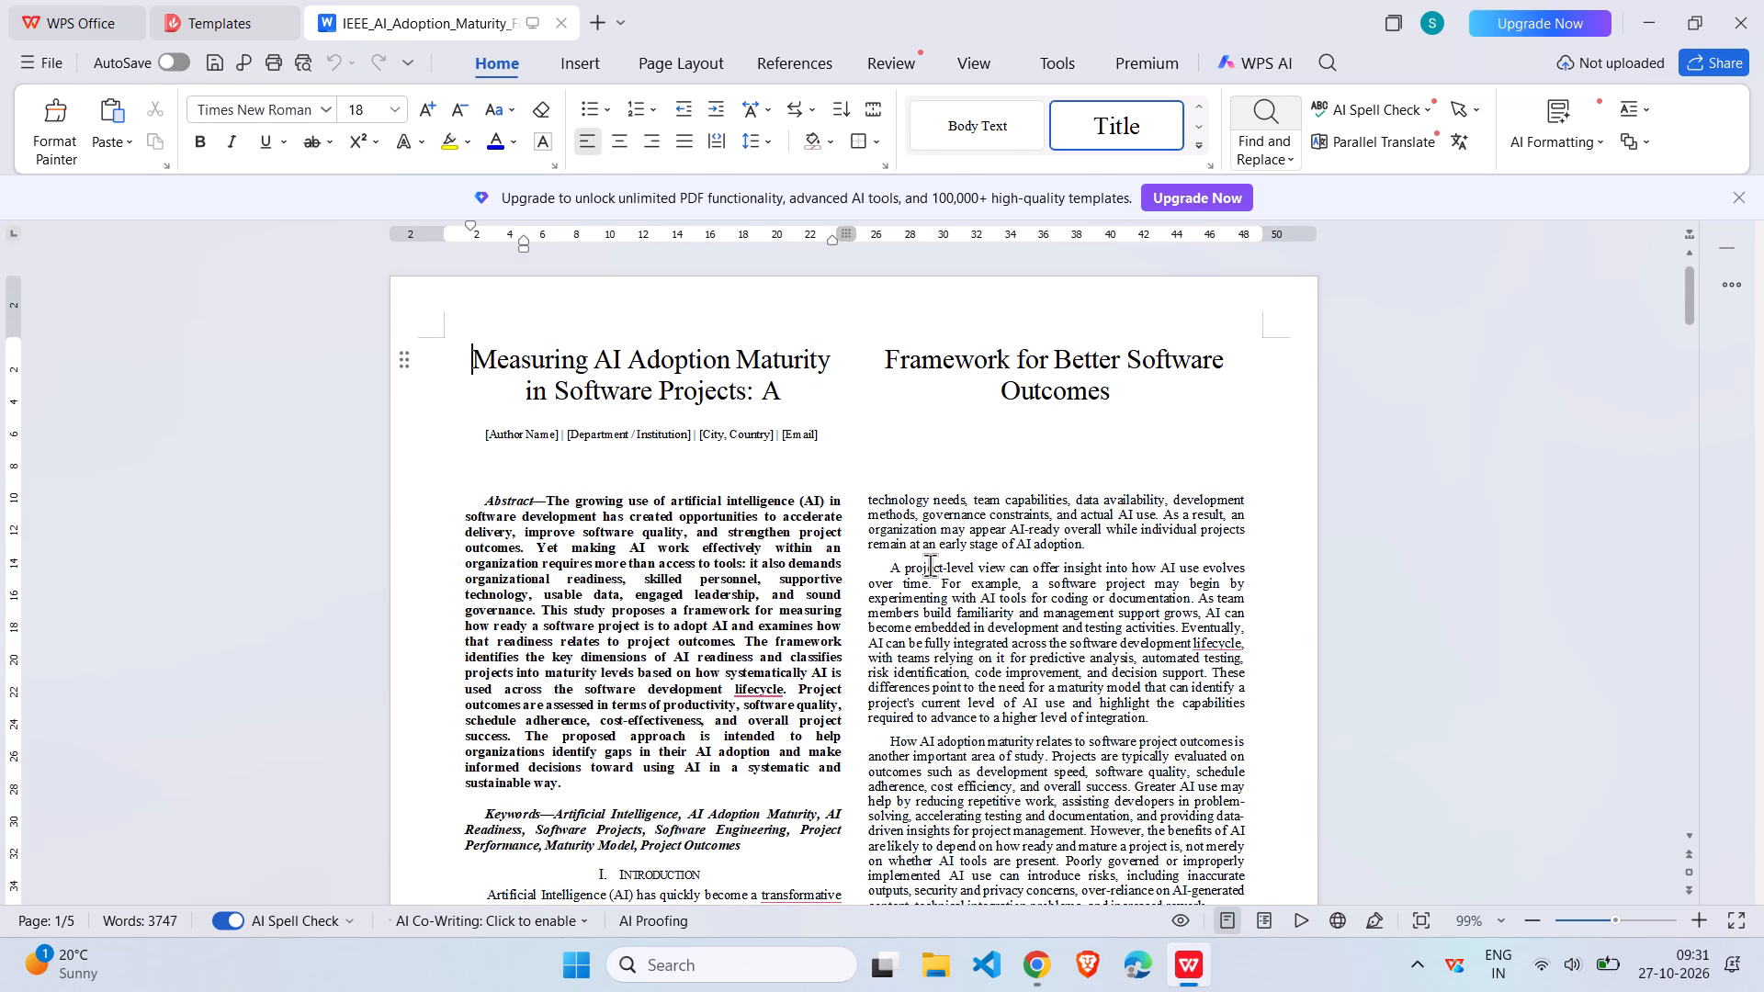
Delete the placeholder line "XXX-X-XXXX-XXXX-X/XX/$XX.00 ©20XX IEEE" at the bottom of page 1.
{"action": "scroll", "coordinate": [910, 682], "scroll_direction": "down", "scroll_amount": 2}
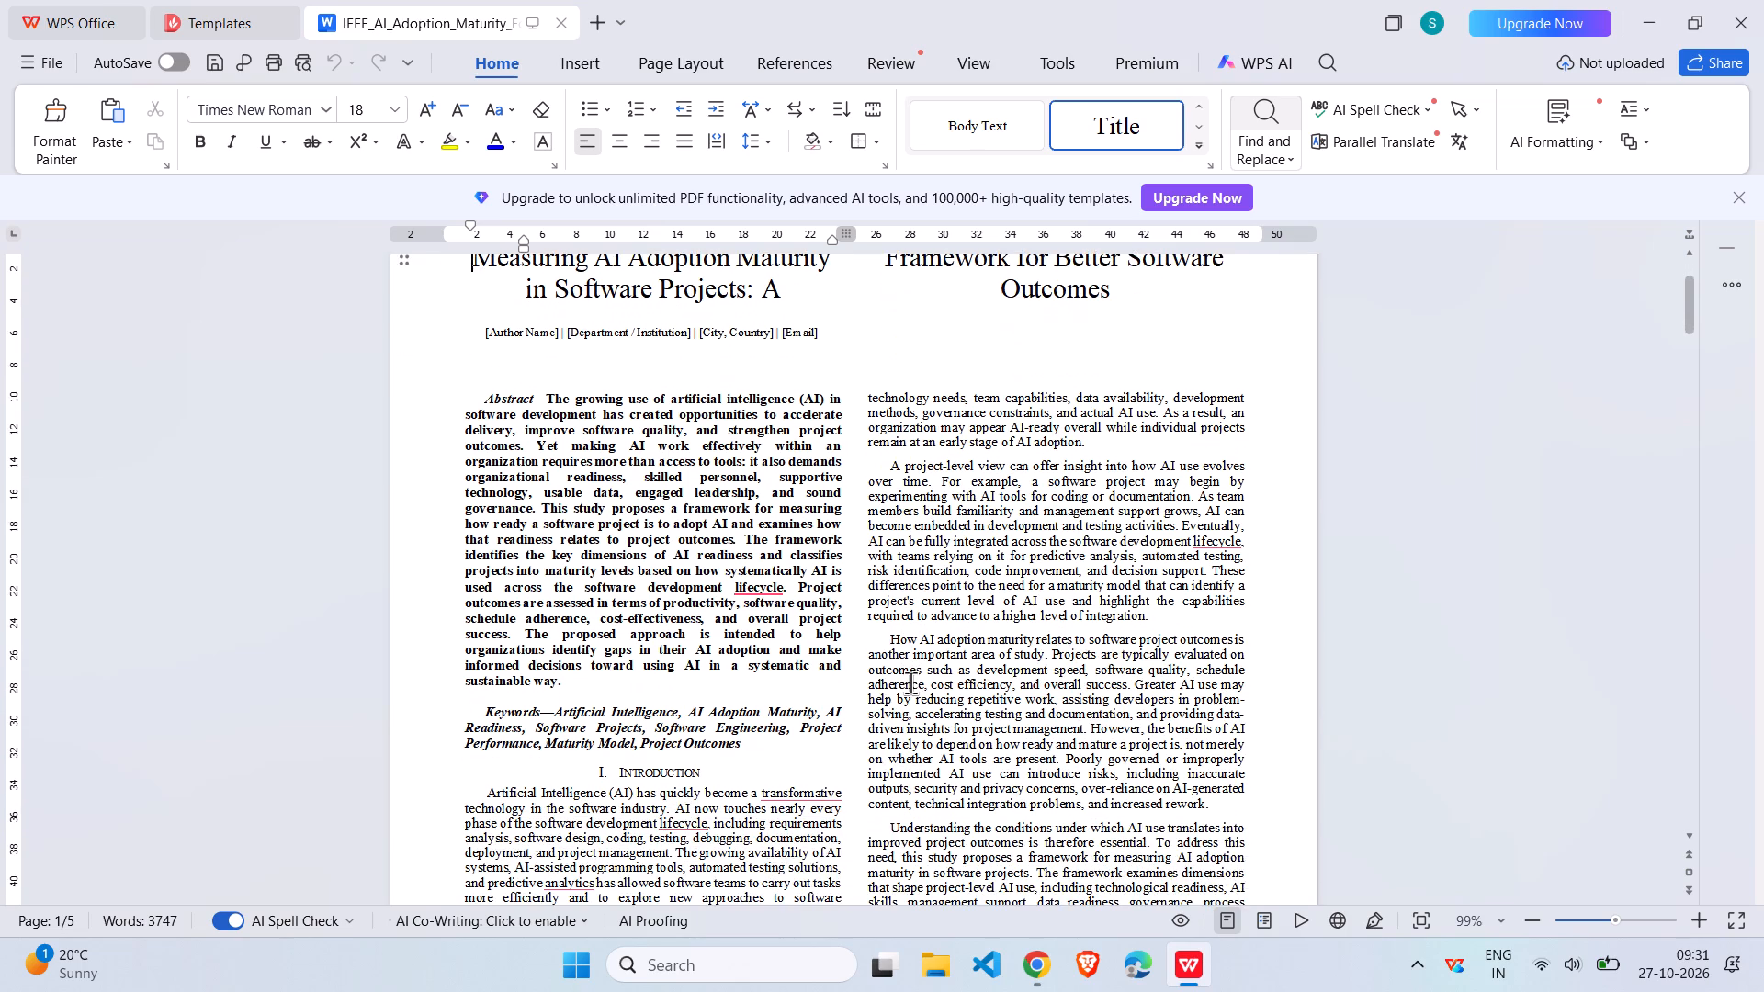
{"action": "scroll", "coordinate": [910, 682], "scroll_direction": "down", "scroll_amount": 6}
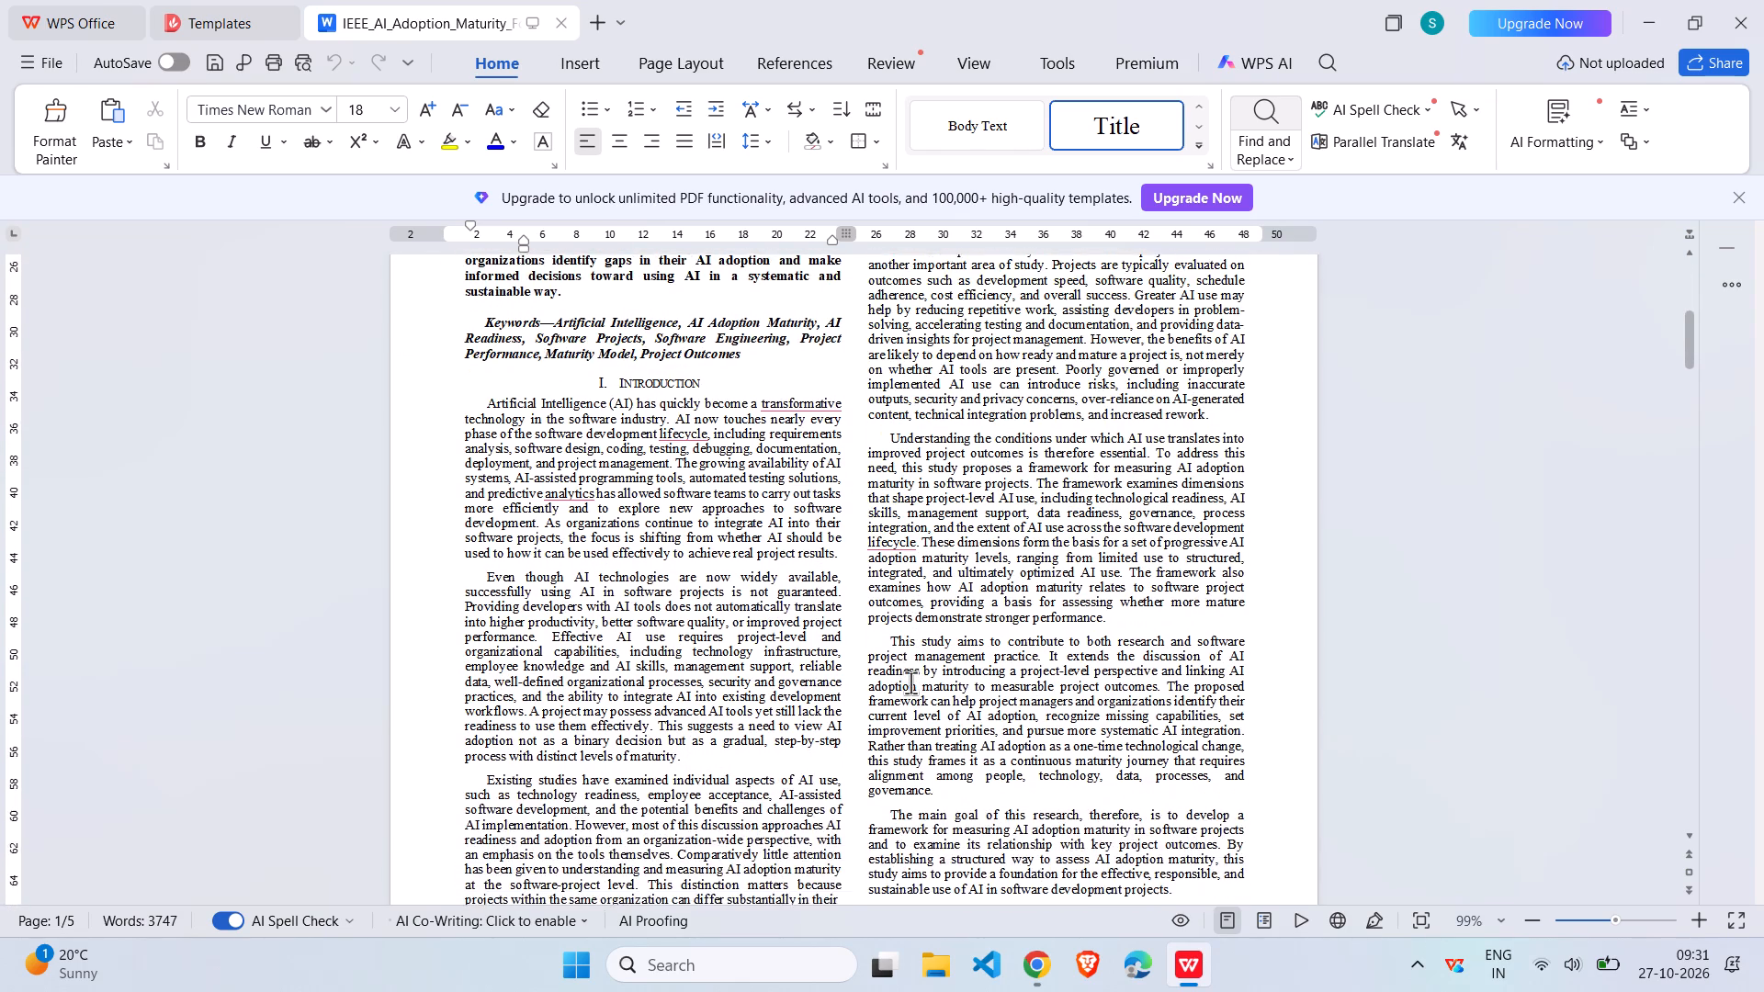
{"action": "scroll", "coordinate": [910, 682], "scroll_direction": "down", "scroll_amount": 4}
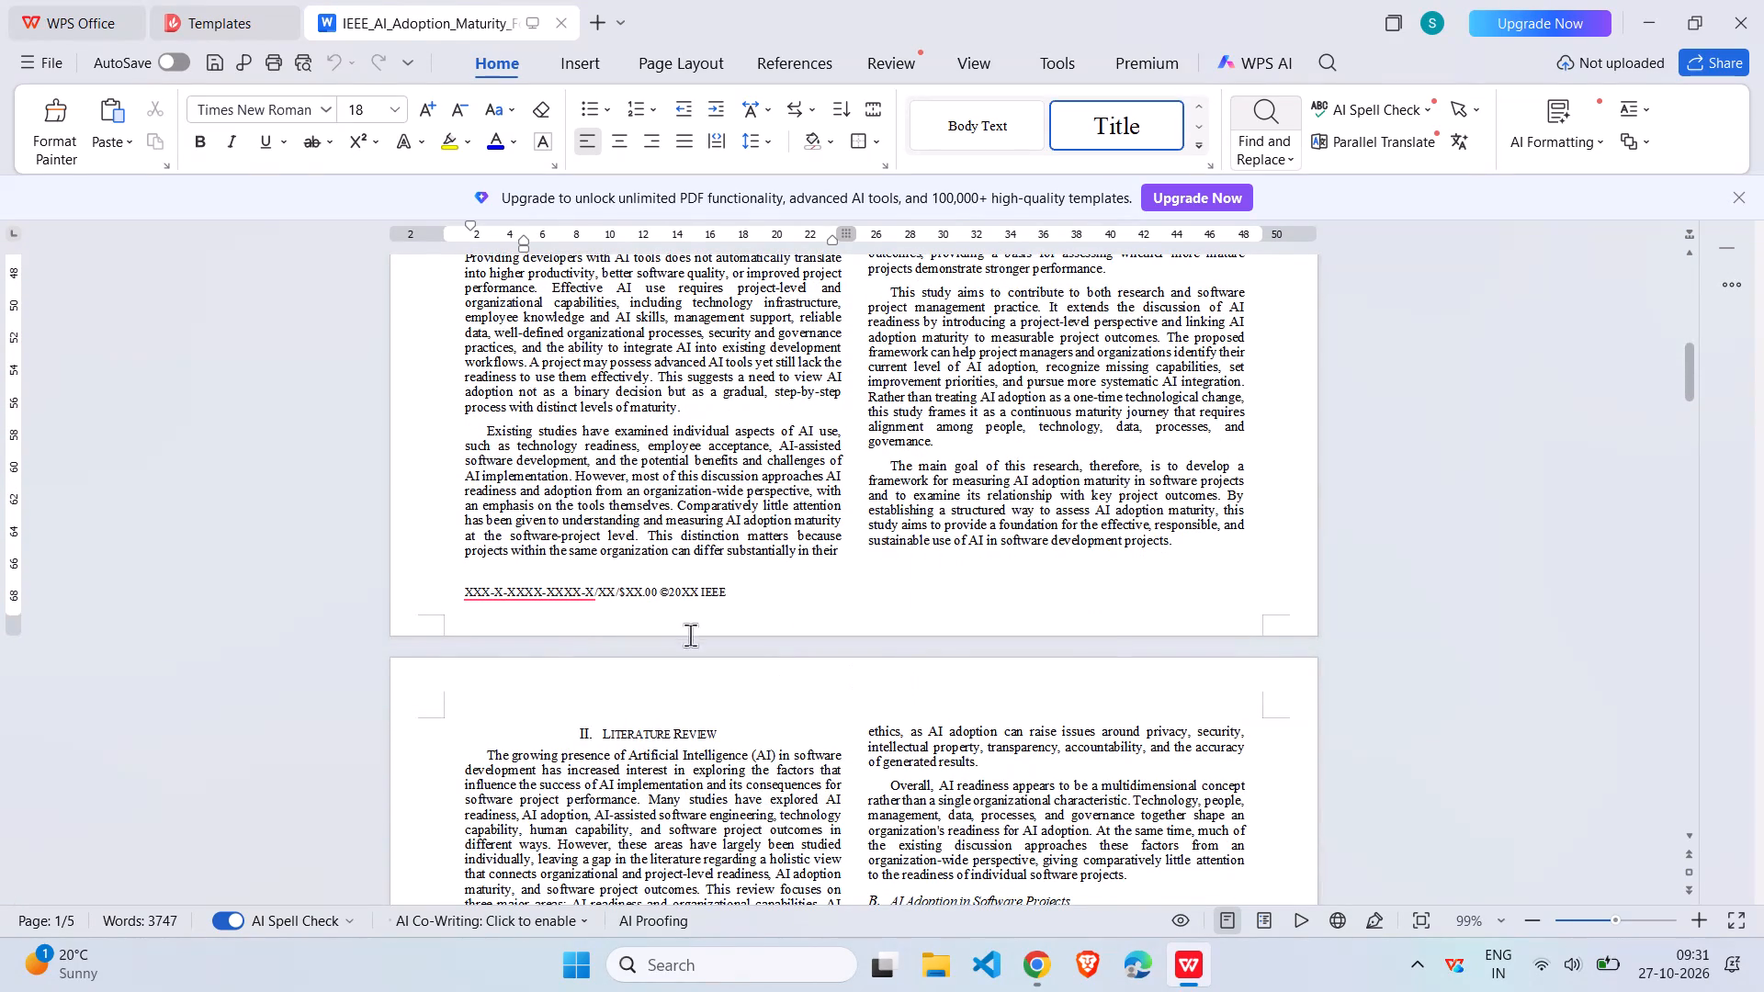
{"action": "triple_click", "coordinate": [653, 603]}
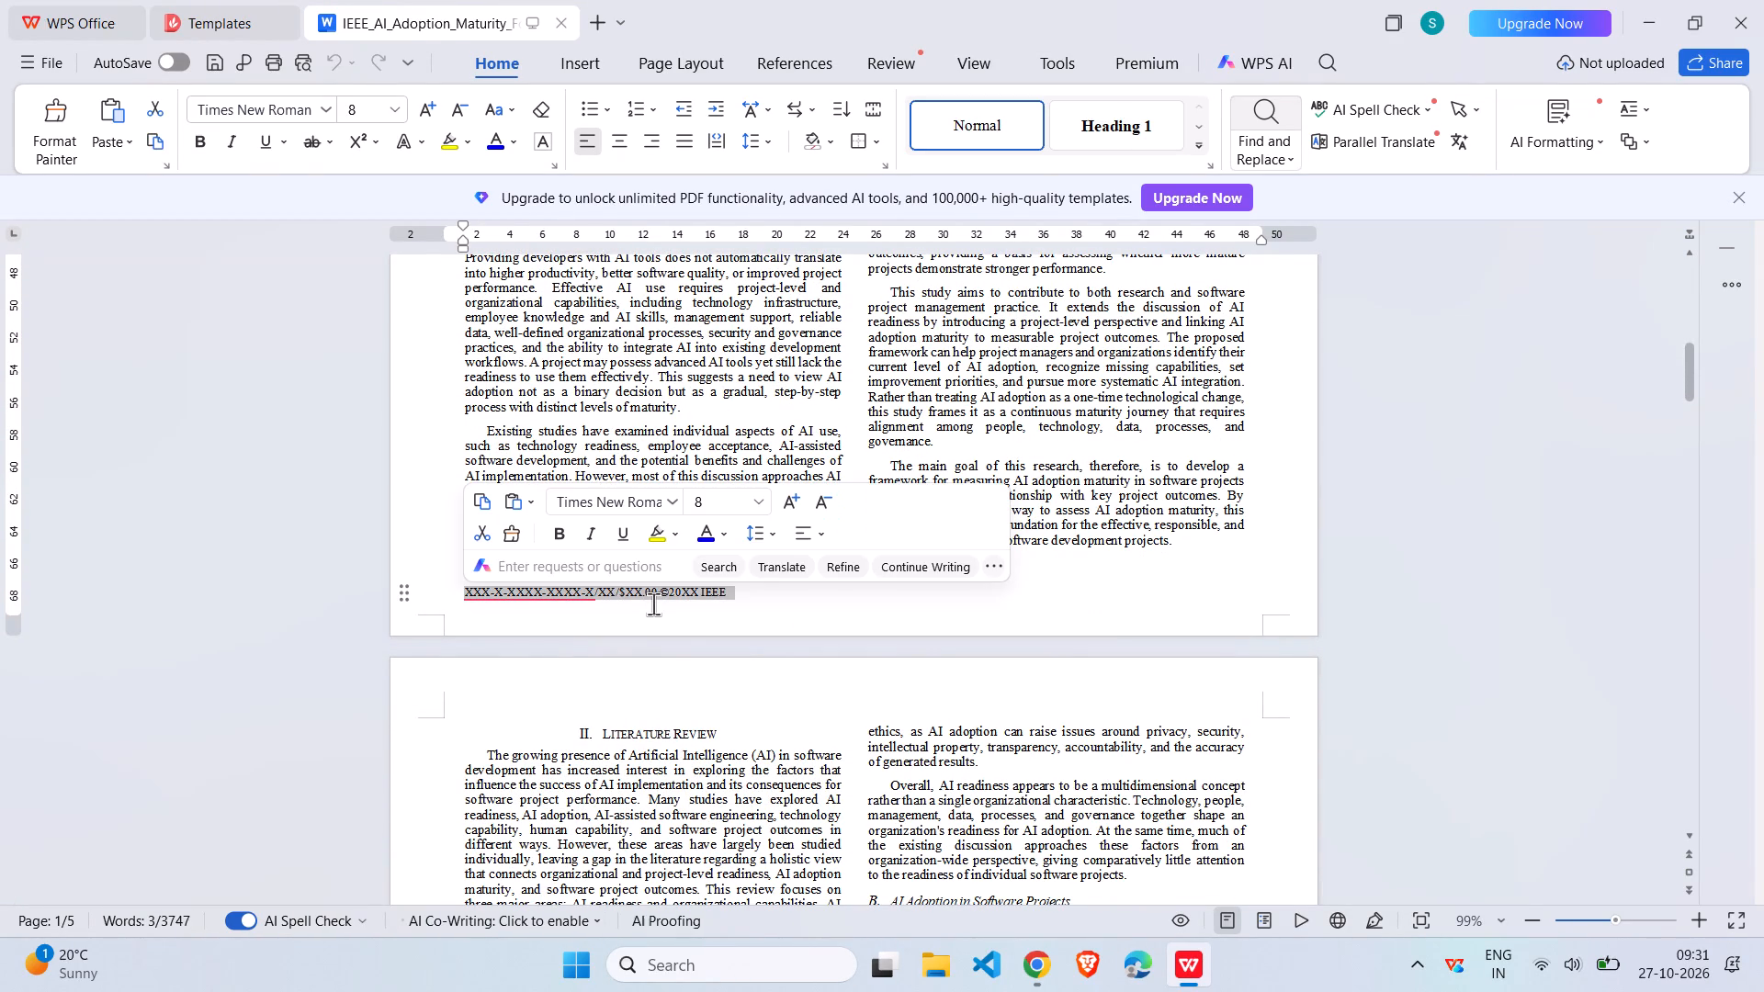
{"action": "key", "text": "BackSpace"}
Examine the section headings and their numbering on pages 2 and 3, from Literature Review to Proposed Framework / Model.
{"action": "scroll", "coordinate": [653, 603], "scroll_direction": "down", "scroll_amount": 4}
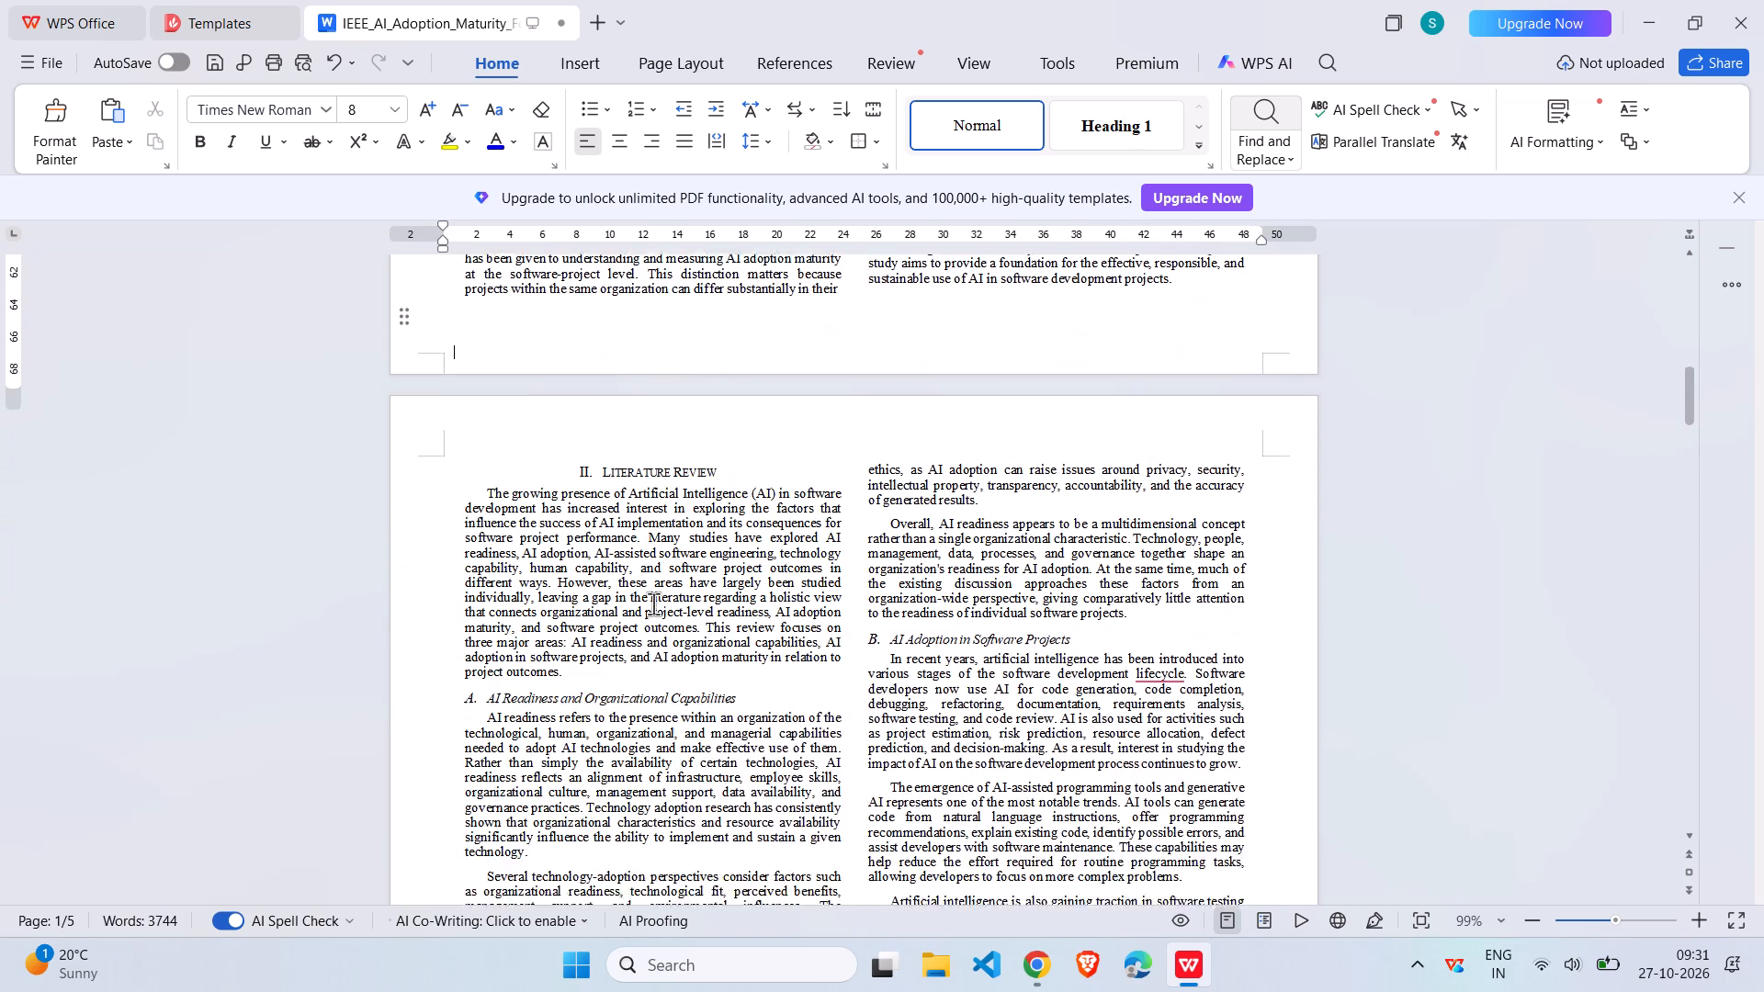
{"action": "scroll", "coordinate": [653, 603], "scroll_direction": "down", "scroll_amount": 7}
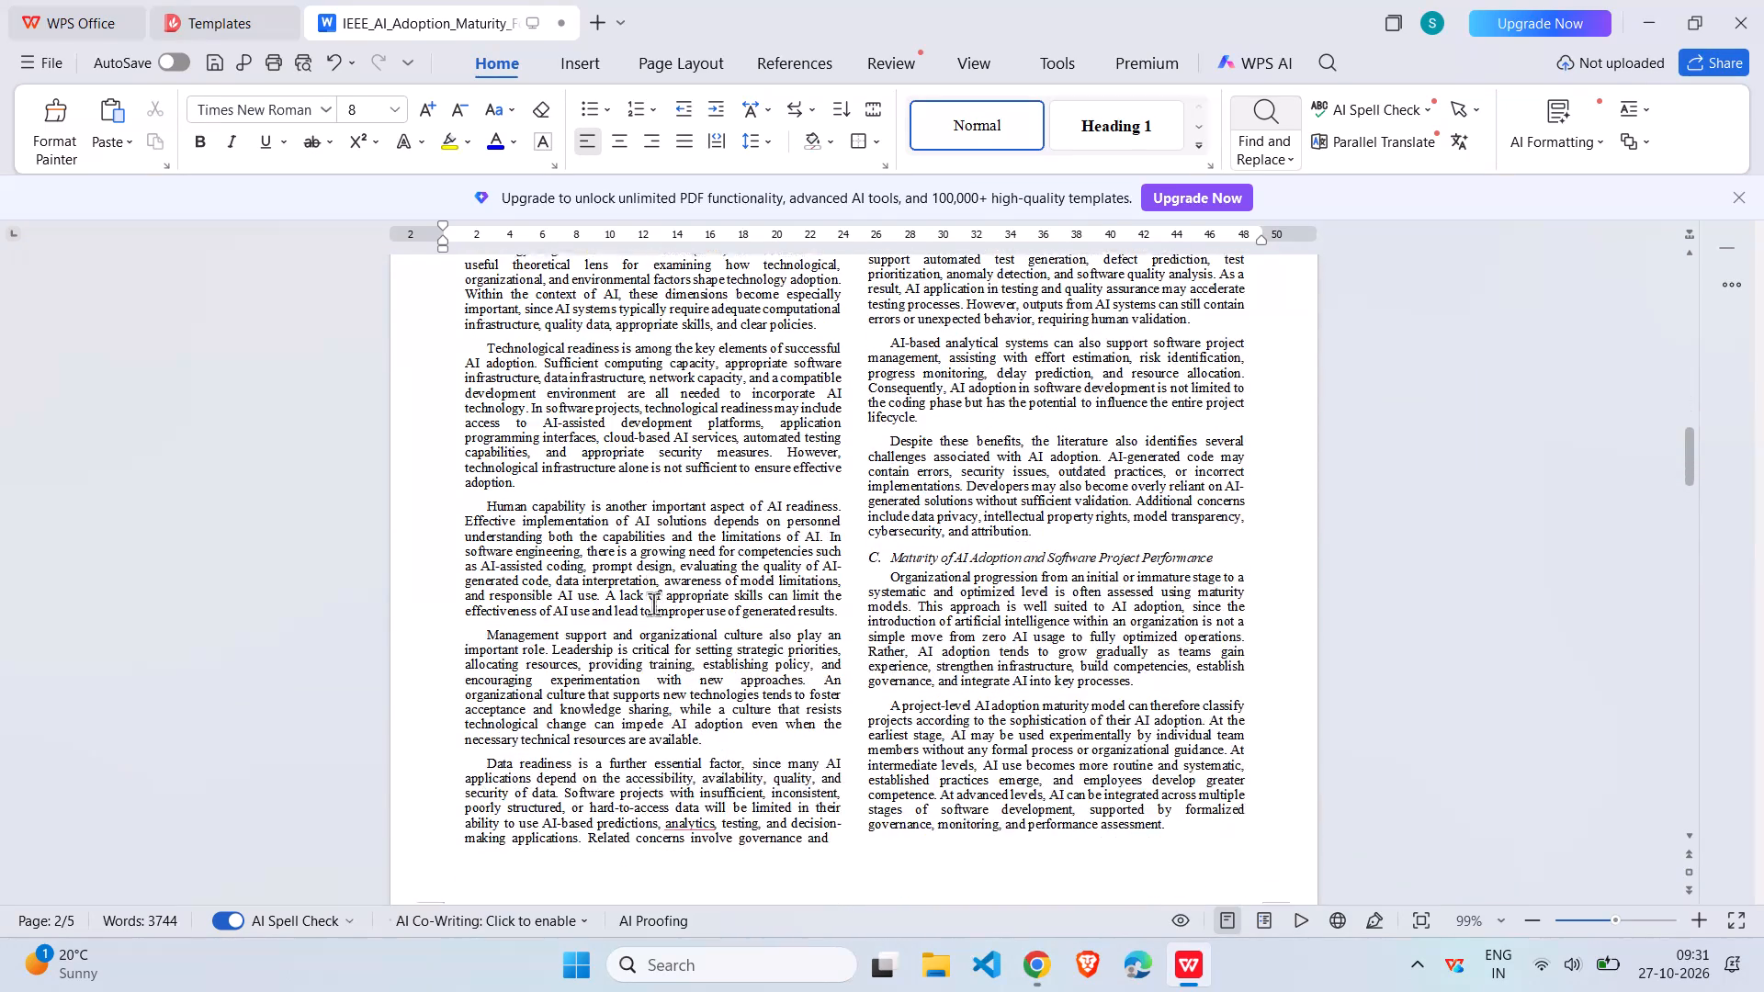
{"action": "scroll", "coordinate": [653, 603], "scroll_direction": "down", "scroll_amount": 6}
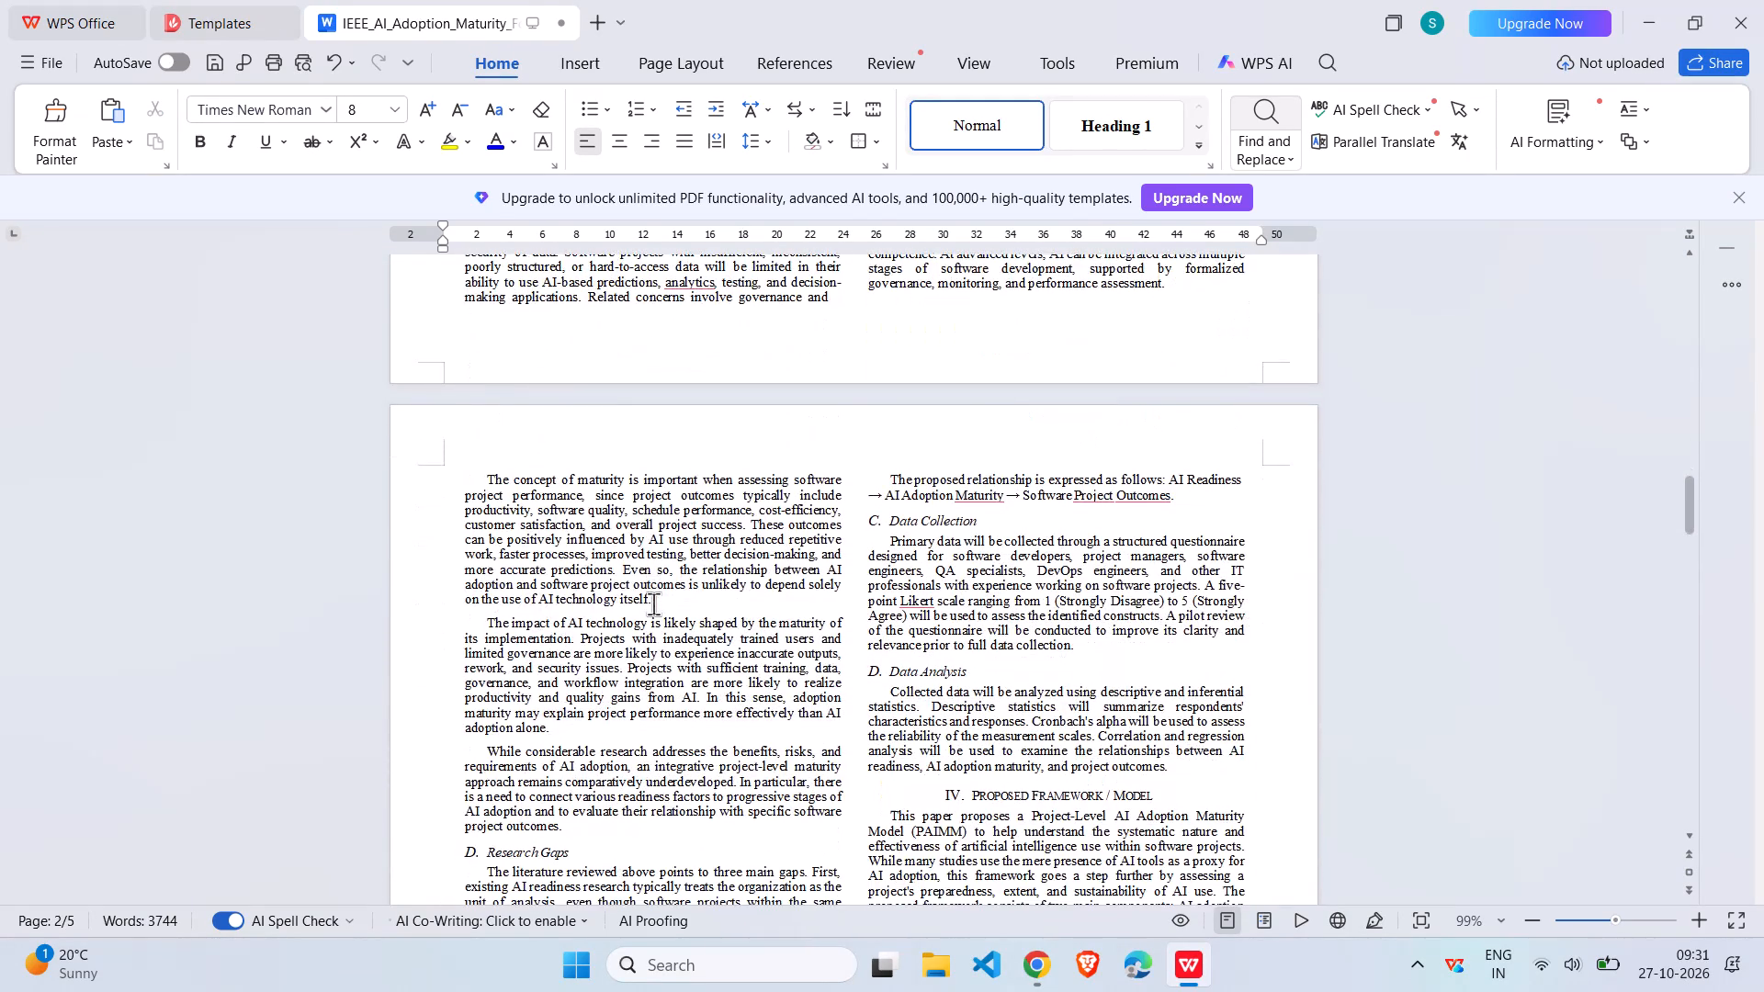
{"action": "scroll", "coordinate": [587, 622], "scroll_direction": "down", "scroll_amount": 1}
{"action": "left_click", "coordinate": [477, 734]}
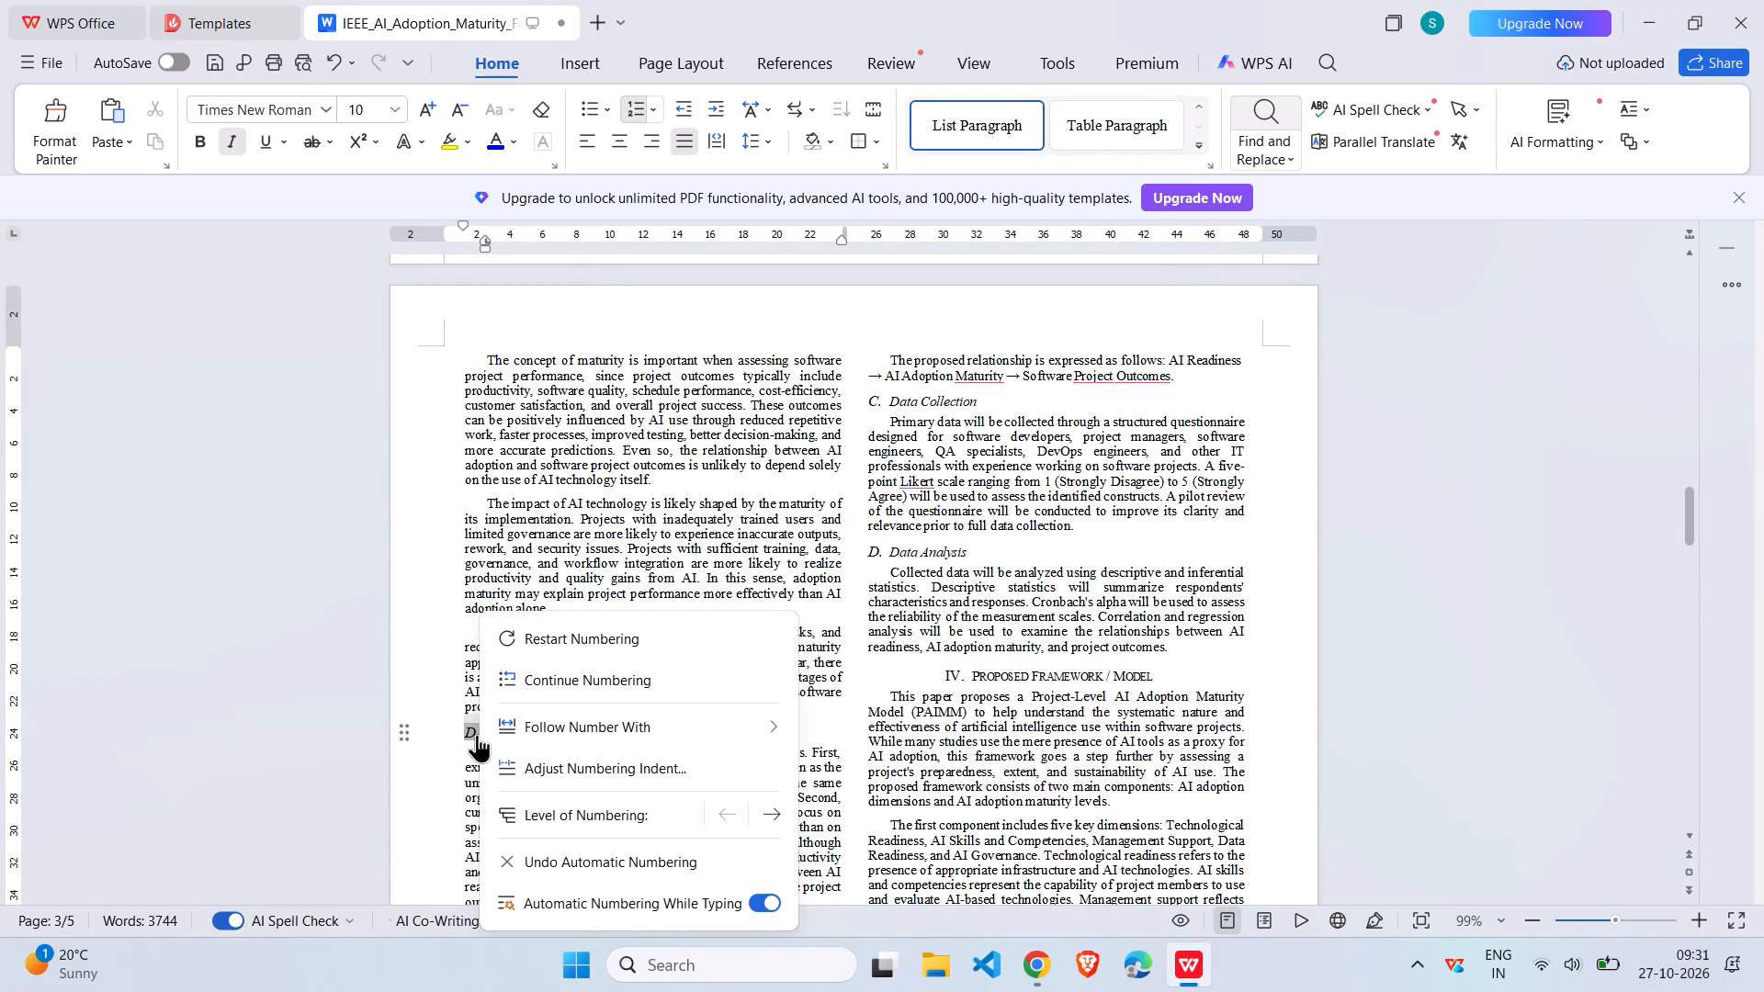
{"action": "left_click", "coordinate": [834, 709]}
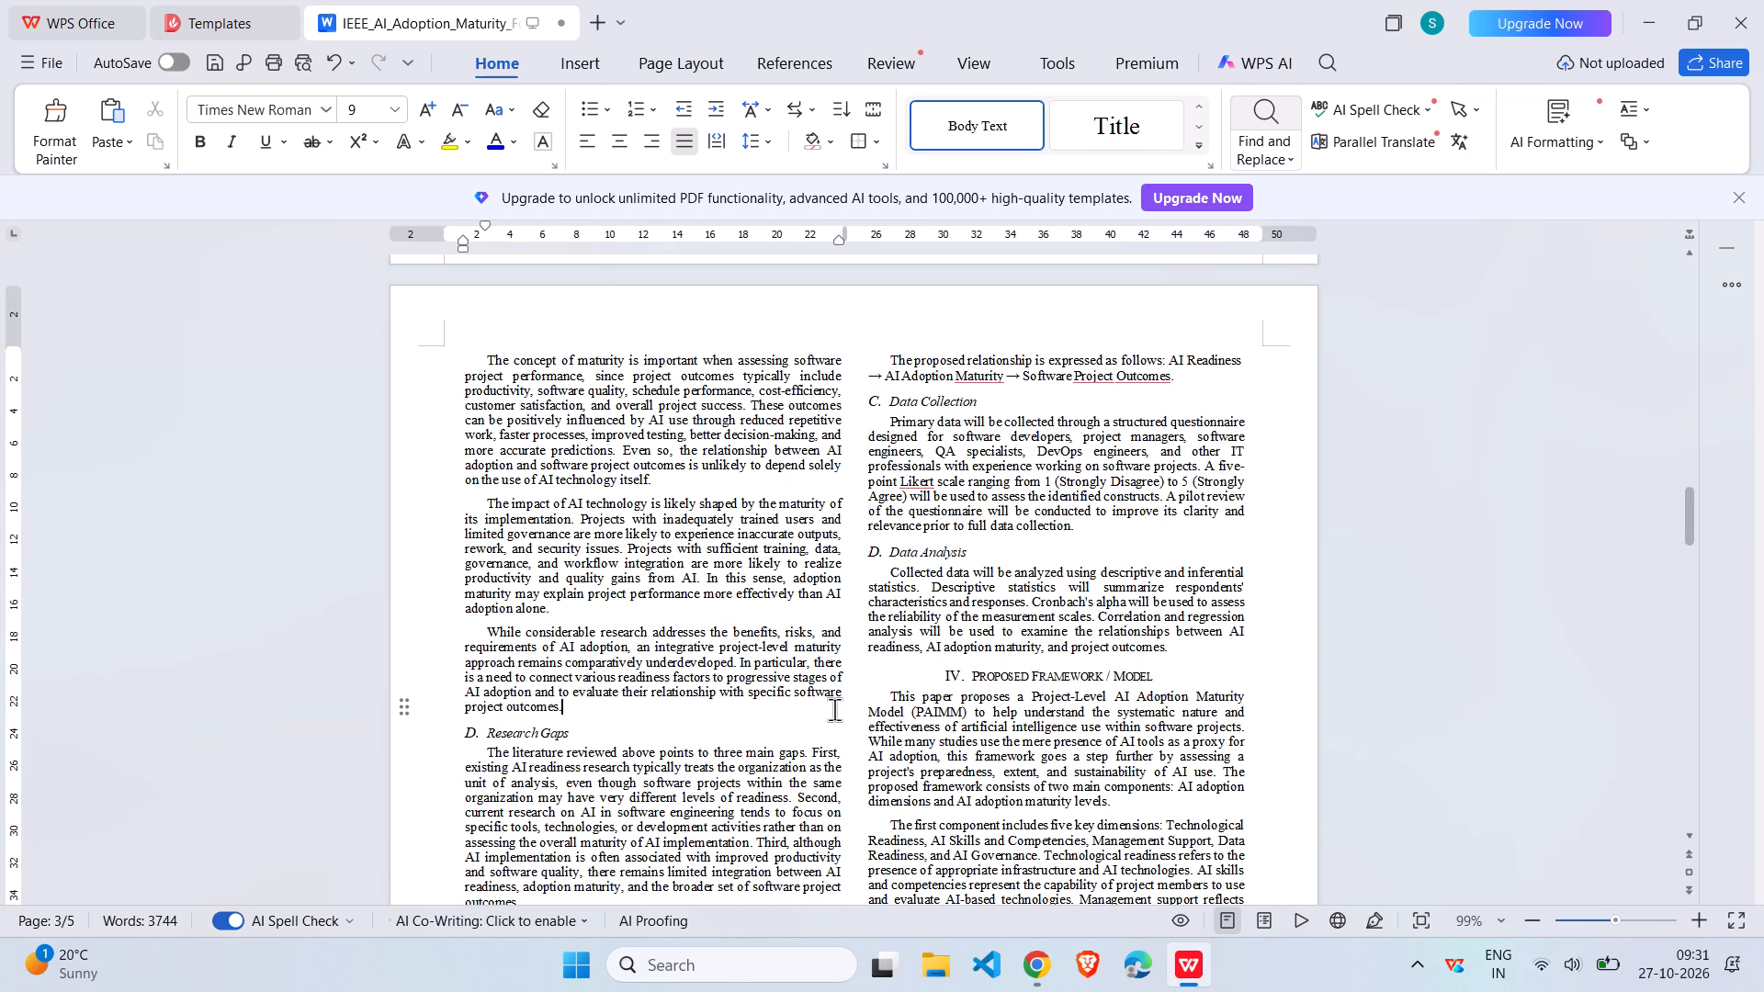
{"action": "scroll", "coordinate": [834, 709], "scroll_direction": "up", "scroll_amount": 6}
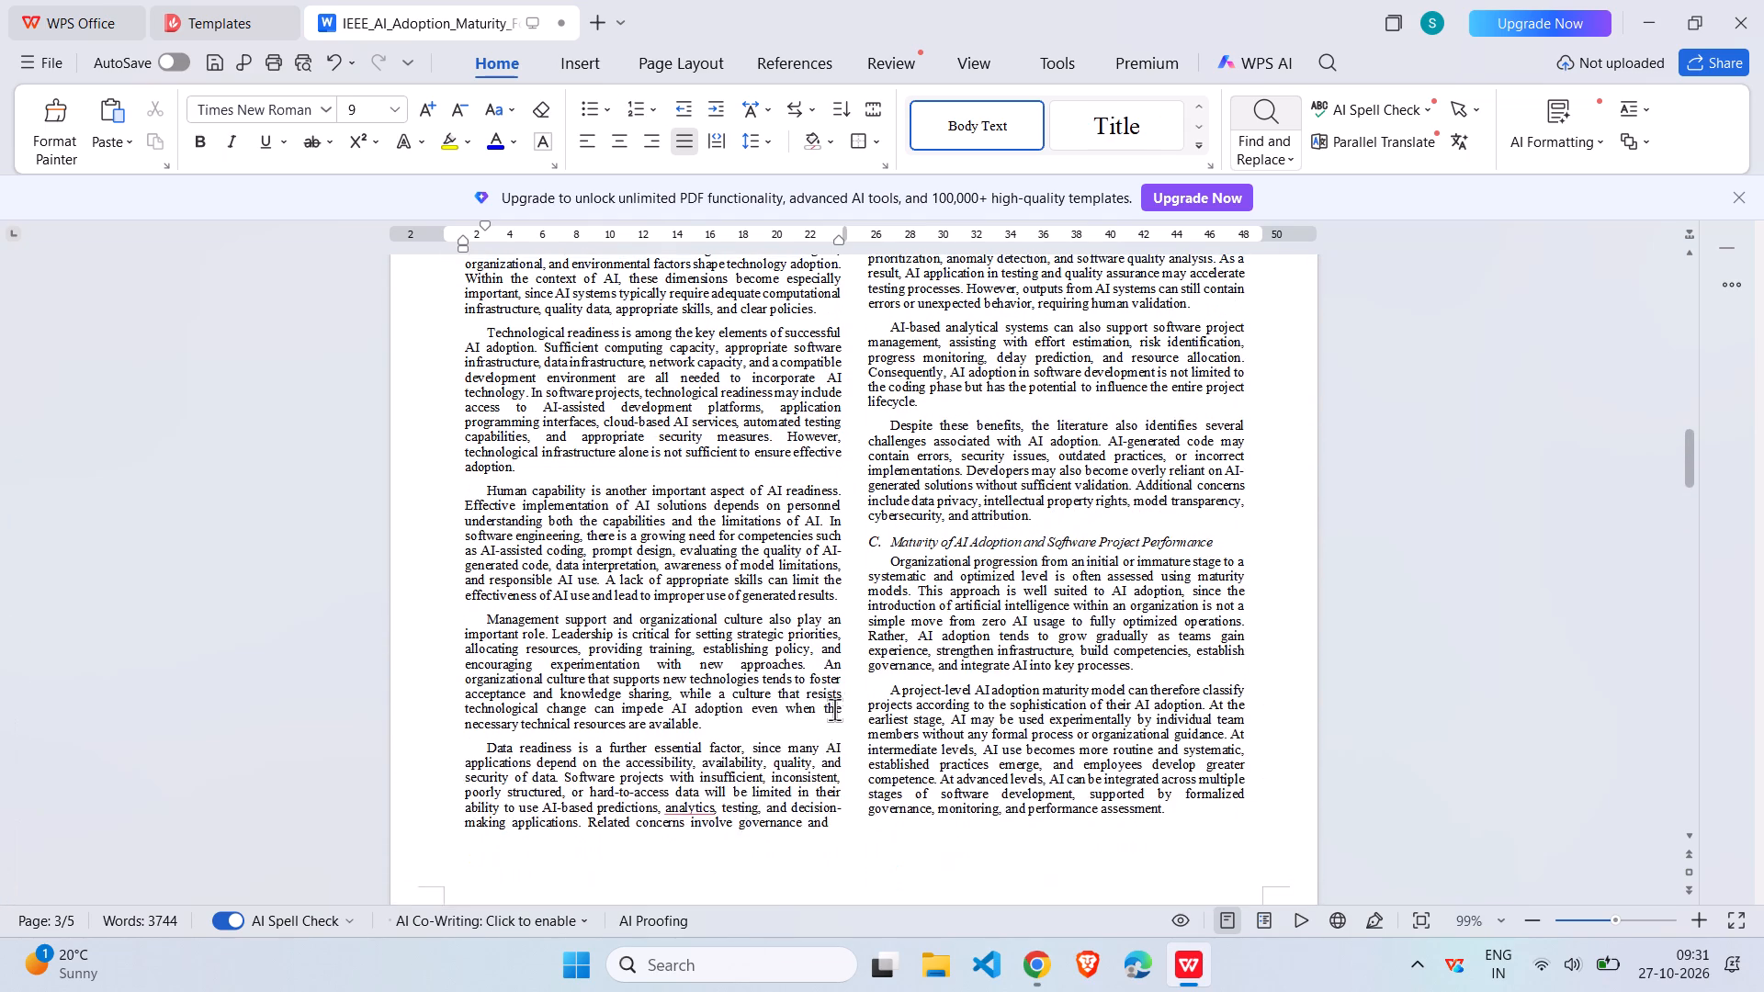
{"action": "scroll", "coordinate": [834, 709], "scroll_direction": "up", "scroll_amount": 2}
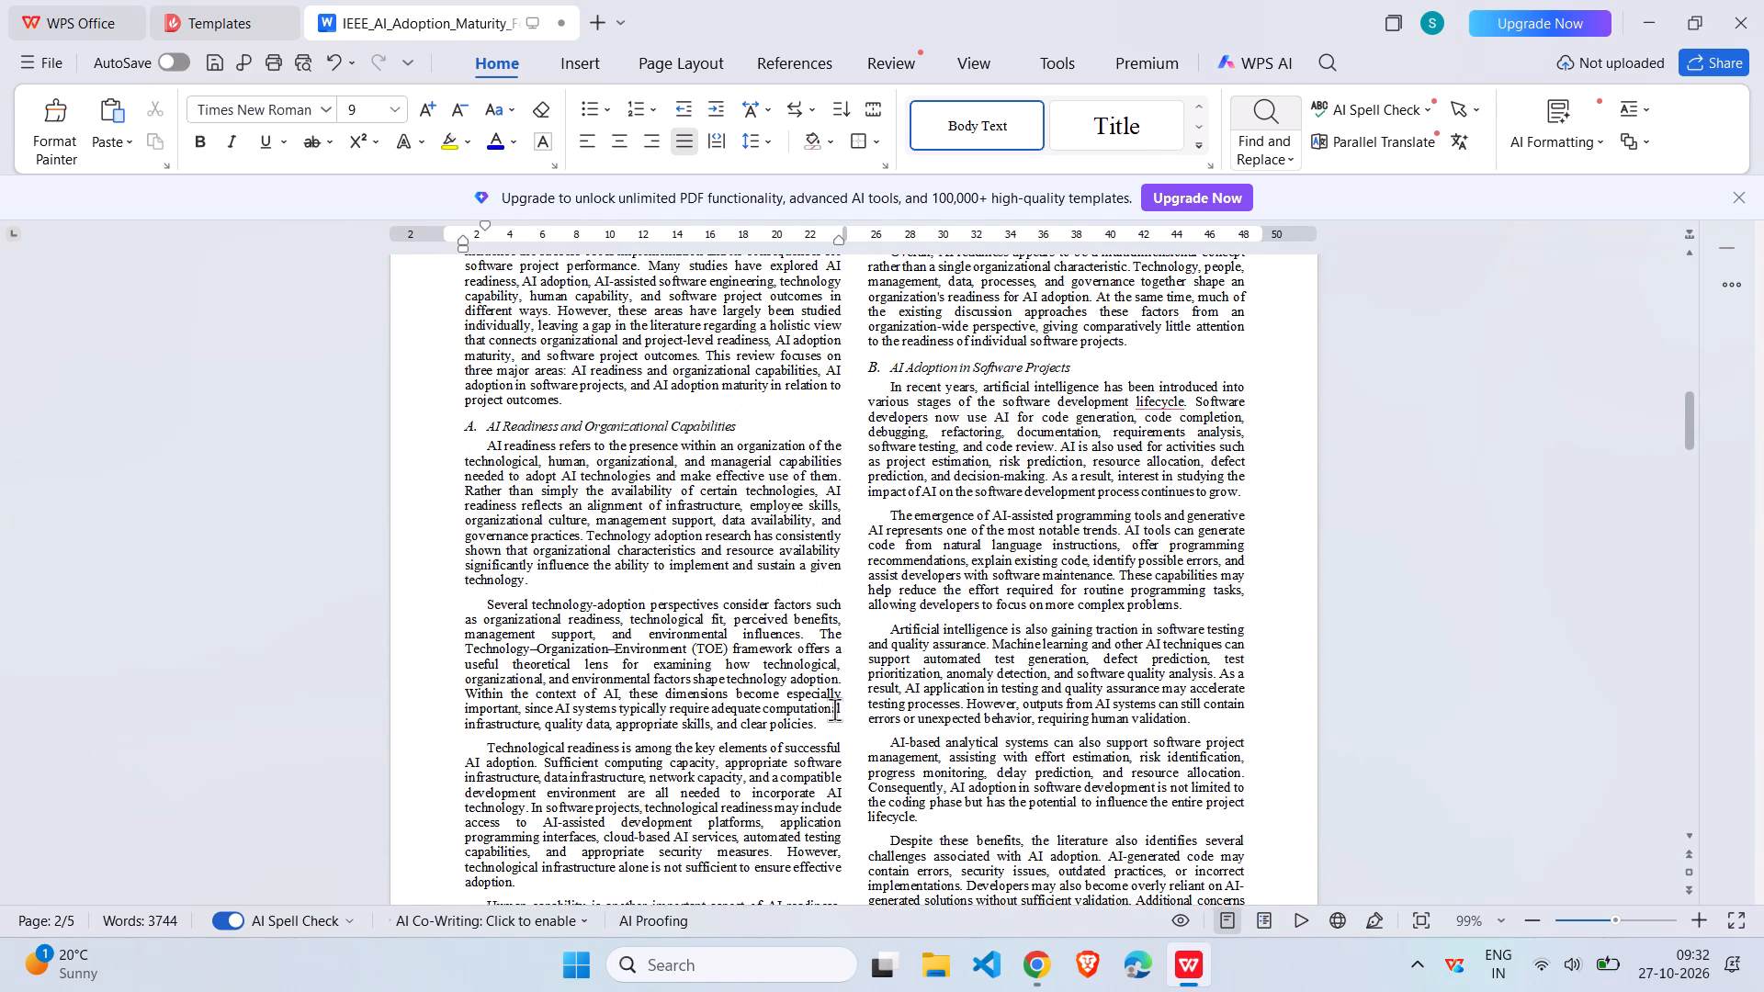
{"action": "scroll", "coordinate": [834, 709], "scroll_direction": "up", "scroll_amount": 2}
{"action": "scroll", "coordinate": [834, 709], "scroll_direction": "down", "scroll_amount": 3}
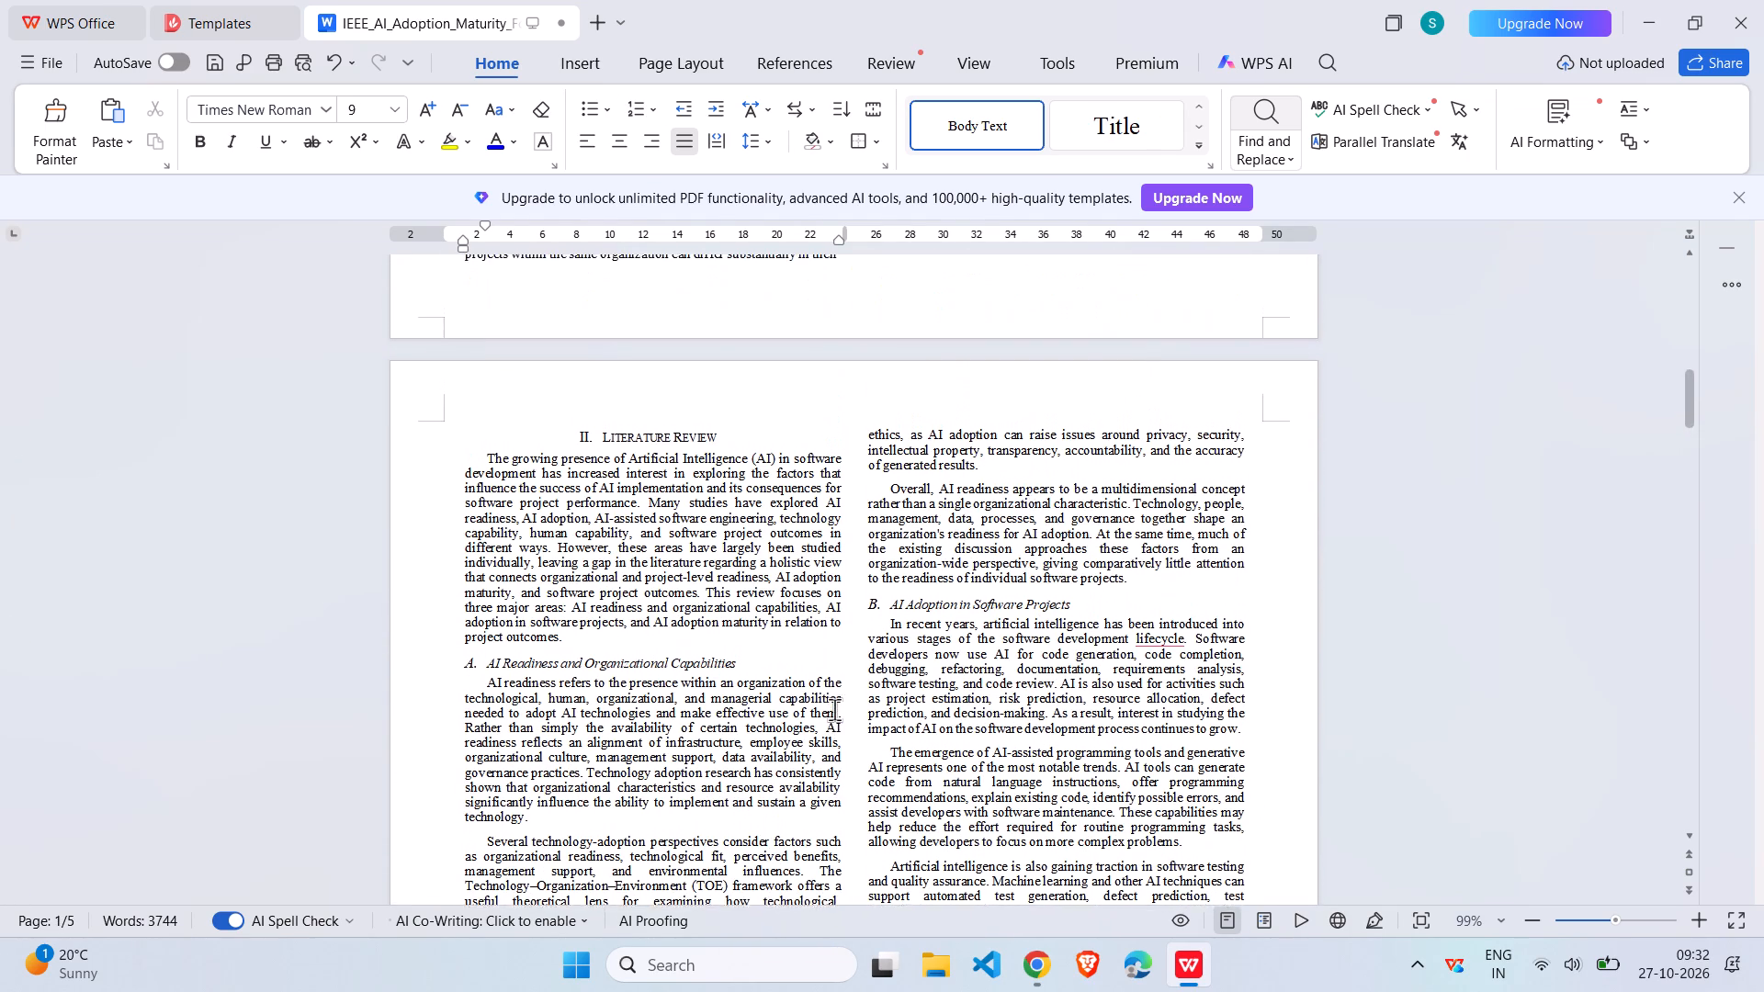
{"action": "scroll", "coordinate": [834, 709], "scroll_direction": "down", "scroll_amount": 4}
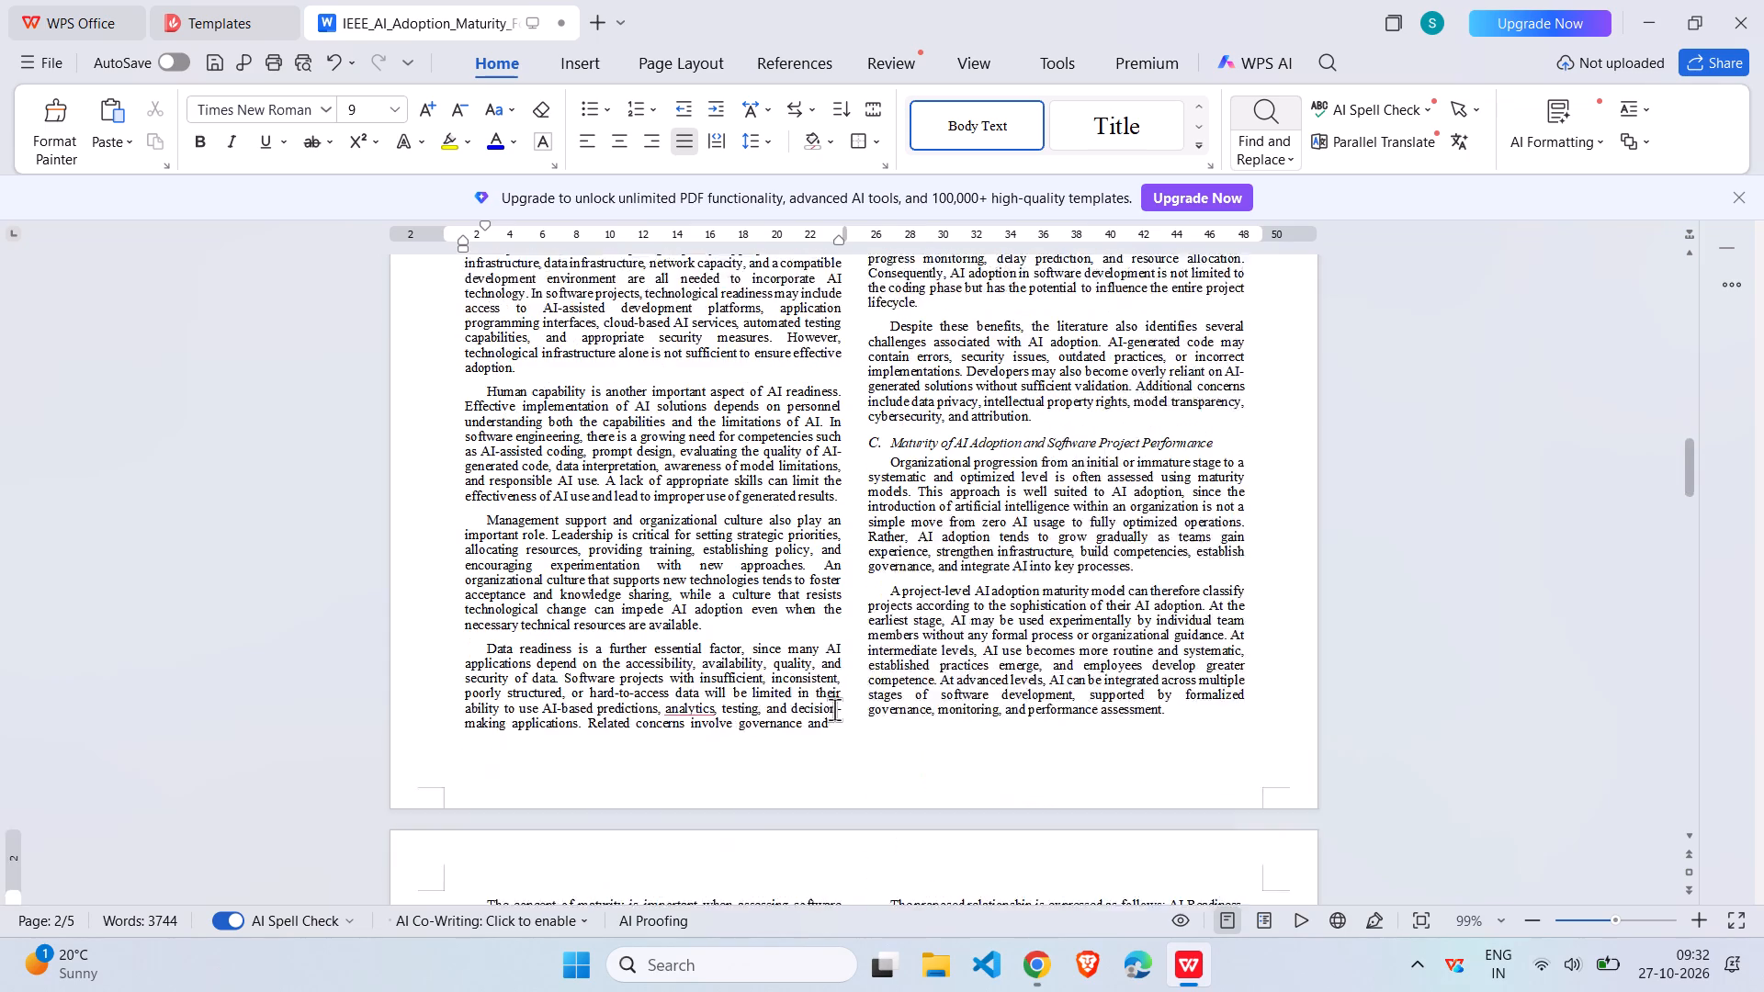
{"action": "scroll", "coordinate": [834, 709], "scroll_direction": "down", "scroll_amount": 4}
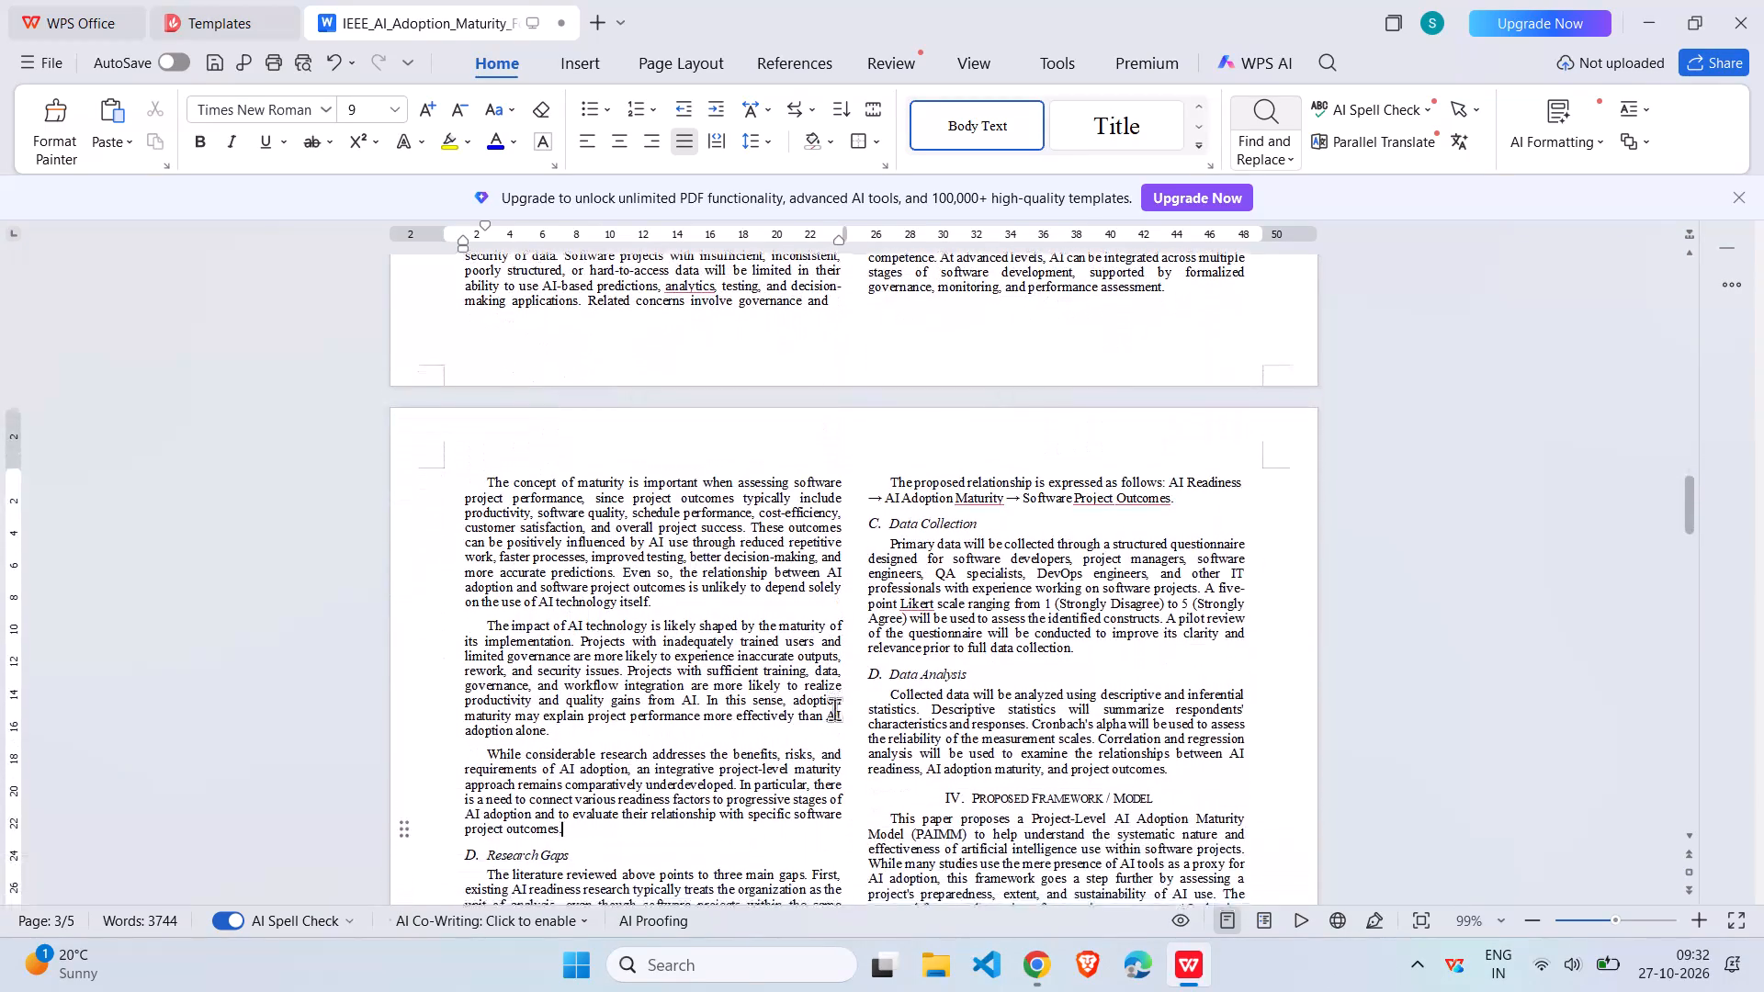
{"action": "scroll", "coordinate": [834, 709], "scroll_direction": "down", "scroll_amount": 4}
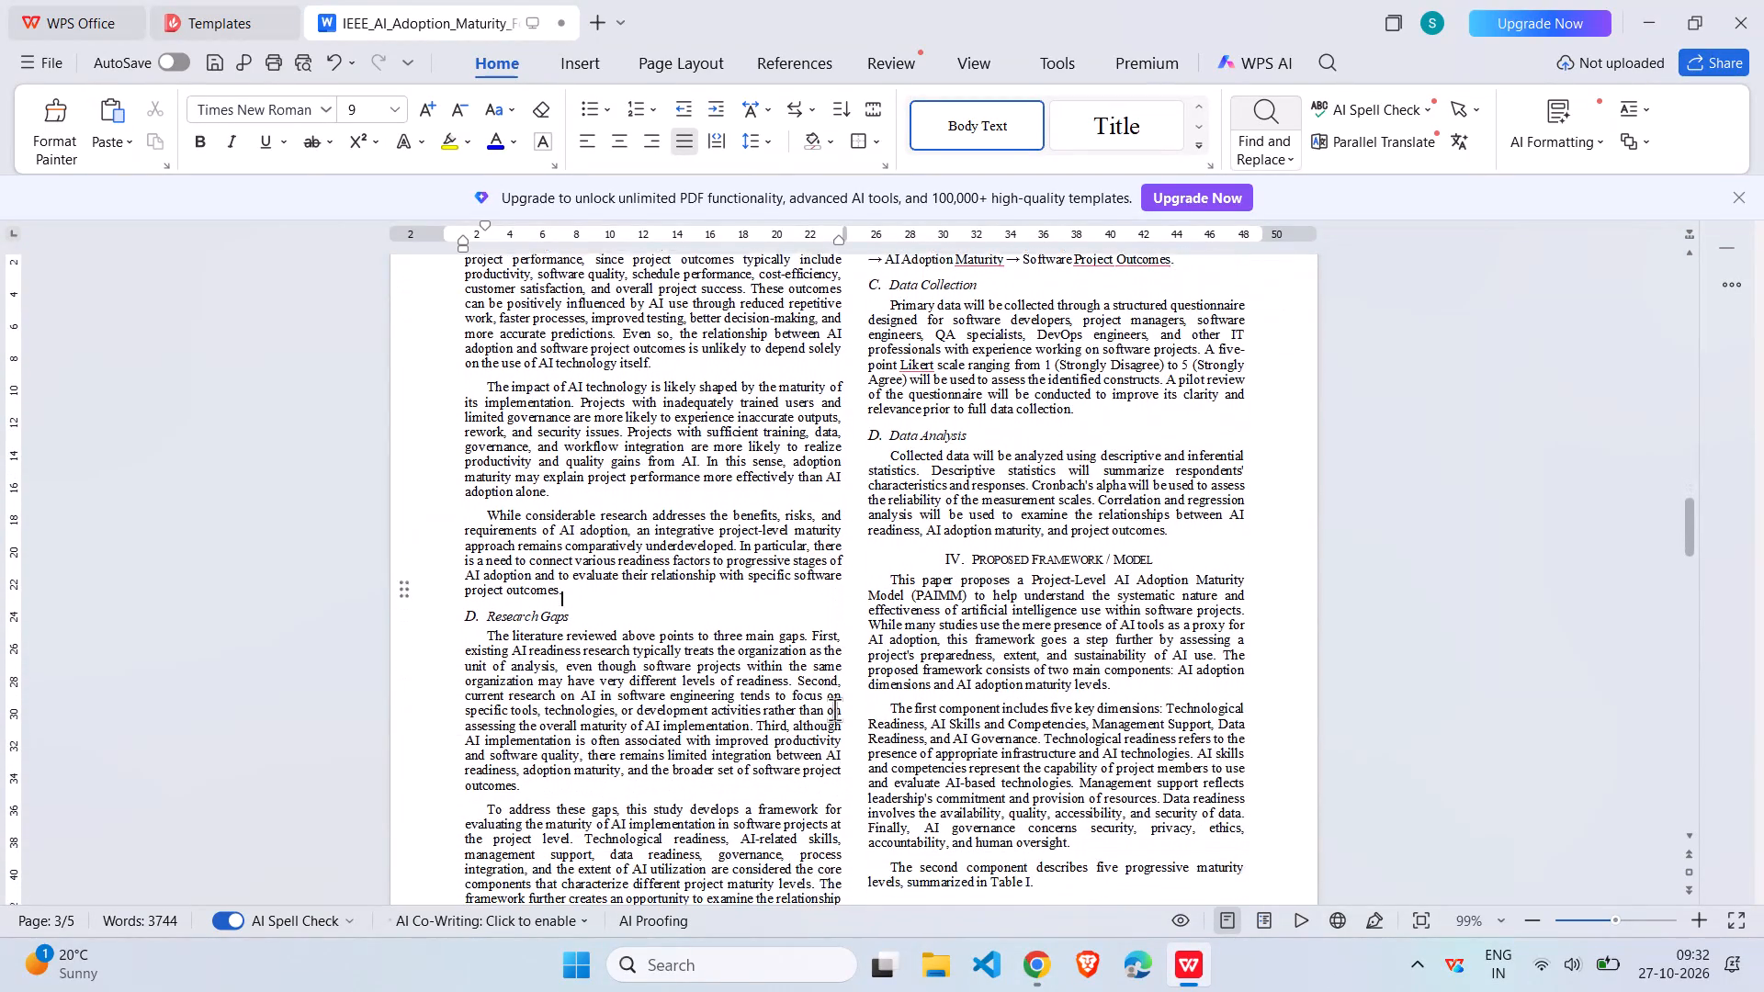
{"action": "scroll", "coordinate": [834, 709], "scroll_direction": "down", "scroll_amount": 2}
Replace the "D." numbering of the Research Gaps heading on page 3 with "III.".
{"action": "scroll", "coordinate": [834, 709], "scroll_direction": "up", "scroll_amount": 2}
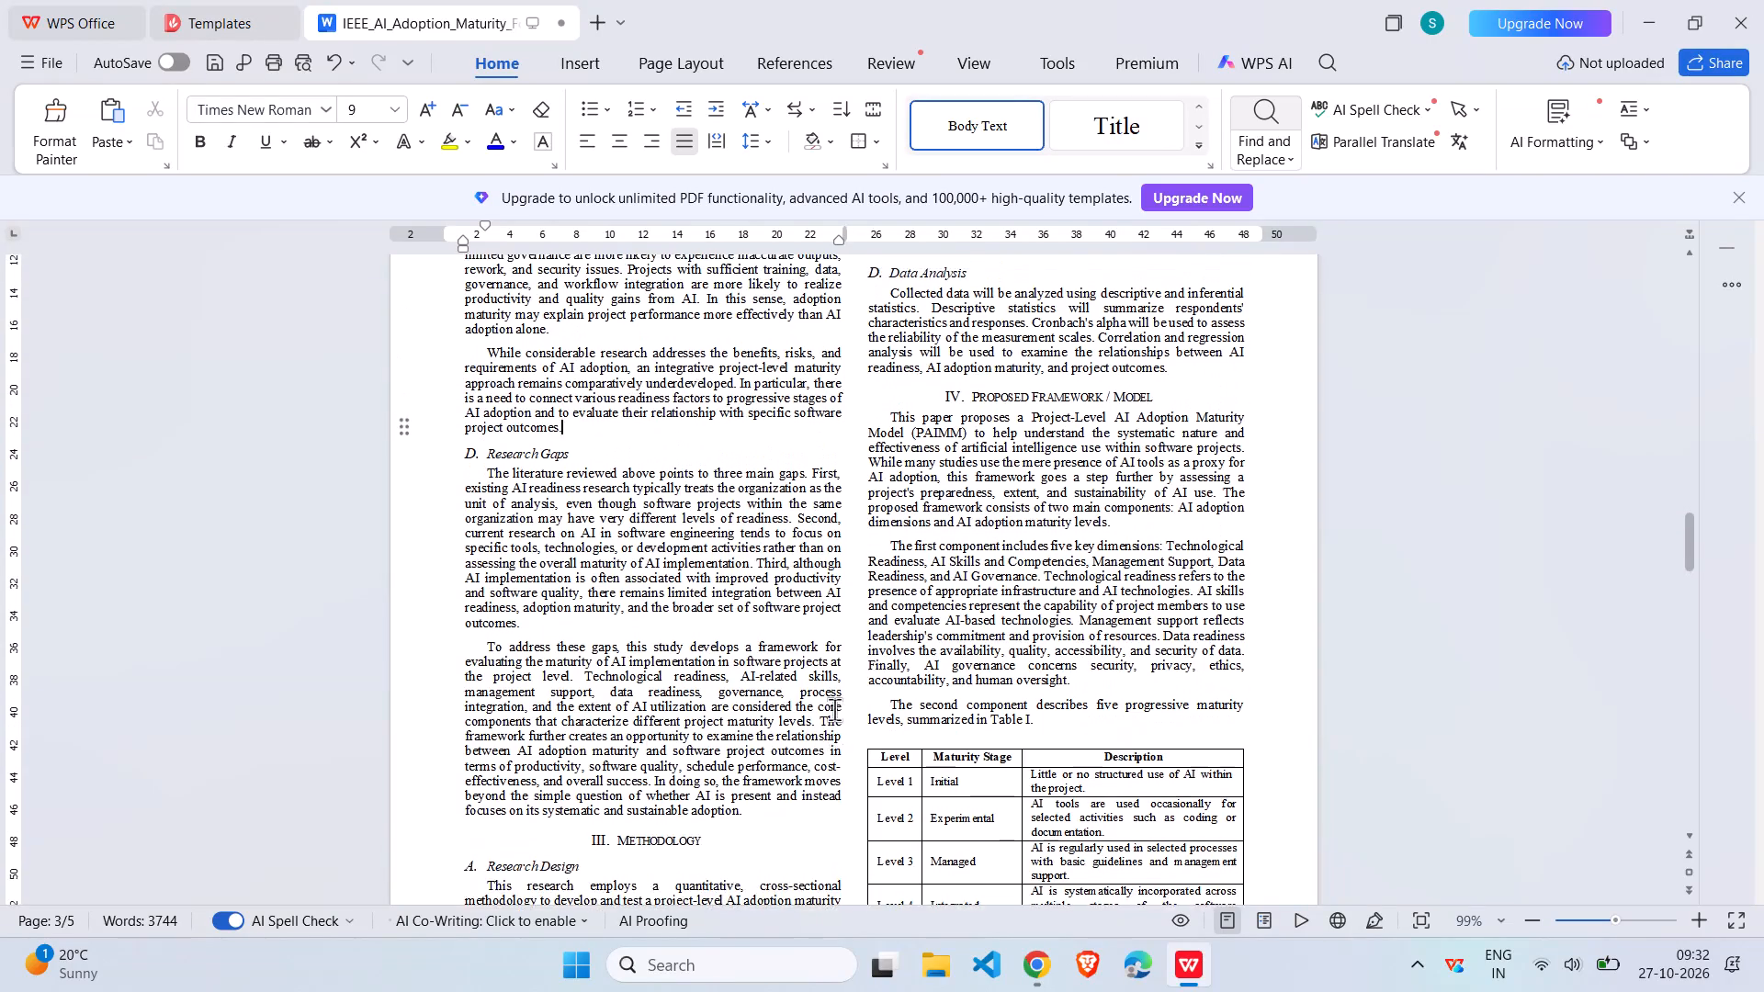
{"action": "scroll", "coordinate": [834, 709], "scroll_direction": "up", "scroll_amount": 1}
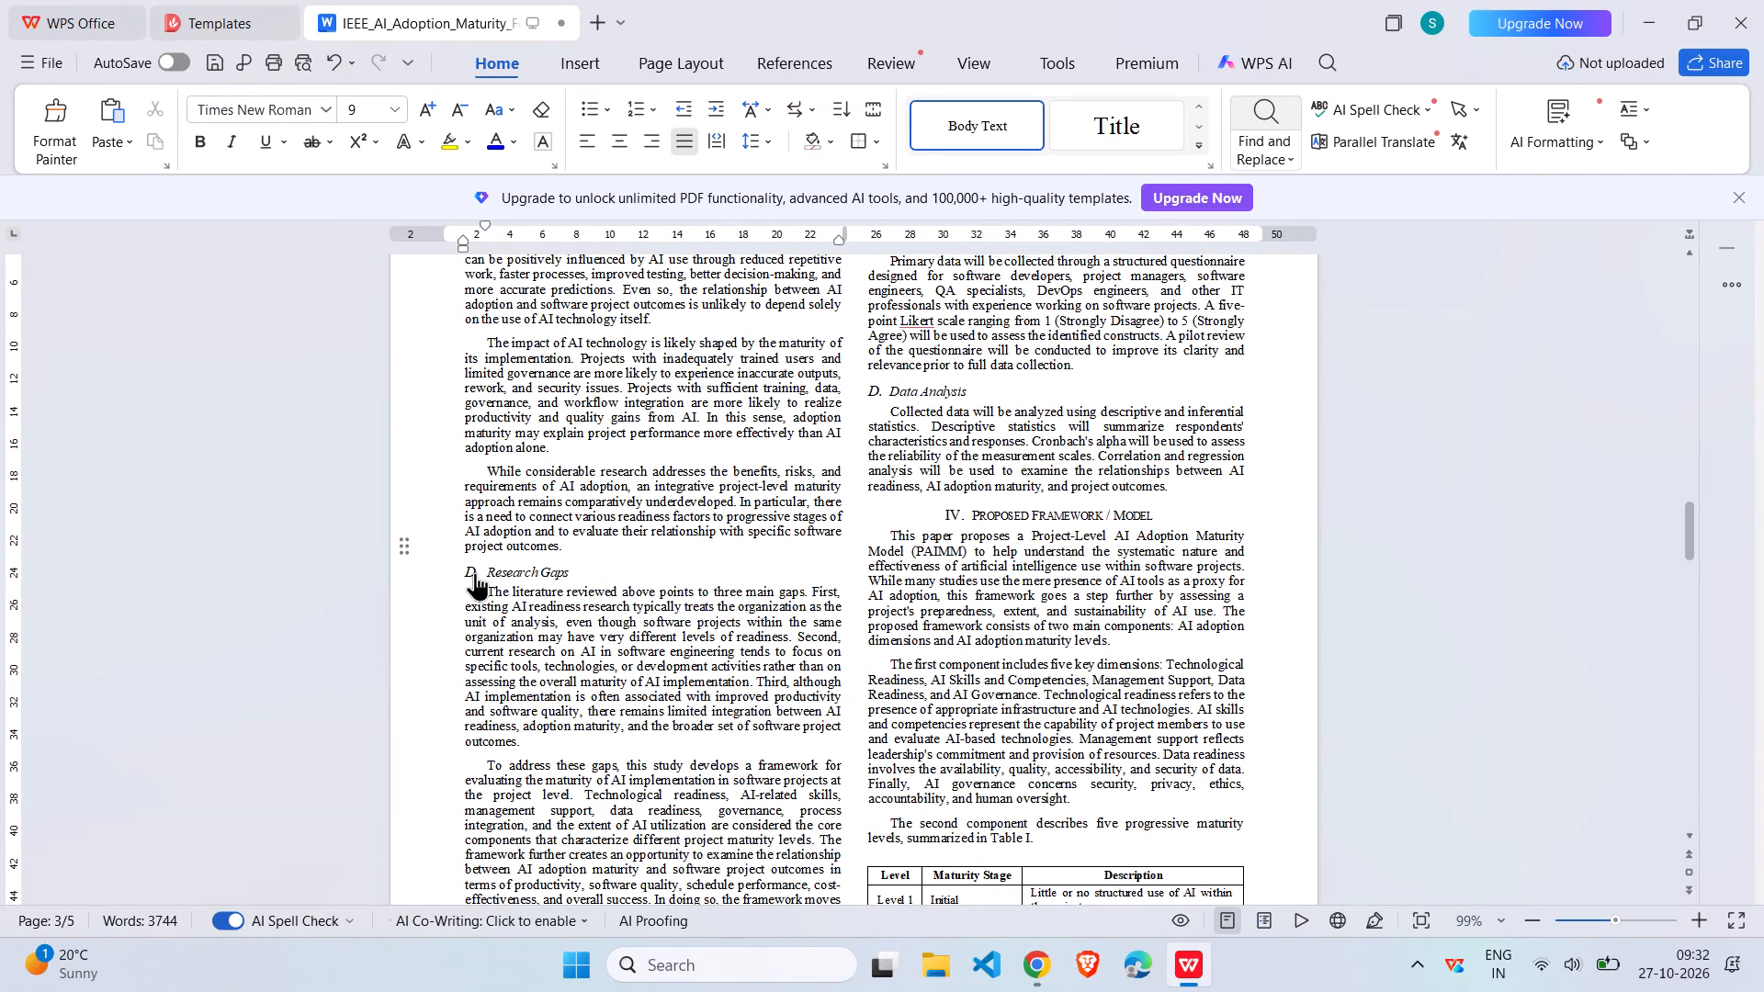
{"action": "left_click", "coordinate": [475, 569]}
{"action": "key", "text": "BackSpace"}
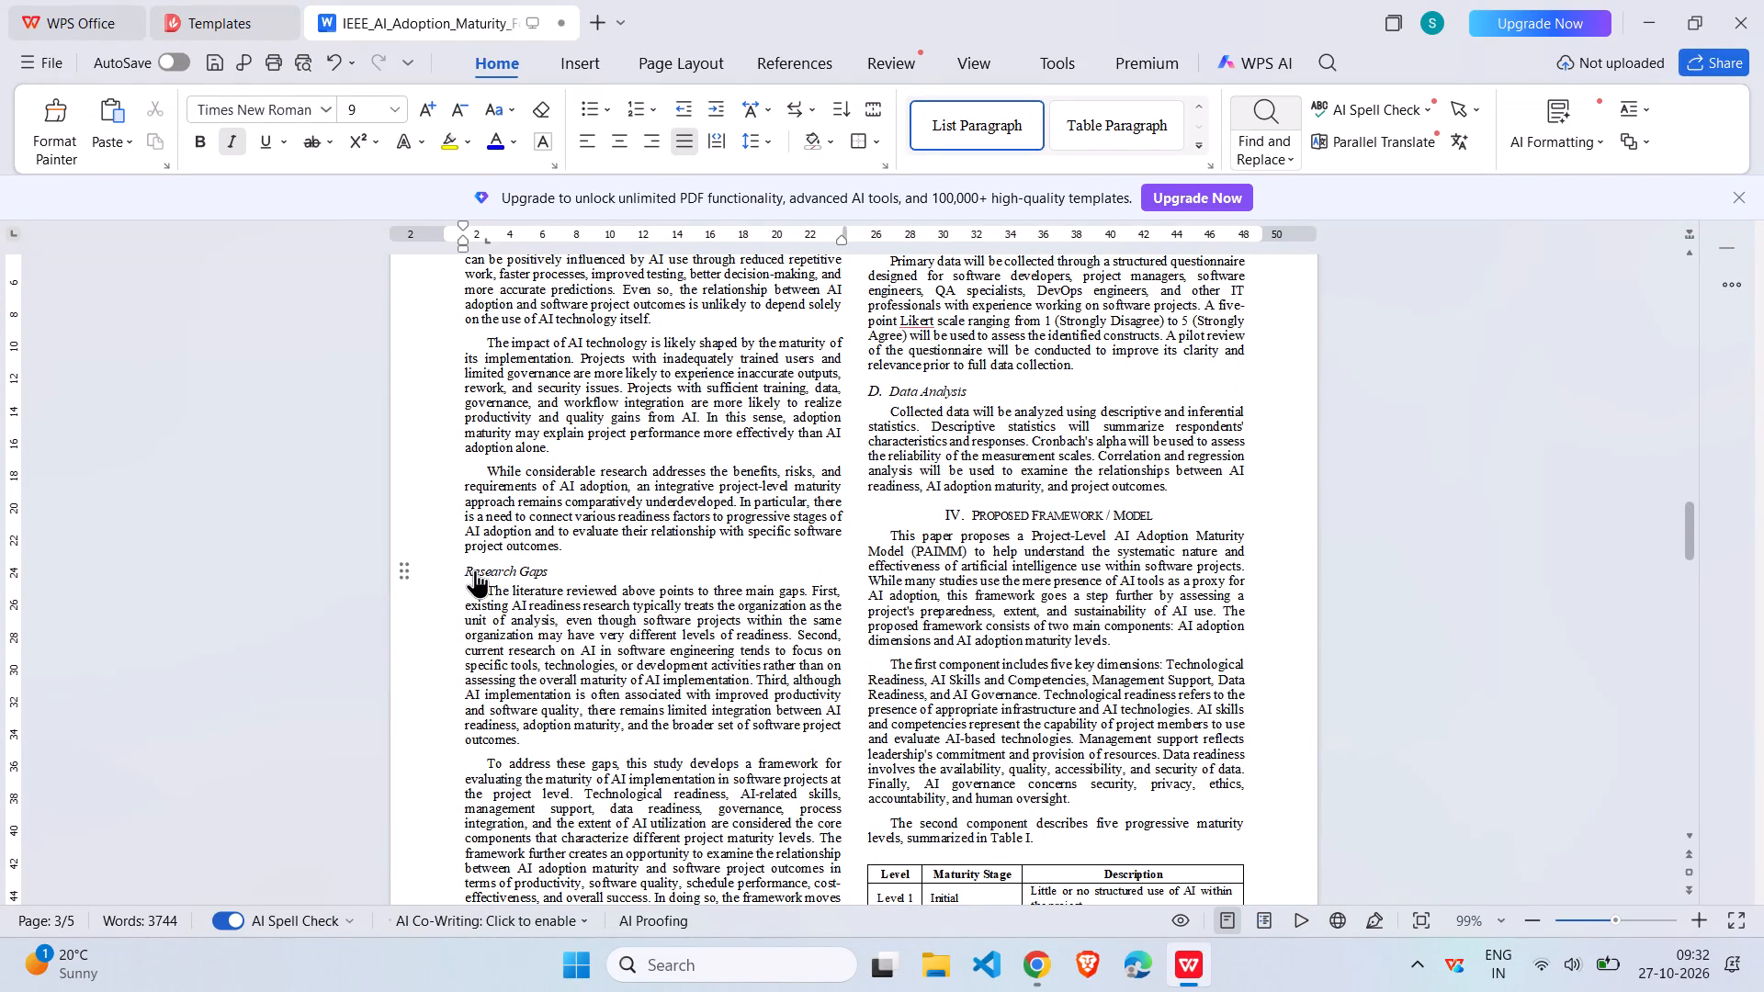
{"action": "type", "text": "IIII"}
{"action": "key", "text": "BackSpace"}
{"action": "type", "text": "."}
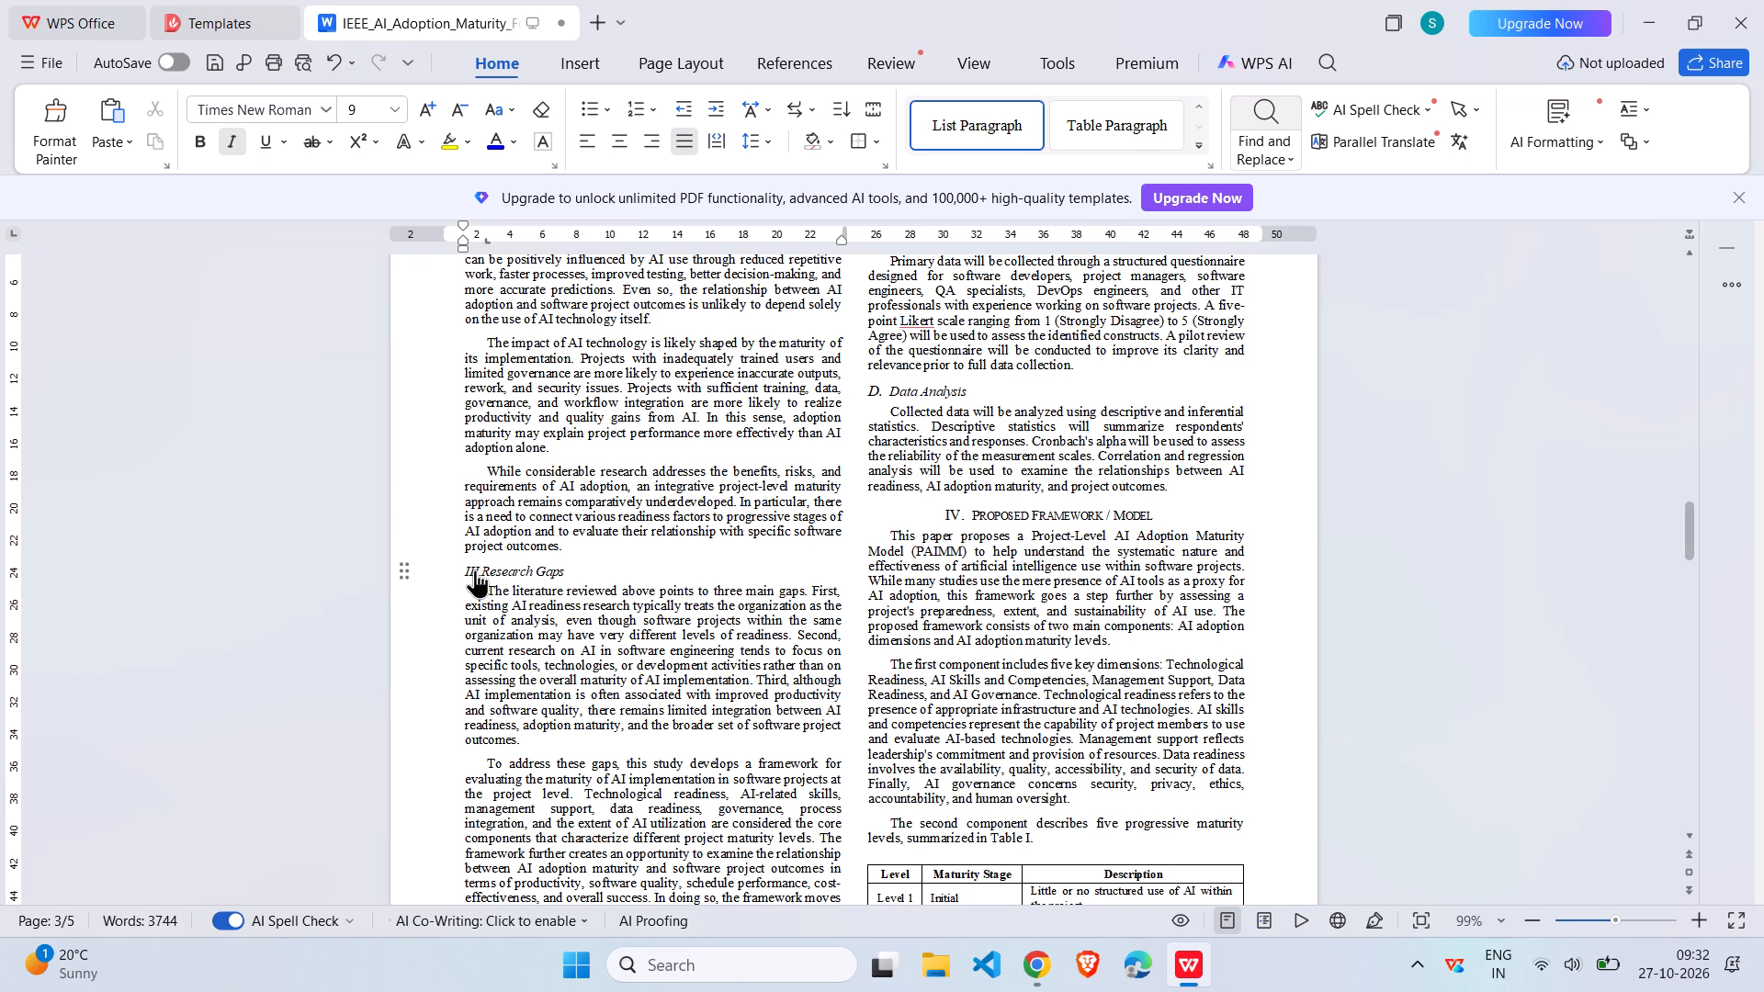
{"action": "key", "text": "space"}
Examine the rest of the paper, from the Research Gaps heading on page 3 to the author checklist on page 5.
{"action": "scroll", "coordinate": [523, 652], "scroll_direction": "down", "scroll_amount": 1}
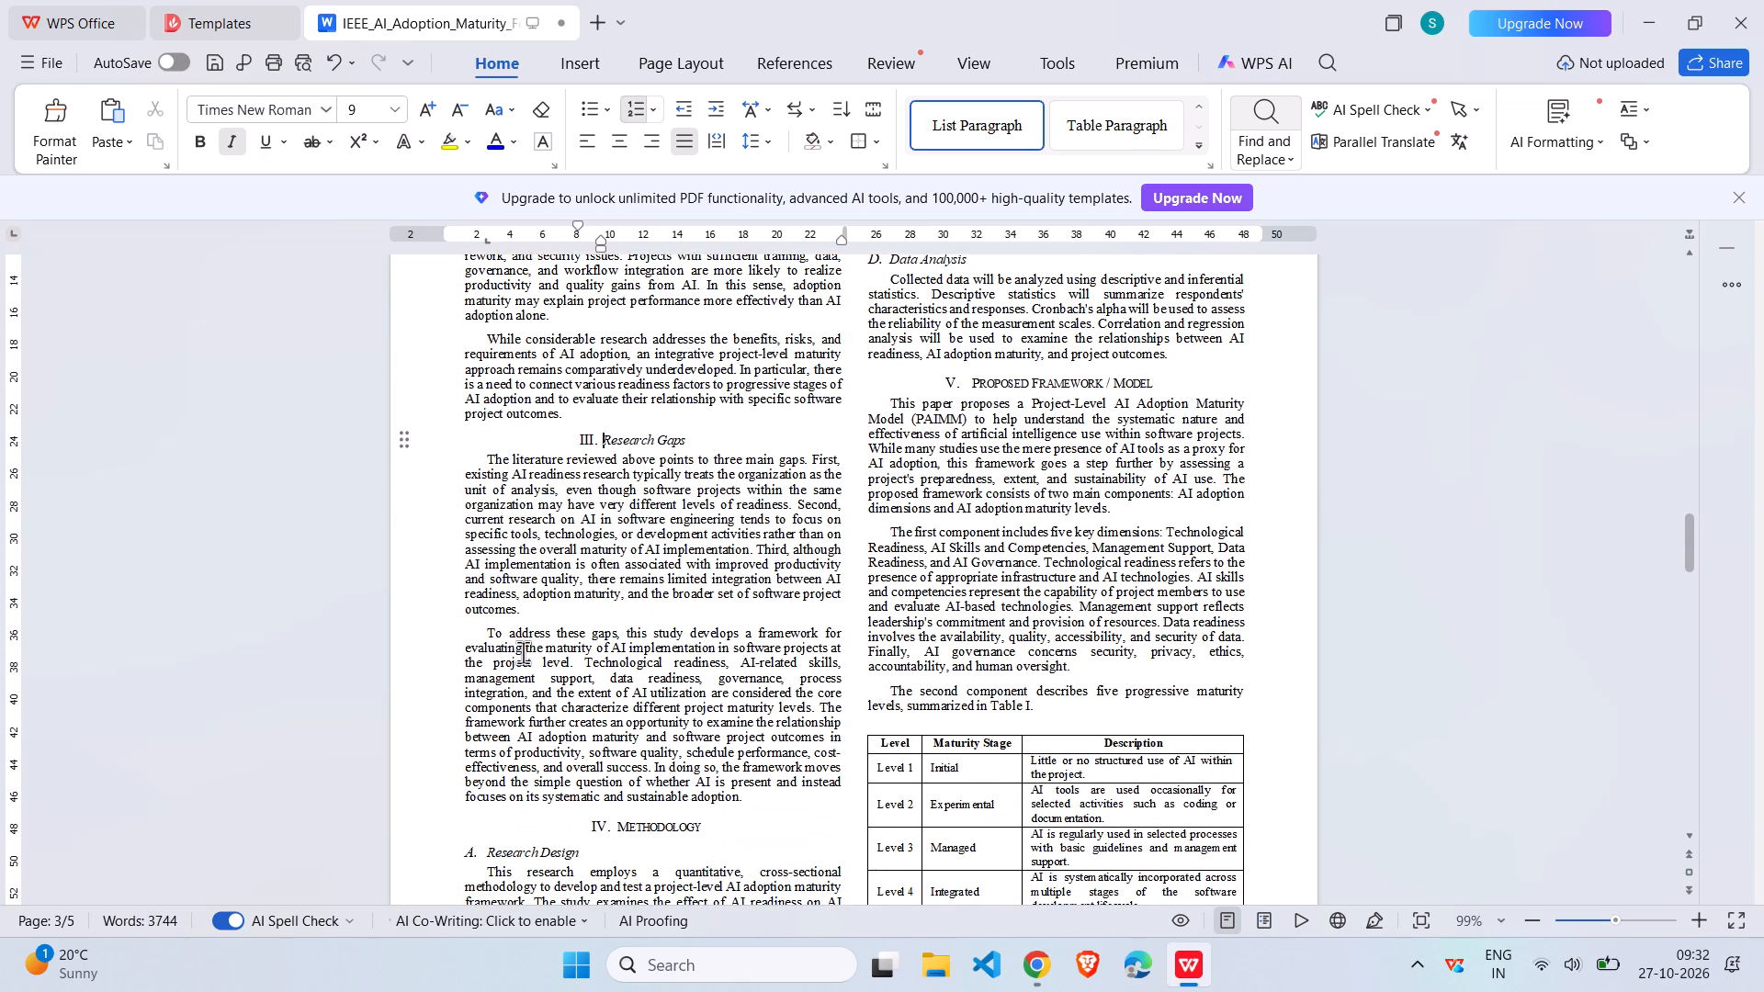
{"action": "scroll", "coordinate": [523, 652], "scroll_direction": "down", "scroll_amount": 2}
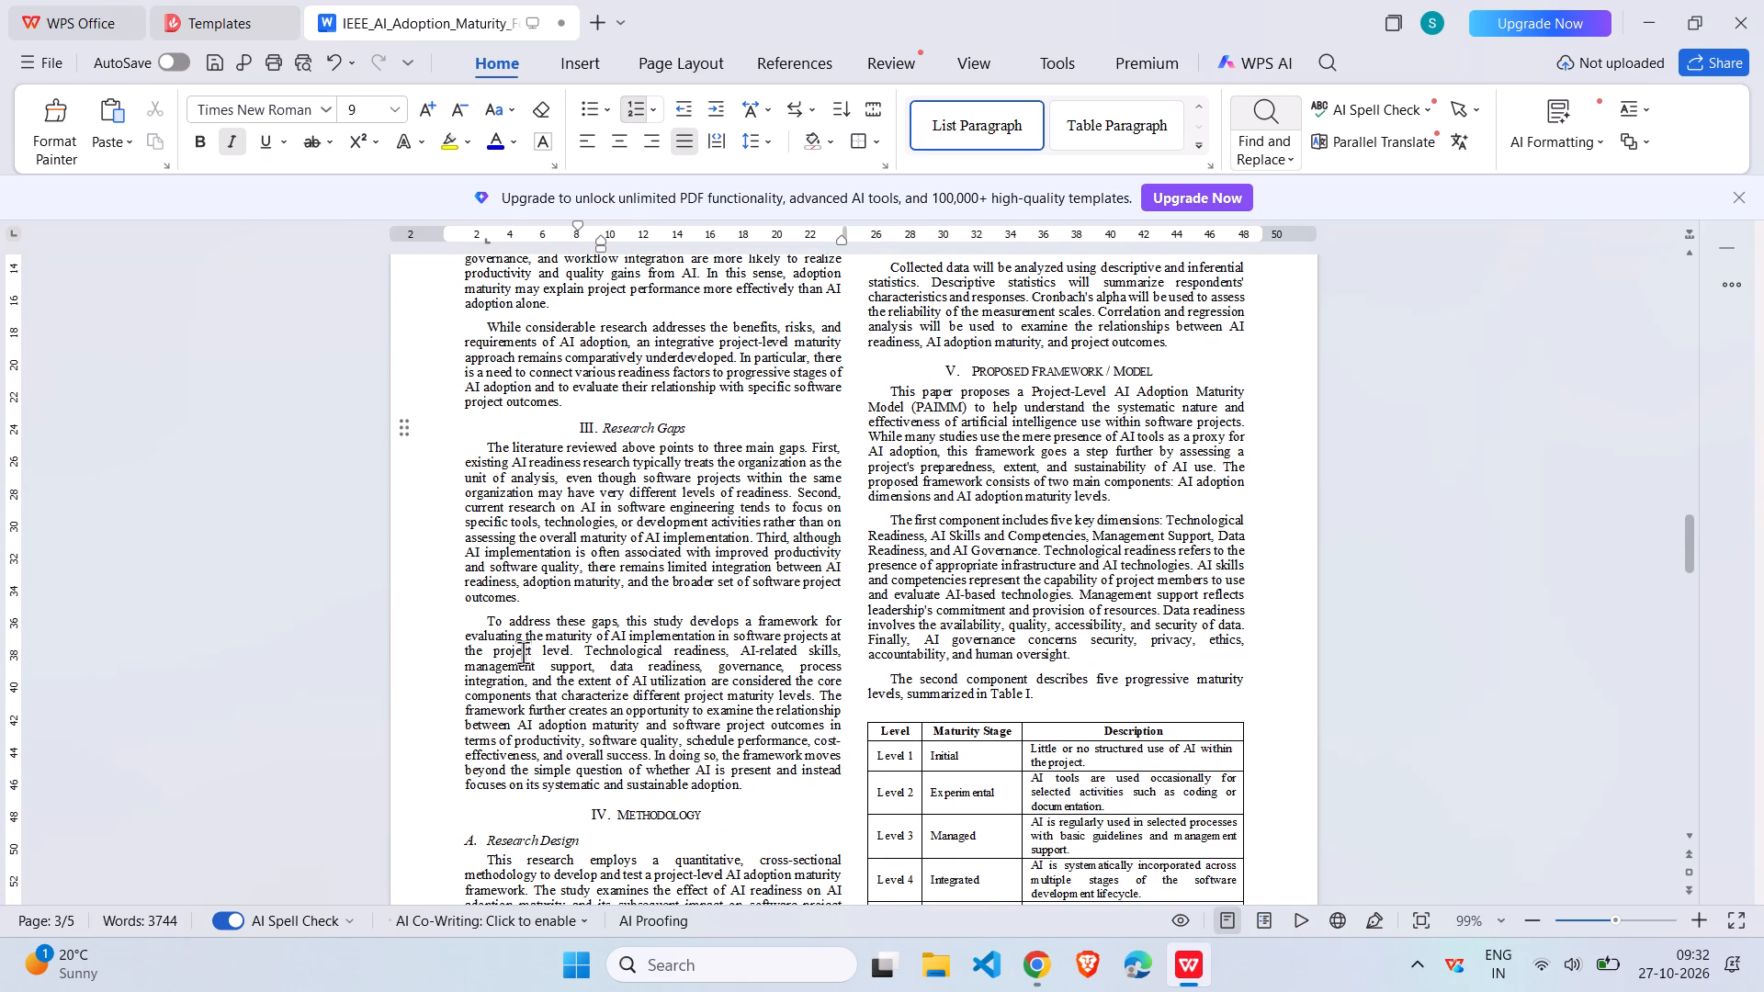
{"action": "scroll", "coordinate": [523, 652], "scroll_direction": "down", "scroll_amount": 1}
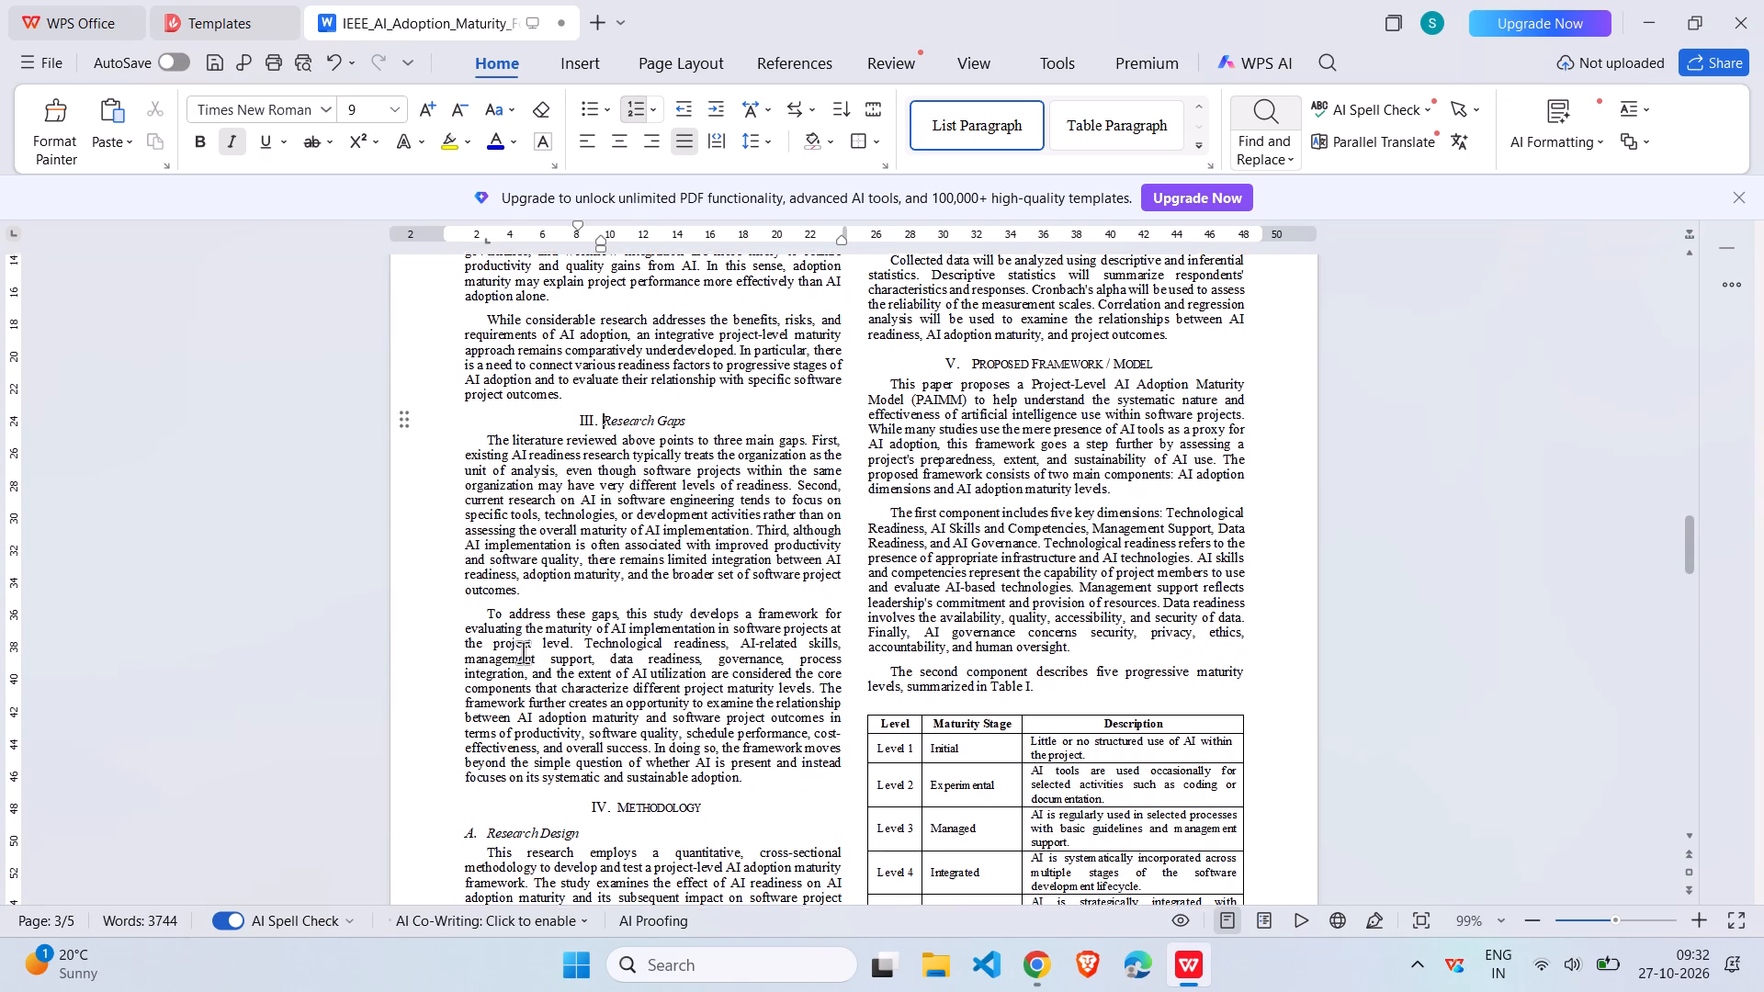
{"action": "scroll", "coordinate": [523, 652], "scroll_direction": "down", "scroll_amount": 3}
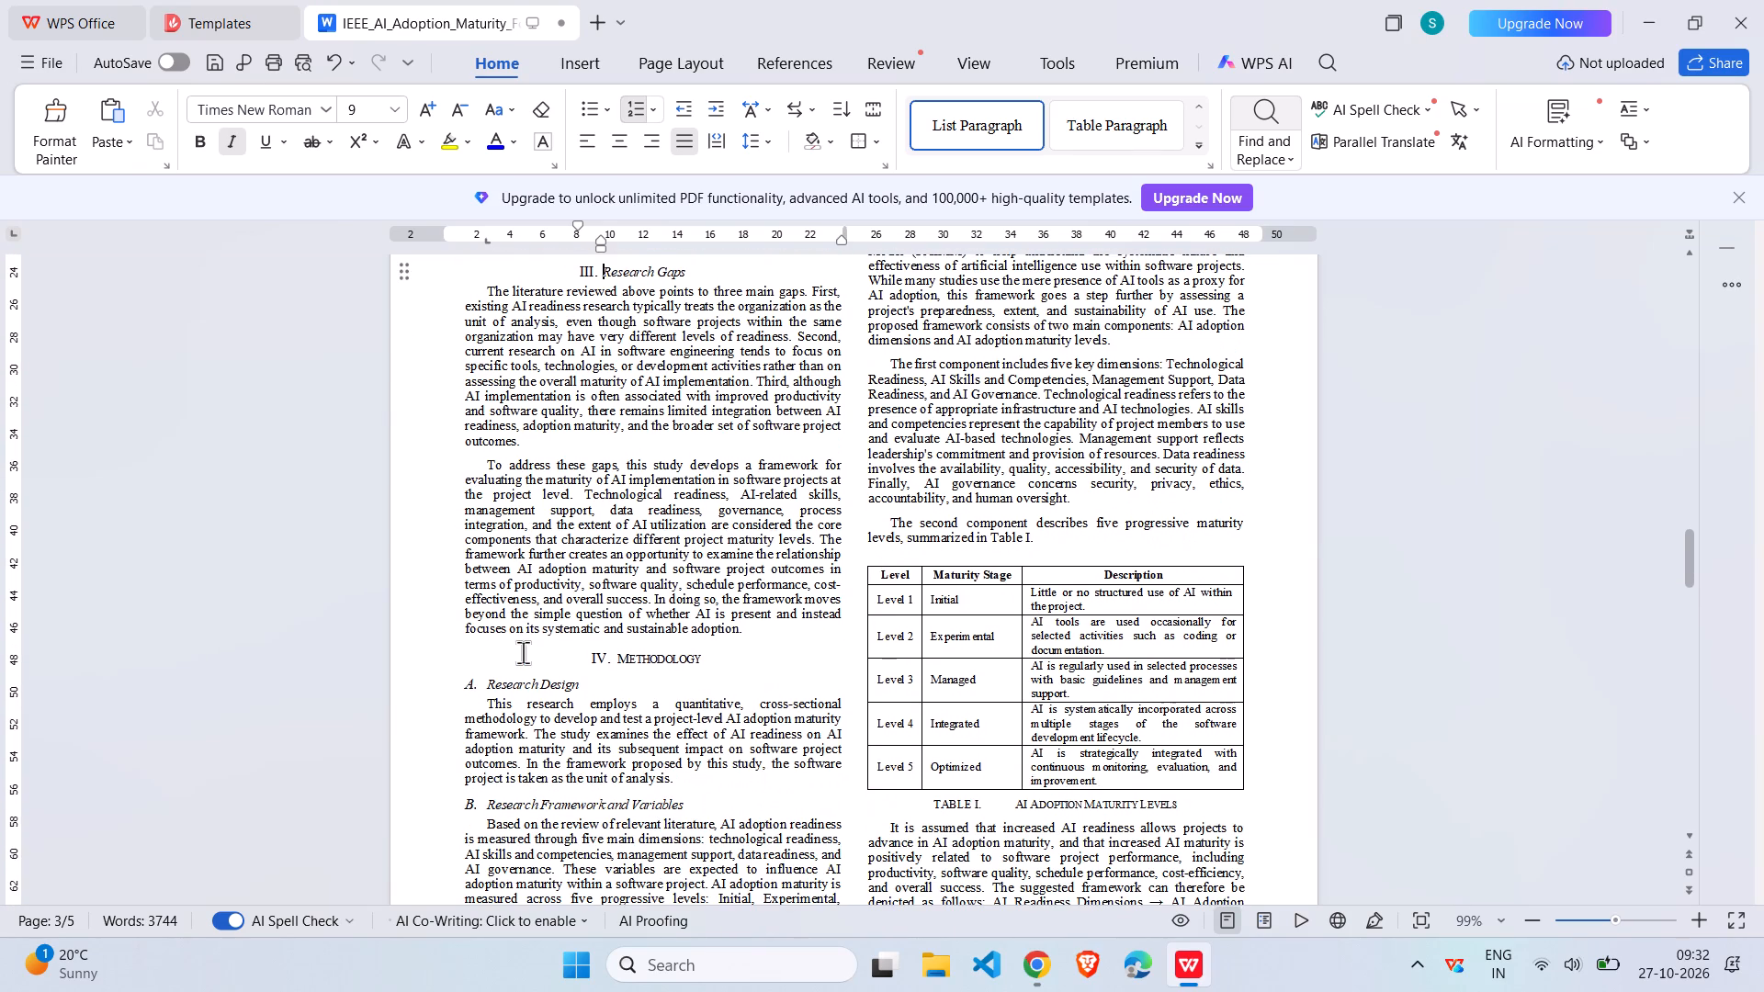
{"action": "scroll", "coordinate": [523, 652], "scroll_direction": "down", "scroll_amount": 1}
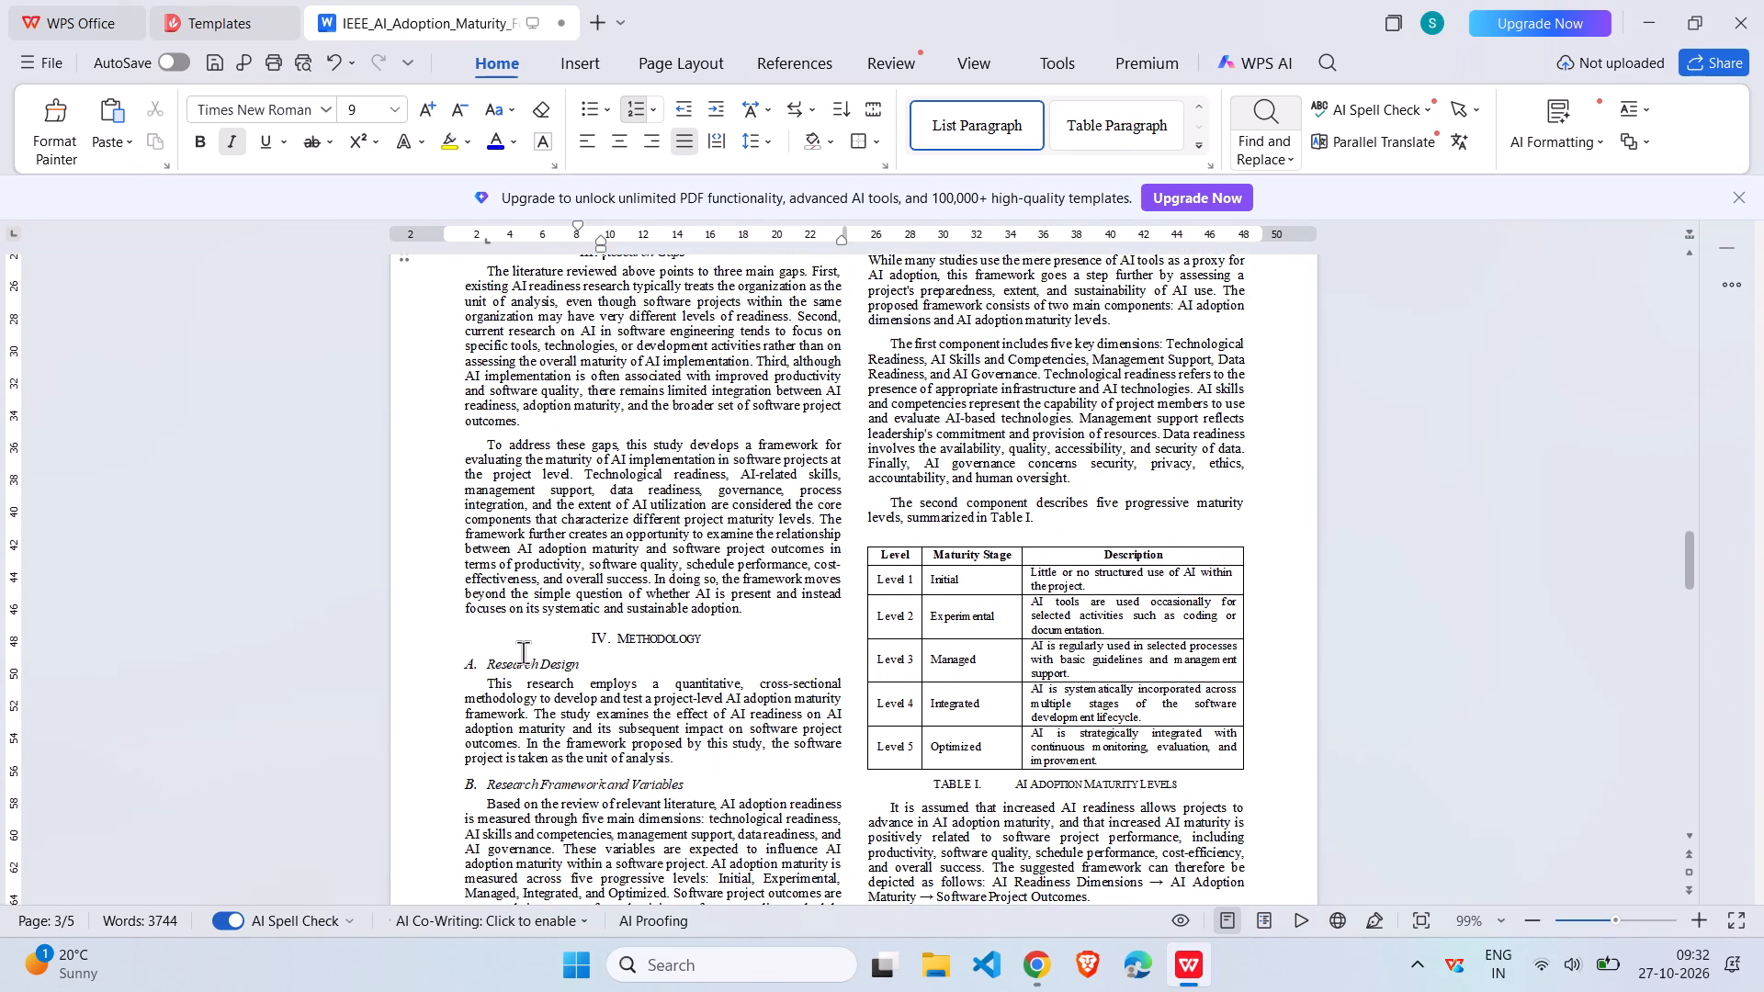
{"action": "scroll", "coordinate": [523, 652], "scroll_direction": "down", "scroll_amount": 3}
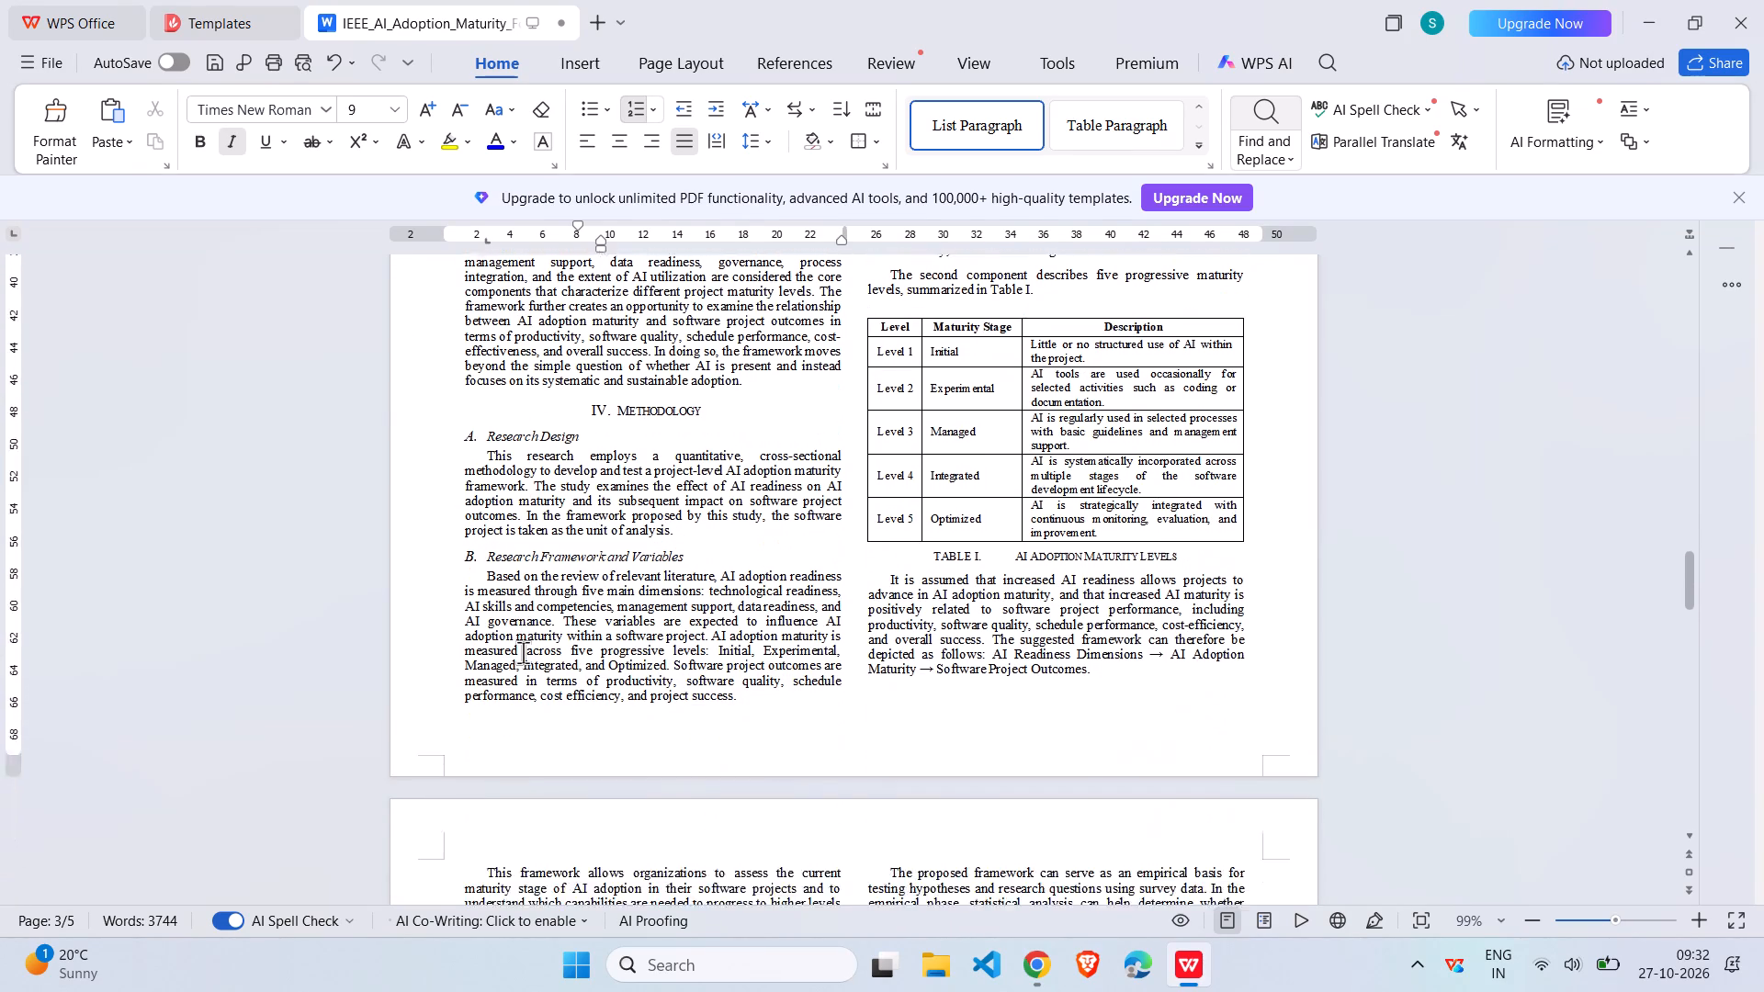
{"action": "scroll", "coordinate": [523, 652], "scroll_direction": "down", "scroll_amount": 6}
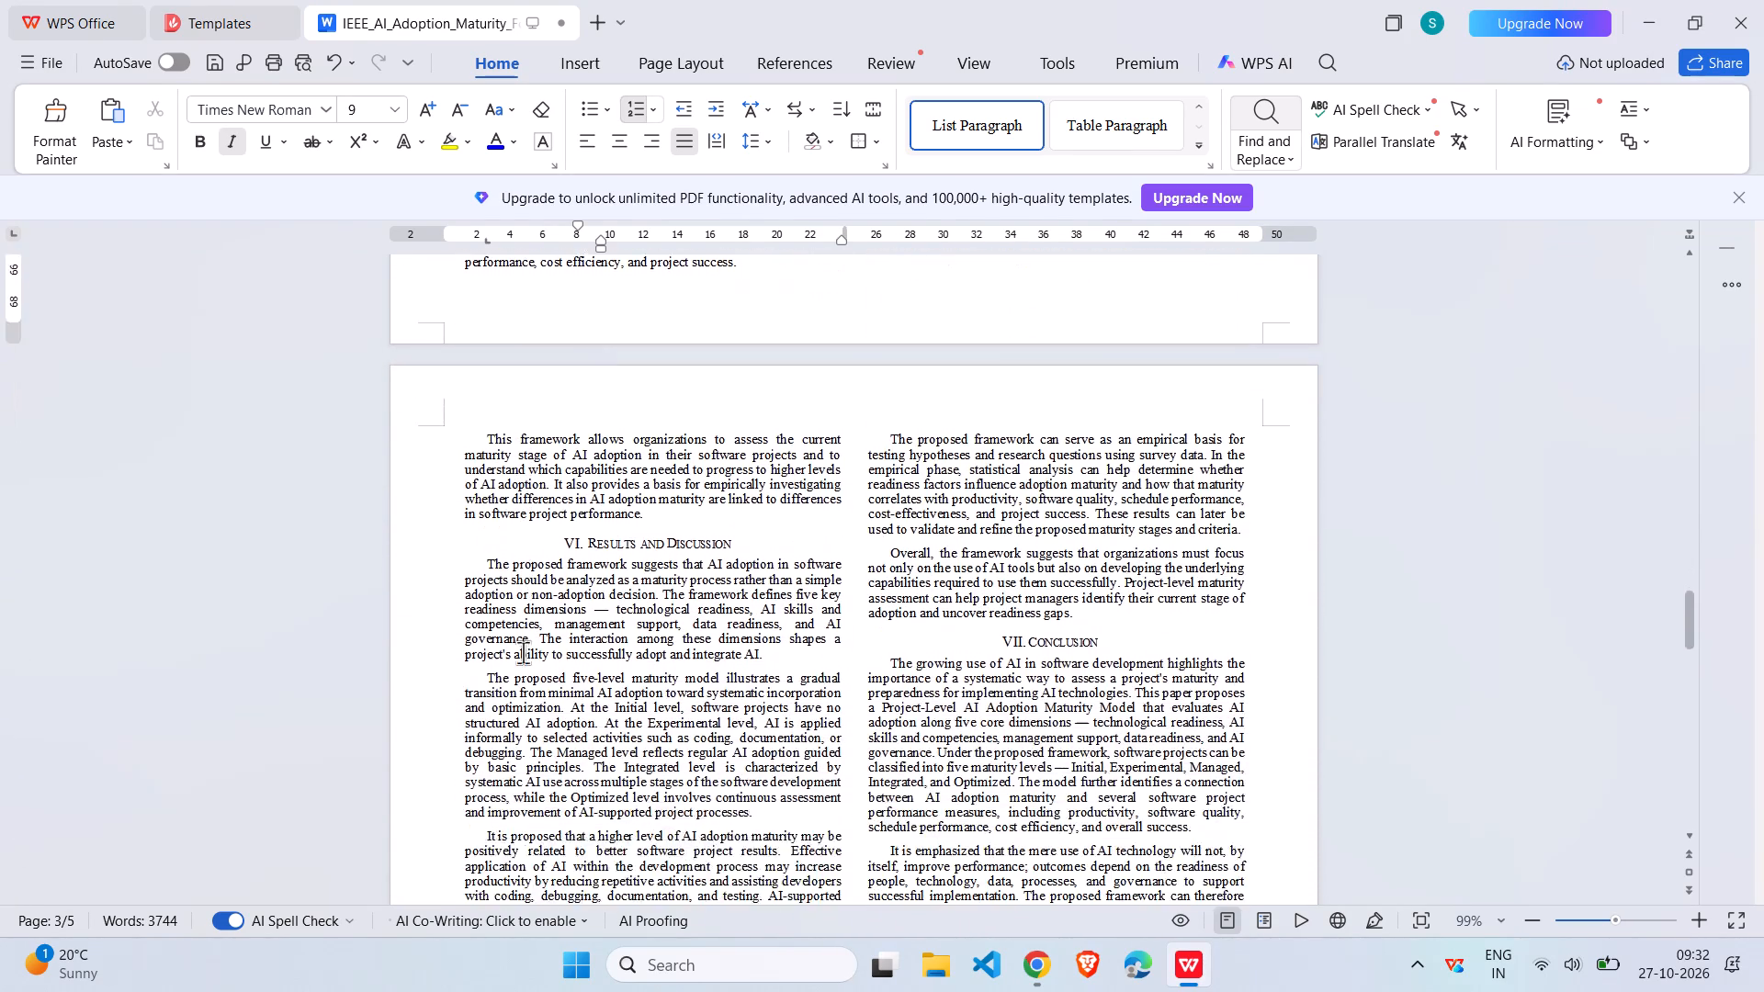
{"action": "scroll", "coordinate": [523, 652], "scroll_direction": "down", "scroll_amount": 8}
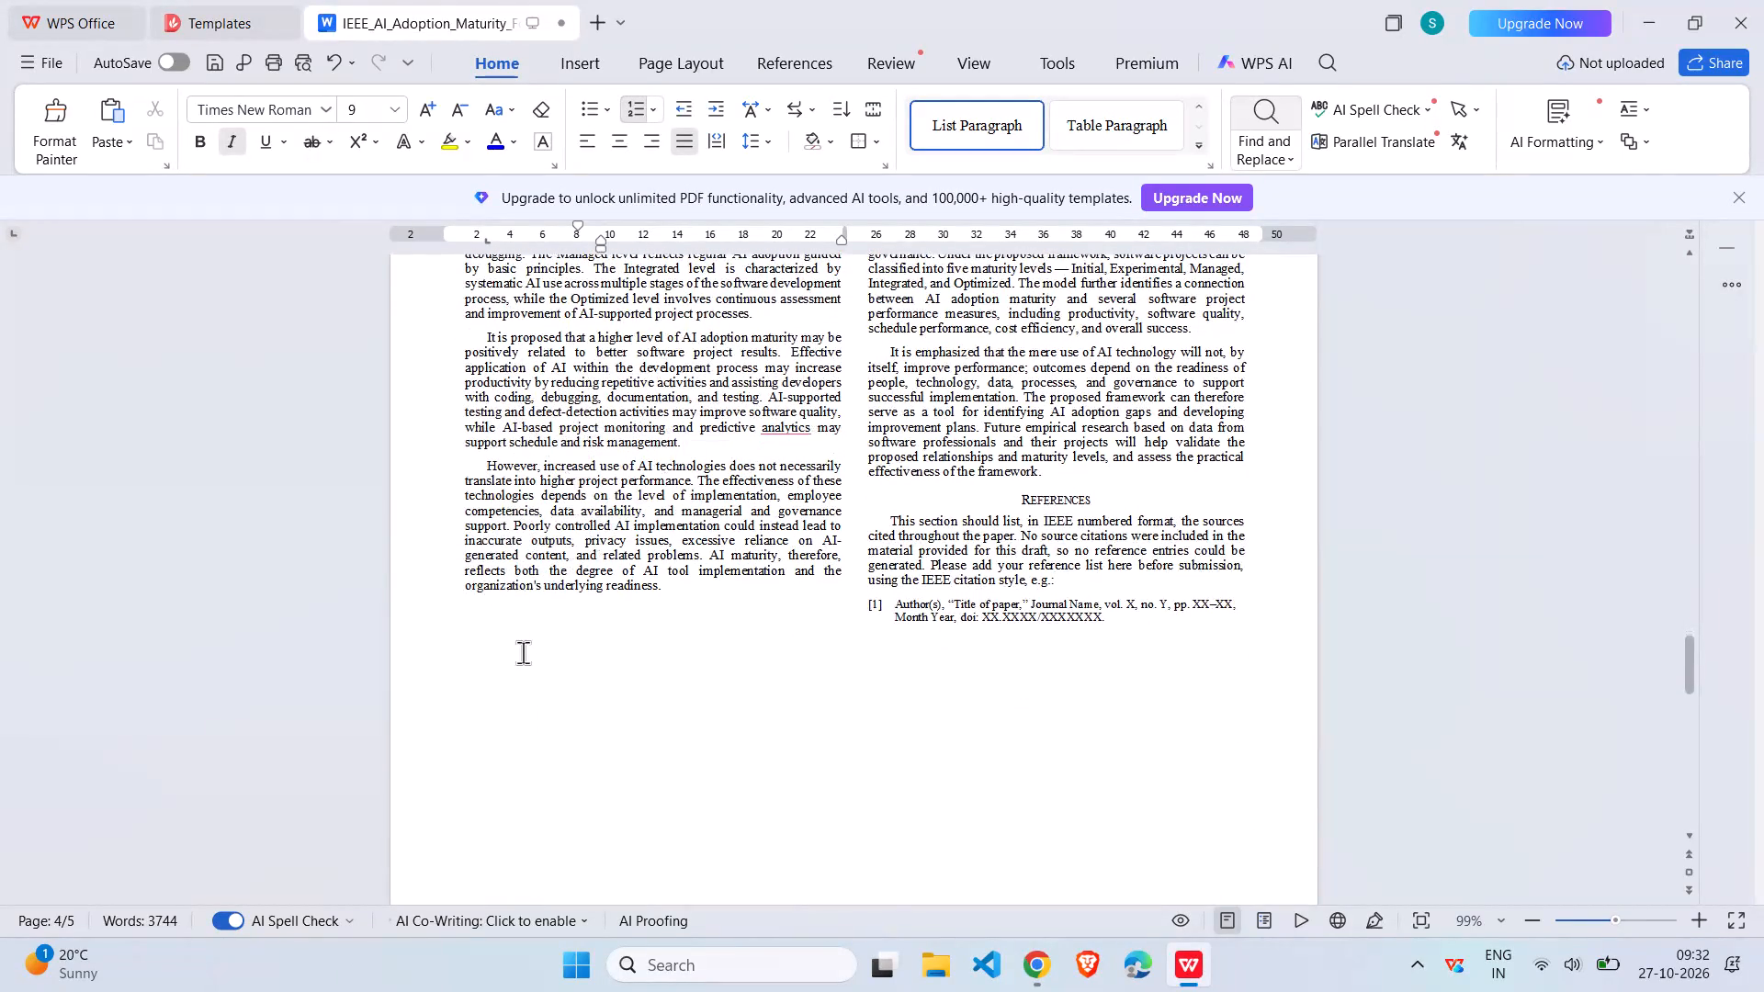
{"action": "scroll", "coordinate": [523, 652], "scroll_direction": "down", "scroll_amount": 5}
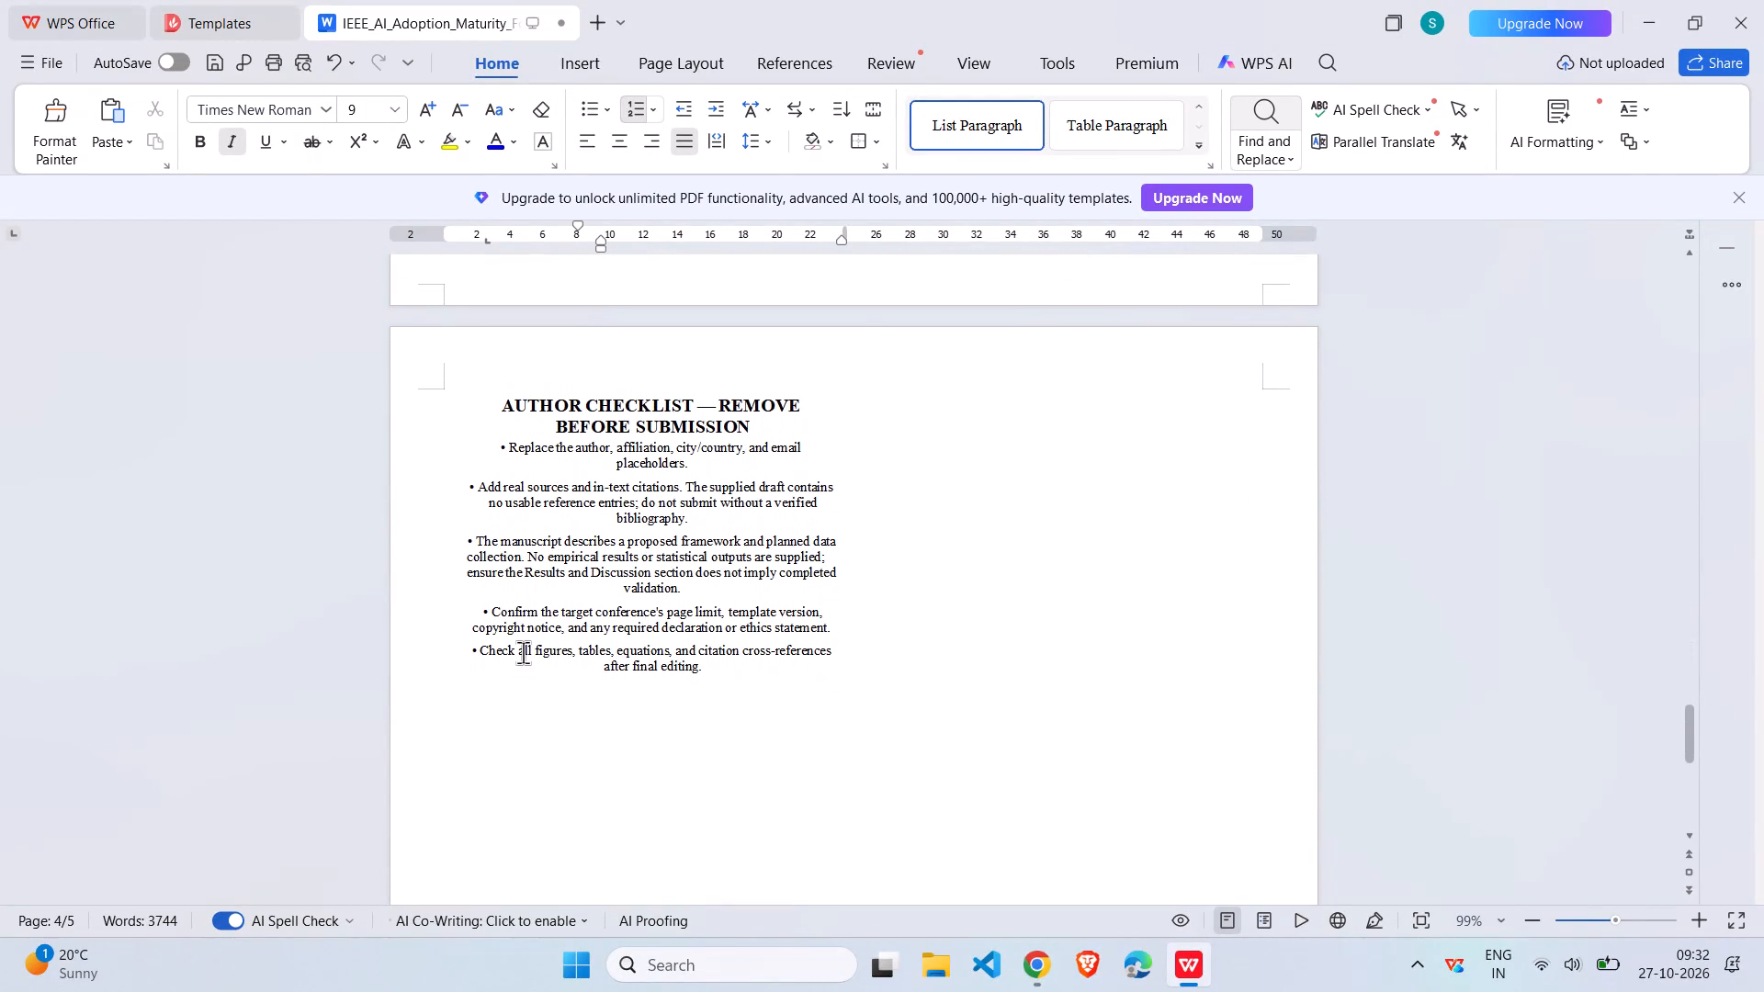
{"action": "scroll", "coordinate": [523, 652], "scroll_direction": "down", "scroll_amount": 10}
Review the headings and text back from page 5 to the AI Readiness and Organizational Capabilities subsection on page 2.
{"action": "scroll", "coordinate": [523, 652], "scroll_direction": "up", "scroll_amount": 4}
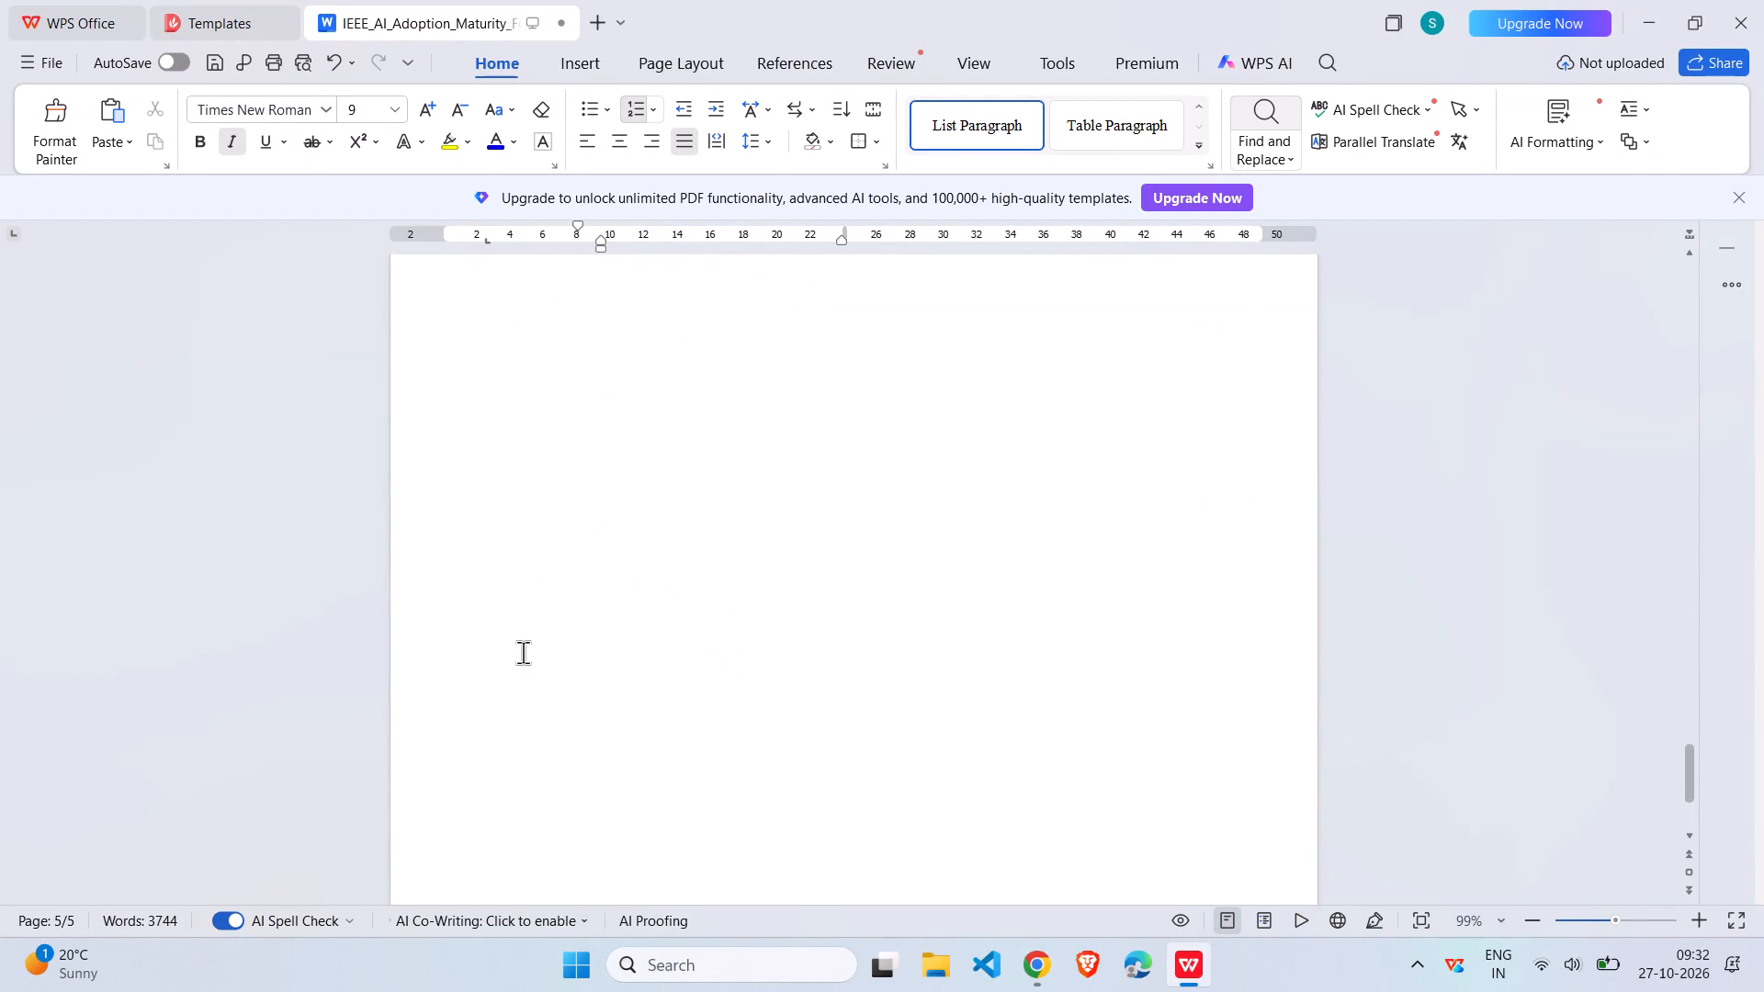
{"action": "scroll", "coordinate": [523, 652], "scroll_direction": "up", "scroll_amount": 5}
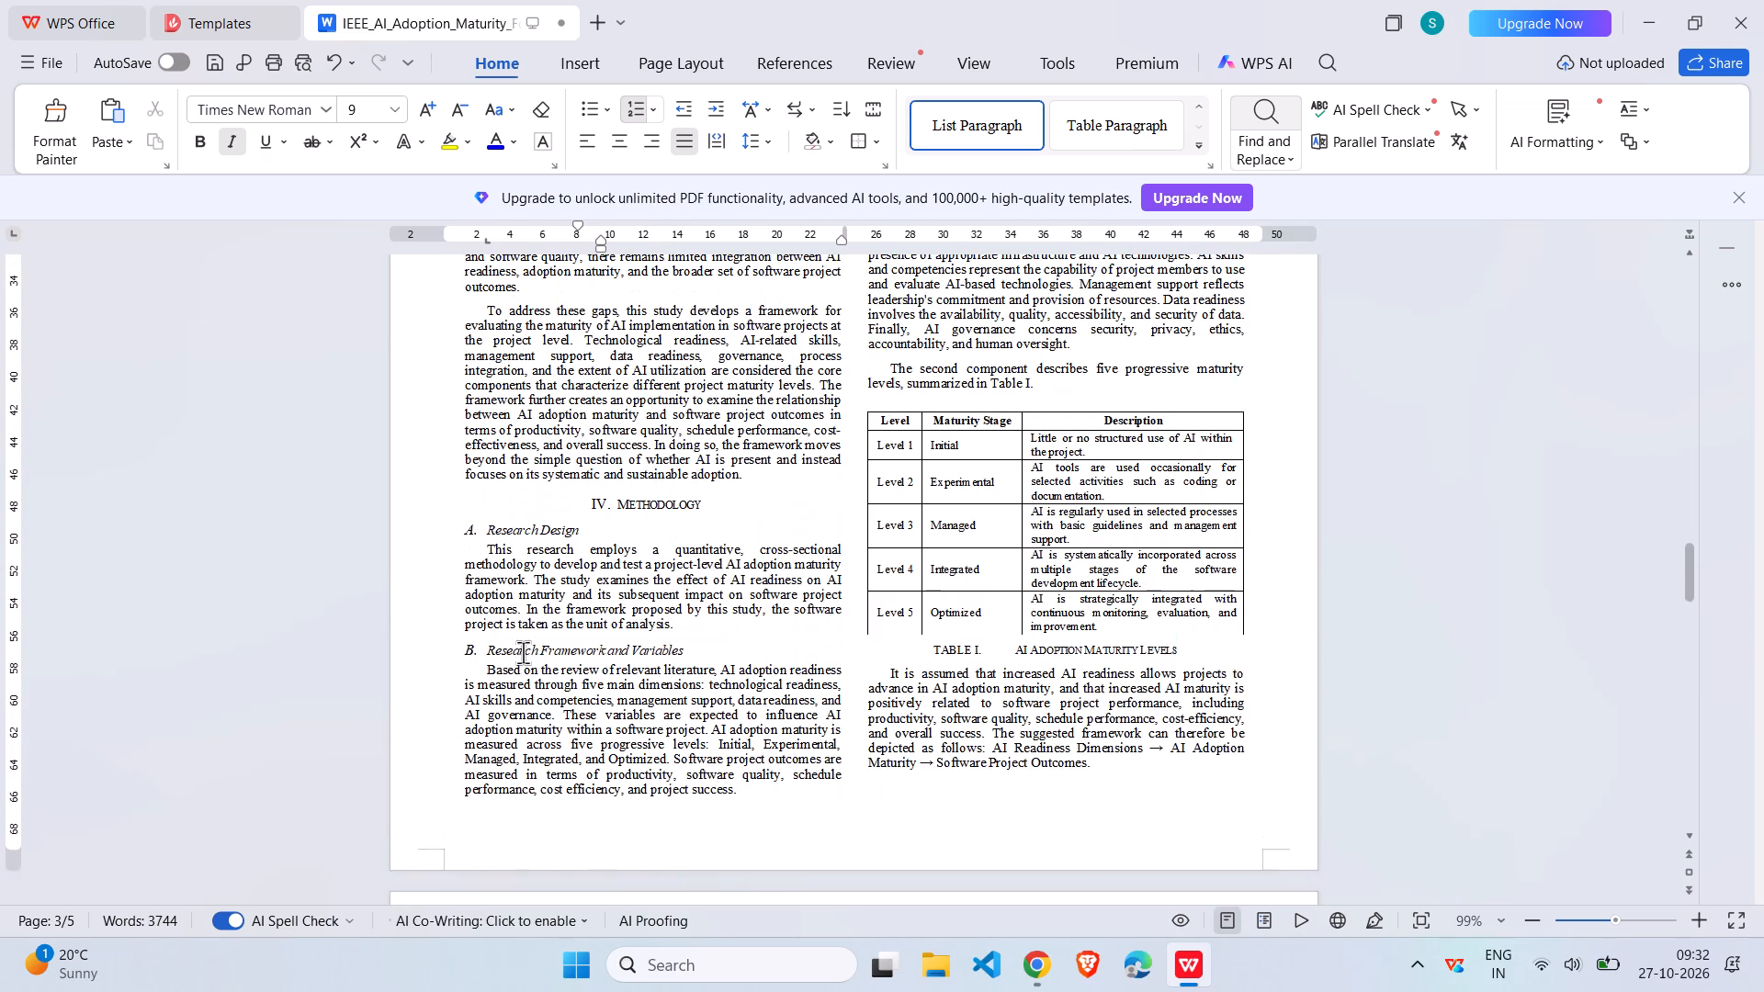
{"action": "scroll", "coordinate": [523, 652], "scroll_direction": "up", "scroll_amount": 3}
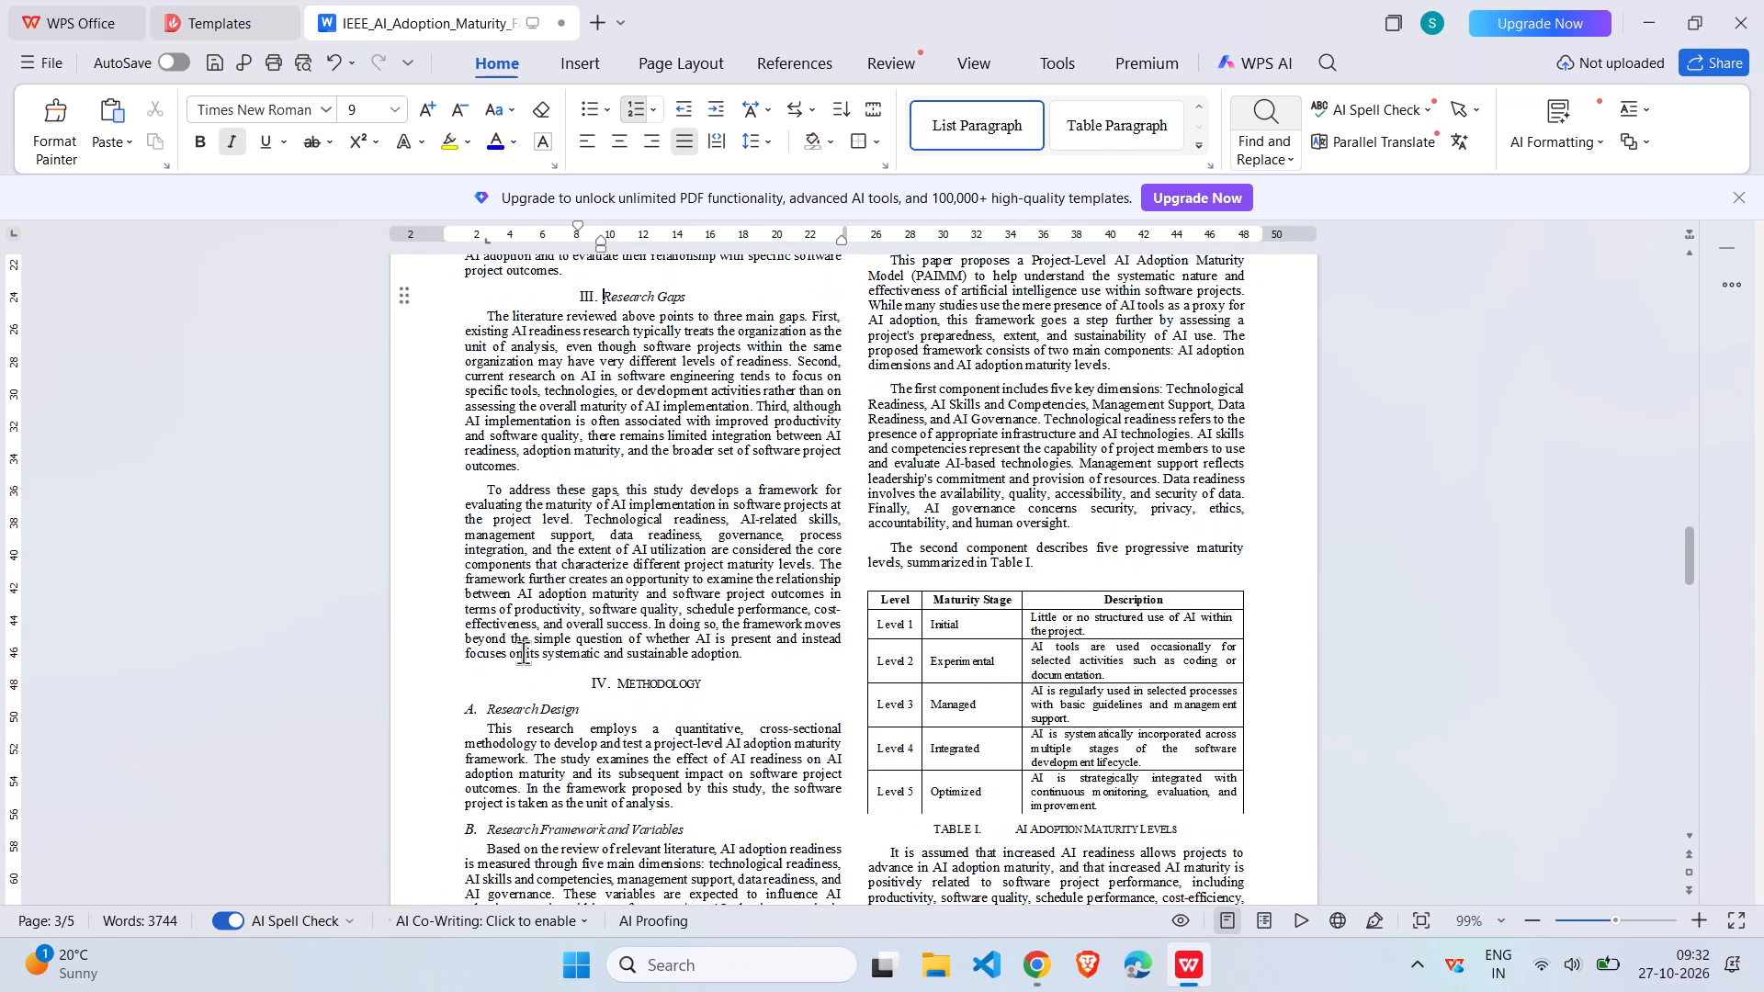
{"action": "scroll", "coordinate": [523, 652], "scroll_direction": "up", "scroll_amount": 4}
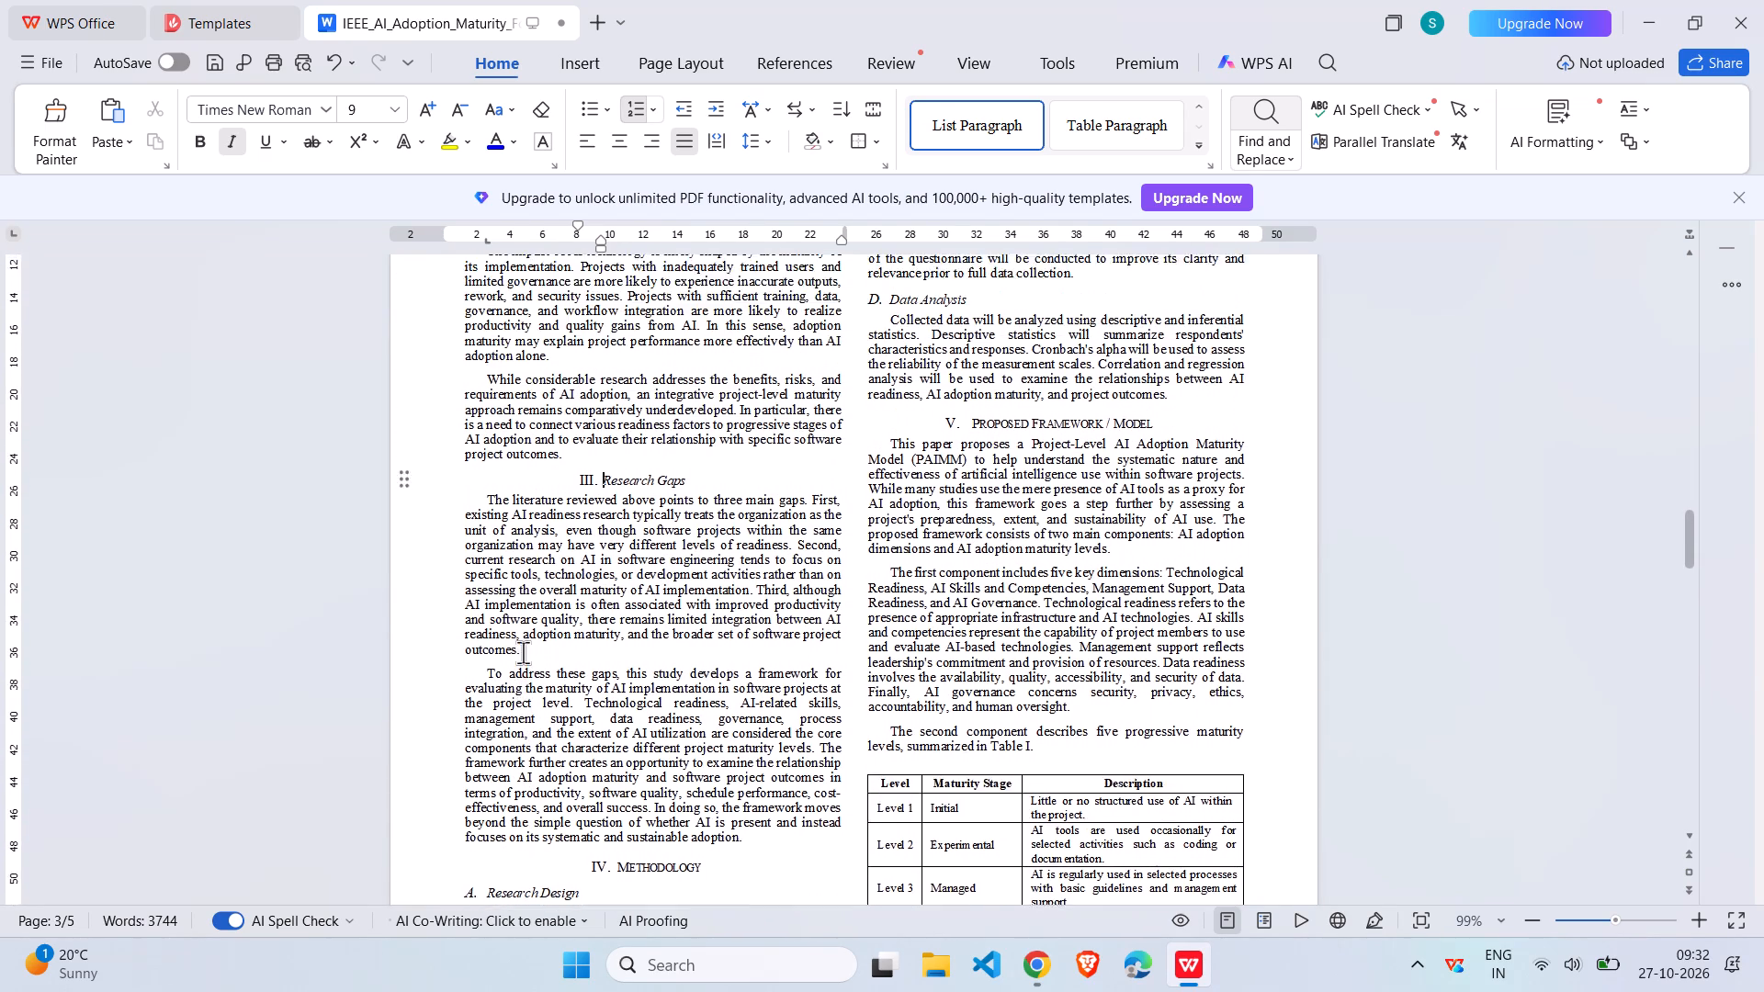
{"action": "scroll", "coordinate": [523, 652], "scroll_direction": "up", "scroll_amount": 3}
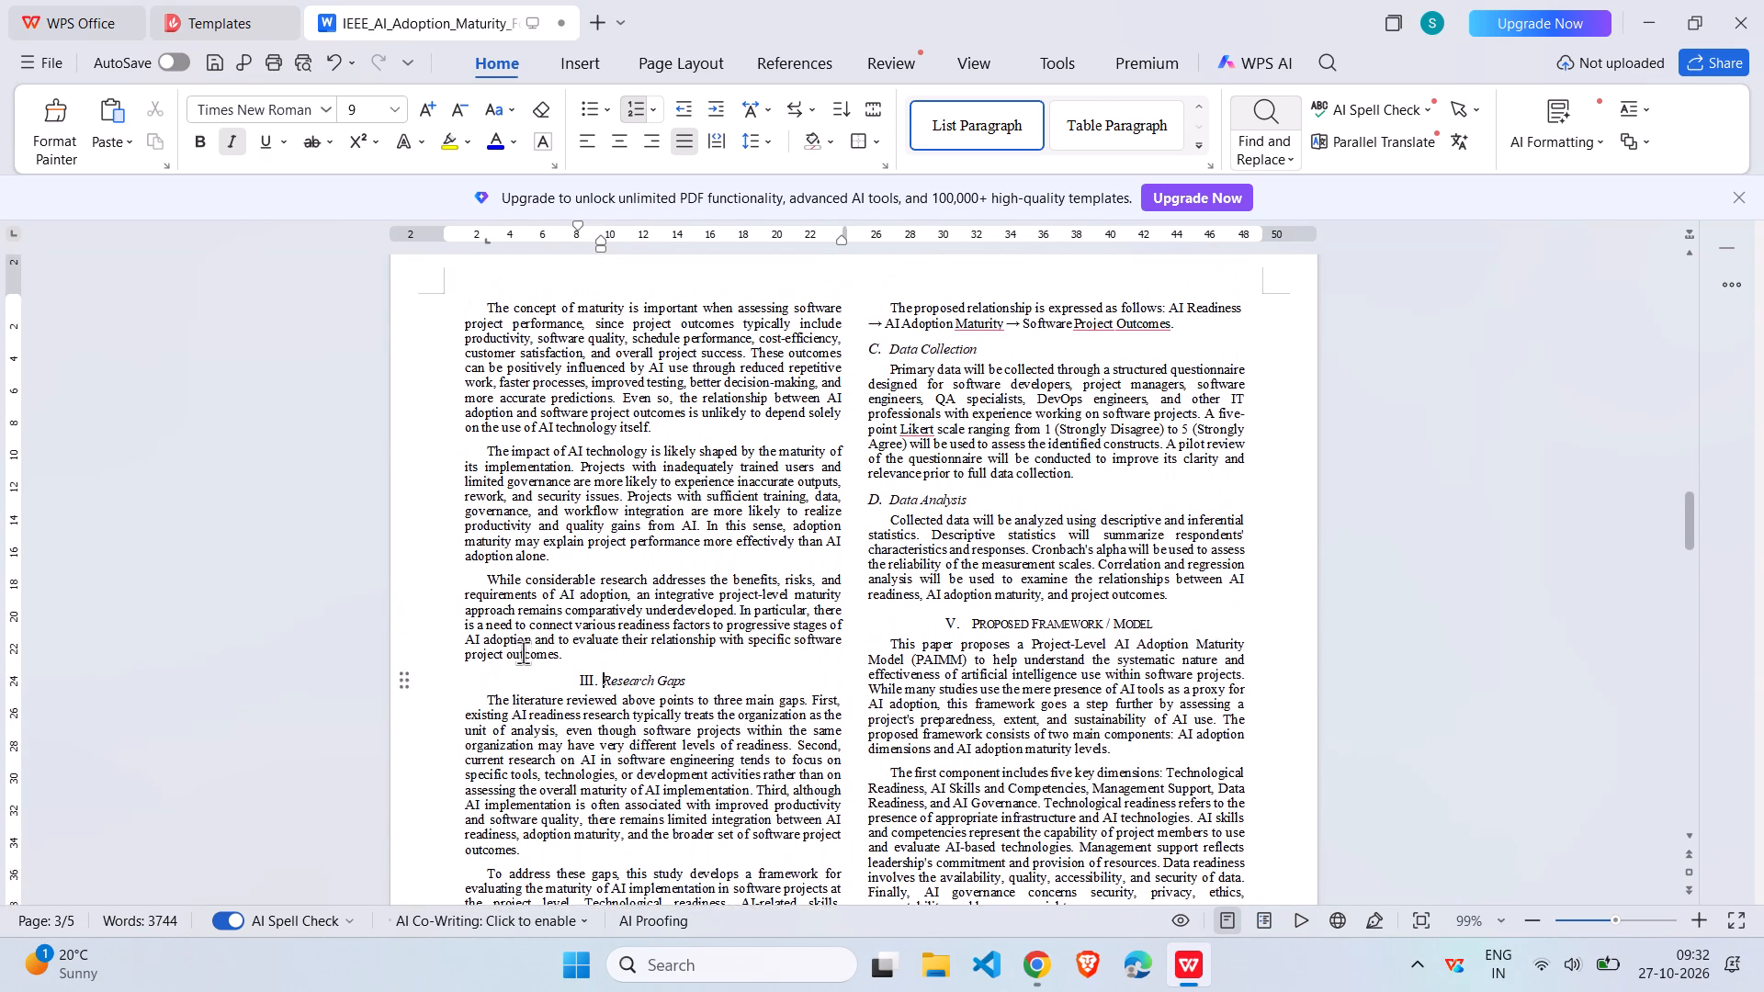
{"action": "scroll", "coordinate": [523, 652], "scroll_direction": "up", "scroll_amount": 4}
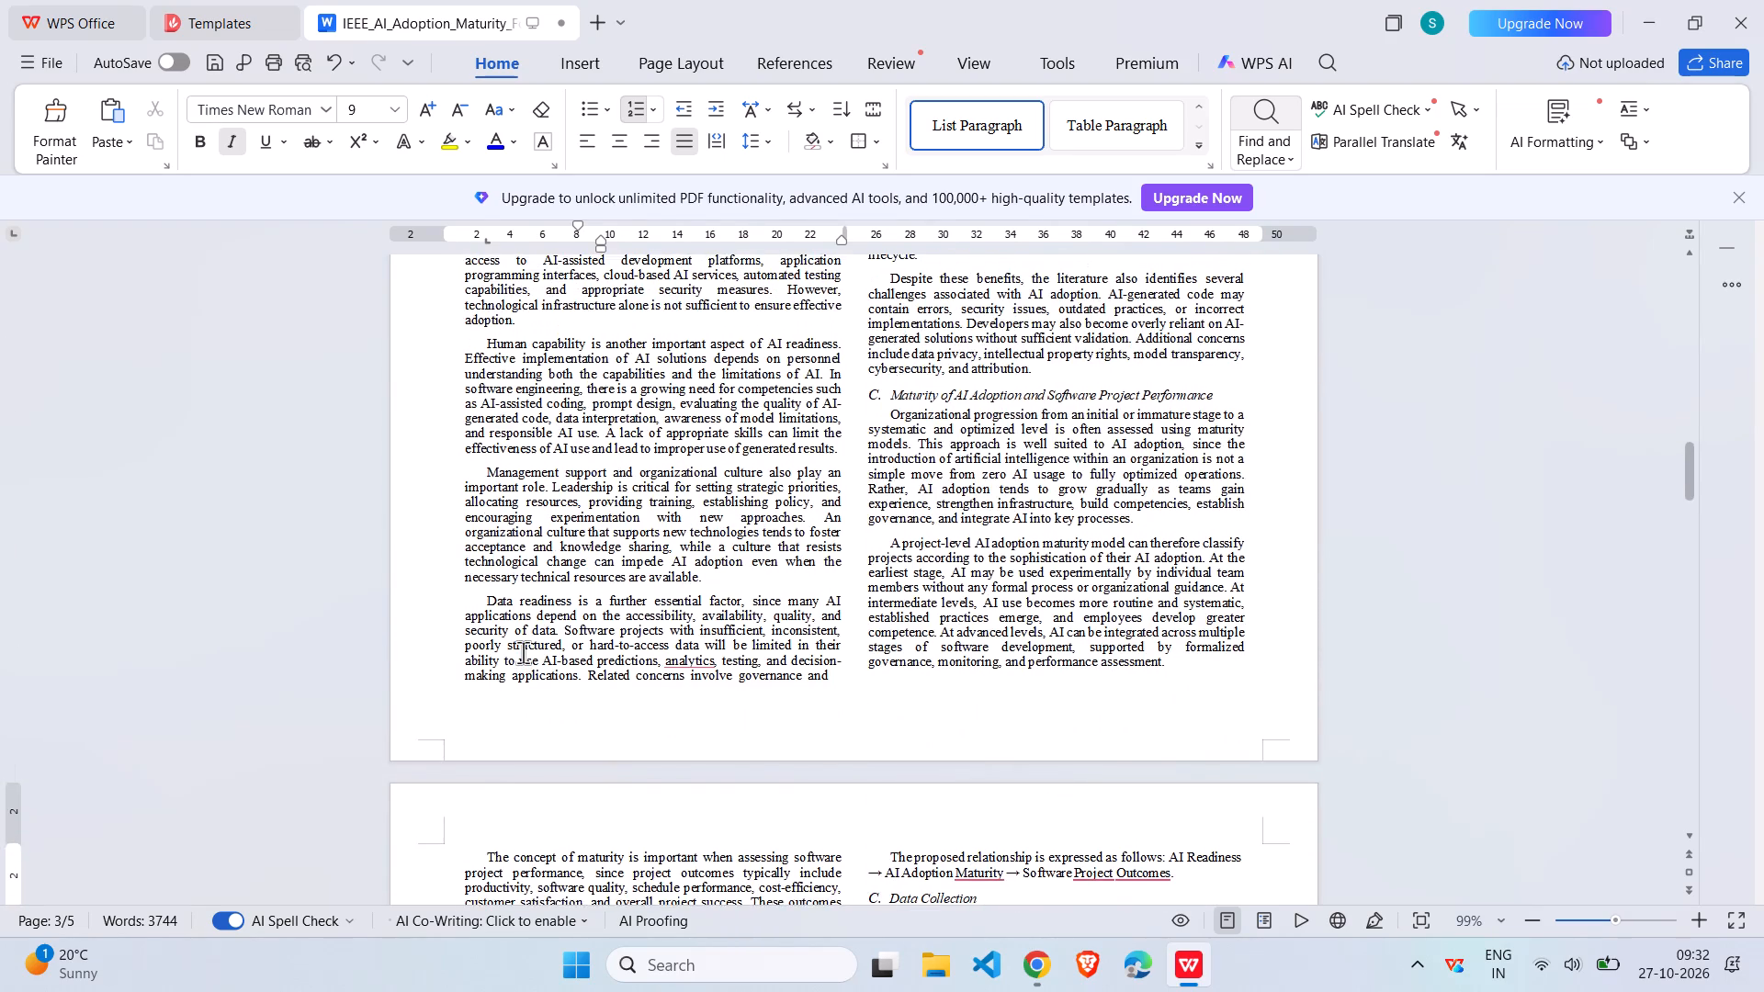
{"action": "scroll", "coordinate": [523, 652], "scroll_direction": "up", "scroll_amount": 6}
{"action": "scroll", "coordinate": [523, 652], "scroll_direction": "down", "scroll_amount": 1}
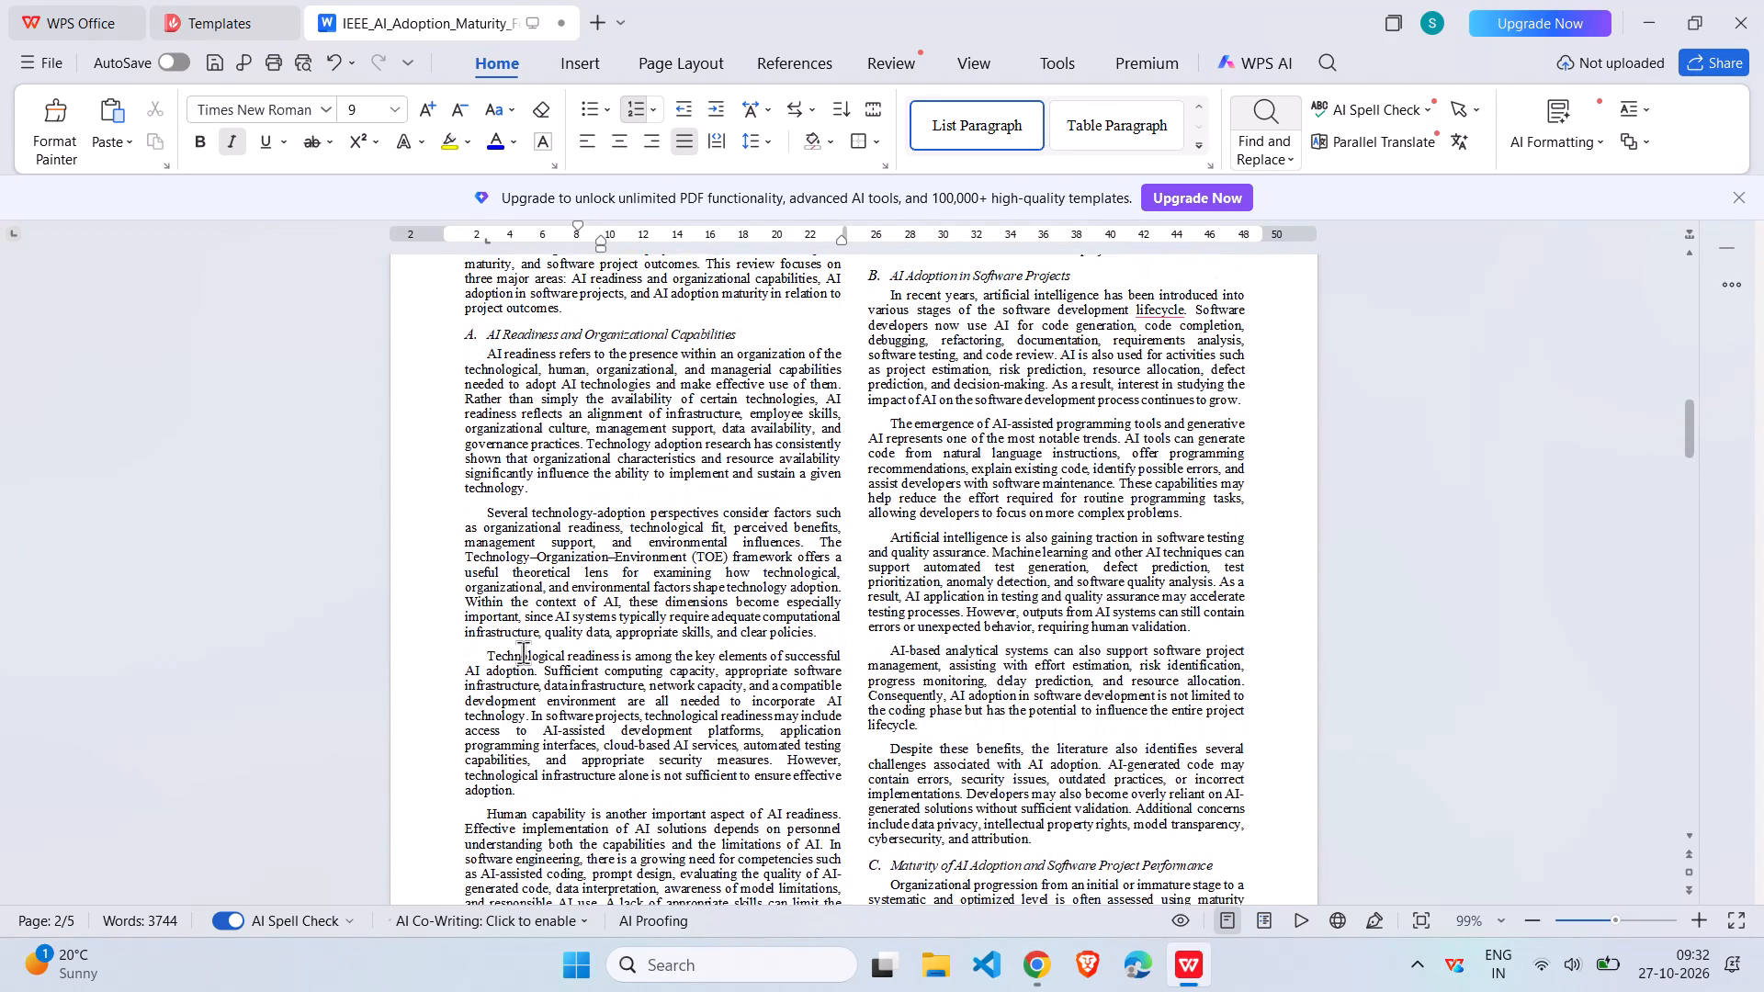
{"action": "scroll", "coordinate": [523, 652], "scroll_direction": "down", "scroll_amount": 1}
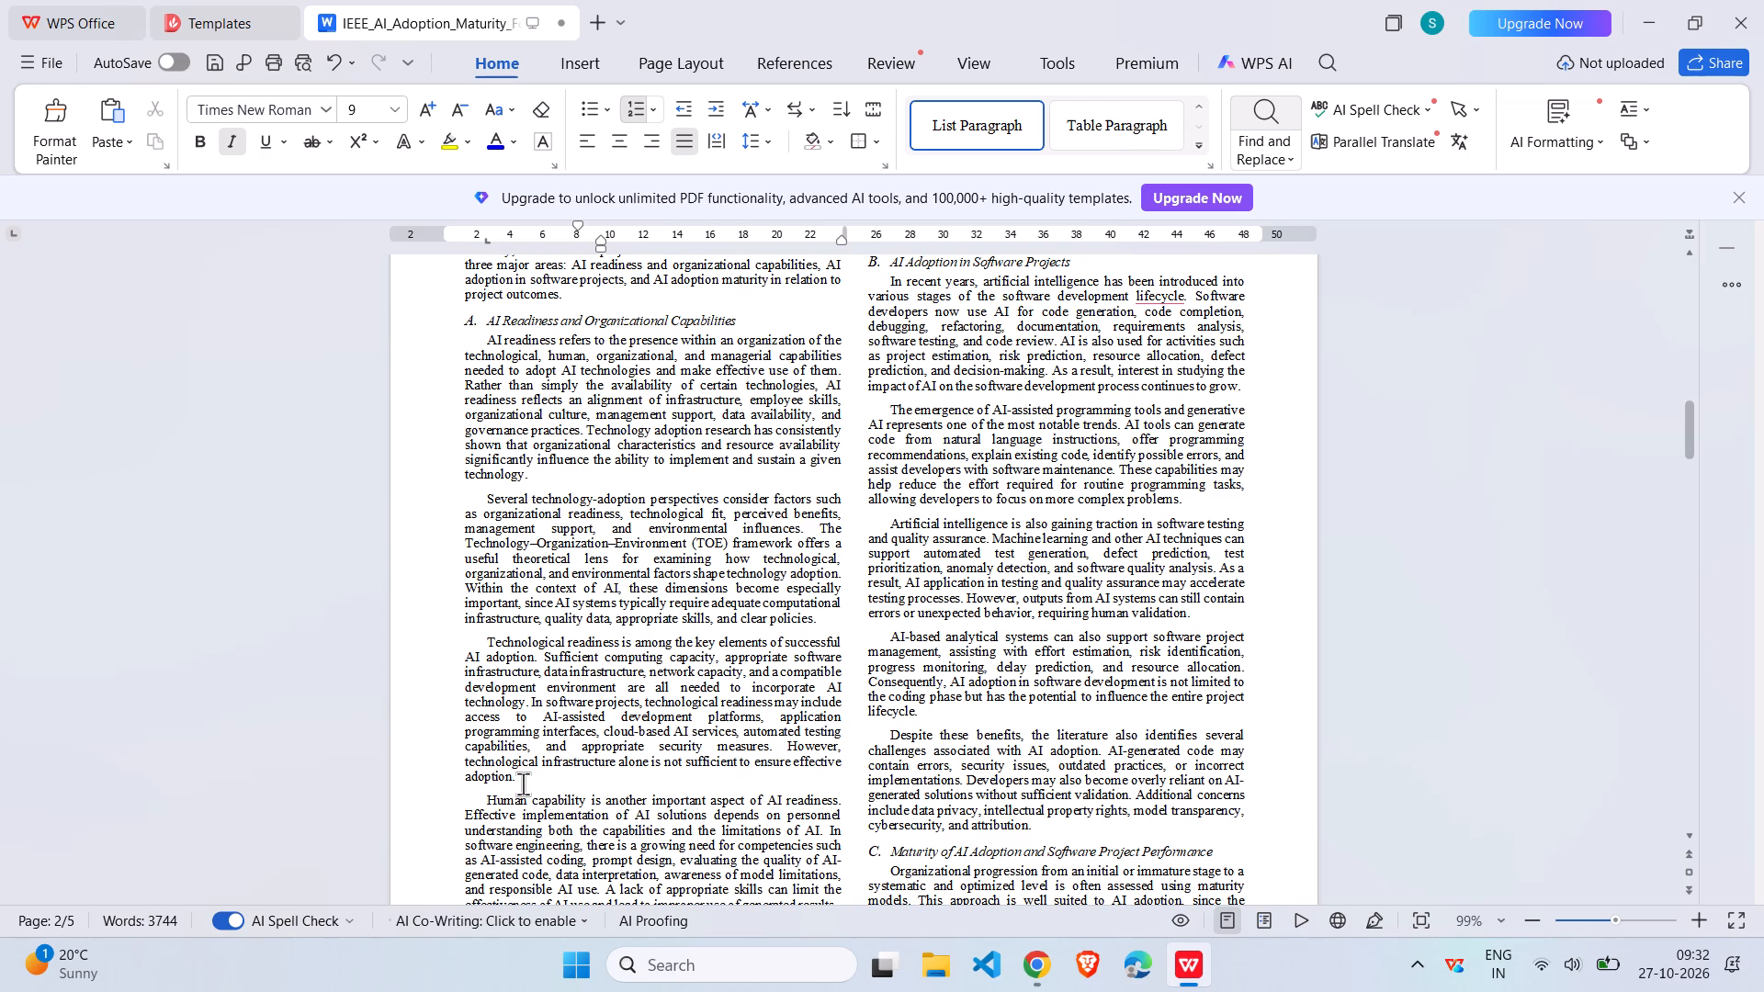
Copy the two paragraphs beginning "Several technology-adoption perspectives" and "Technological readiness" under AI Readiness and Organizational Capabilities on page 2.
{"action": "left_click_drag", "start_coordinate": [523, 785], "coordinate": [488, 505]}
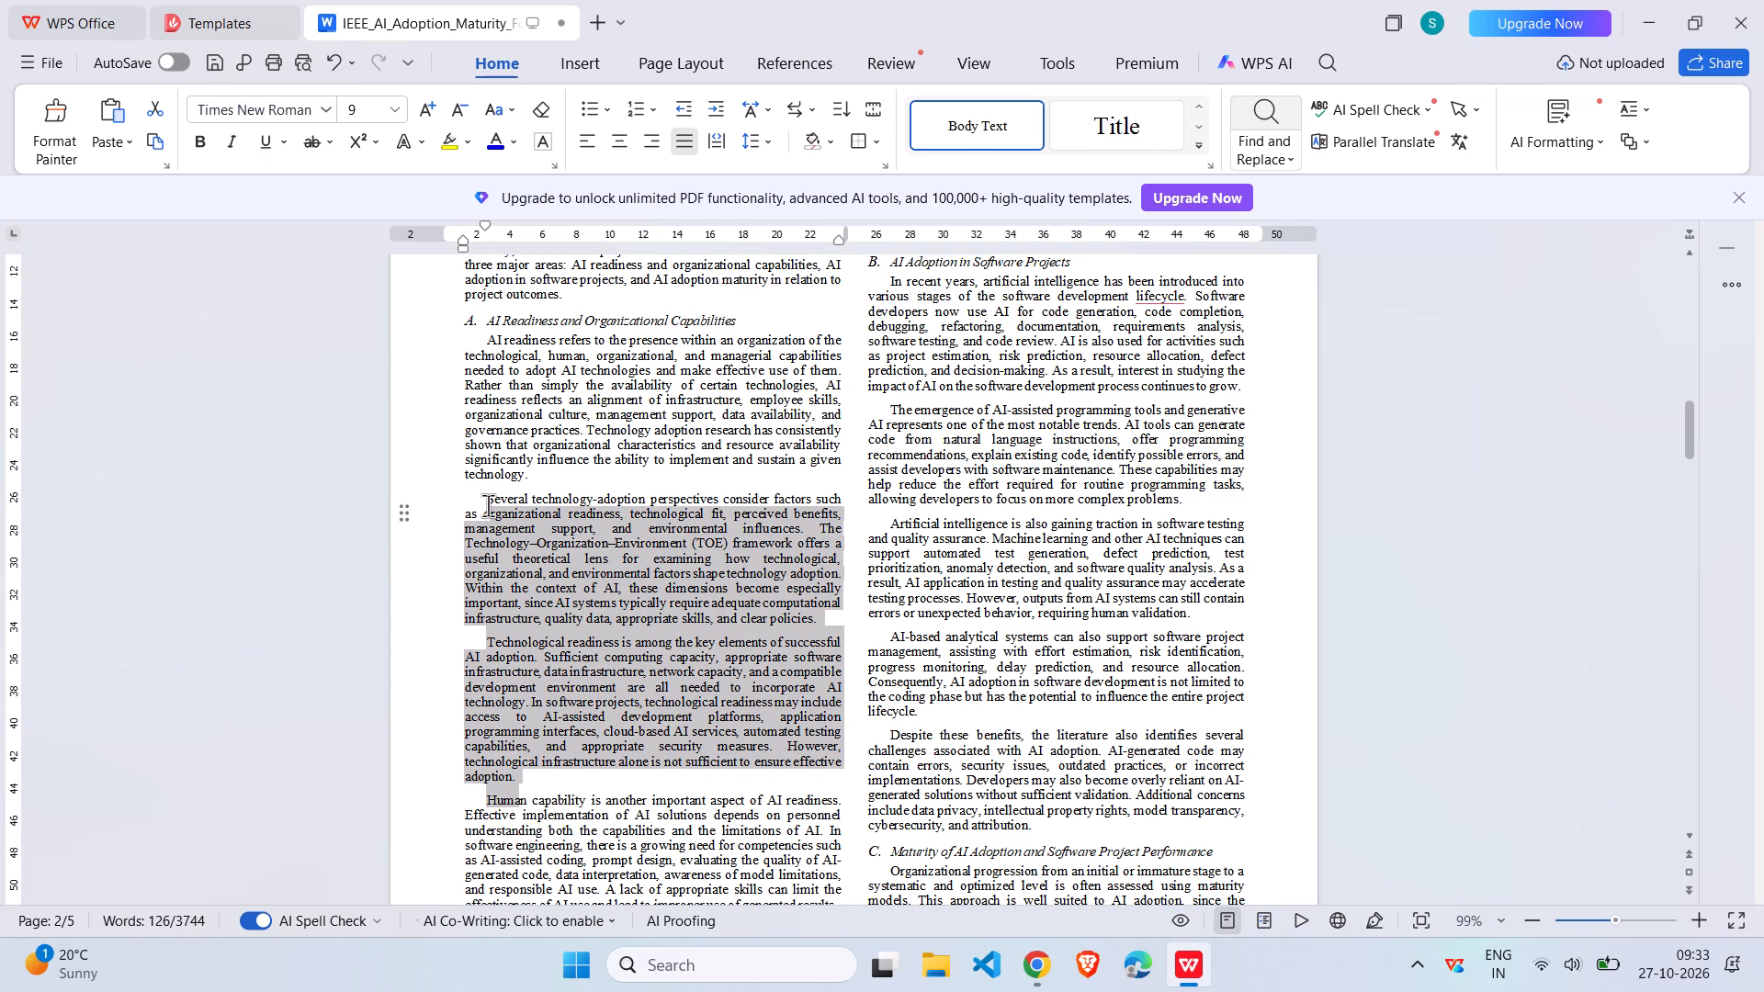
{"action": "left_click_drag", "start_coordinate": [488, 505], "coordinate": [490, 504]}
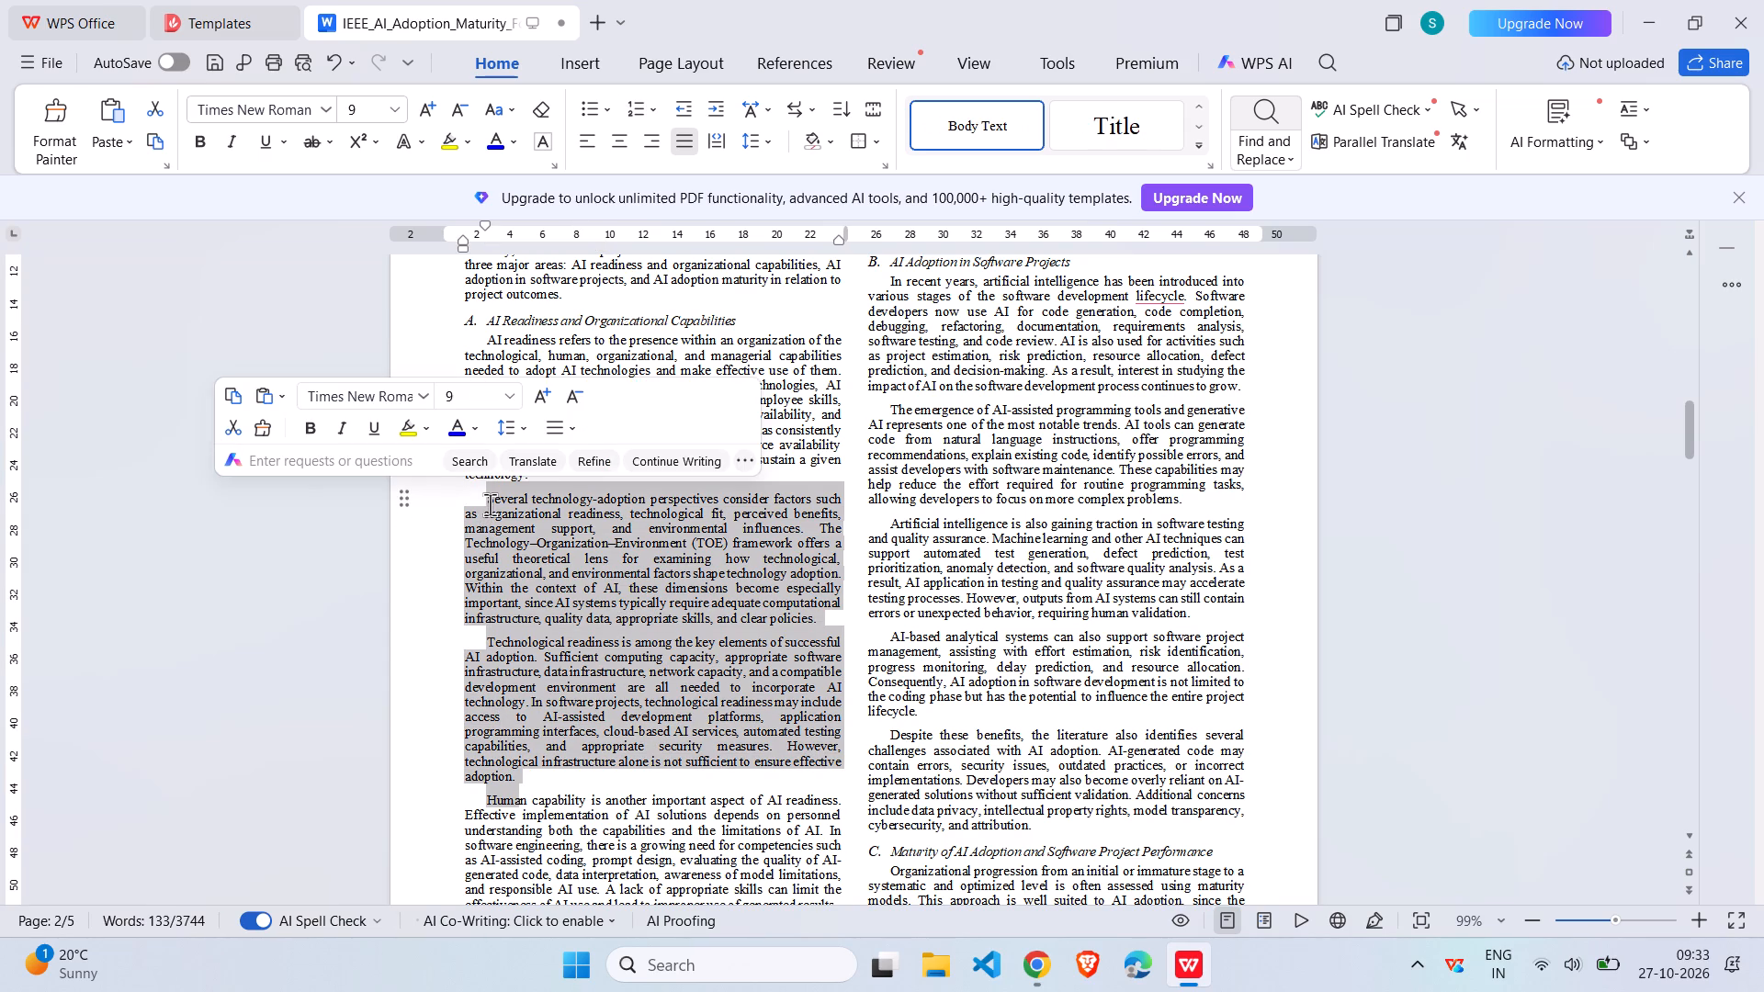
{"action": "left_click", "coordinate": [519, 715]}
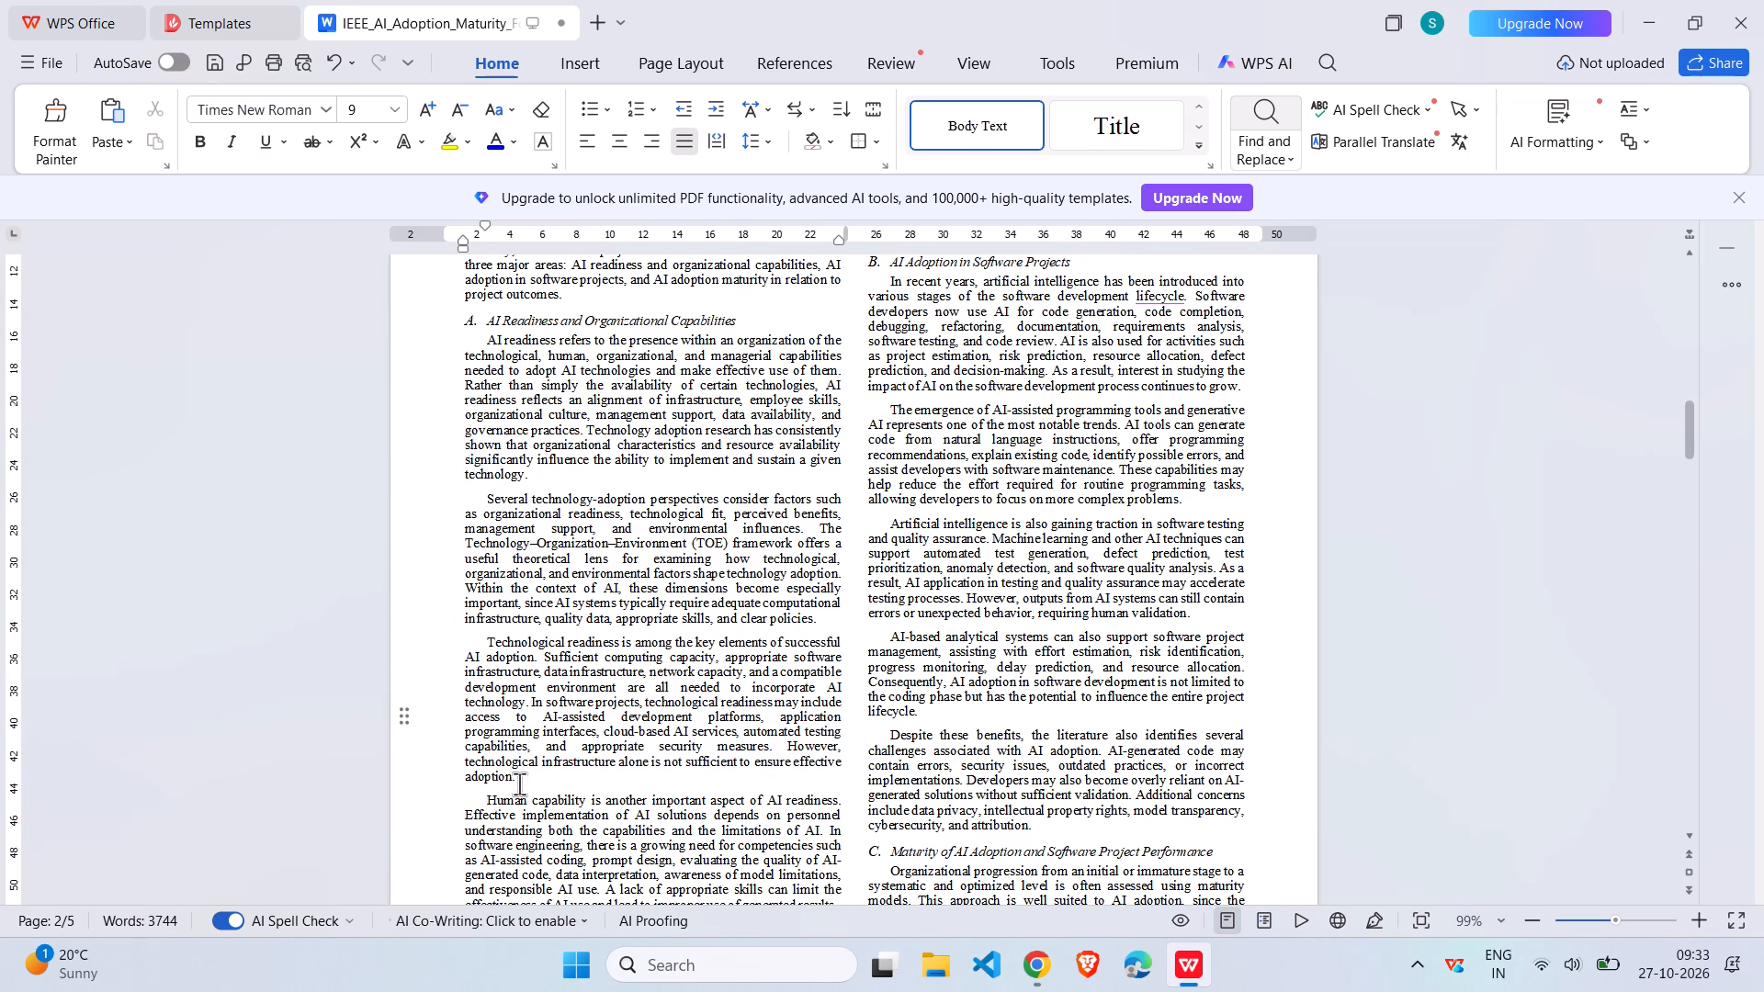
{"action": "left_click_drag", "start_coordinate": [519, 783], "coordinate": [488, 507]}
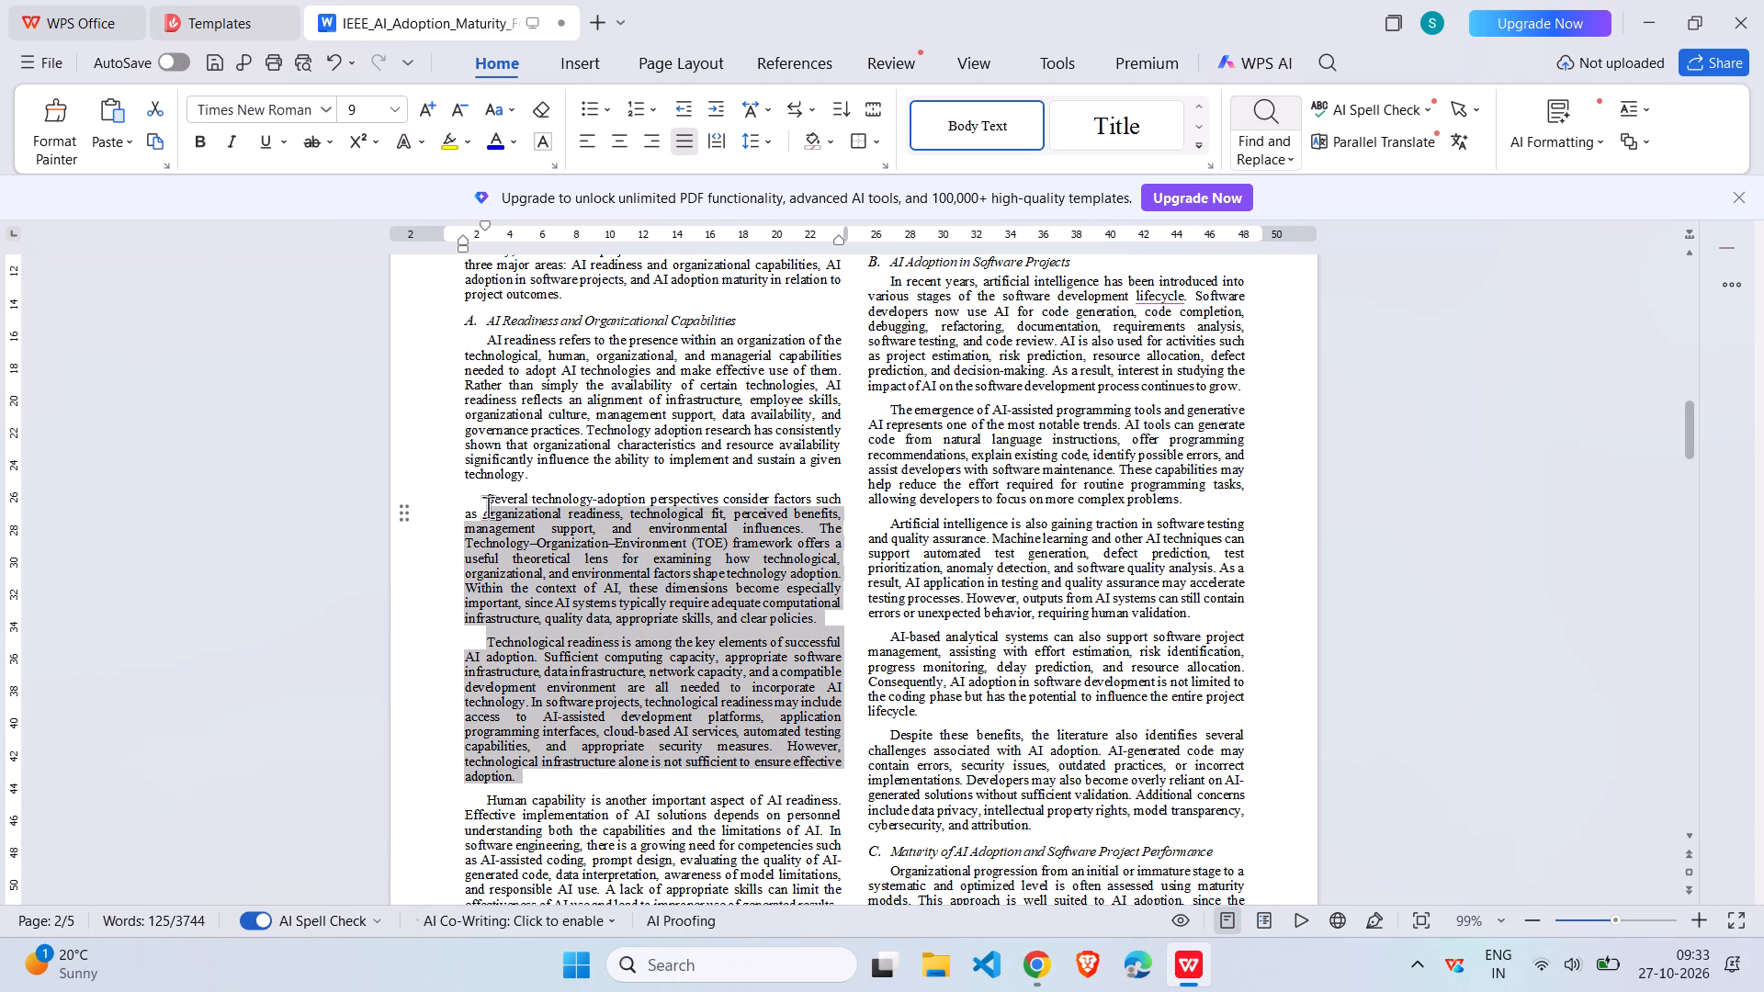
{"action": "left_click_drag", "start_coordinate": [488, 507], "coordinate": [485, 507]}
{"action": "left_click", "coordinate": [485, 507]}
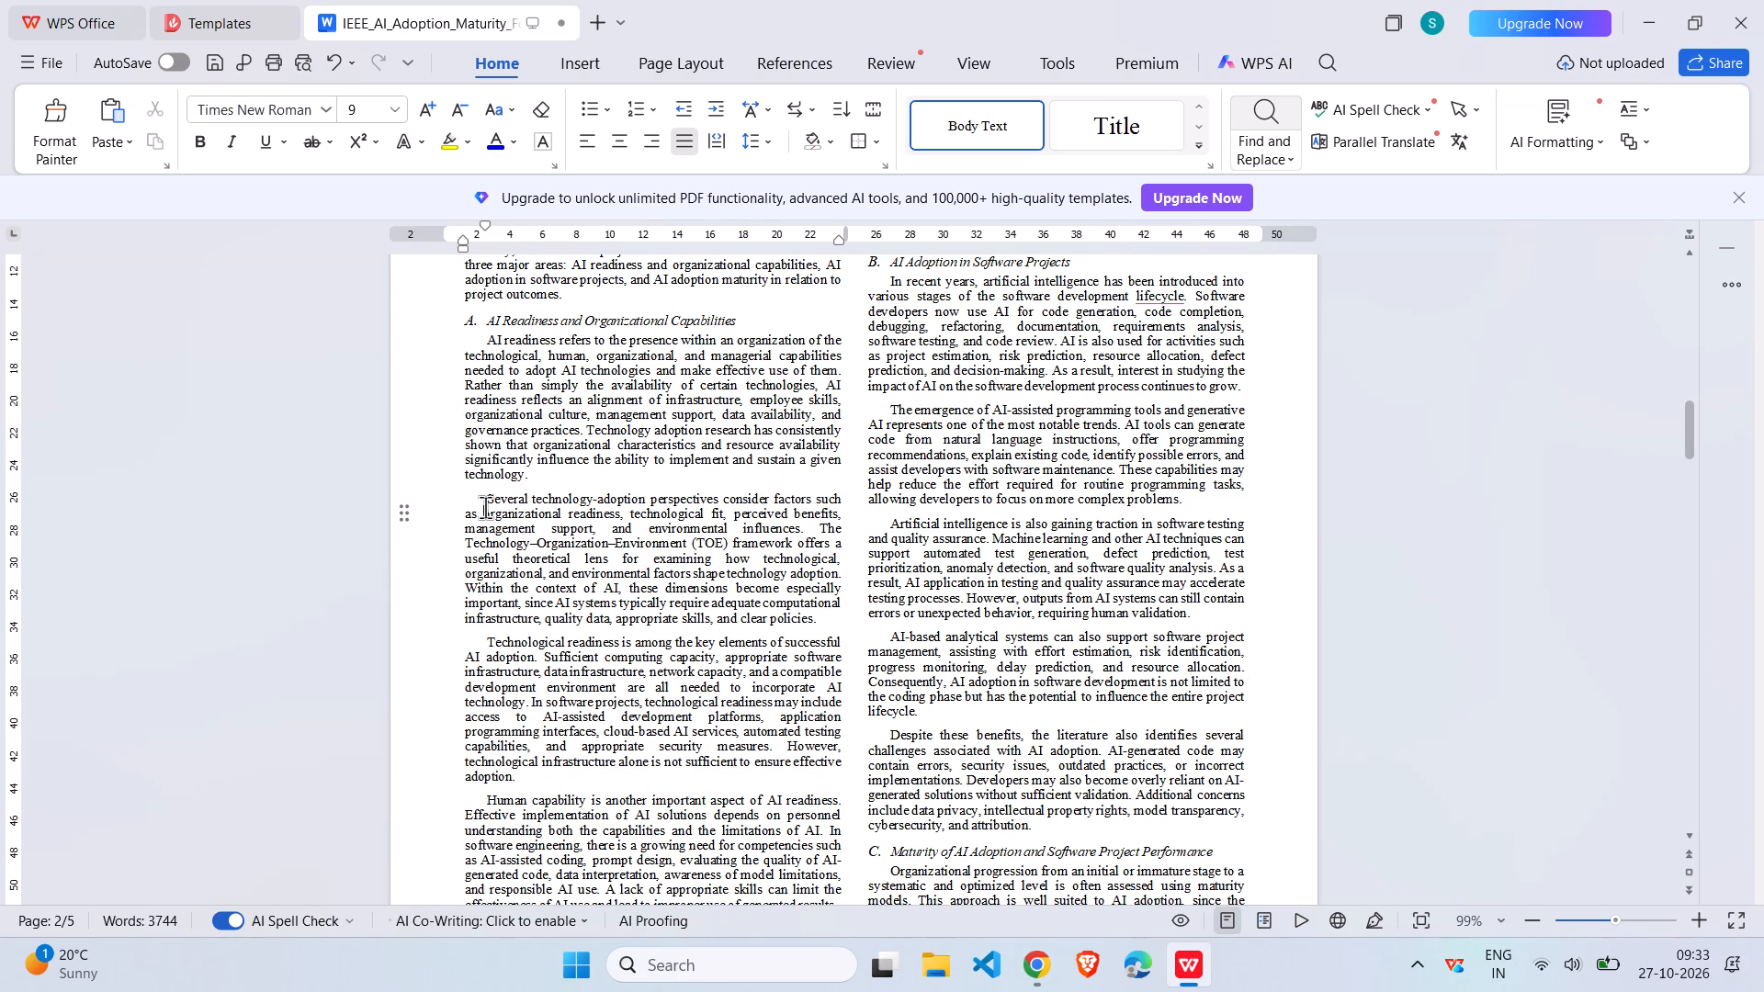
{"action": "left_click_drag", "start_coordinate": [487, 492], "coordinate": [581, 740]}
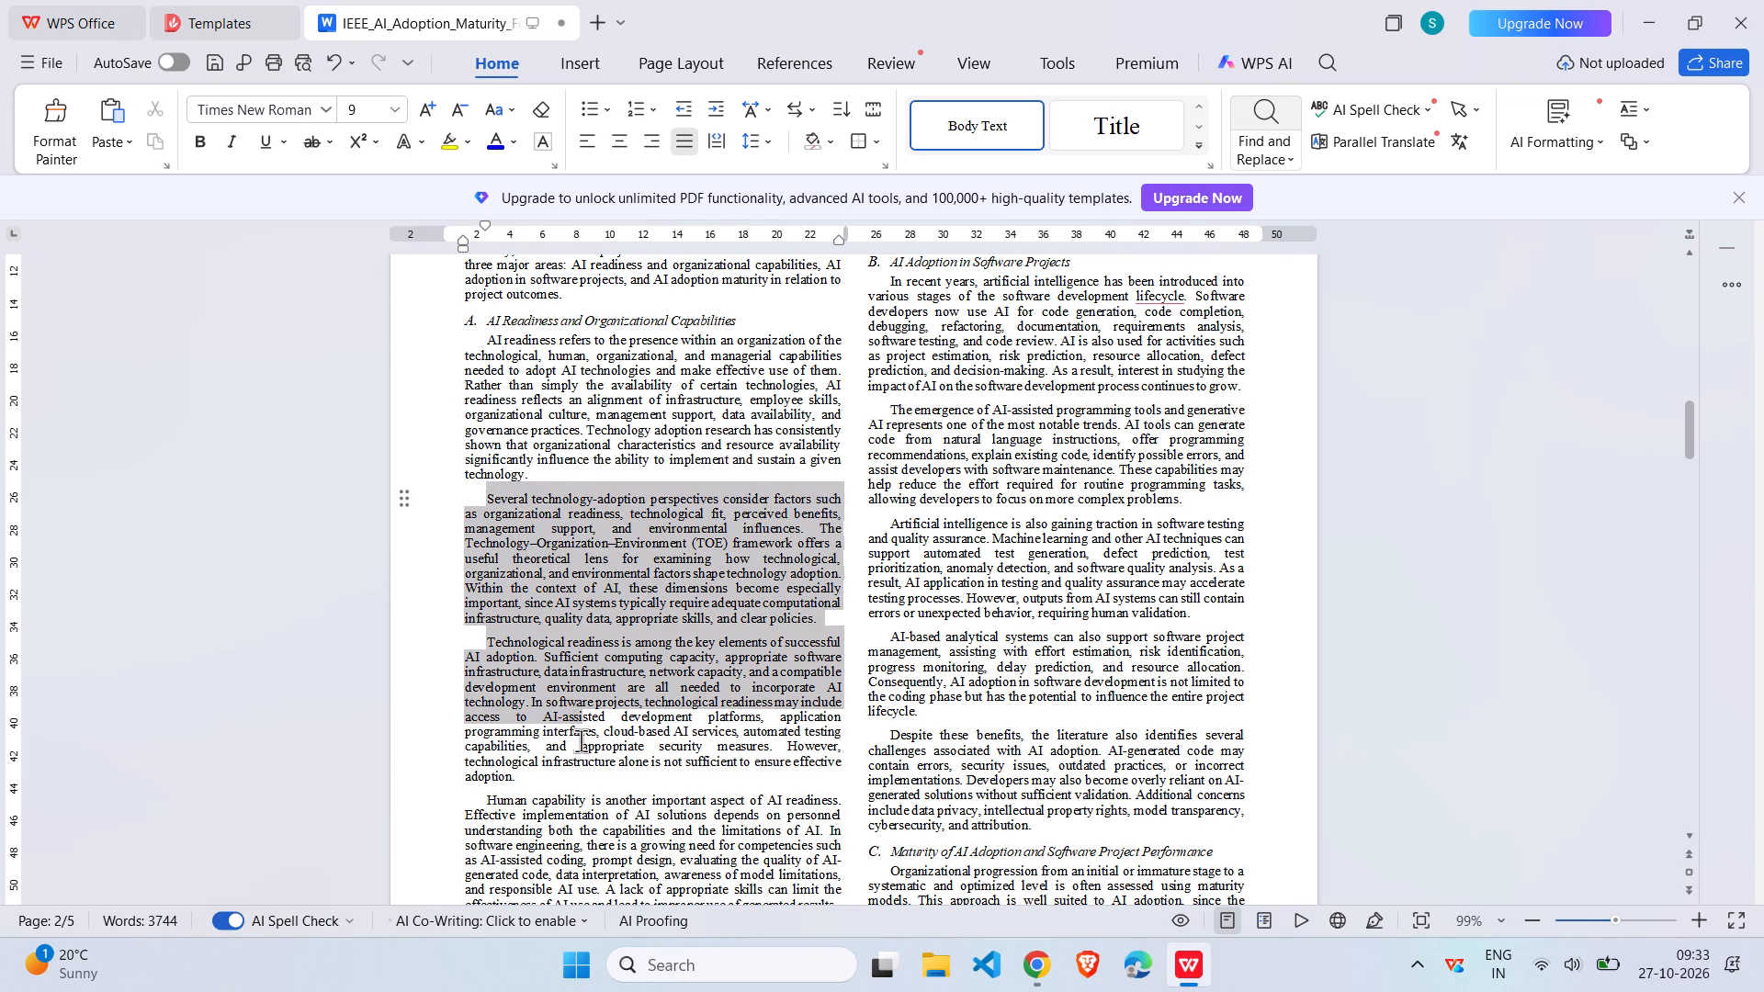
{"action": "left_click_drag", "start_coordinate": [581, 740], "coordinate": [554, 772]}
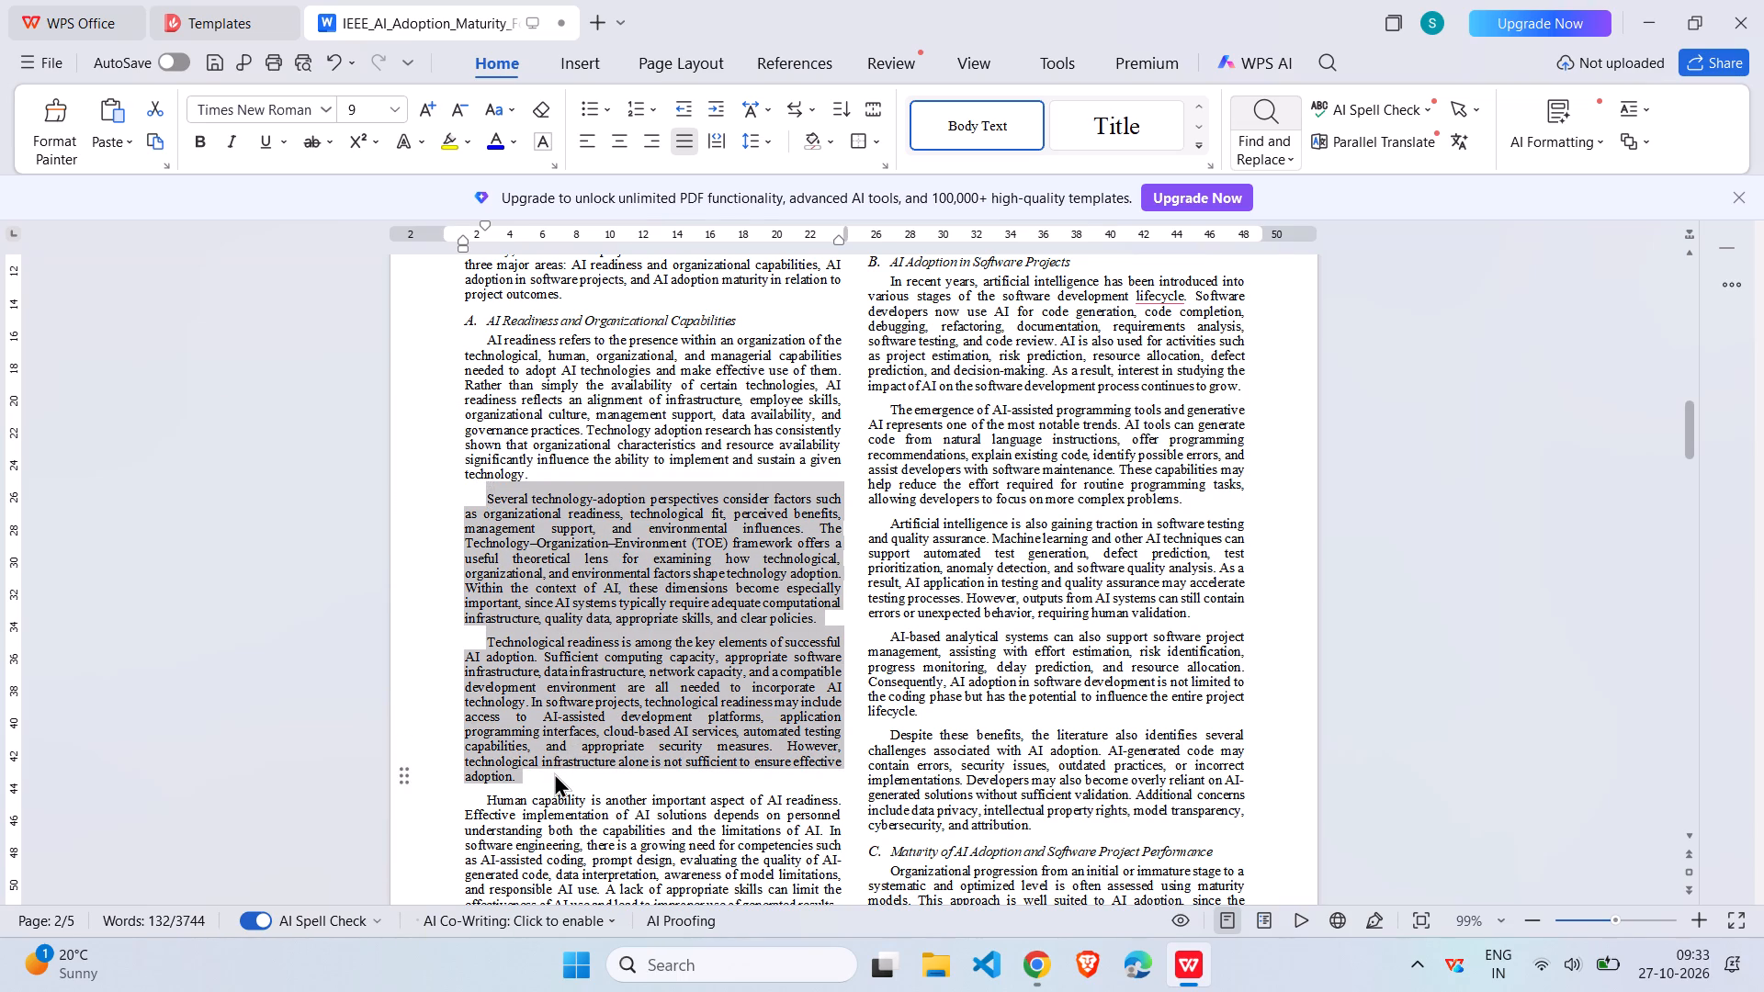
{"action": "key", "text": "ctrl+c"}
{"action": "key", "text": "ctrl+c"}
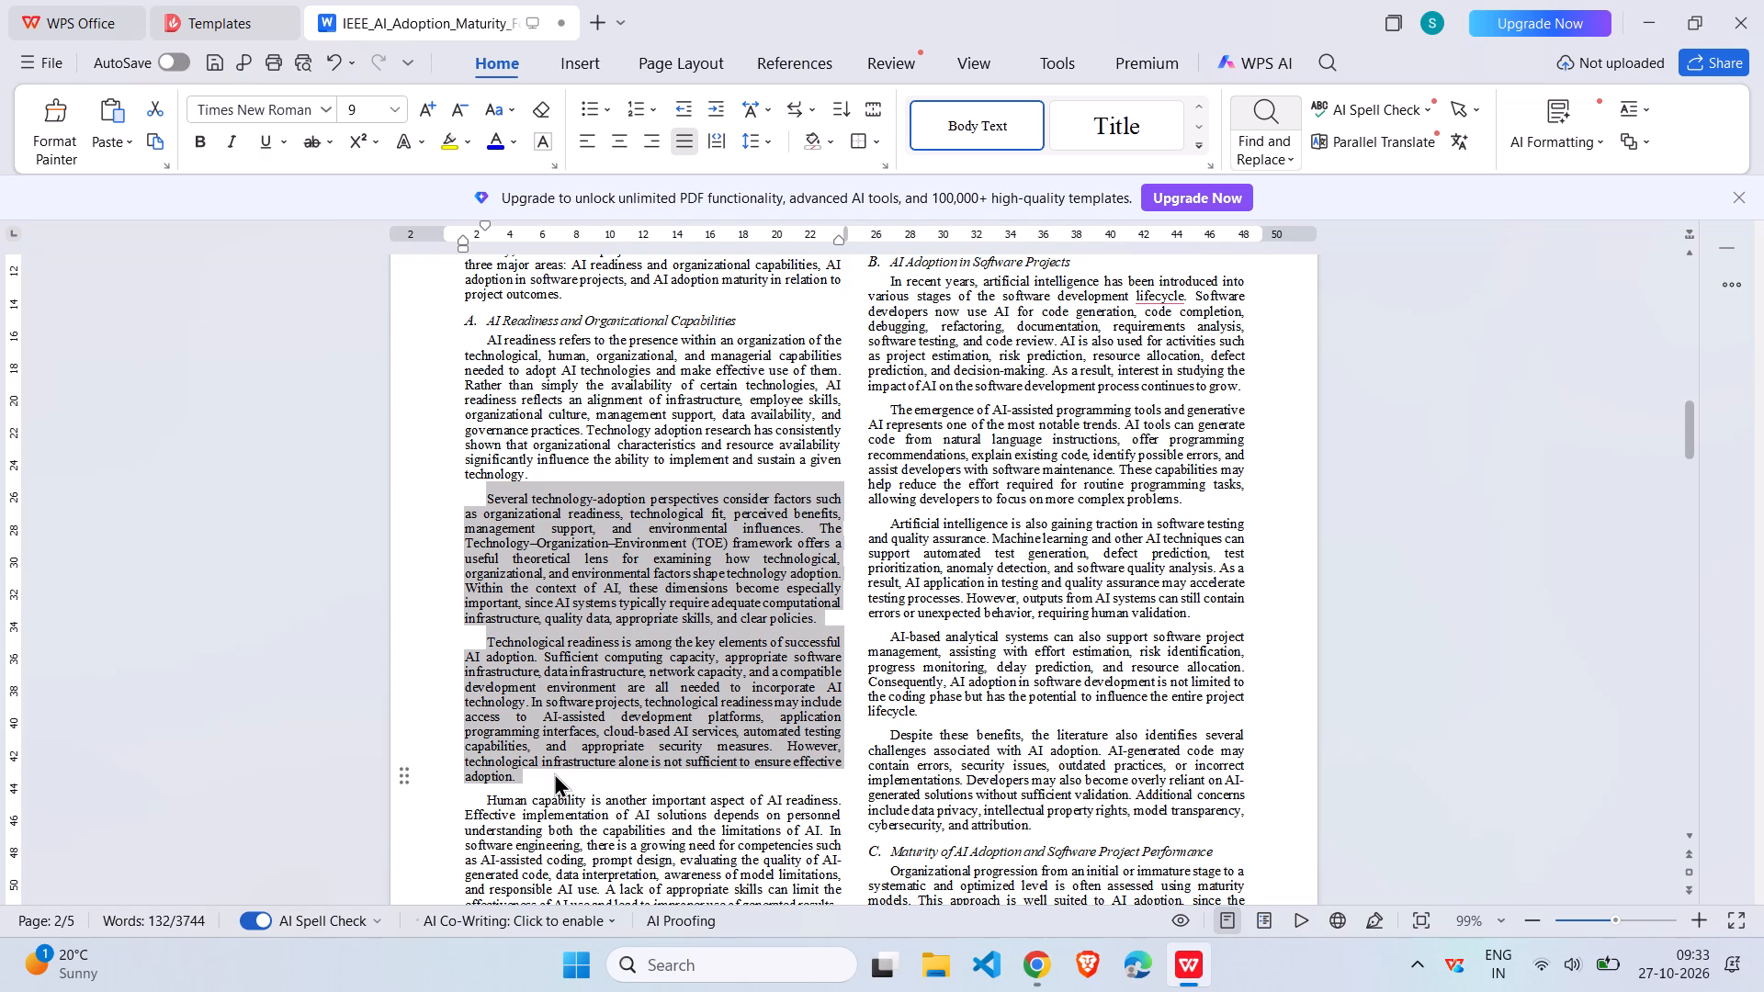
{"action": "left_click", "coordinate": [737, 710]}
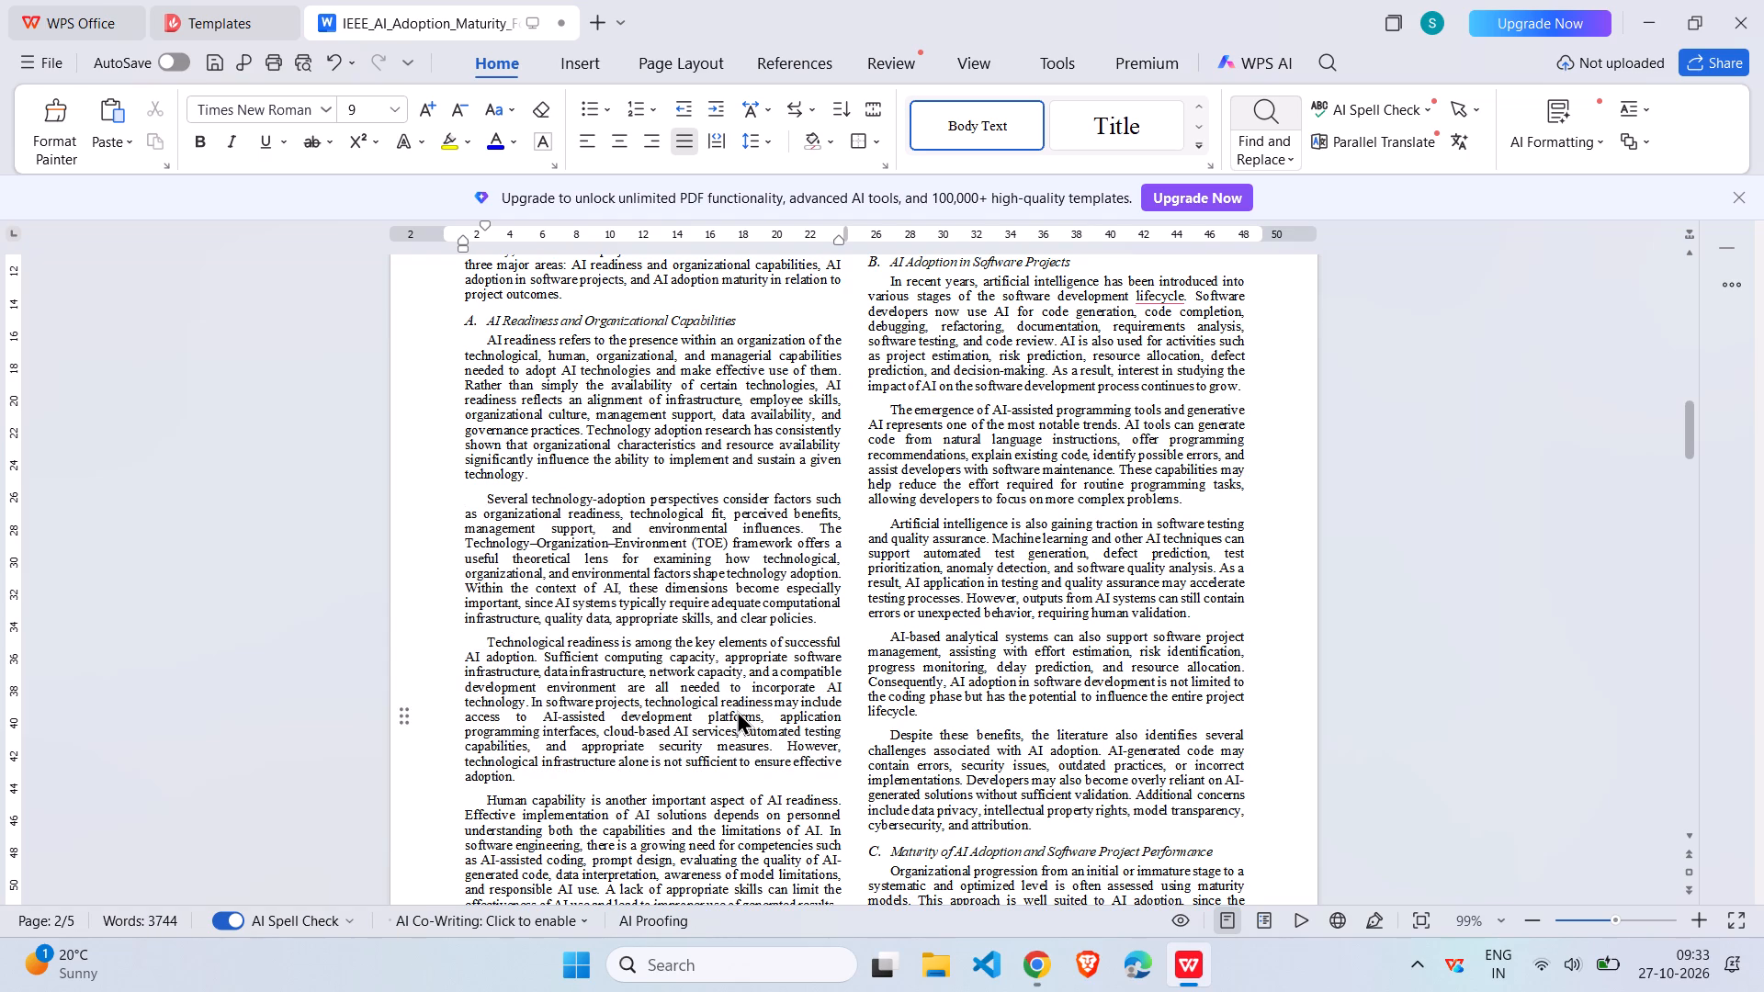
{"action": "scroll", "coordinate": [815, 488], "scroll_direction": "up", "scroll_amount": 1}
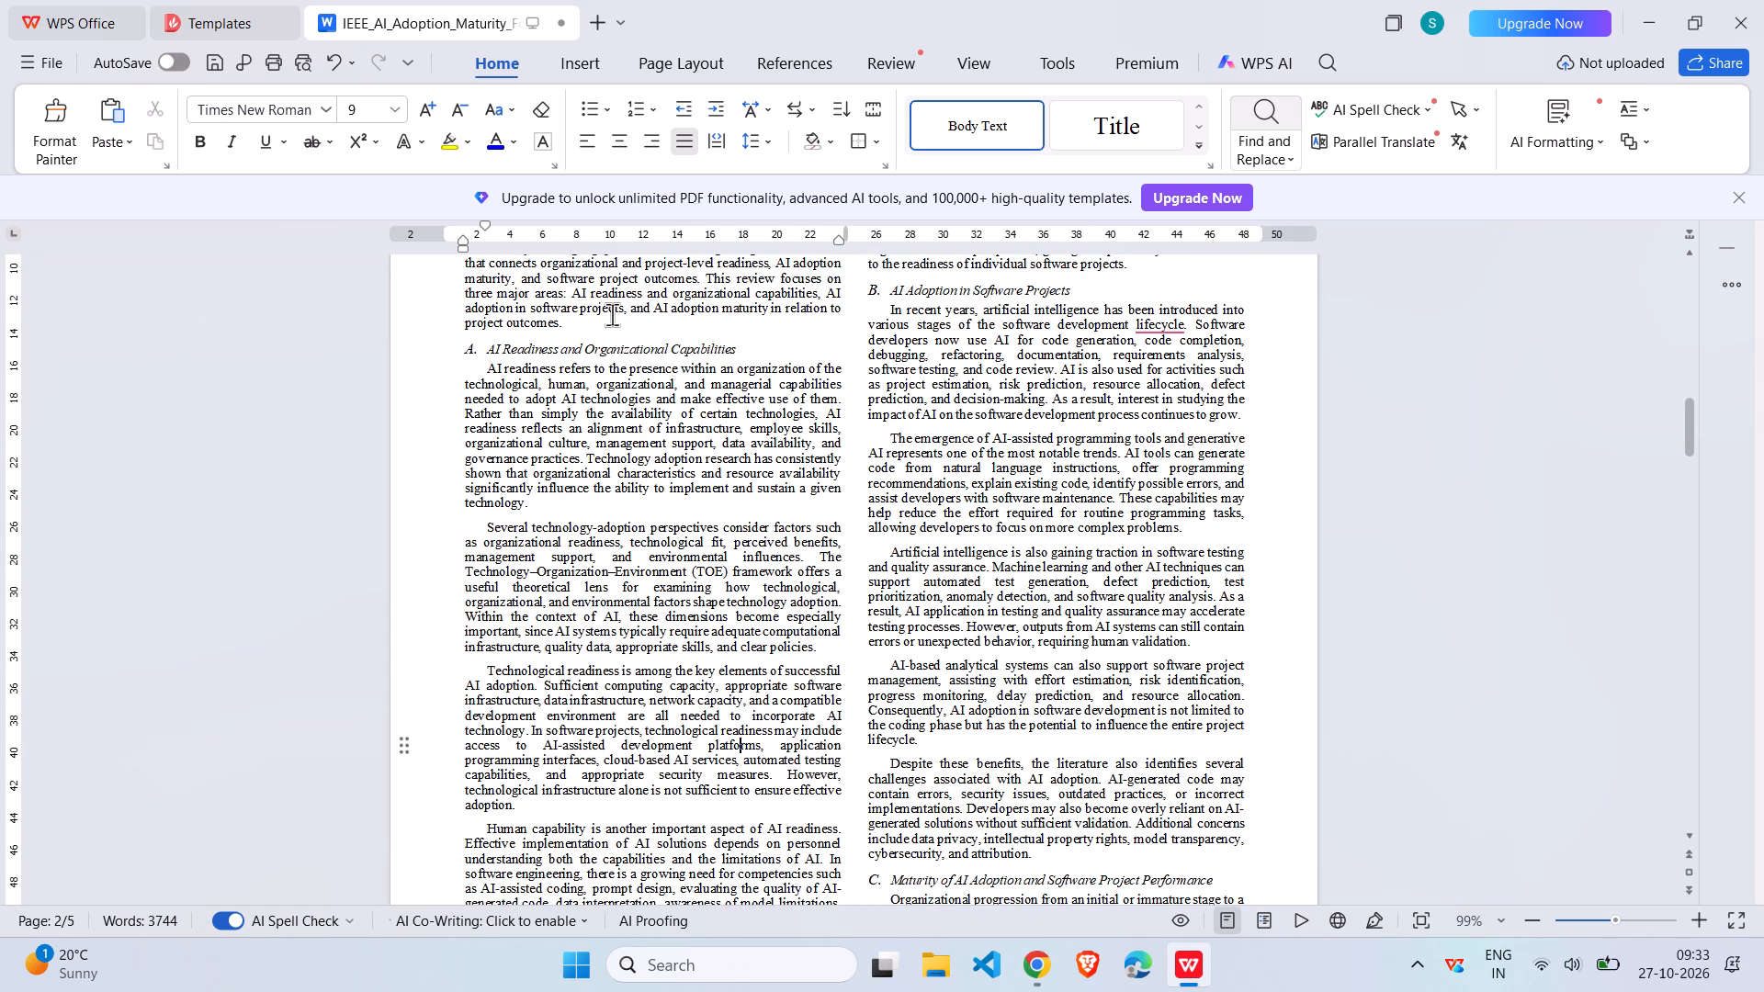
{"action": "scroll", "coordinate": [707, 347], "scroll_direction": "up", "scroll_amount": 5}
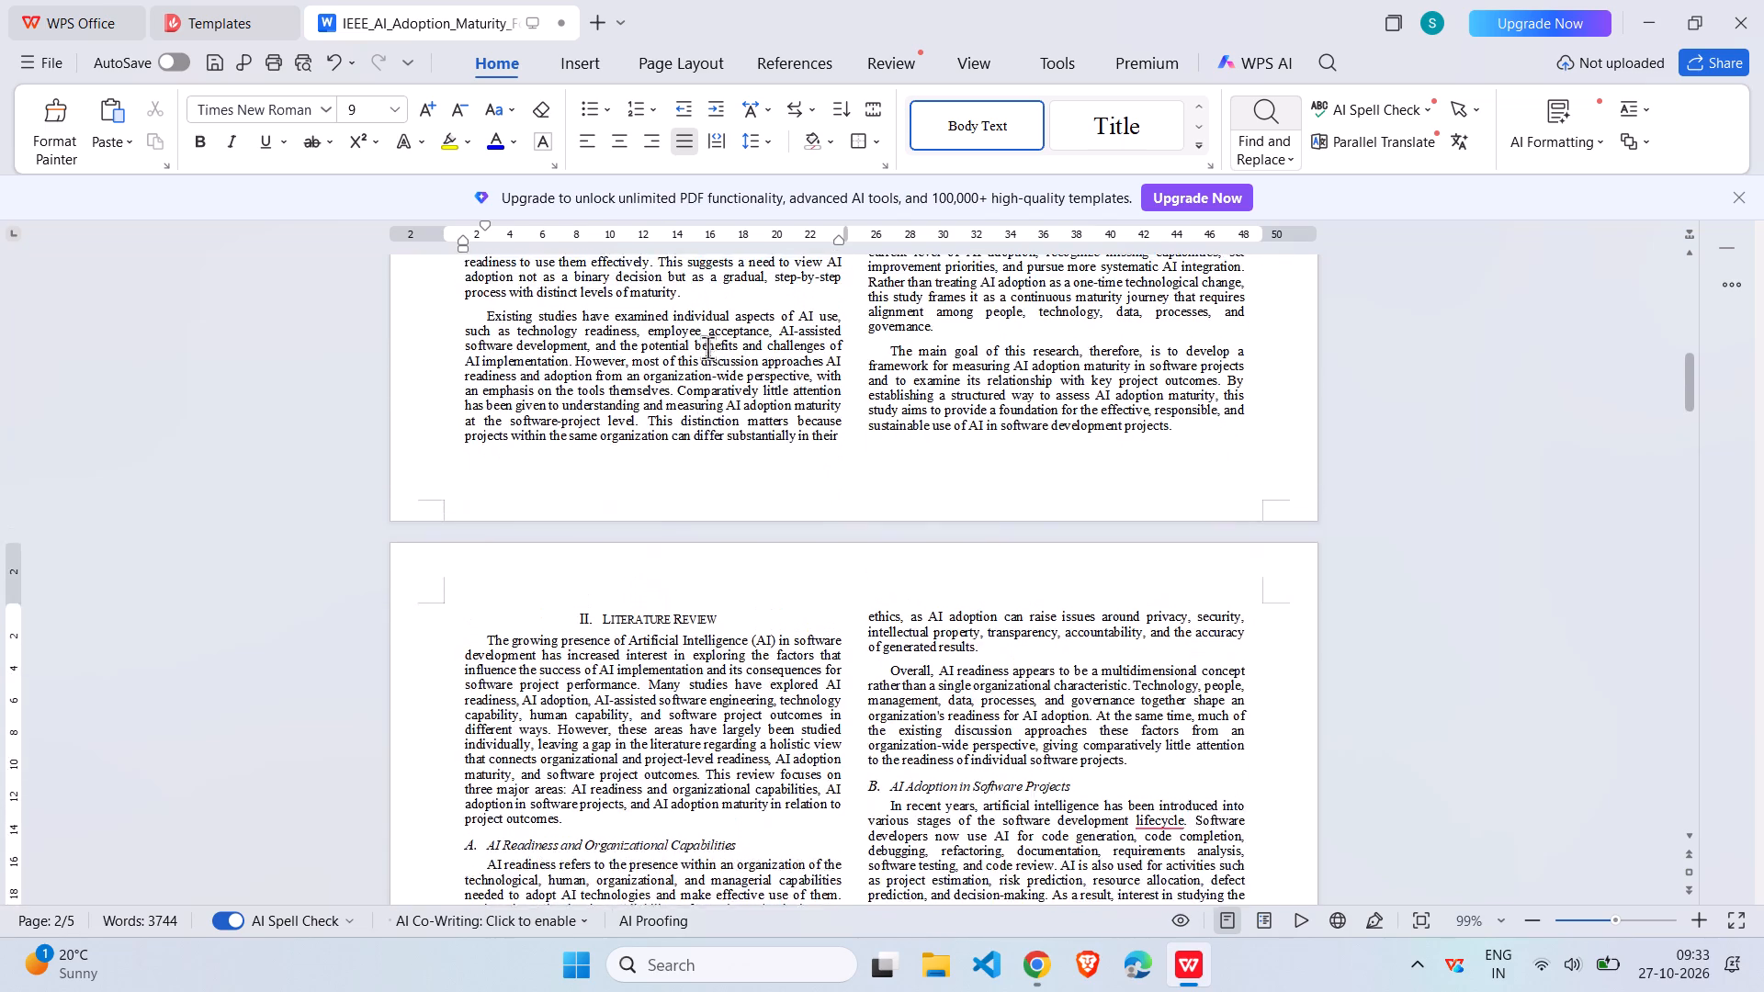
{"action": "scroll", "coordinate": [707, 347], "scroll_direction": "up", "scroll_amount": 7}
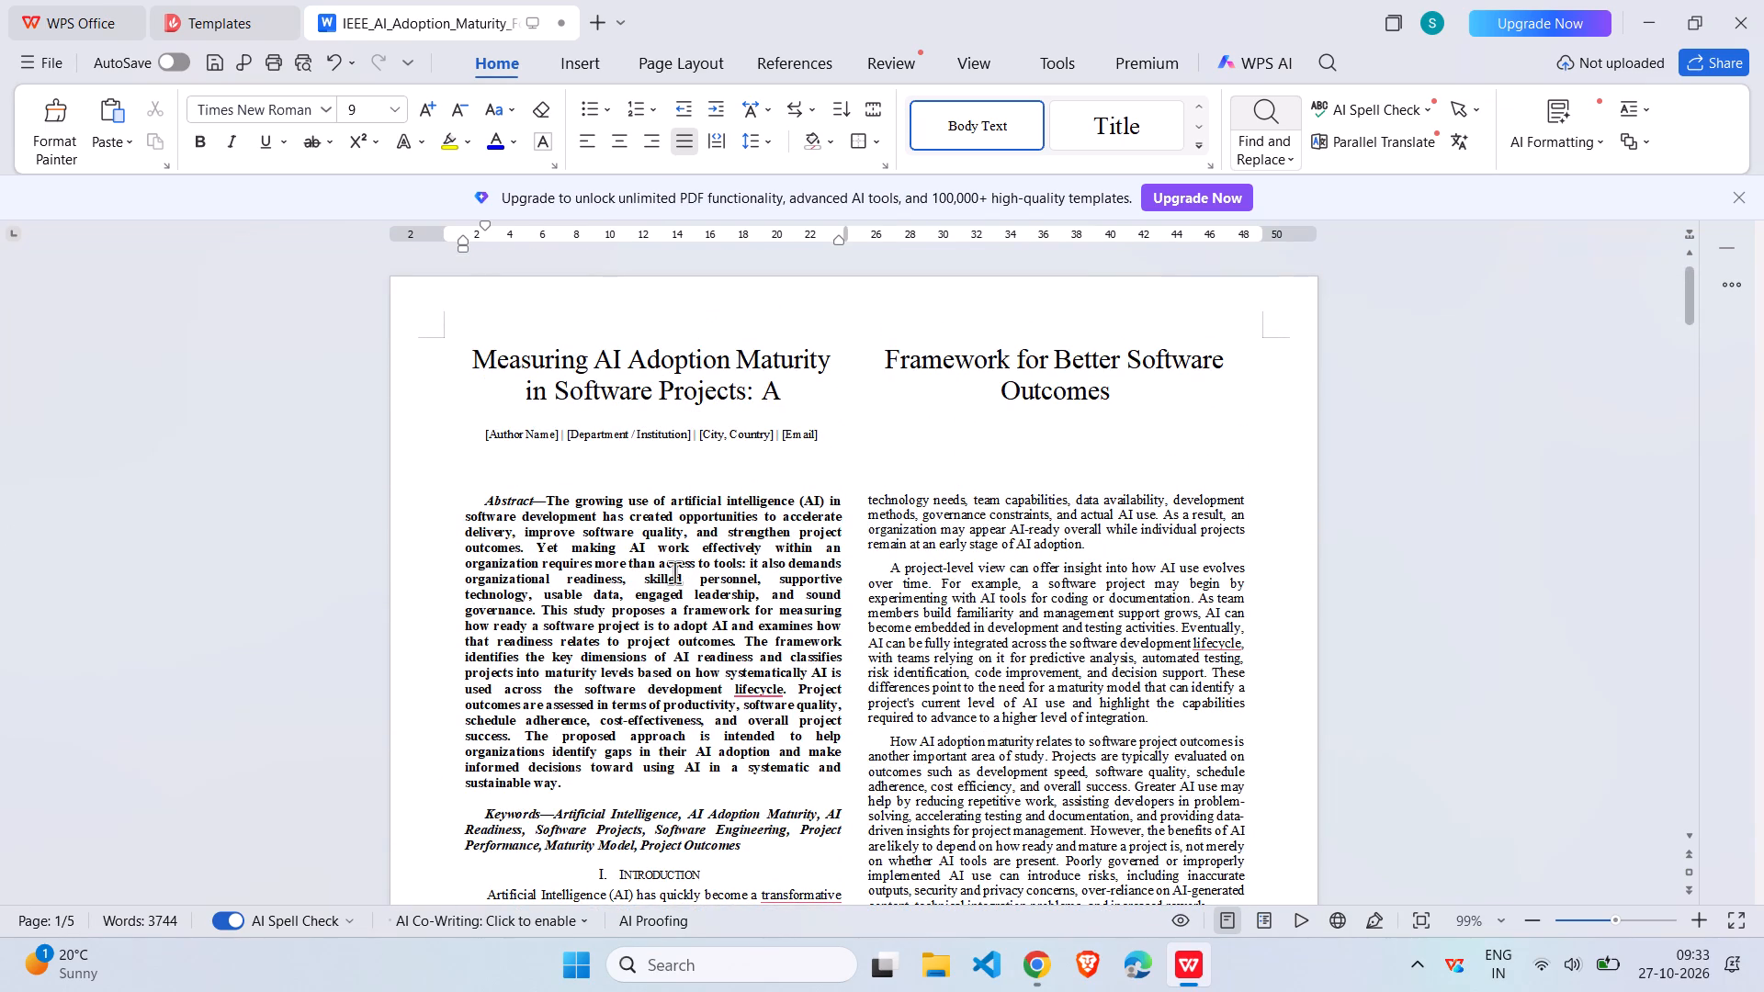
{"action": "scroll", "coordinate": [674, 572], "scroll_direction": "down", "scroll_amount": 4}
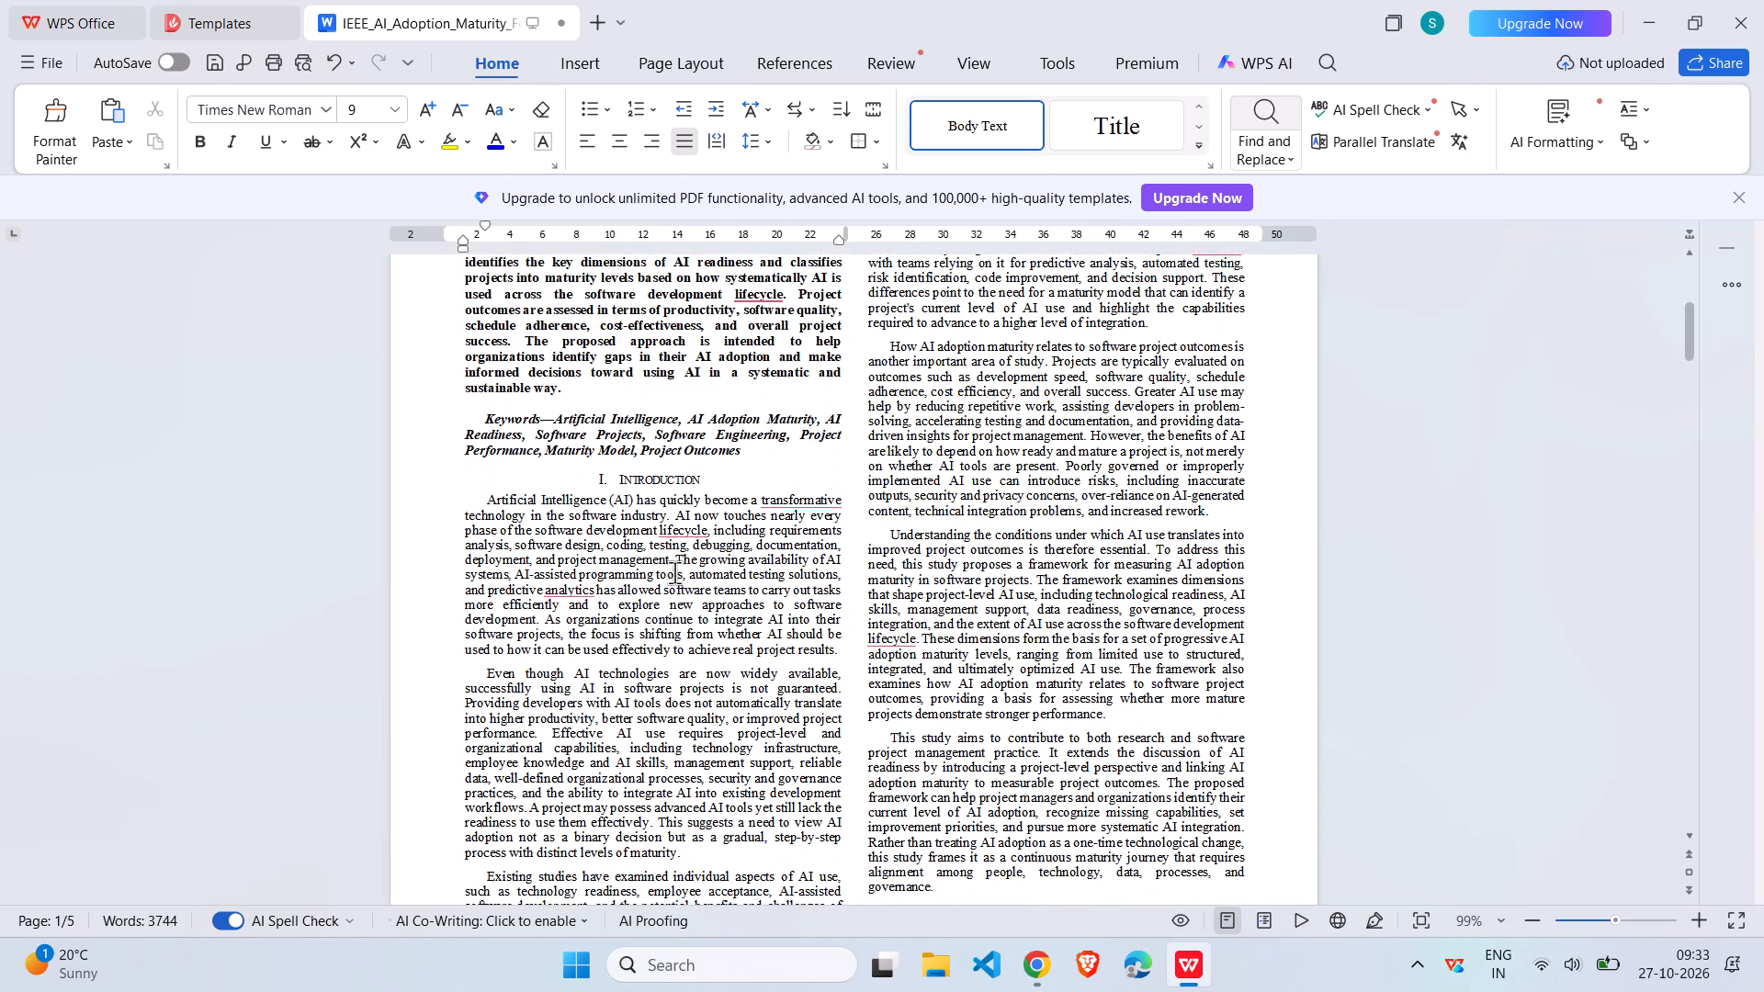
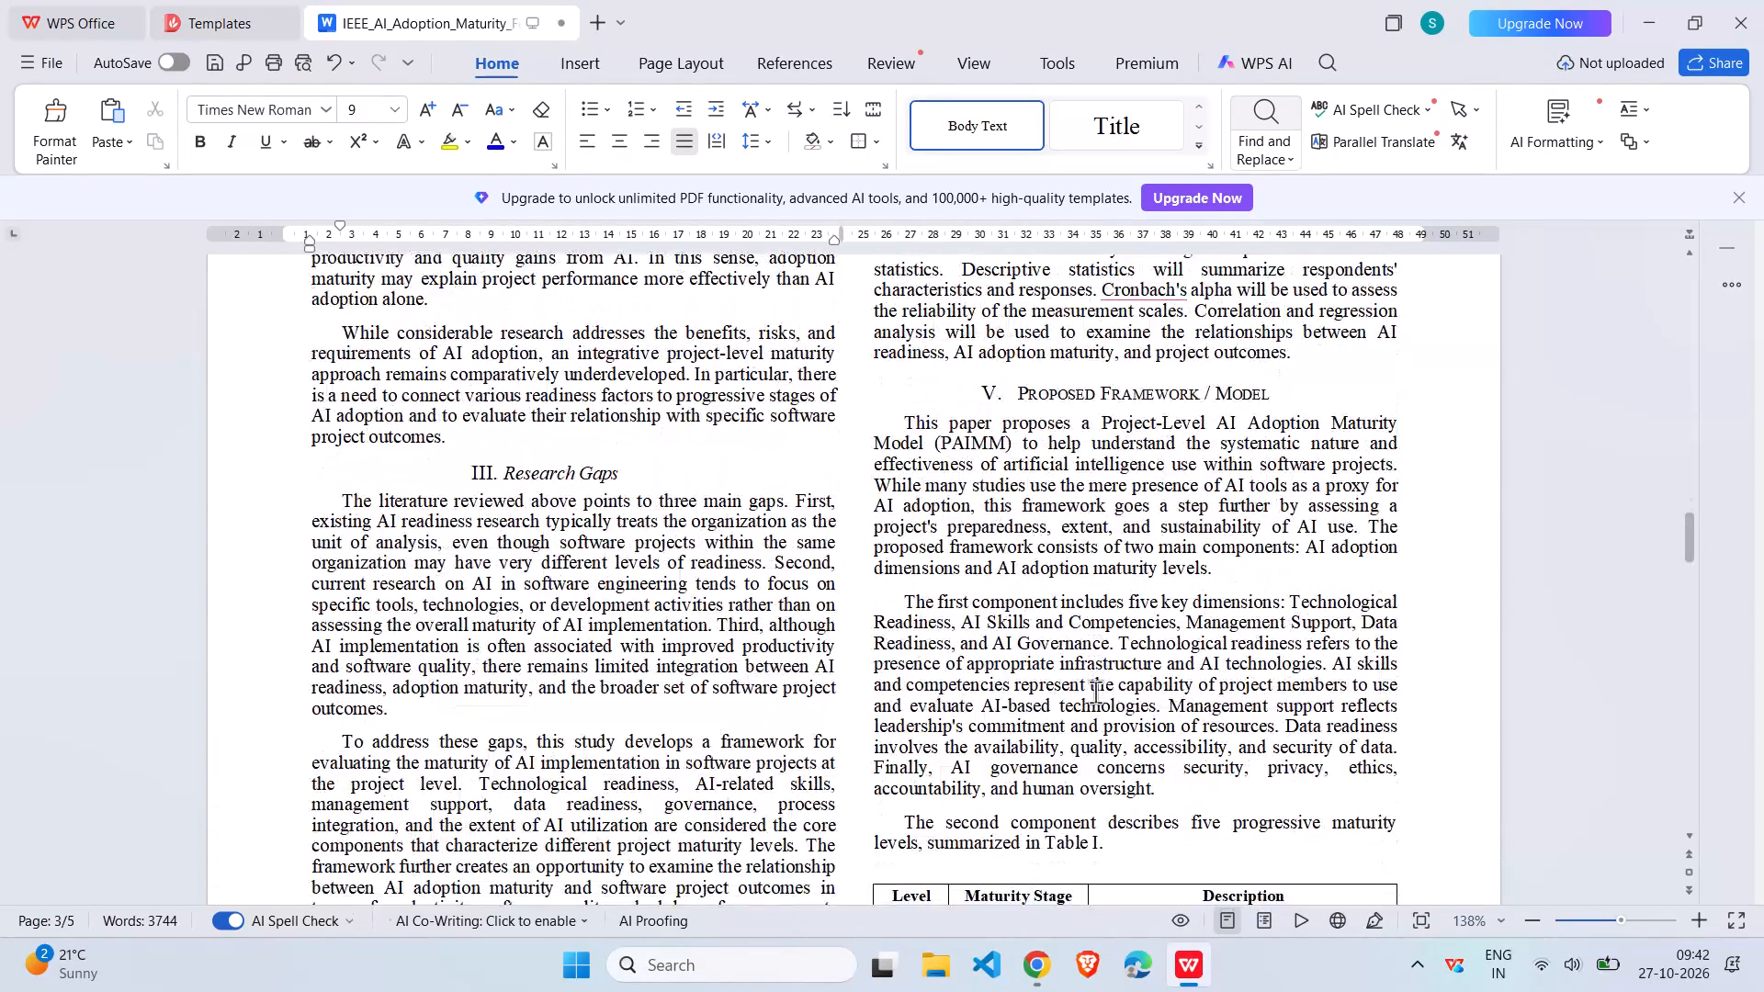
Delete the five-level maturity table with Level, Maturity Stage and Description columns above the Table I caption.
{"action": "scroll", "coordinate": [1095, 692], "scroll_direction": "down", "scroll_amount": 1}
{"action": "scroll", "coordinate": [1322, 615], "scroll_direction": "down", "scroll_amount": 2}
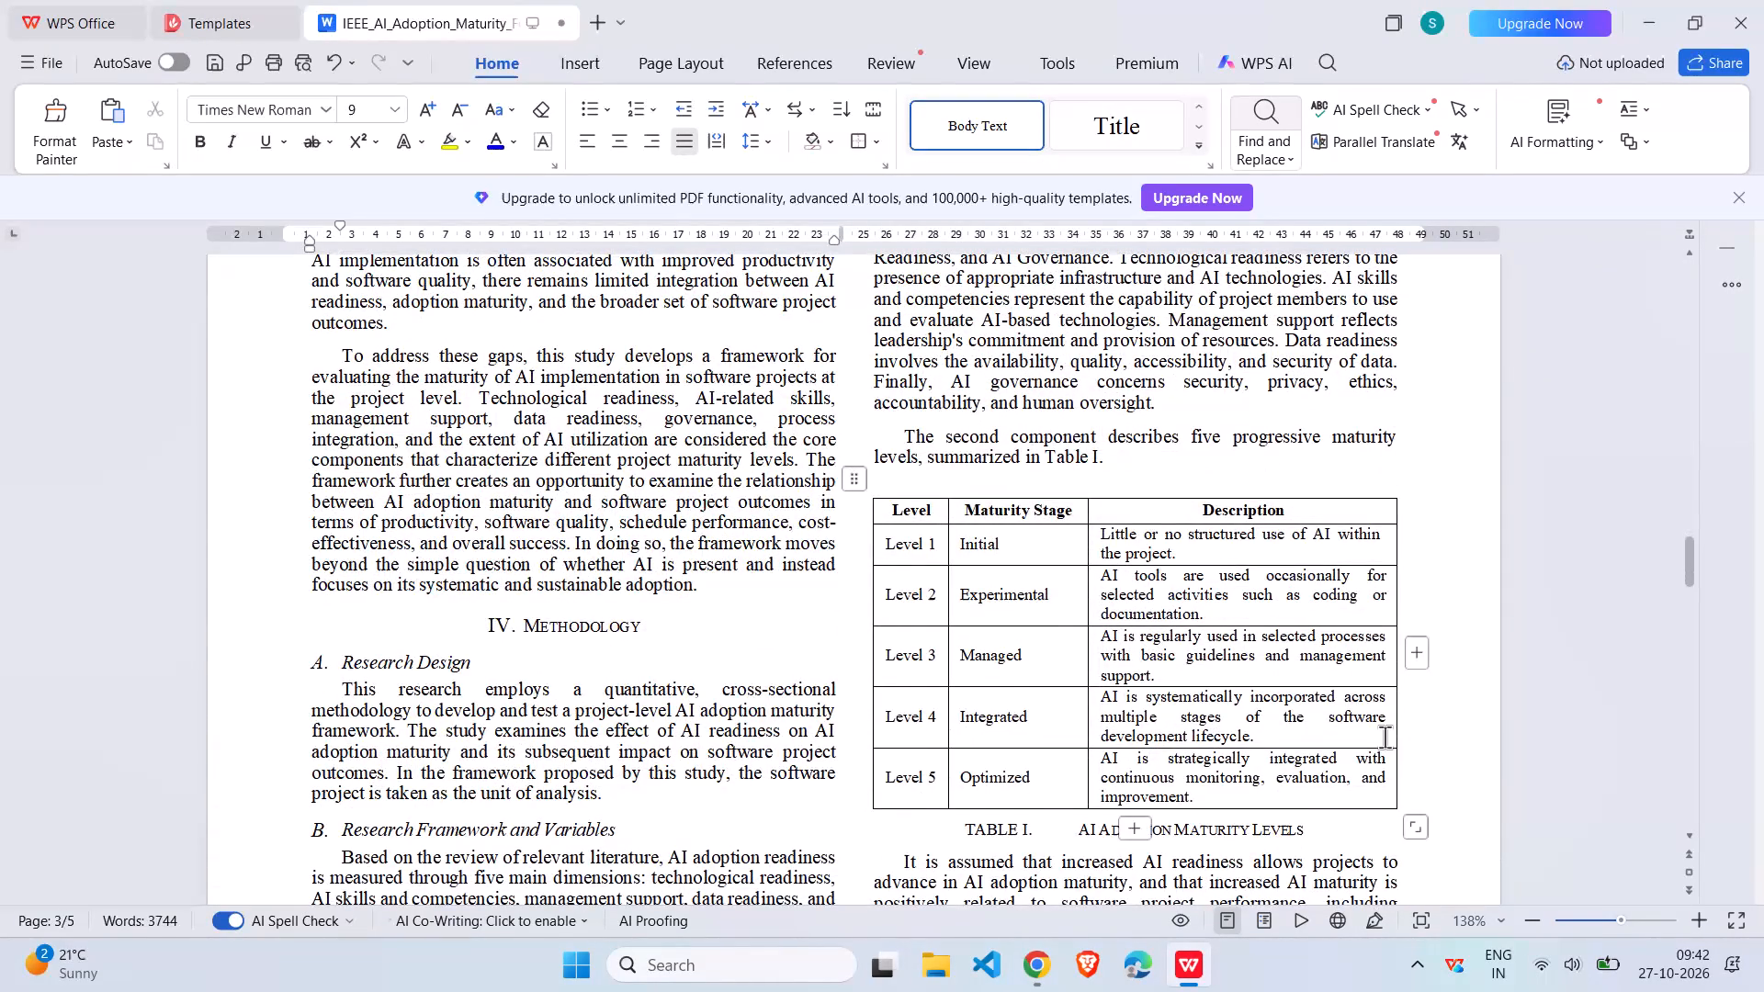
{"action": "left_click", "coordinate": [1385, 737]}
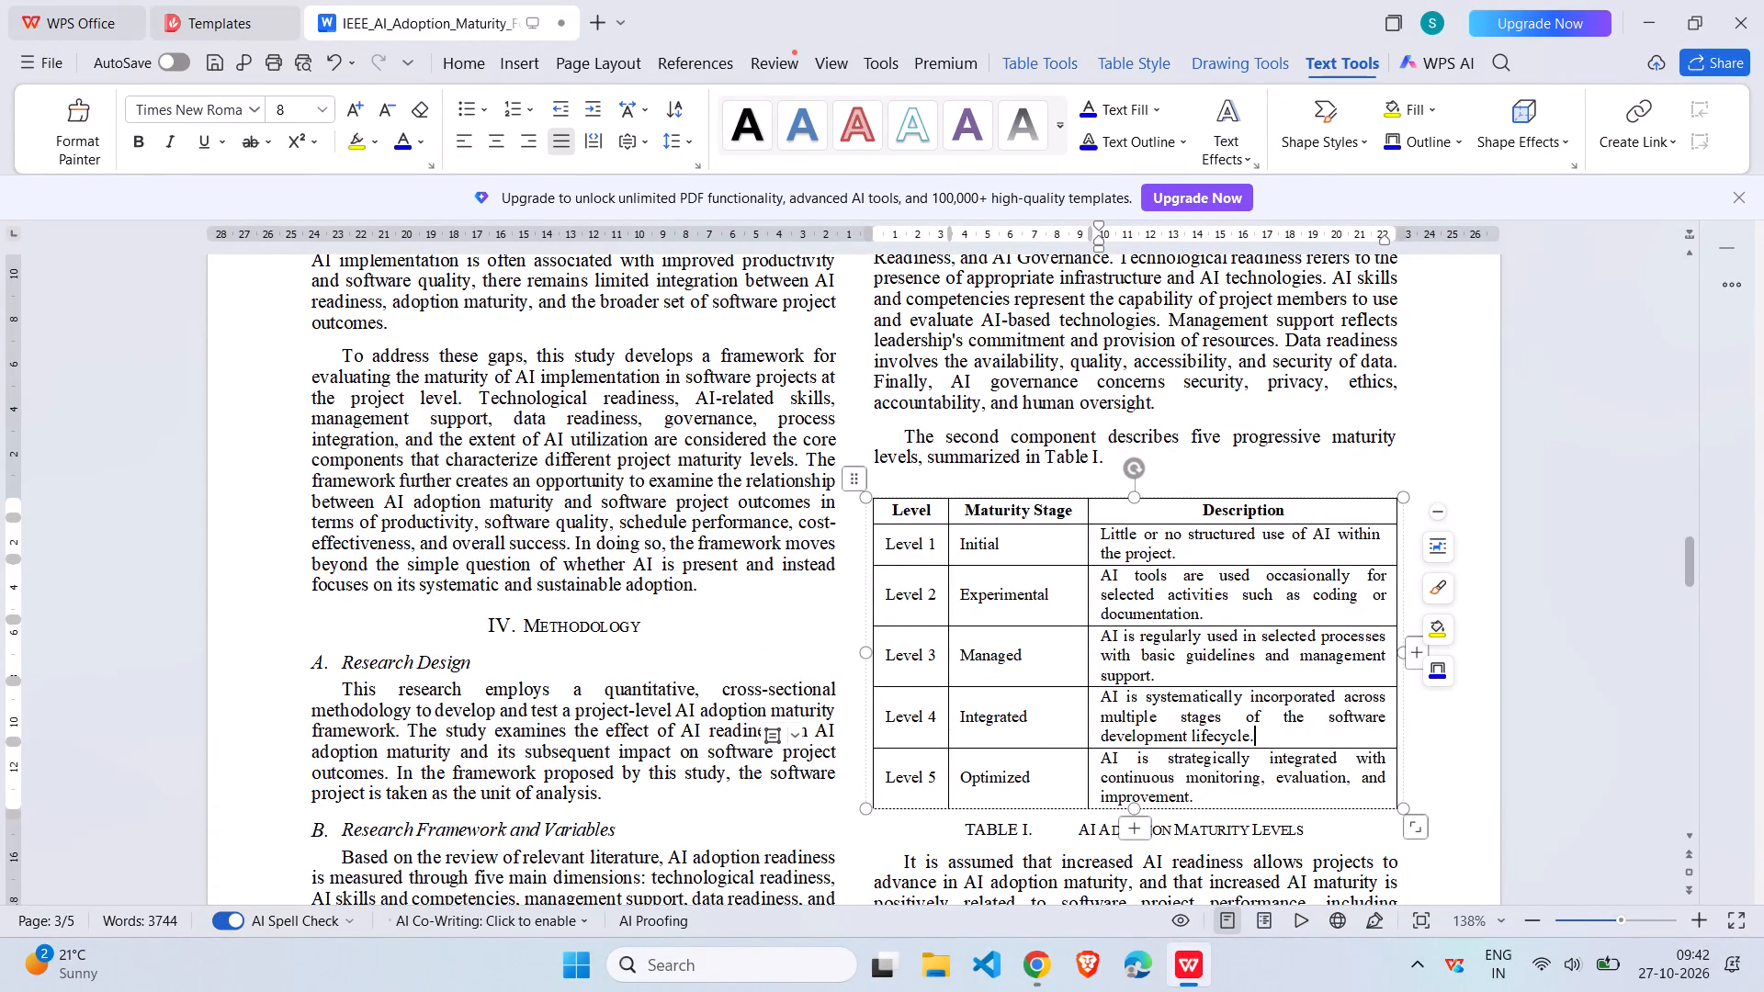
{"action": "left_click", "coordinate": [875, 504]}
{"action": "key", "text": "Delete"}
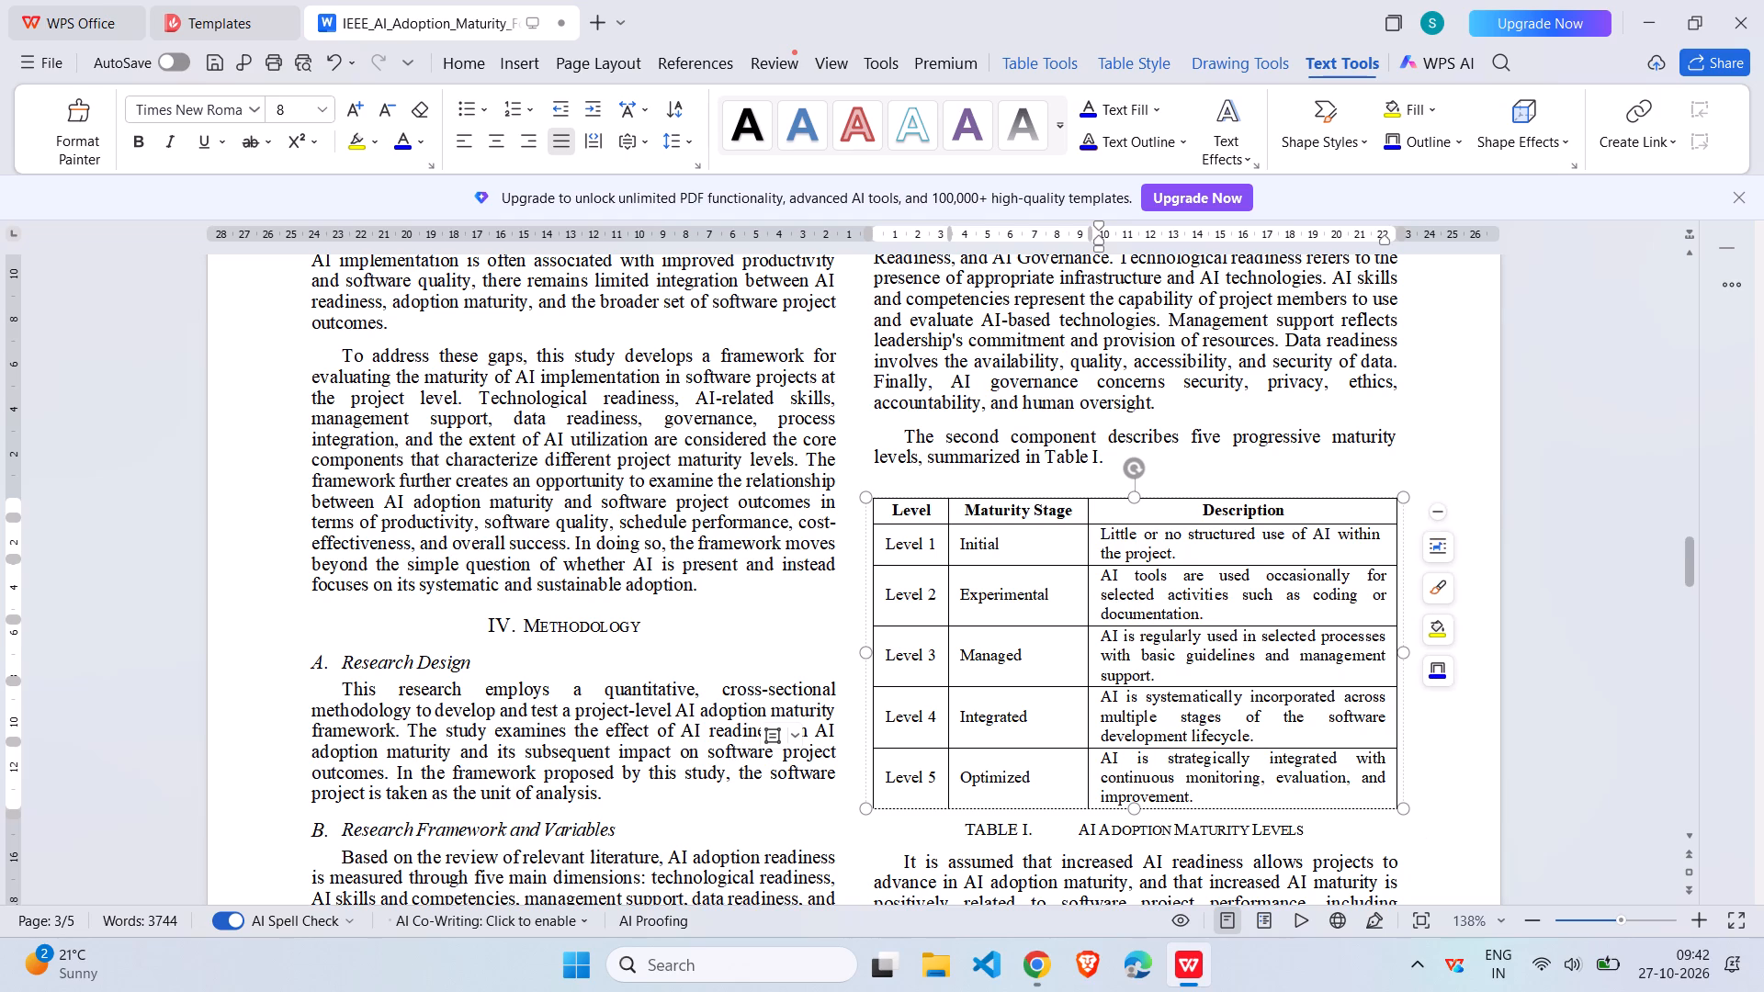
{"action": "left_click", "coordinate": [875, 504]}
{"action": "double_click", "coordinate": [899, 513]}
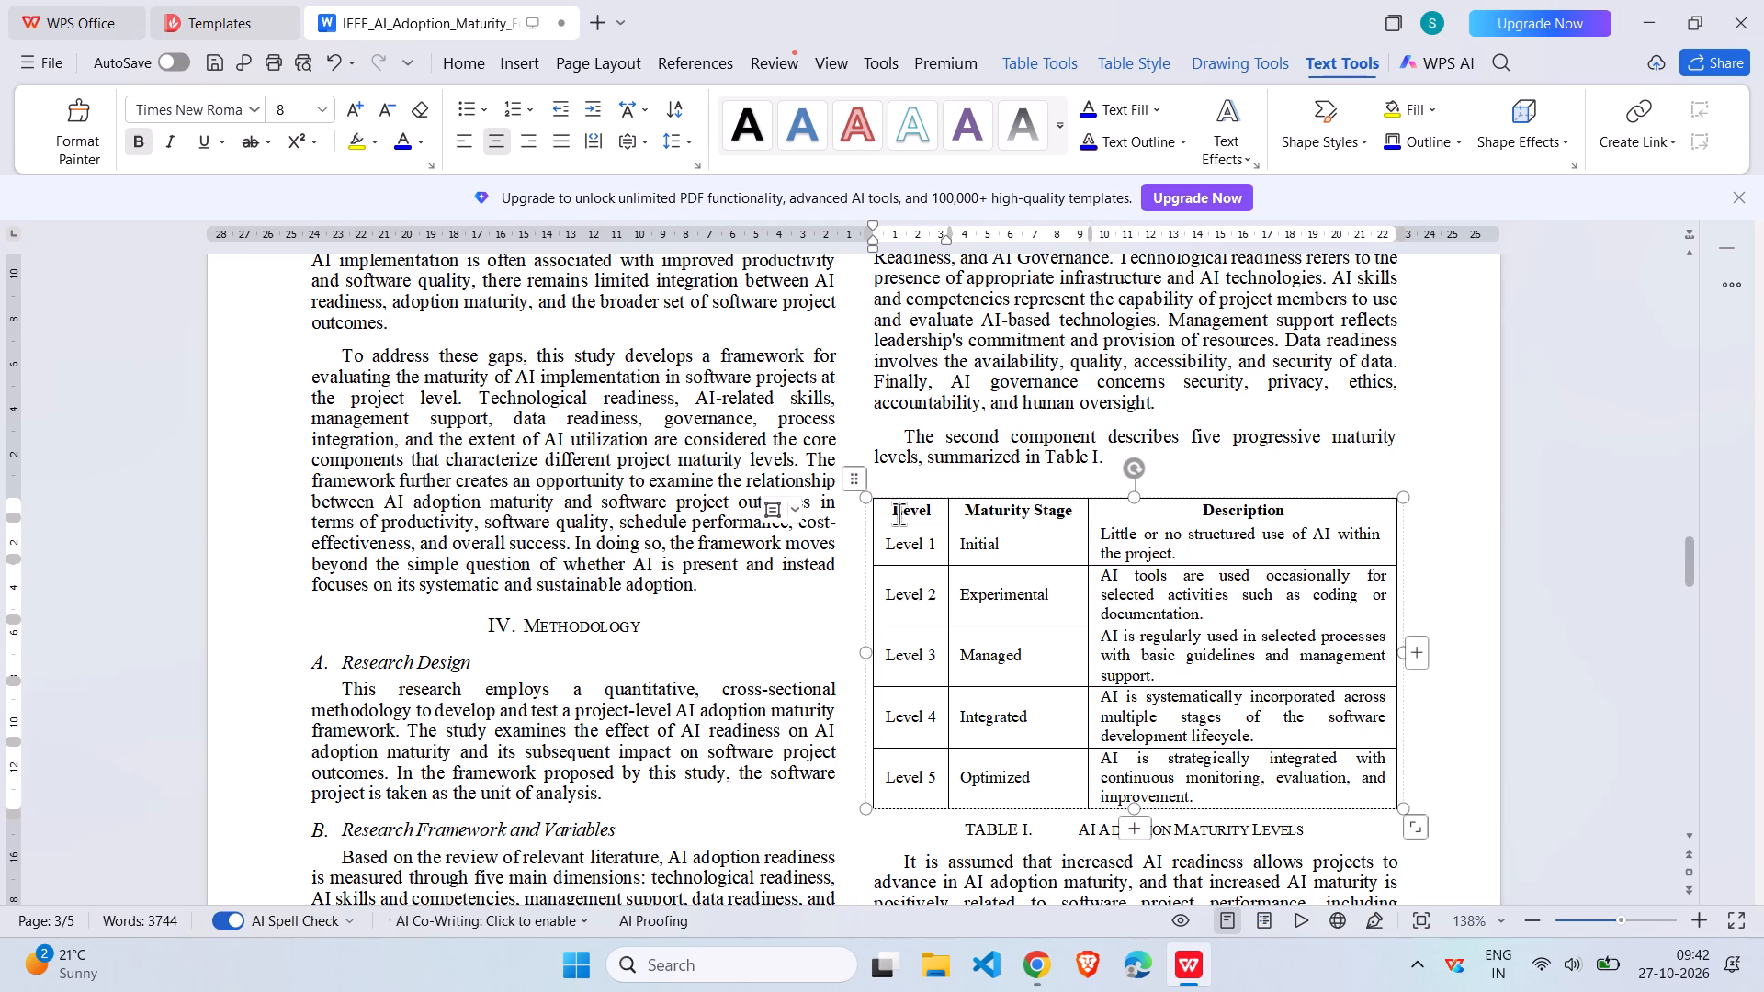
{"action": "left_click", "coordinate": [899, 513]}
{"action": "left_click", "coordinate": [865, 496]}
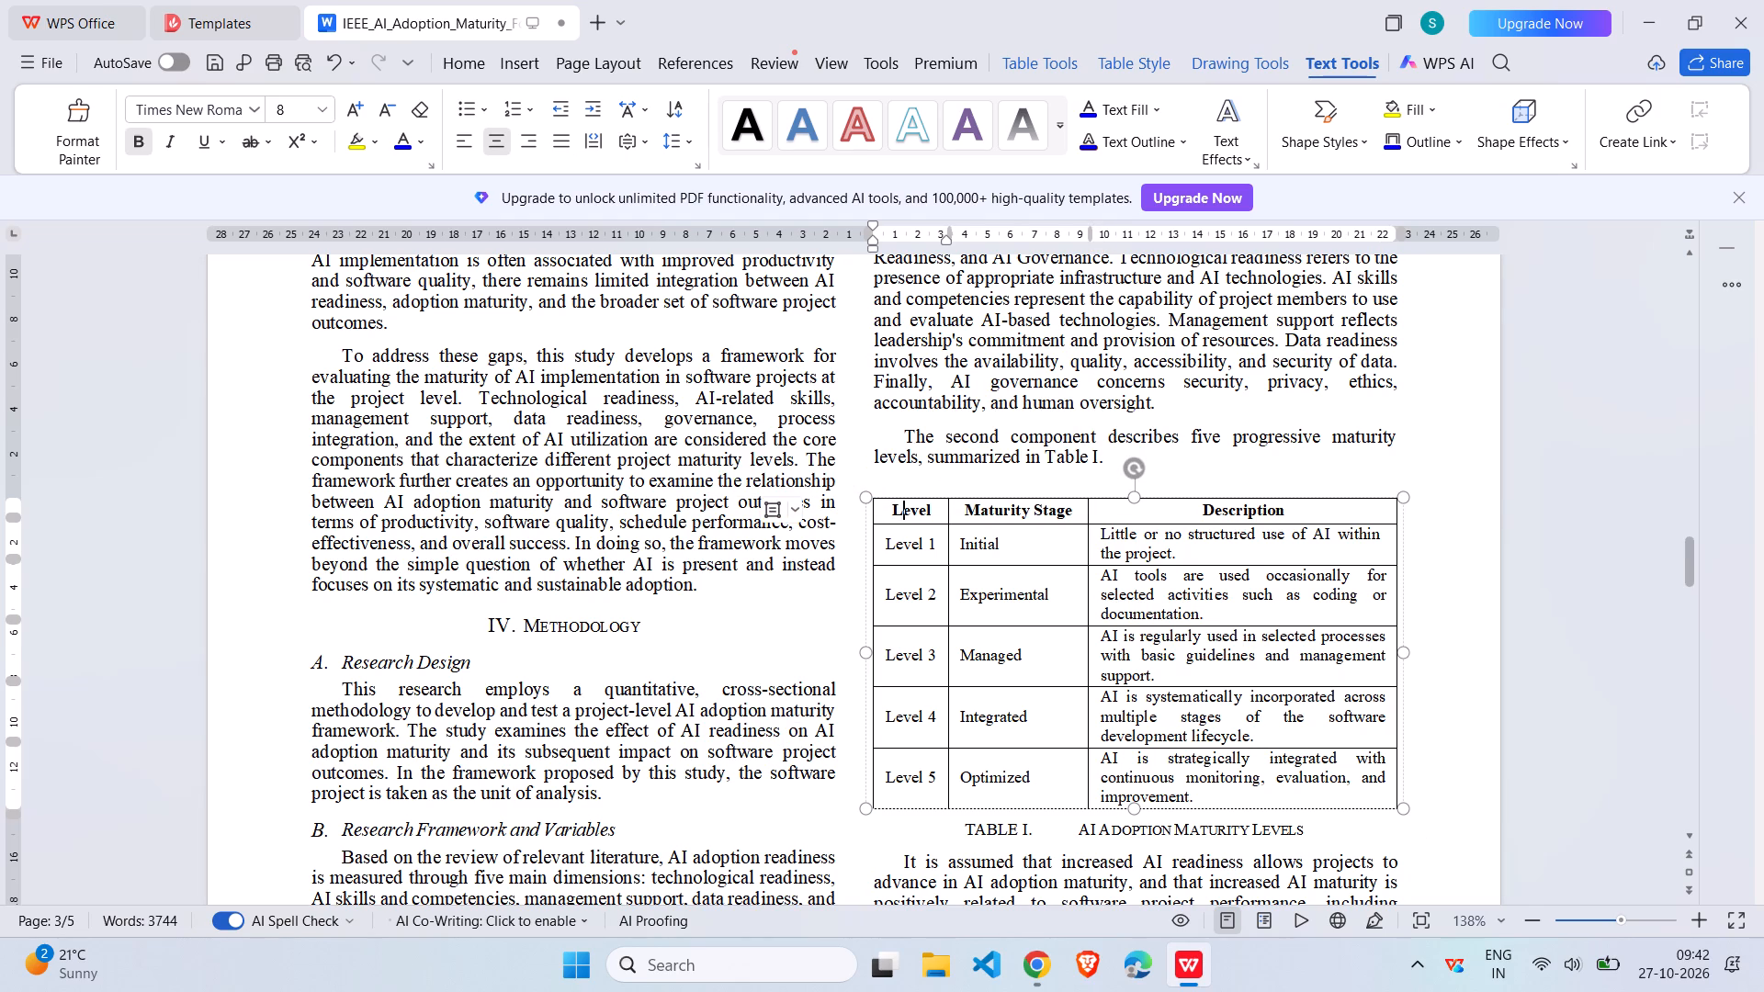
{"action": "key", "text": "Delete"}
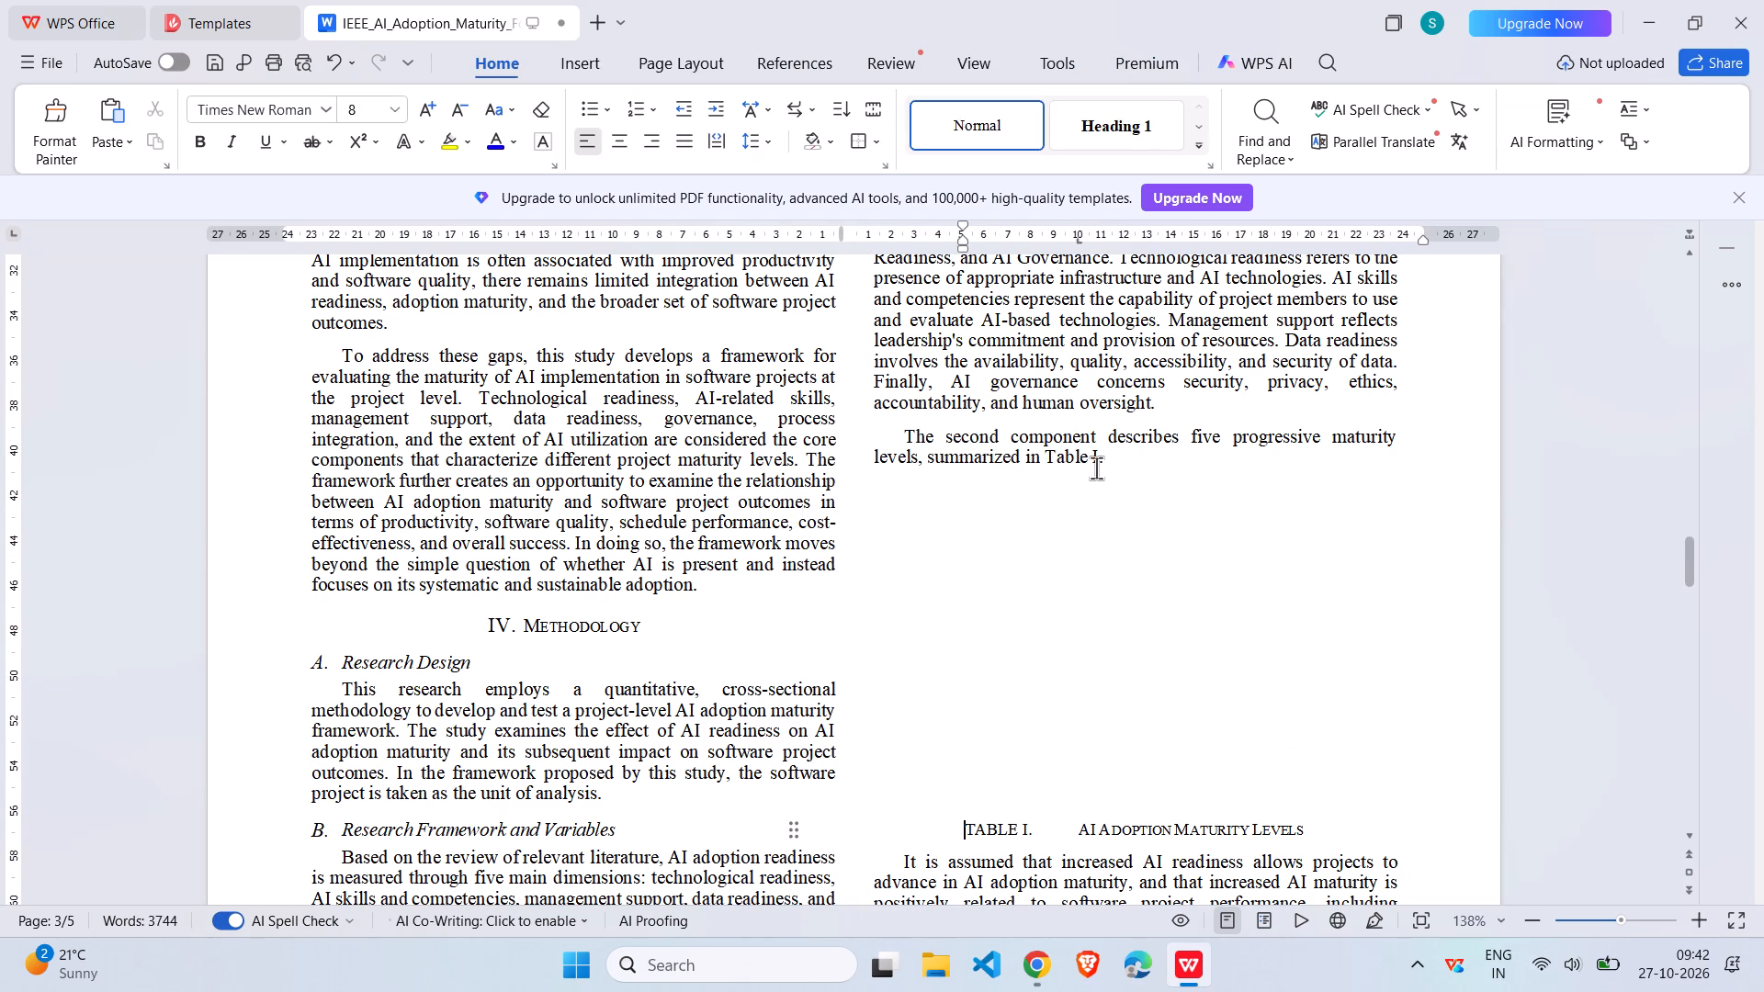
Add blank lines below the sentence ending "summarized in Table I.", trying a paste there and undoing it.
{"action": "left_click", "coordinate": [1121, 467]}
{"action": "key", "text": "Return"}
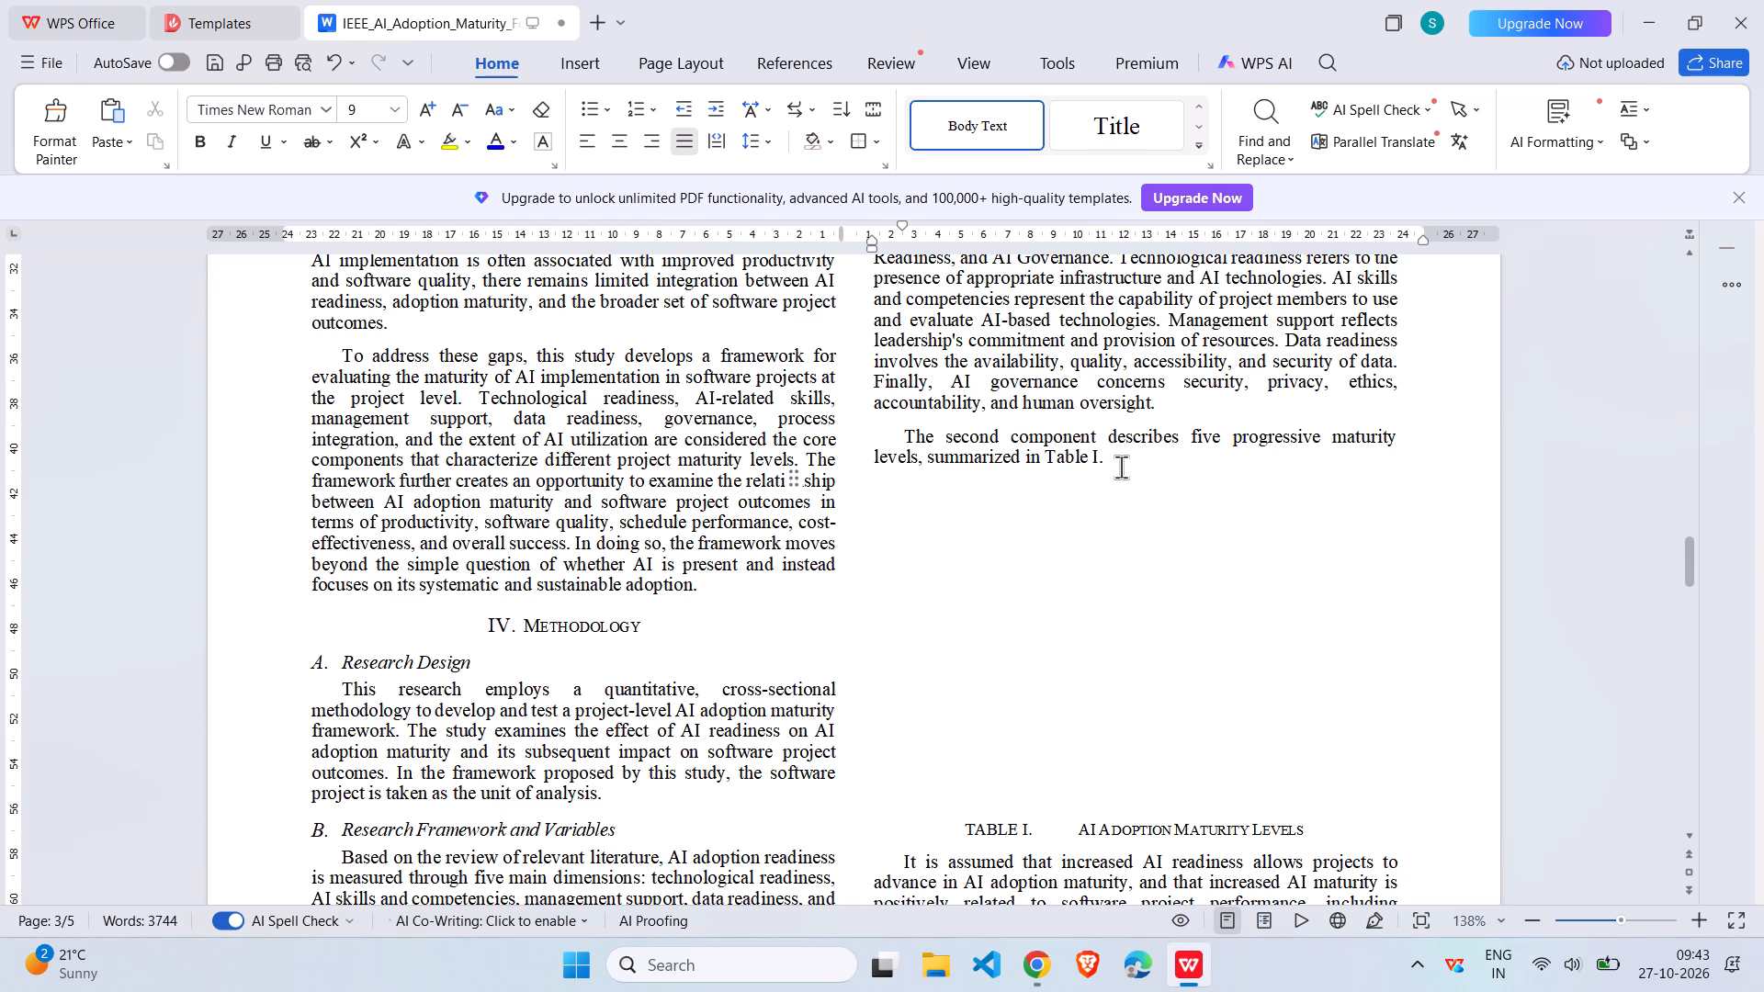
{"action": "key", "text": "ctrl+v"}
{"action": "key", "text": "ctrl+z"}
{"action": "key", "text": "Return"}
Start inserting a picture from this device at the blank line and browse to the Downloads folder for the image file.
{"action": "left_click", "coordinate": [595, 55]}
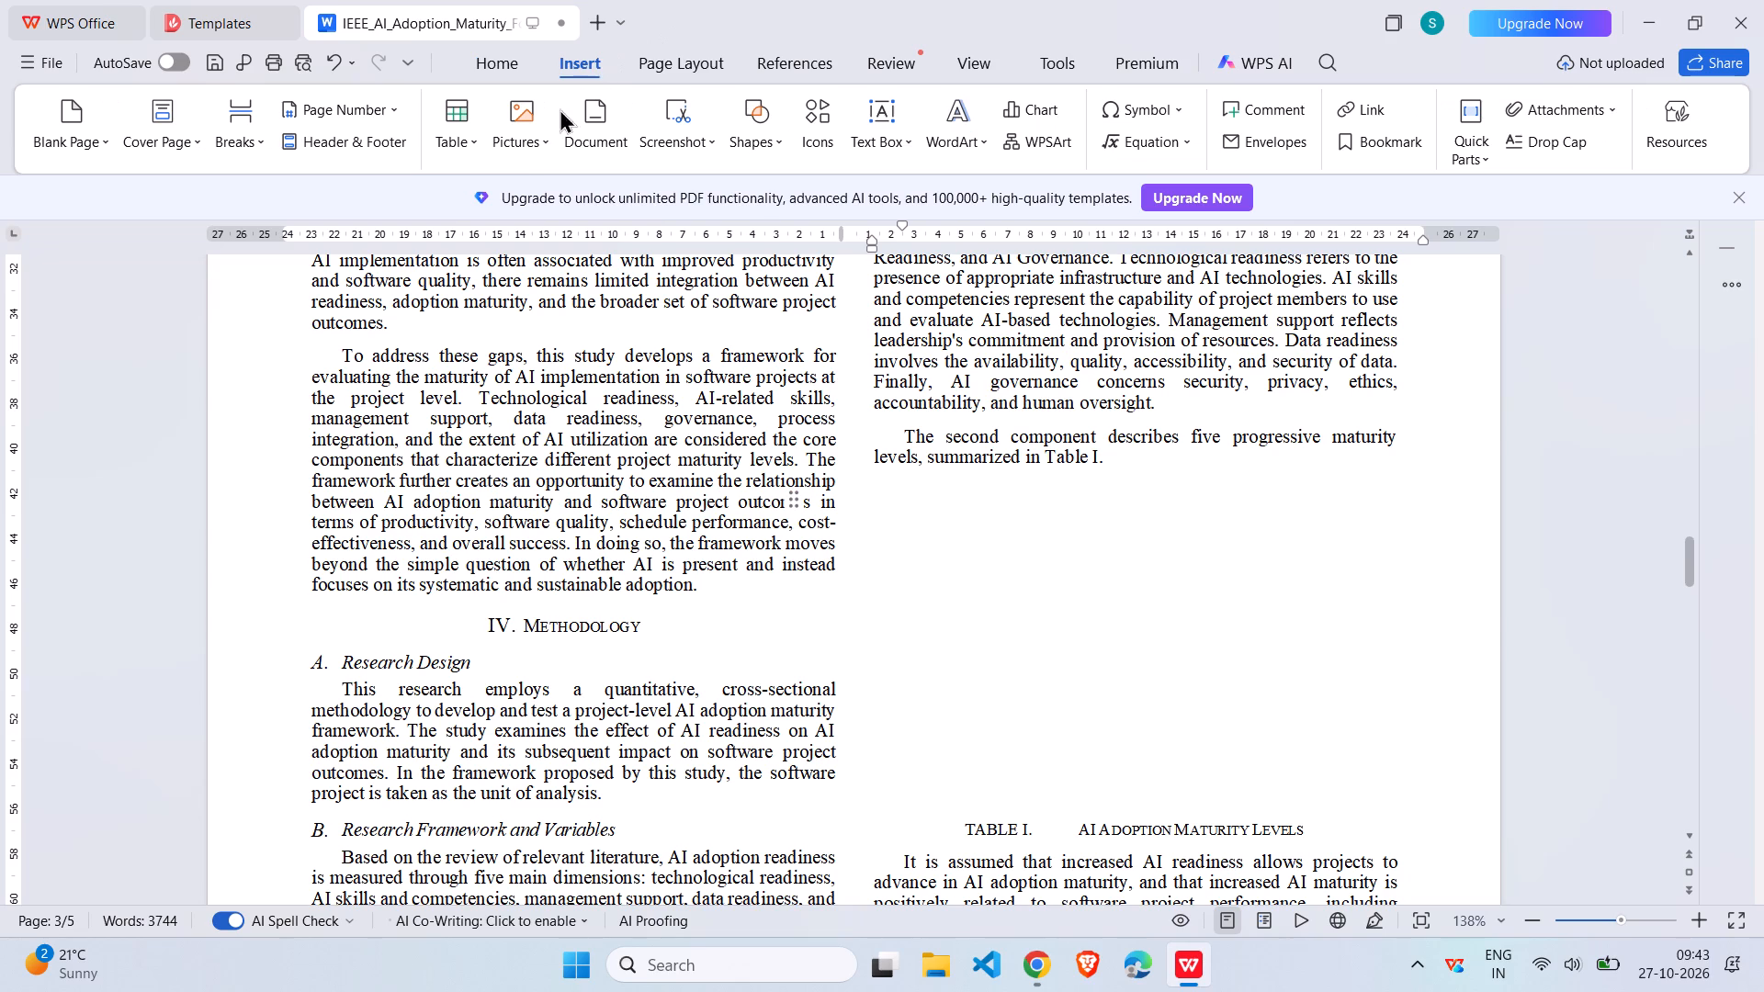
{"action": "left_click", "coordinate": [509, 143]}
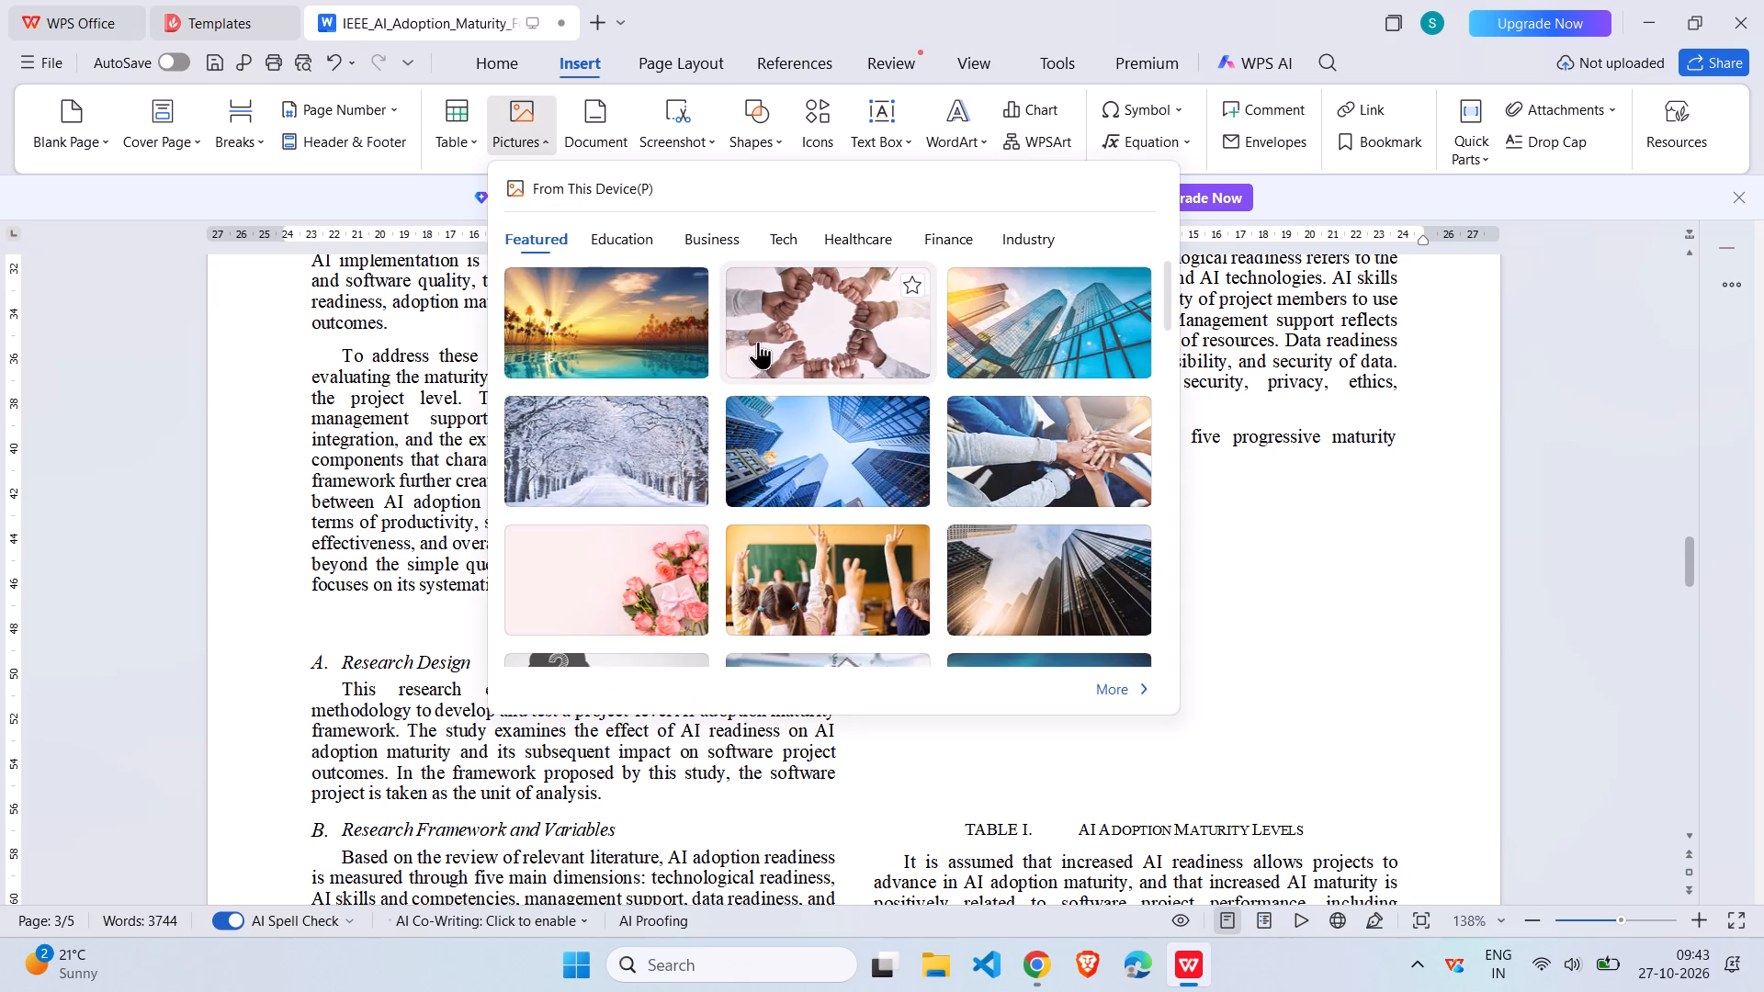
{"action": "left_click", "coordinate": [609, 189]}
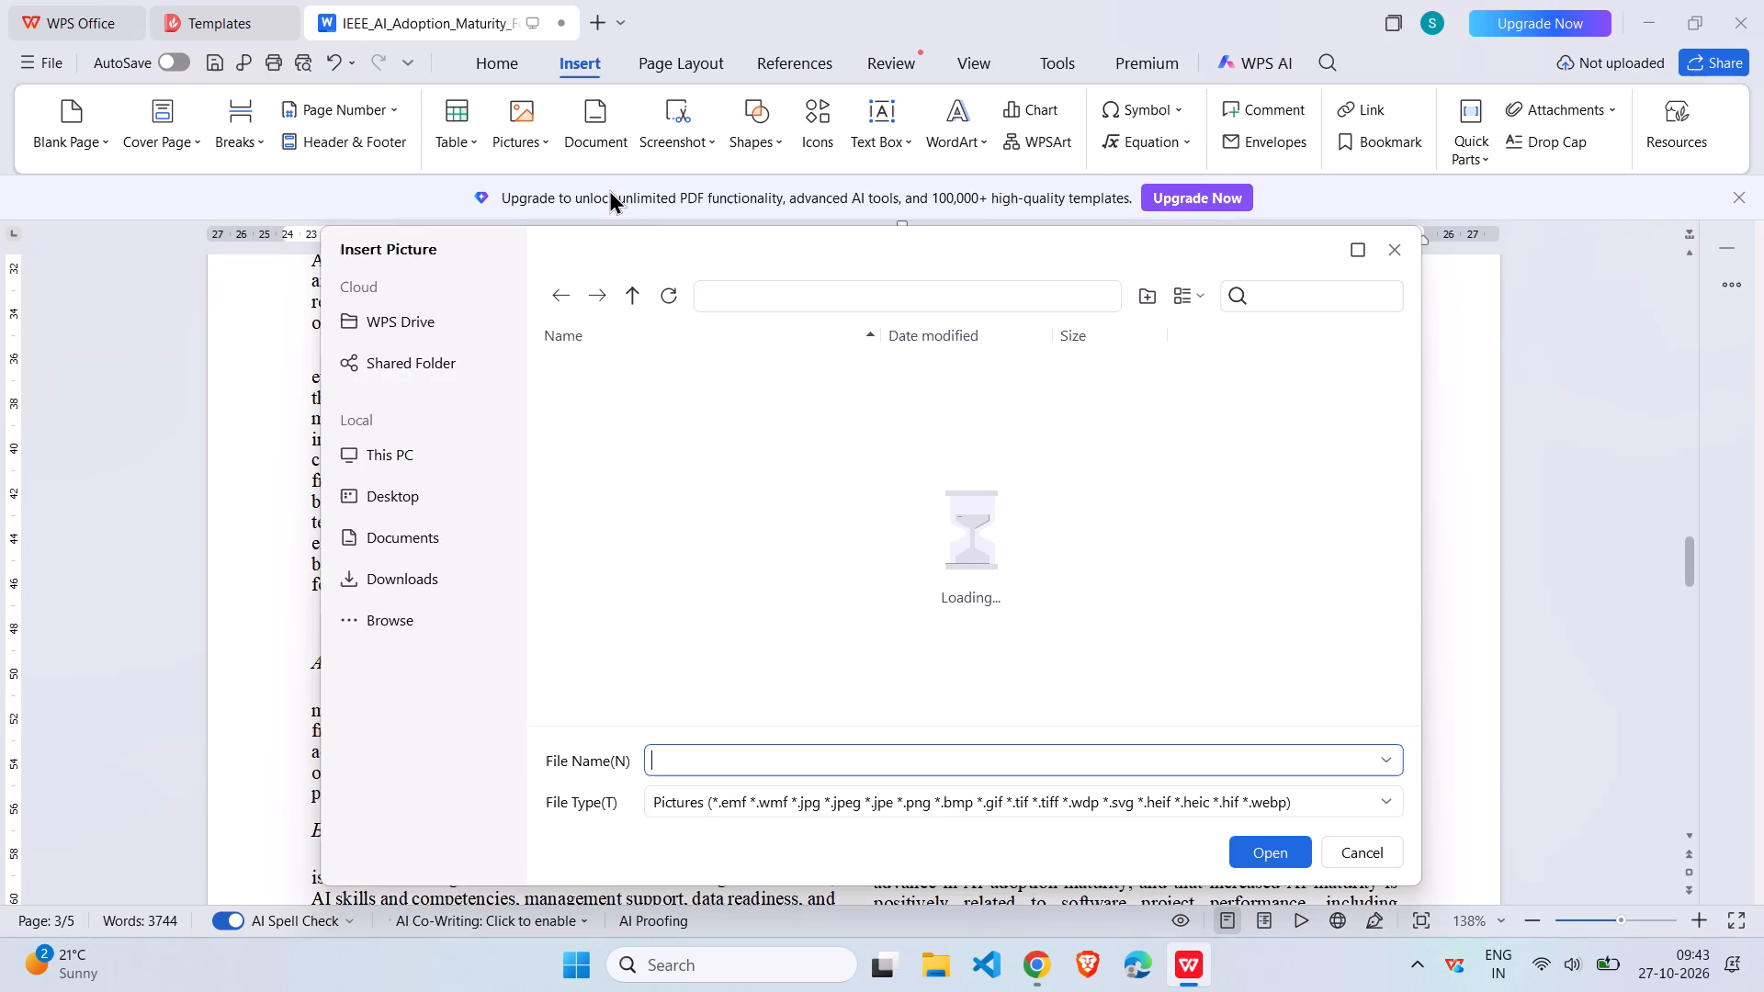
{"action": "left_click", "coordinate": [395, 455]}
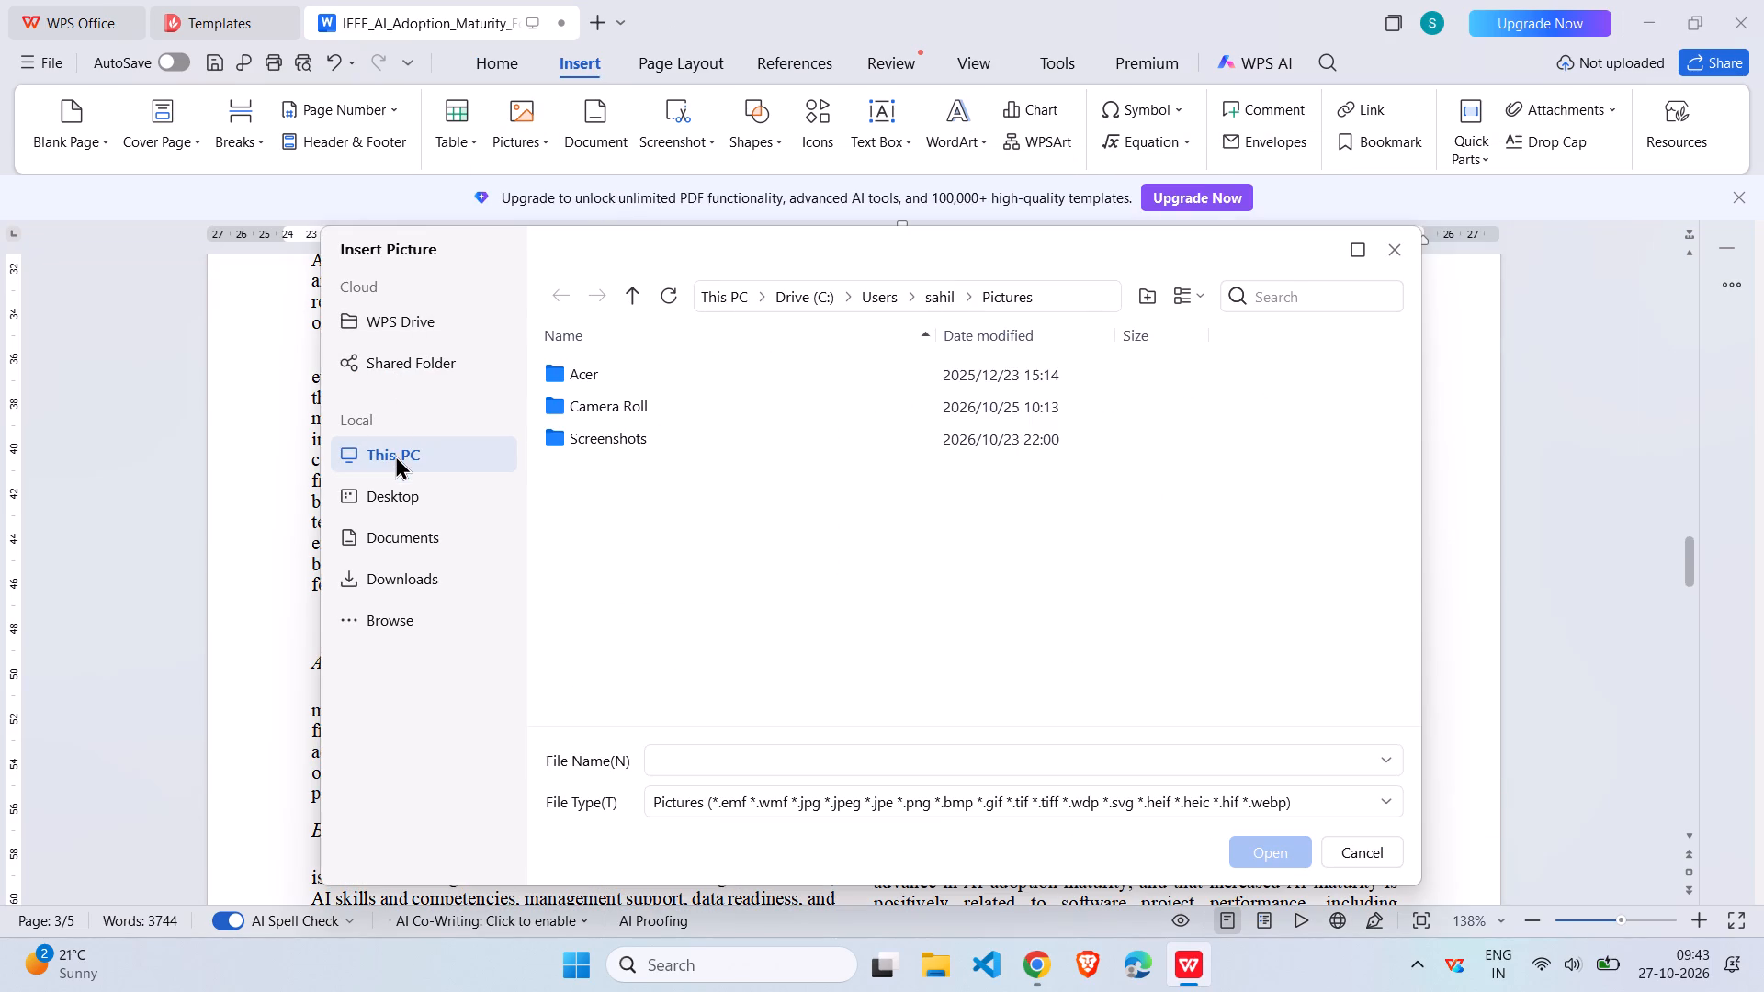
{"action": "left_click", "coordinate": [606, 434]}
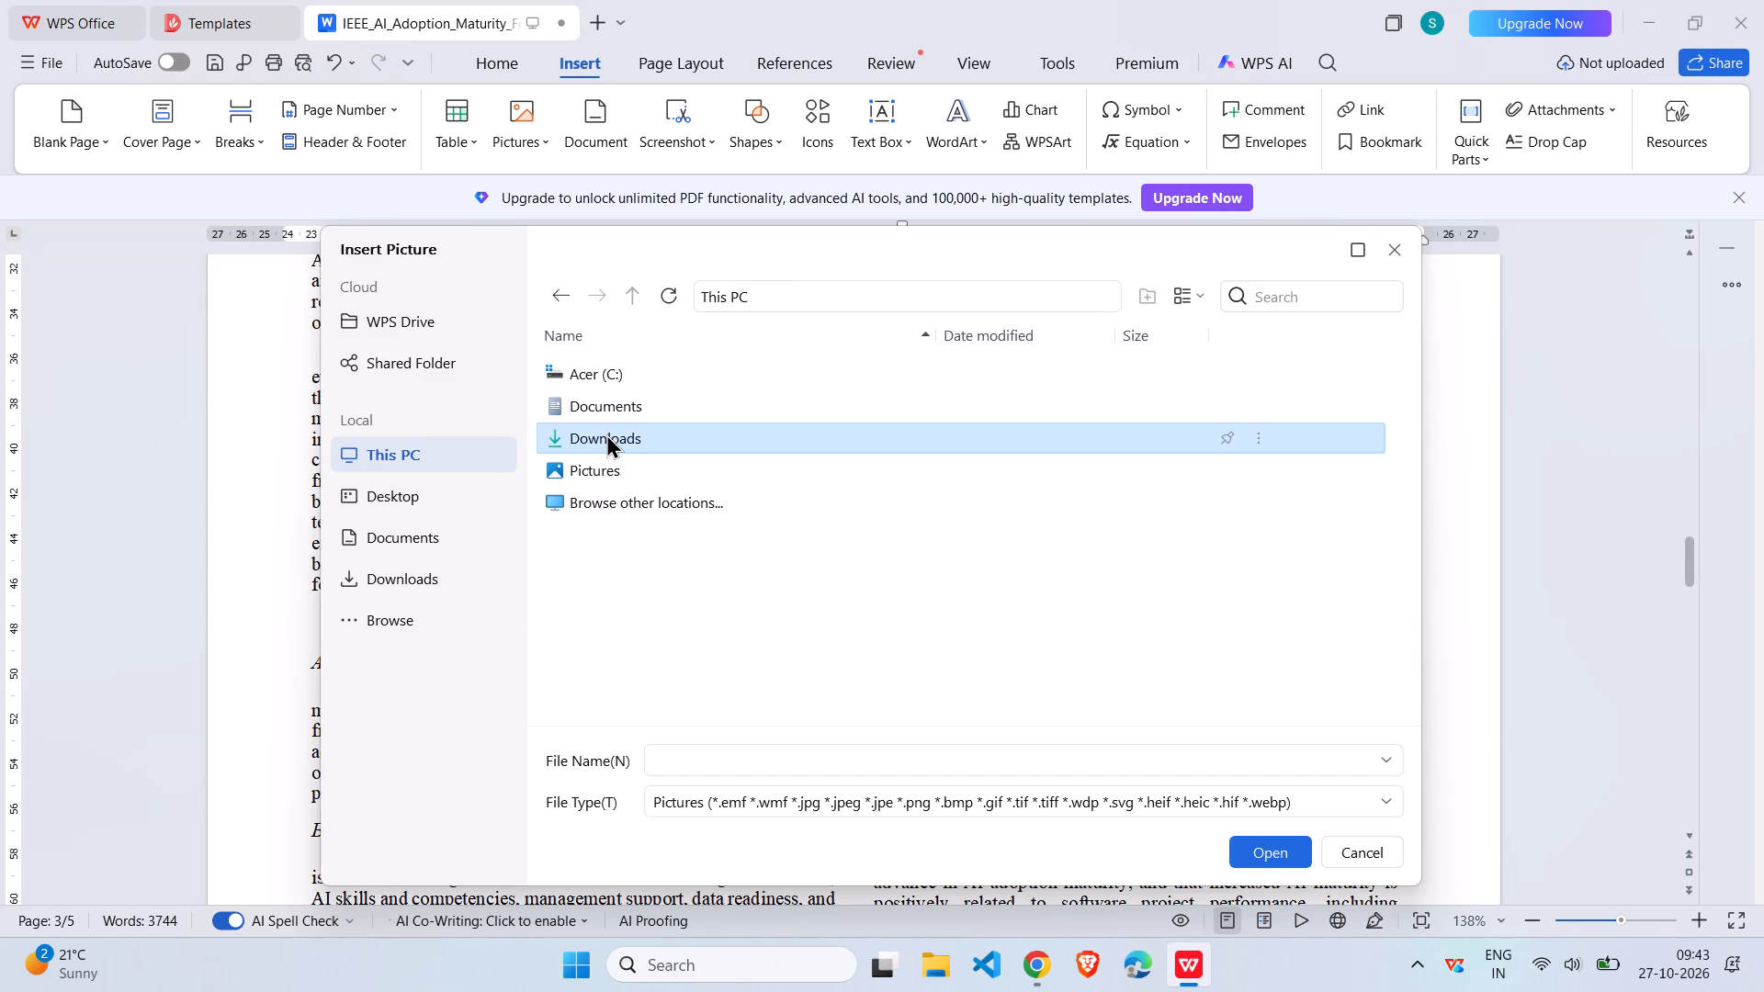
{"action": "double_click", "coordinate": [606, 434]}
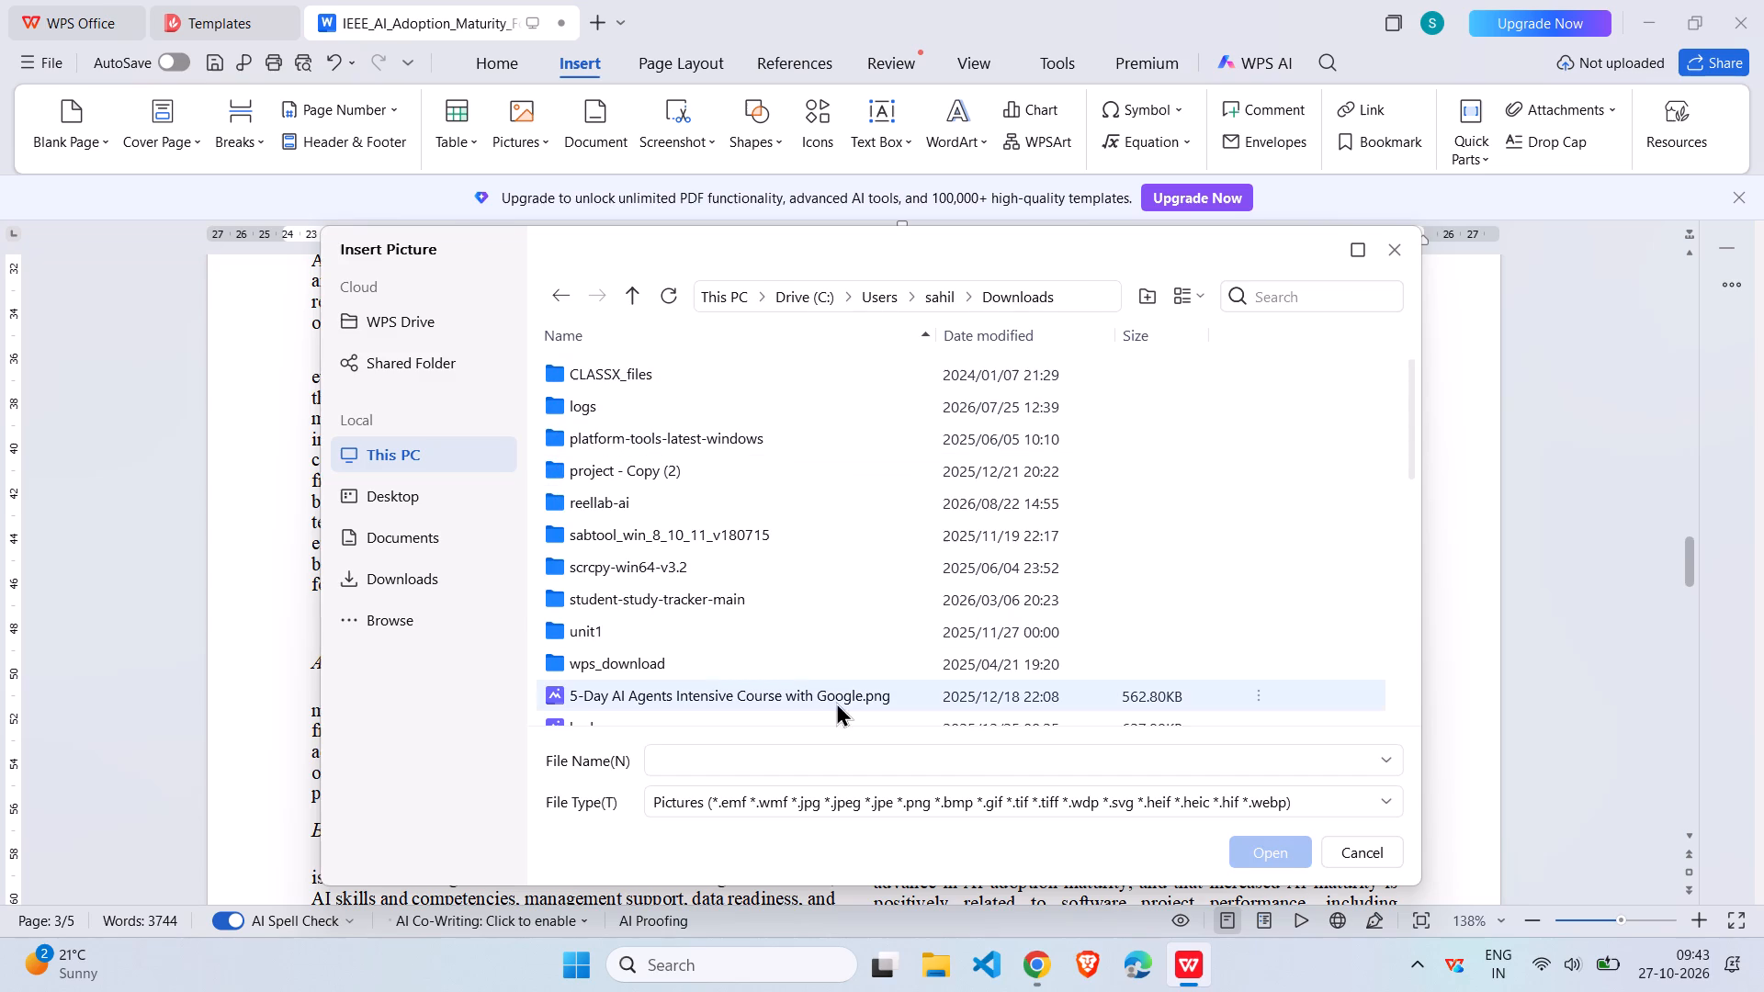
{"action": "left_click", "coordinate": [933, 974]}
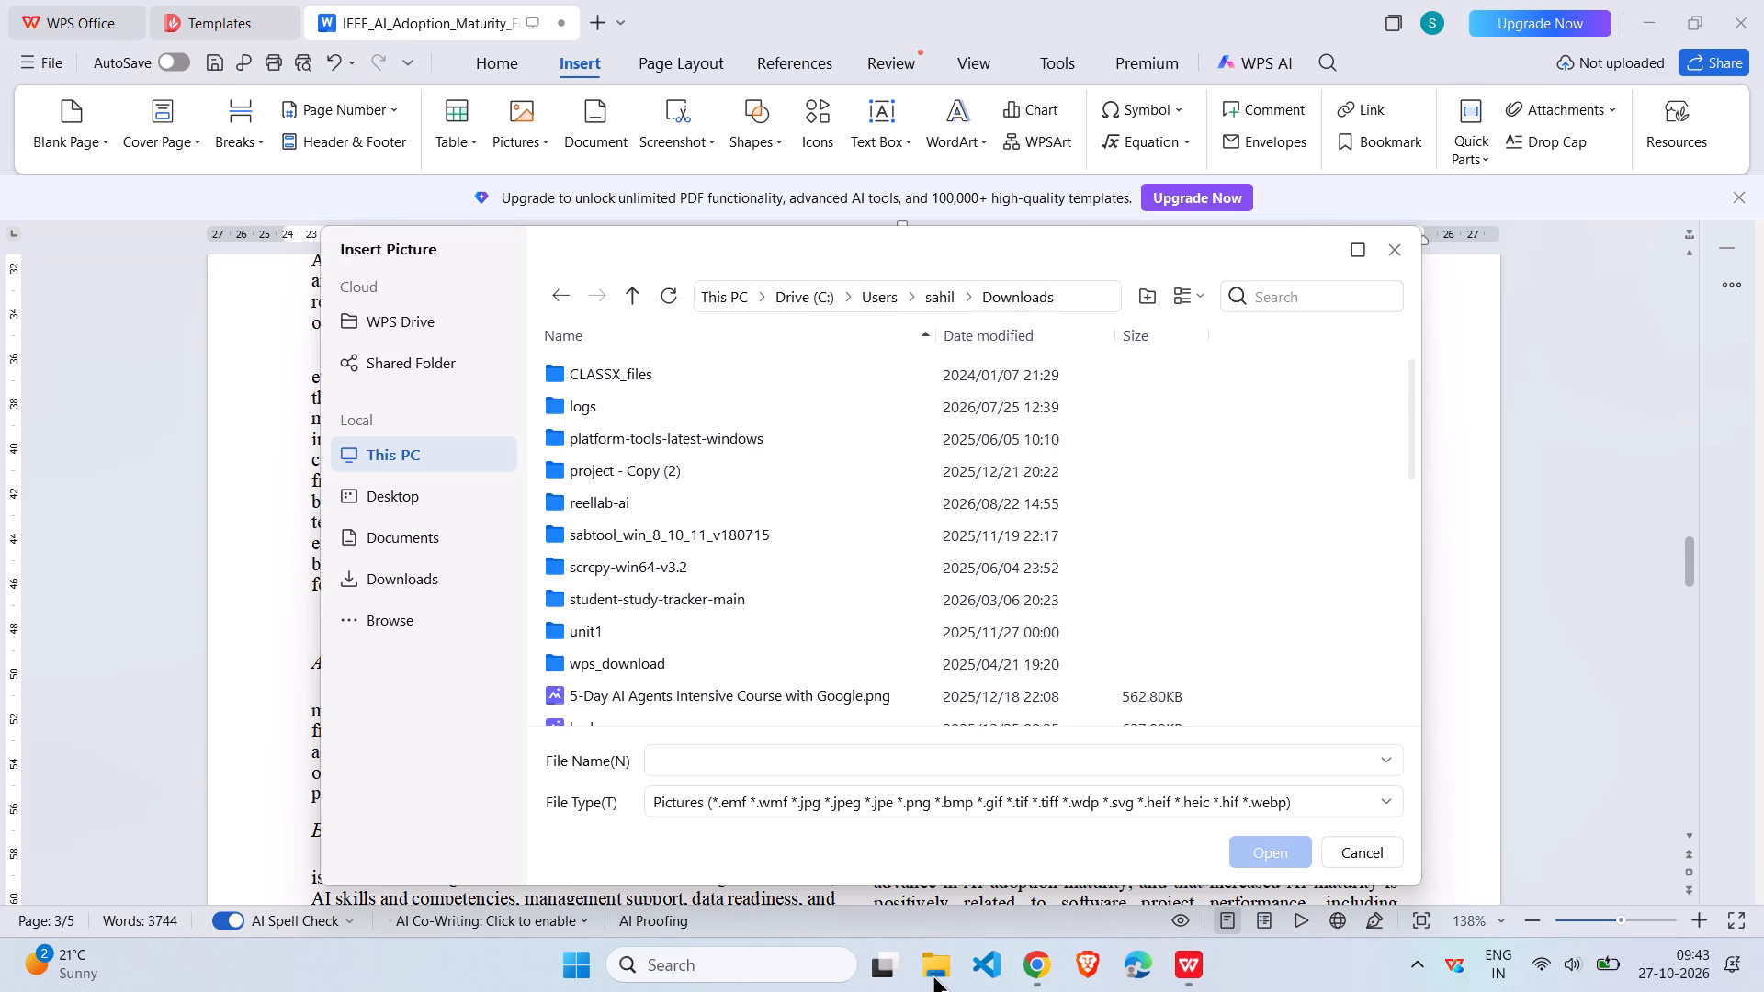
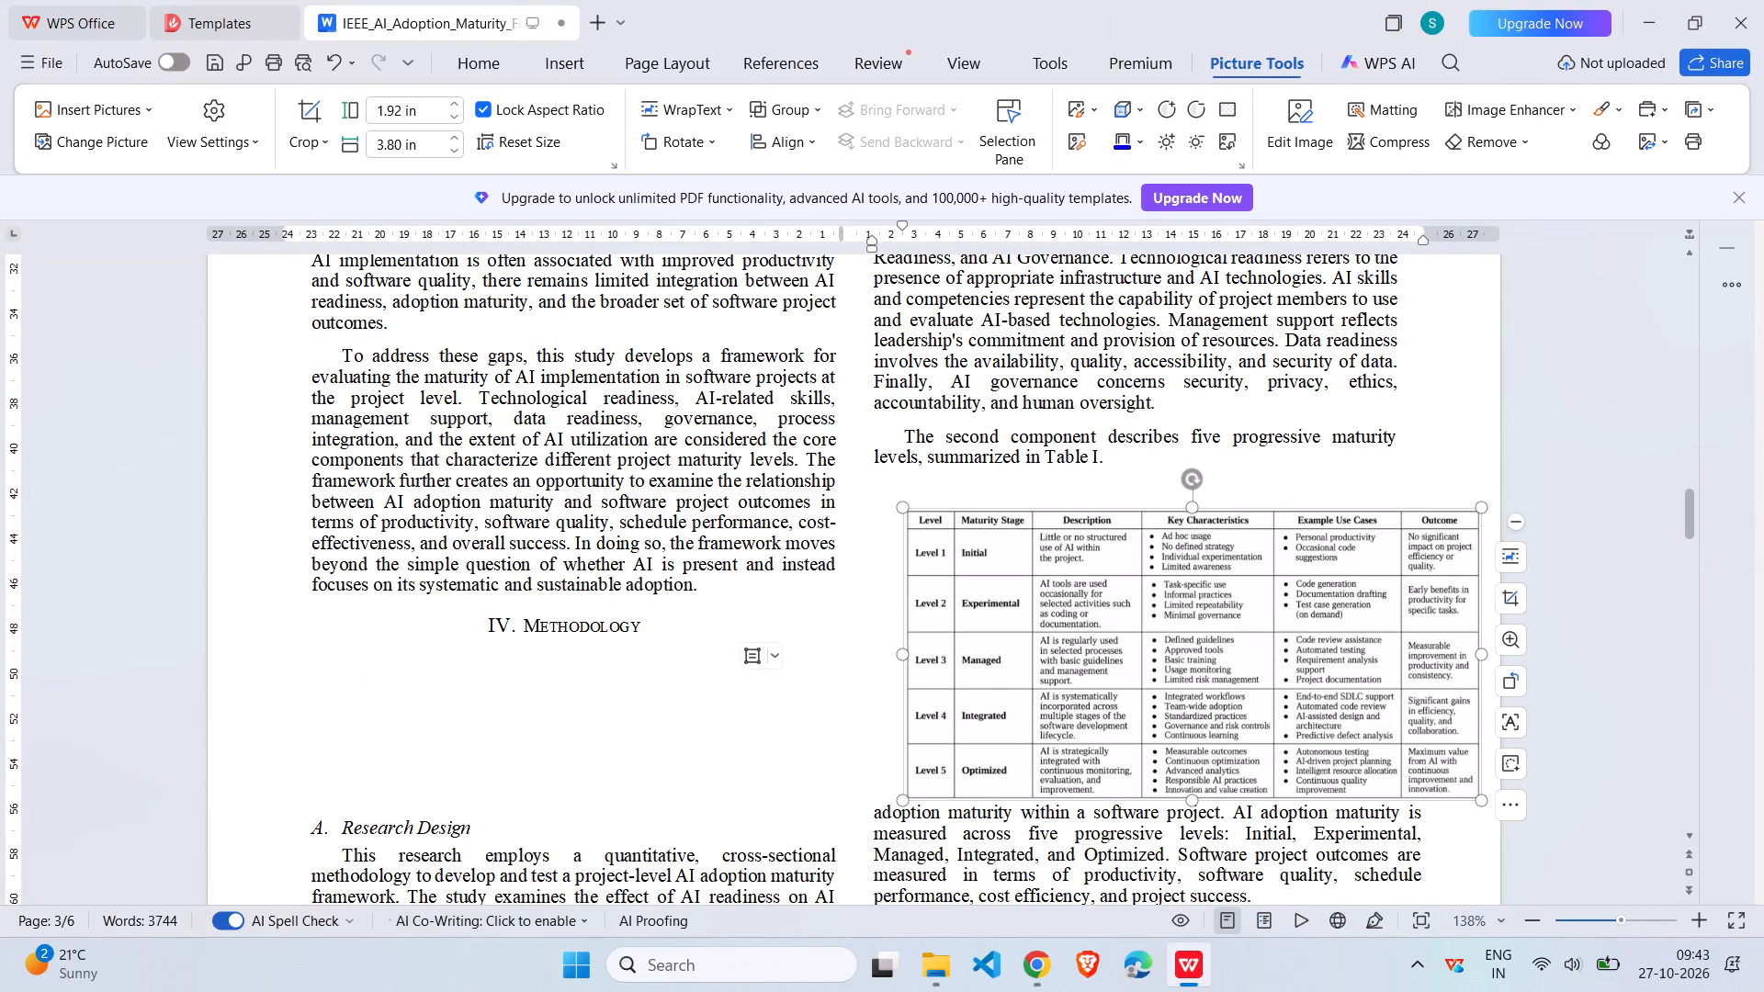
Shrink the inserted maturity levels picture below the "summarized in Table I." sentence to about 1.86 by 3.67 in.
{"action": "left_click_drag", "start_coordinate": [987, 540], "coordinate": [937, 493]}
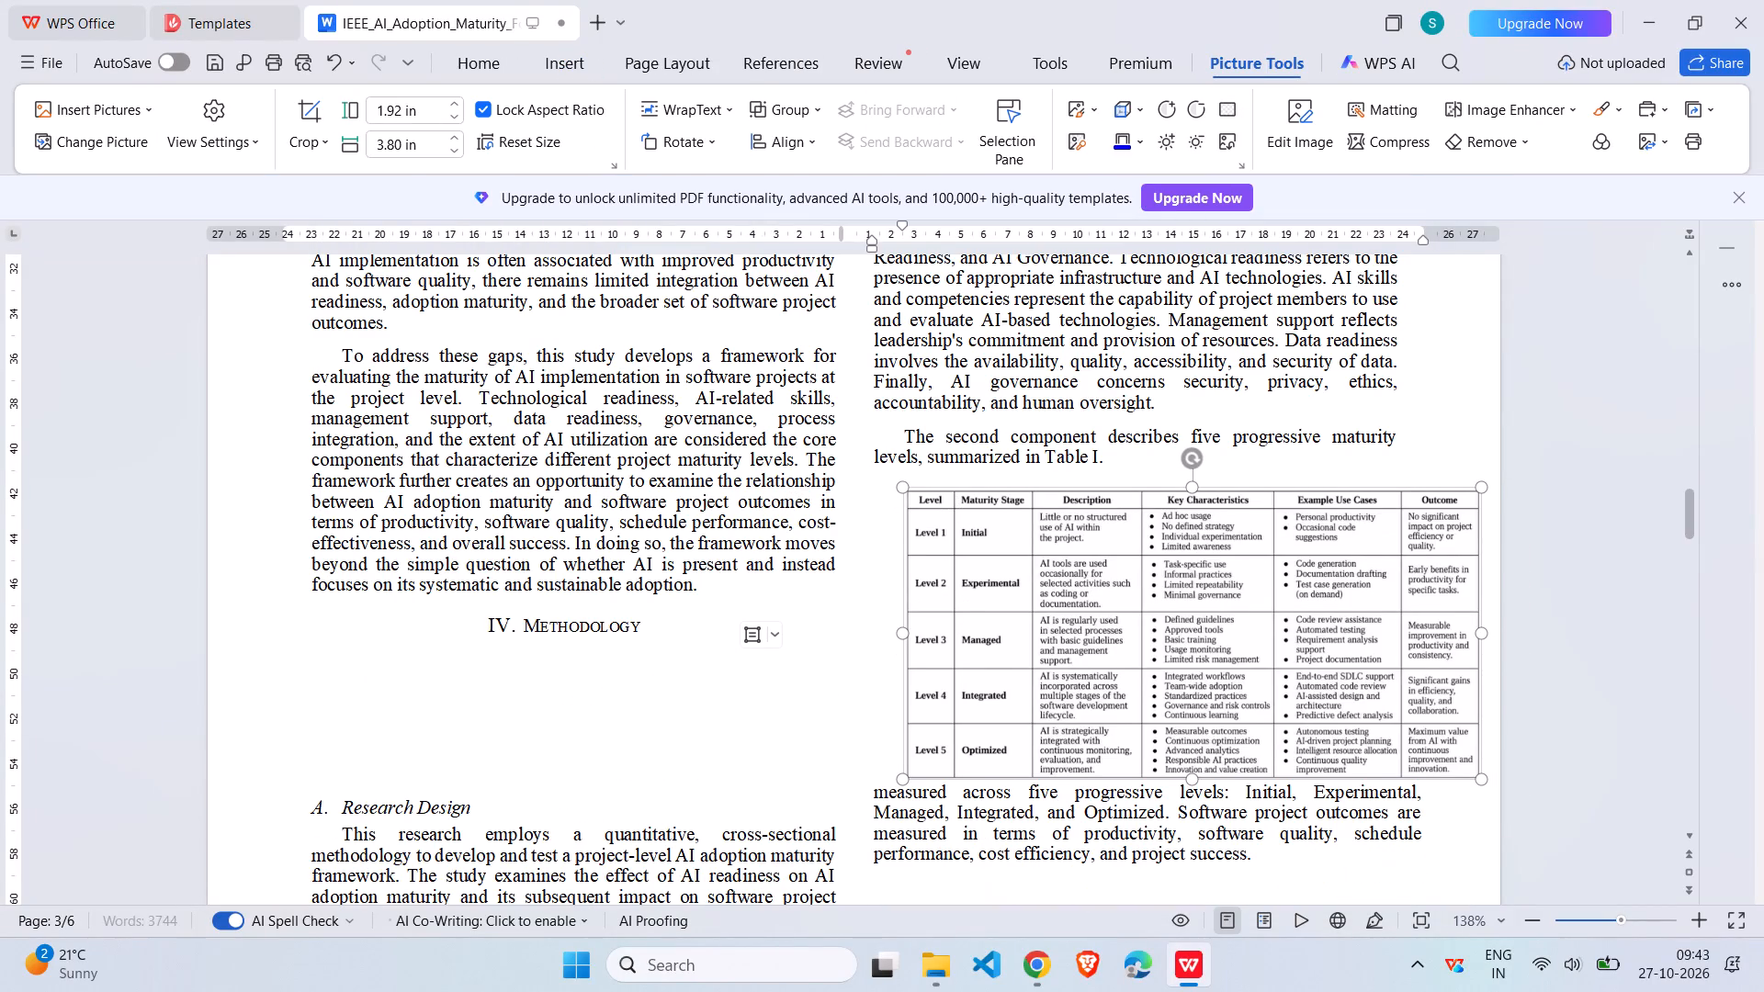
{"action": "left_click_drag", "start_coordinate": [905, 492], "coordinate": [927, 502]}
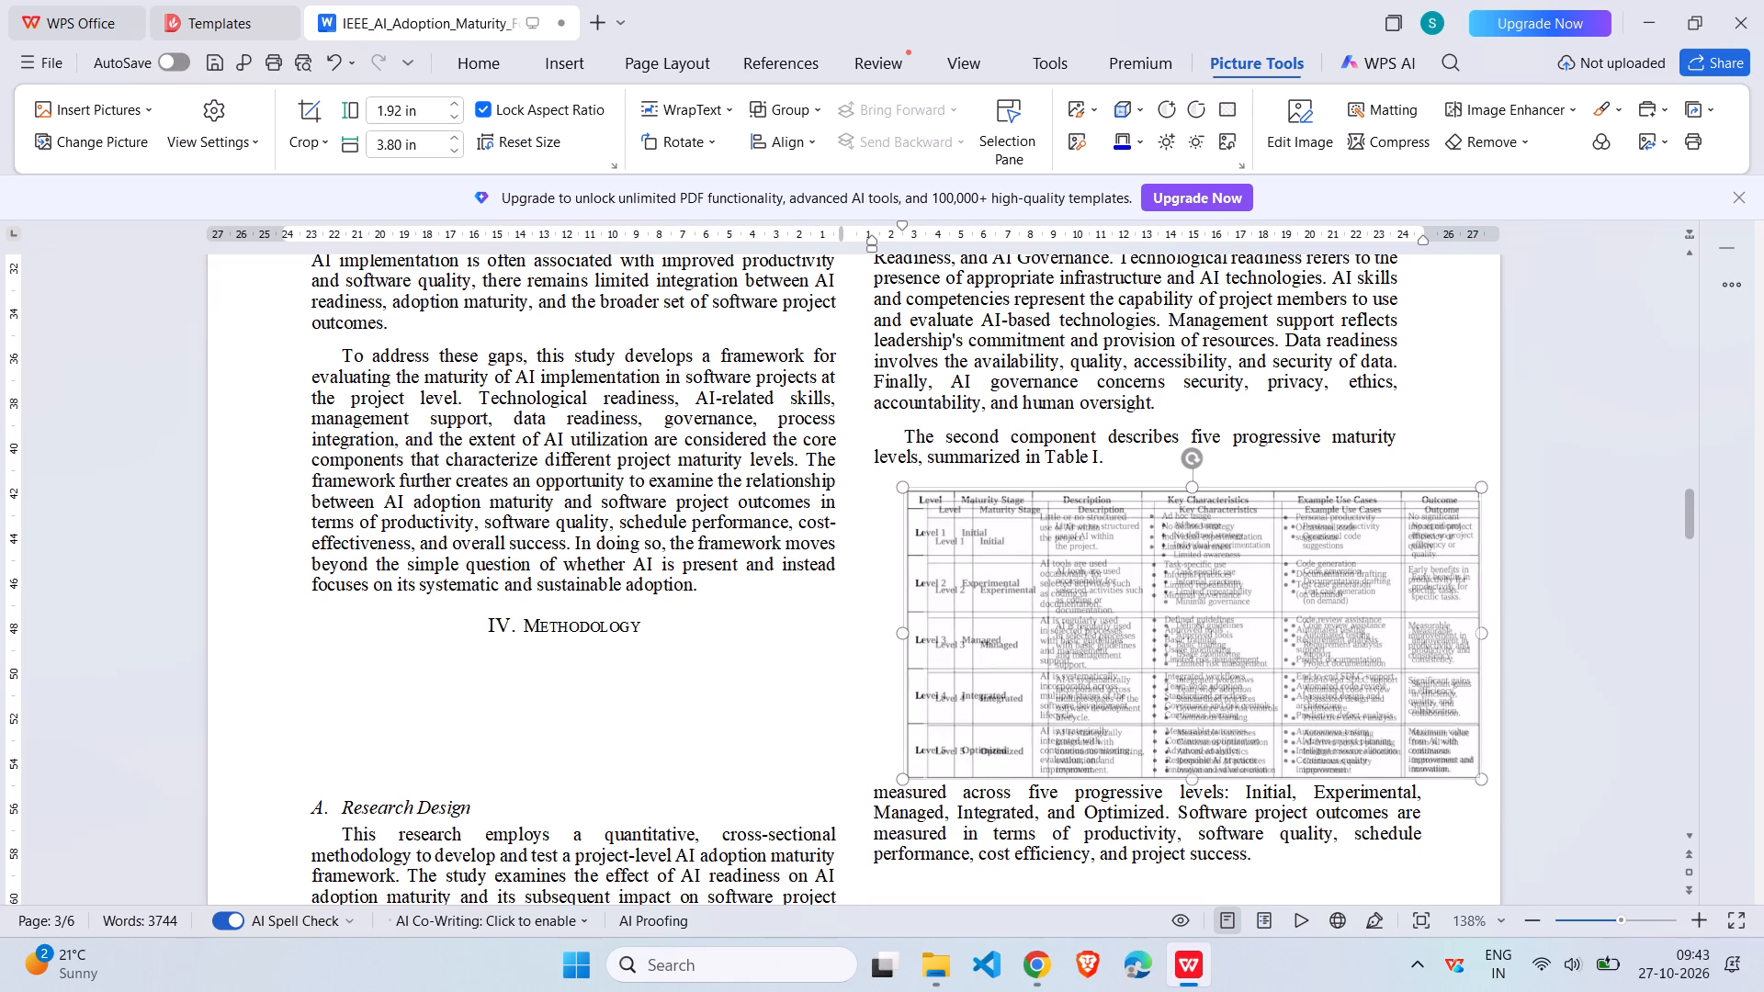
{"action": "left_click_drag", "start_coordinate": [1039, 555], "coordinate": [875, 534]}
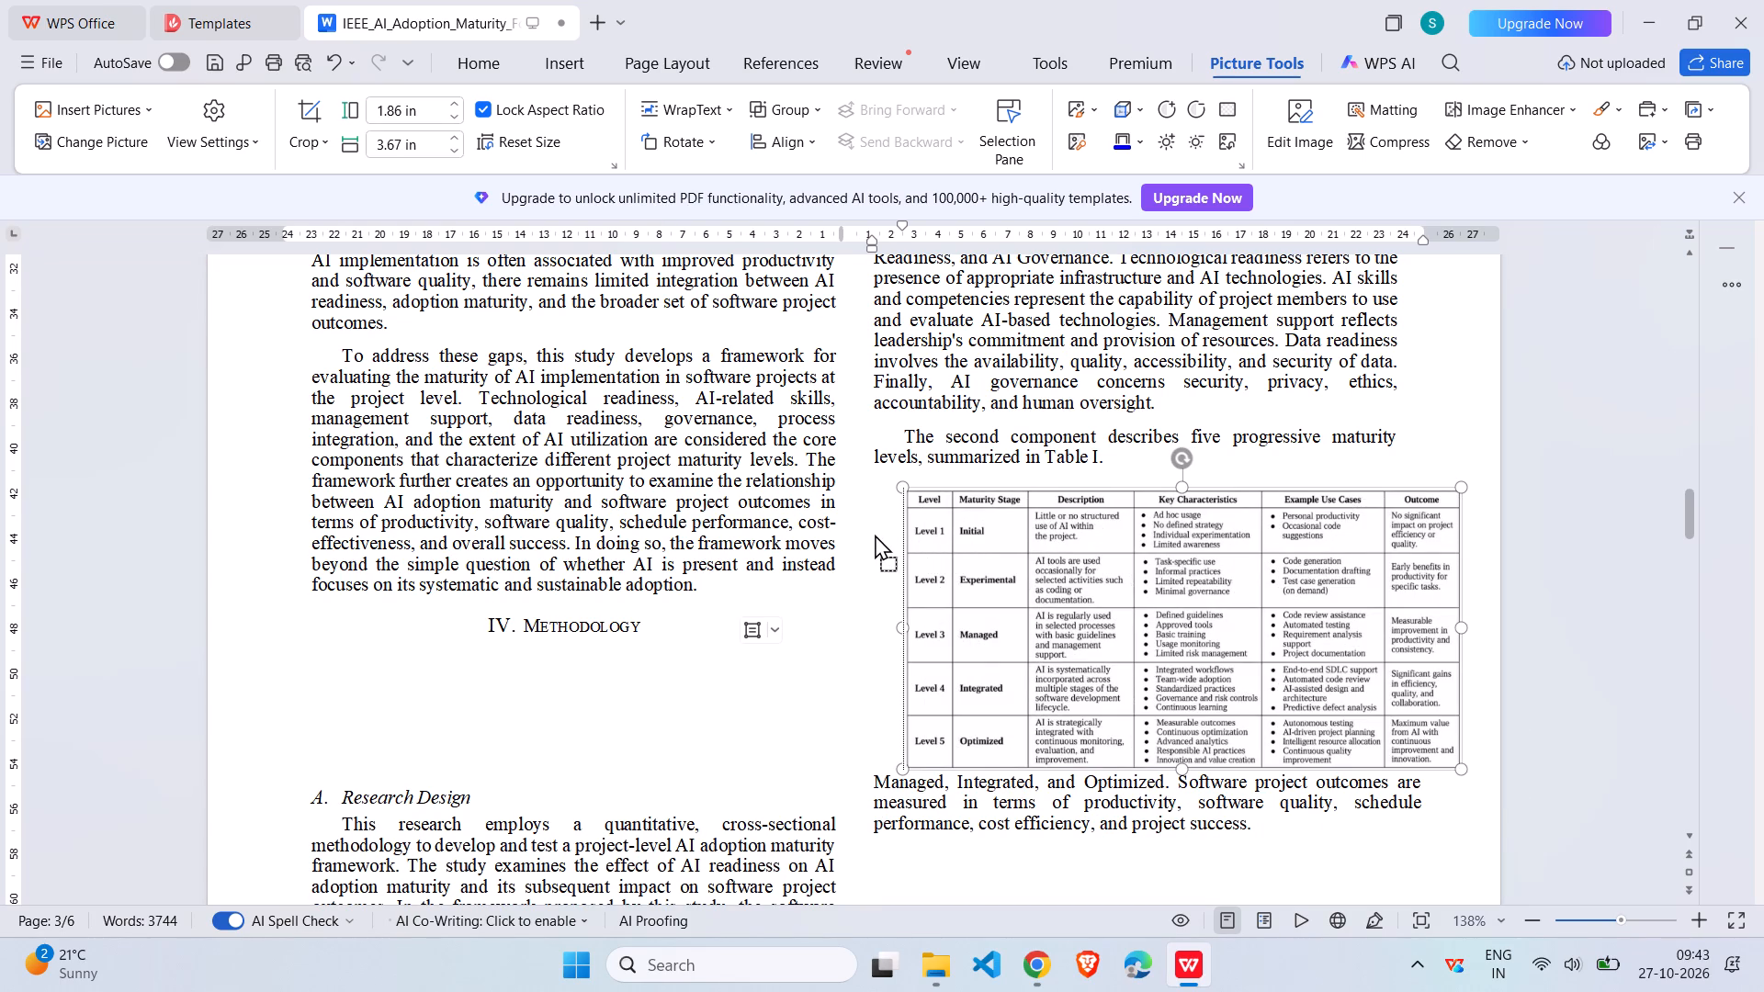
{"action": "left_click_drag", "start_coordinate": [875, 534], "coordinate": [870, 534]}
{"action": "left_click", "coordinate": [919, 541]}
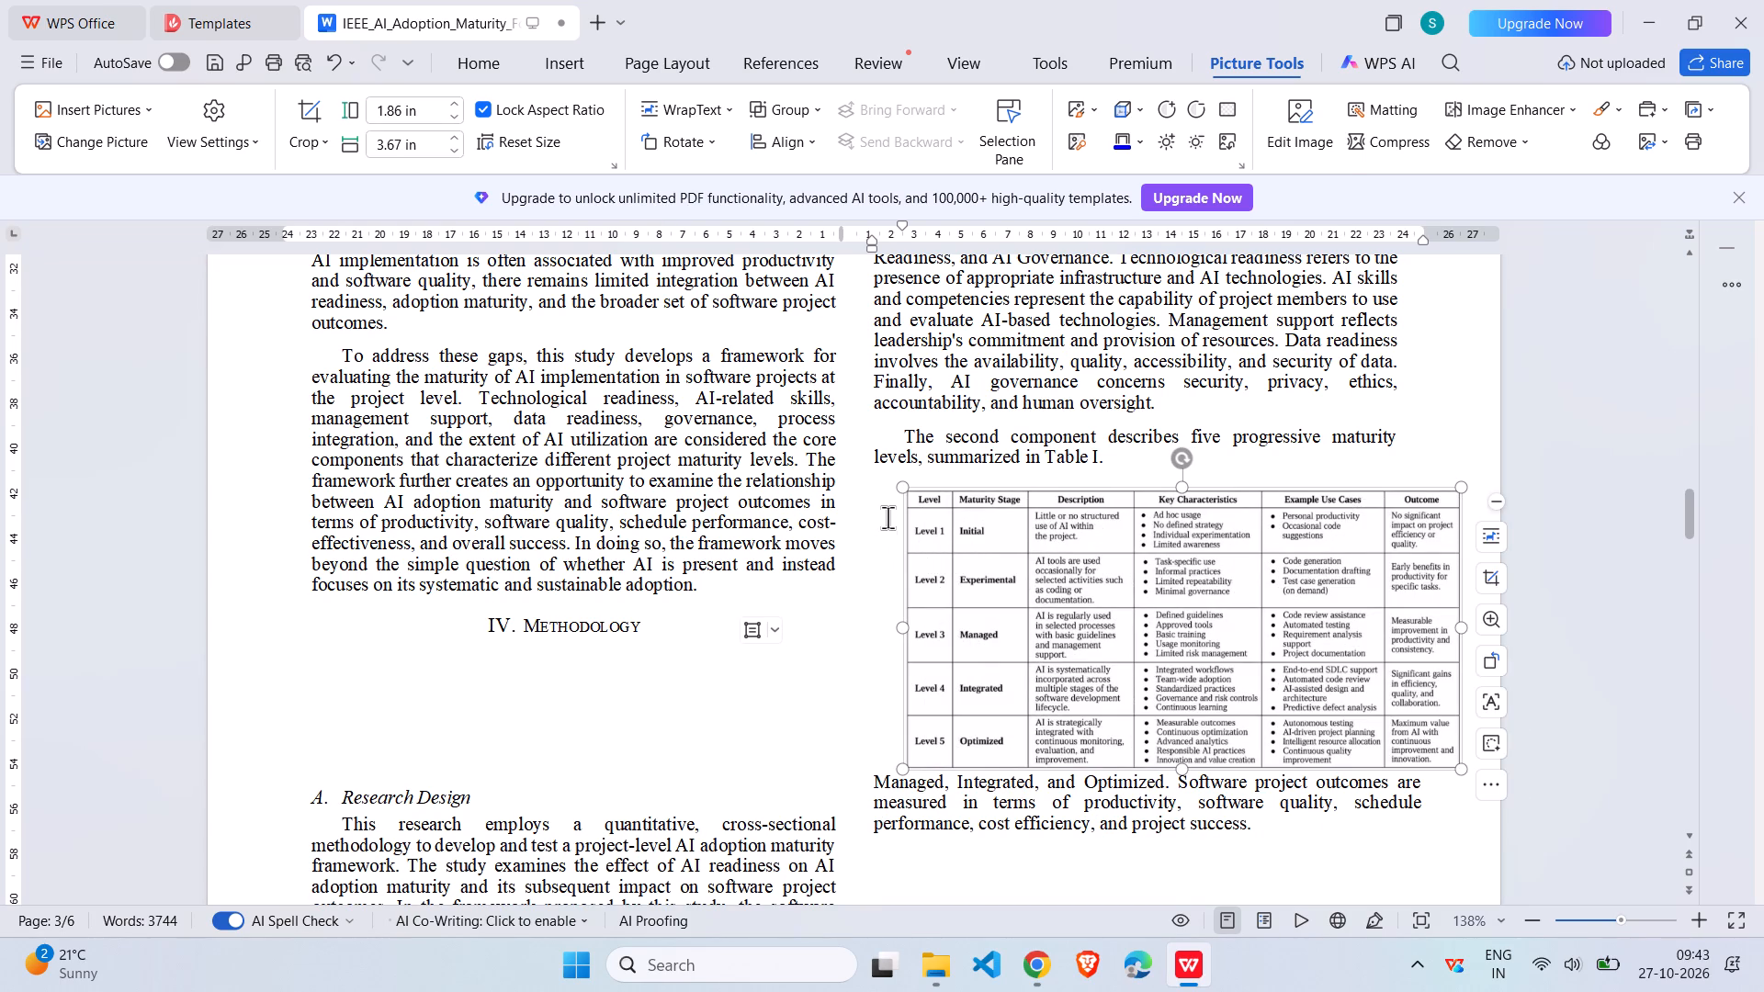
Remove the first-line indent before the maturity picture and try shifting it with spaces, undoing the last of them.
{"action": "left_click", "coordinate": [888, 517]}
{"action": "key", "text": "BackSpace"}
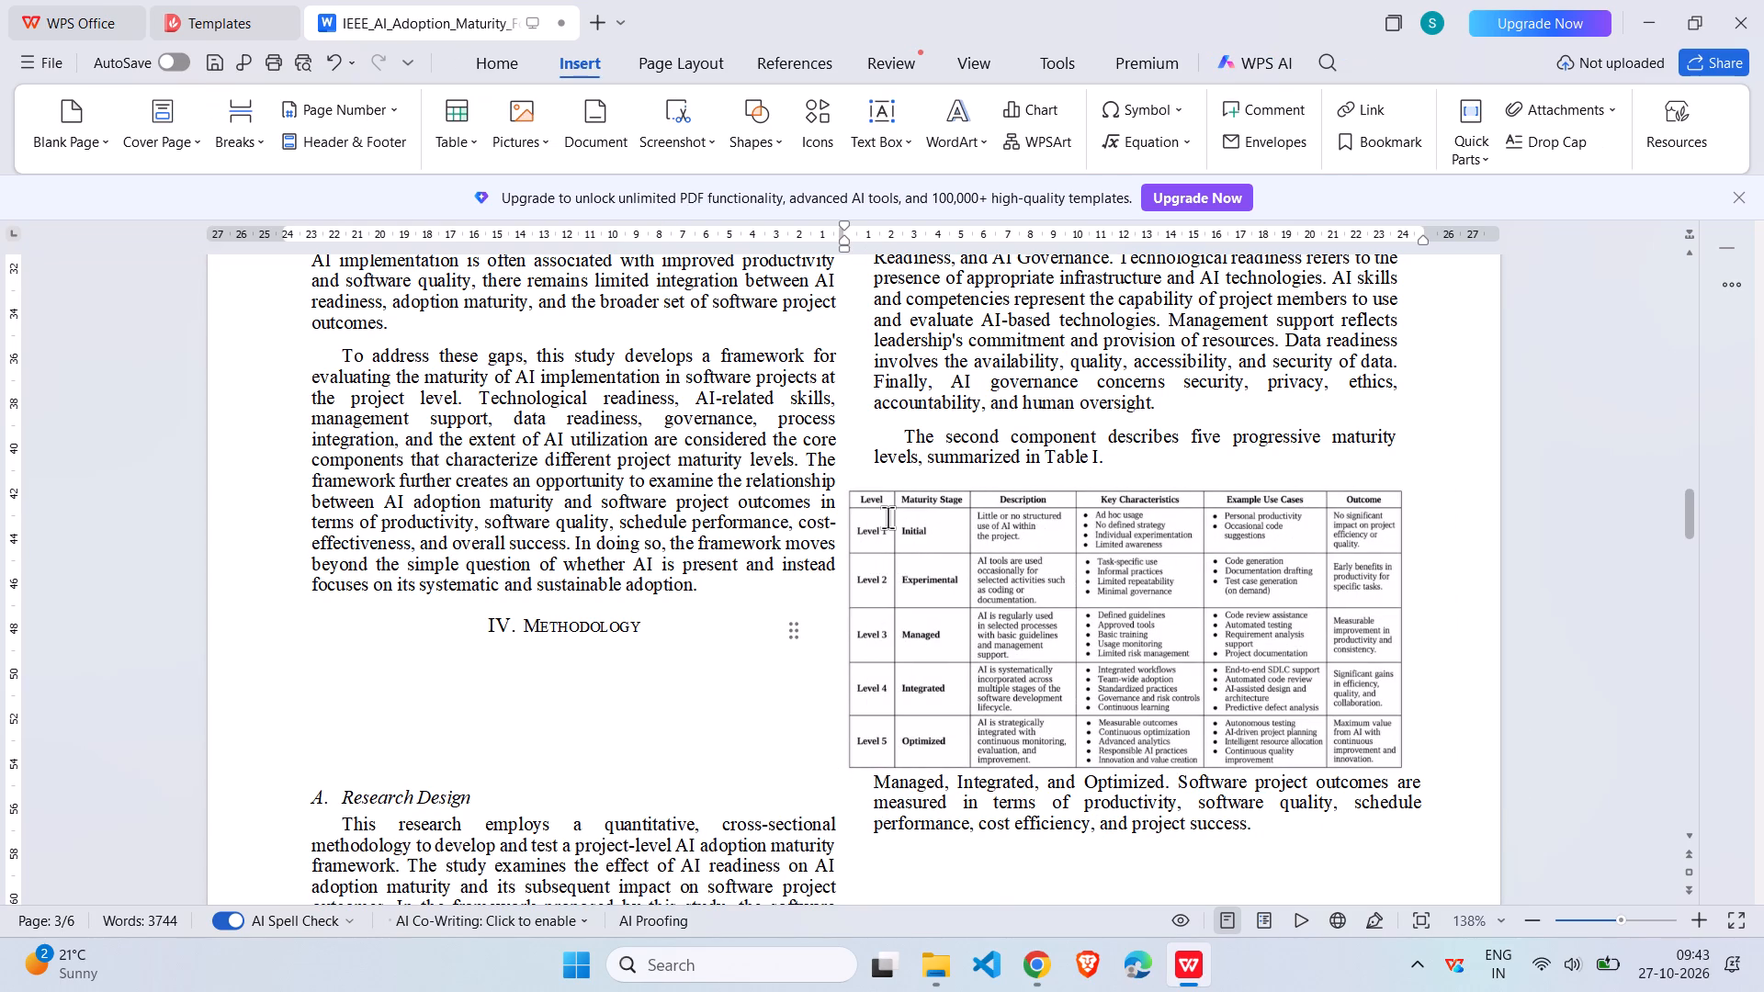
{"action": "key", "text": "space"}
{"action": "key", "text": "space"}
{"action": "key", "text": "space"}
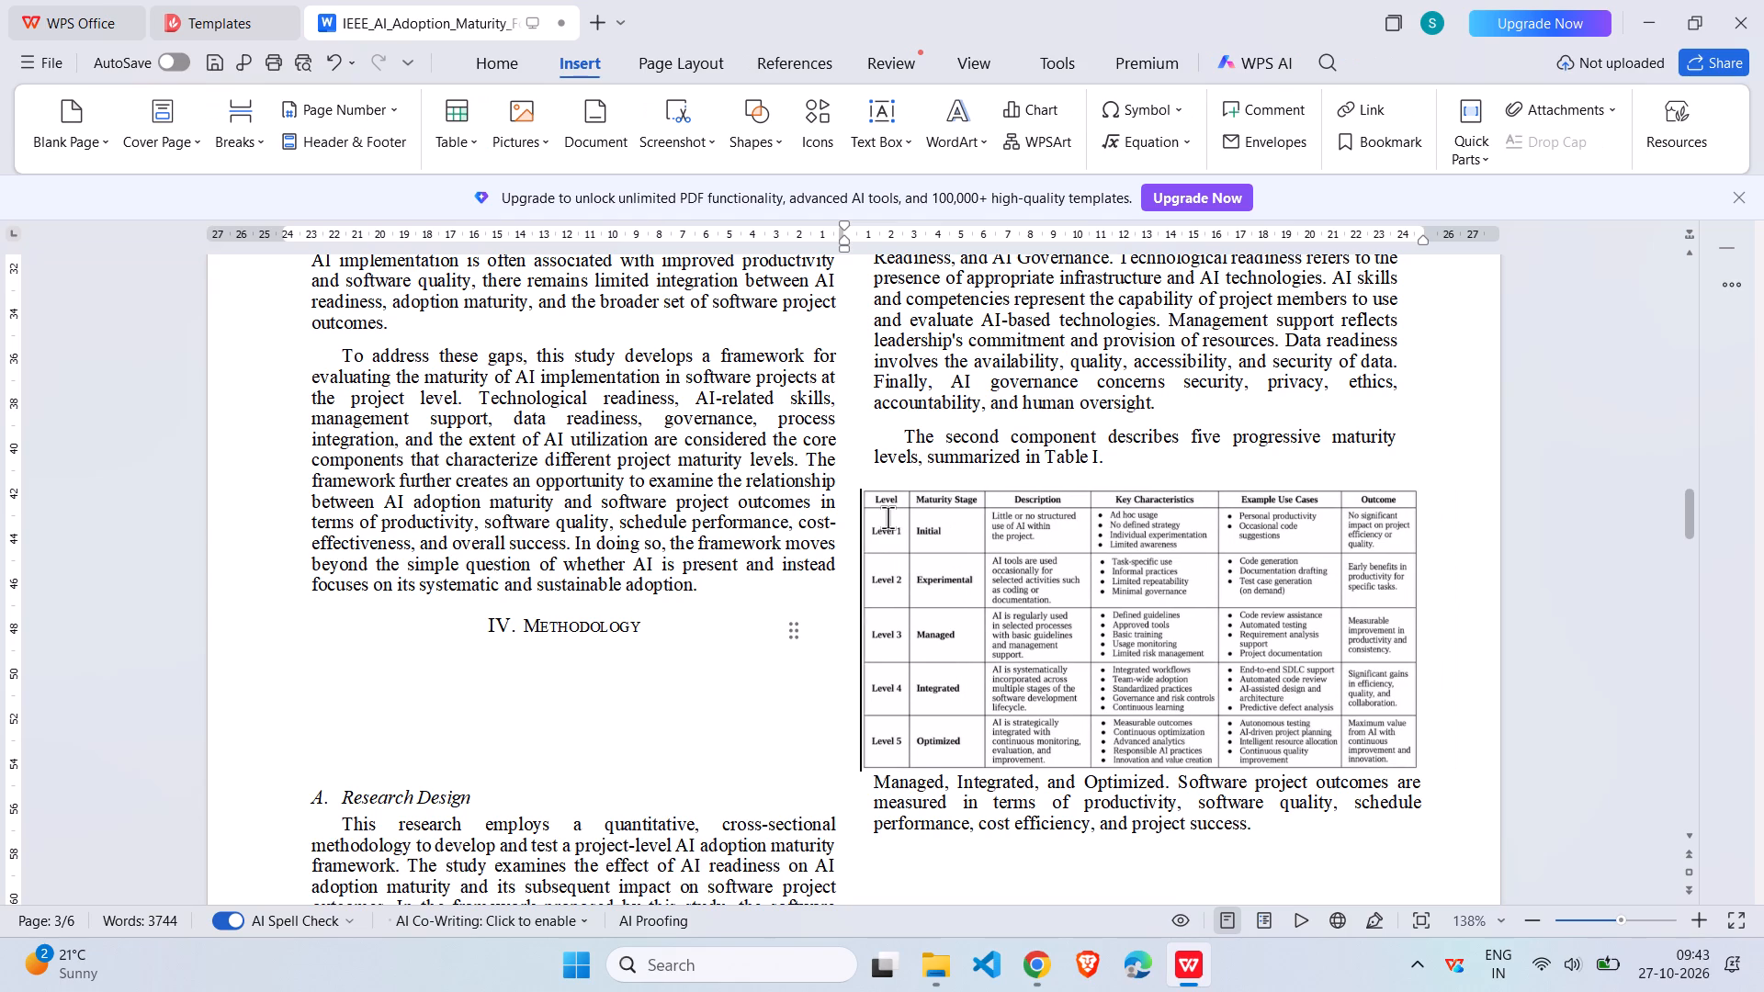
{"action": "key", "text": "space"}
{"action": "key", "text": "ctrl+z"}
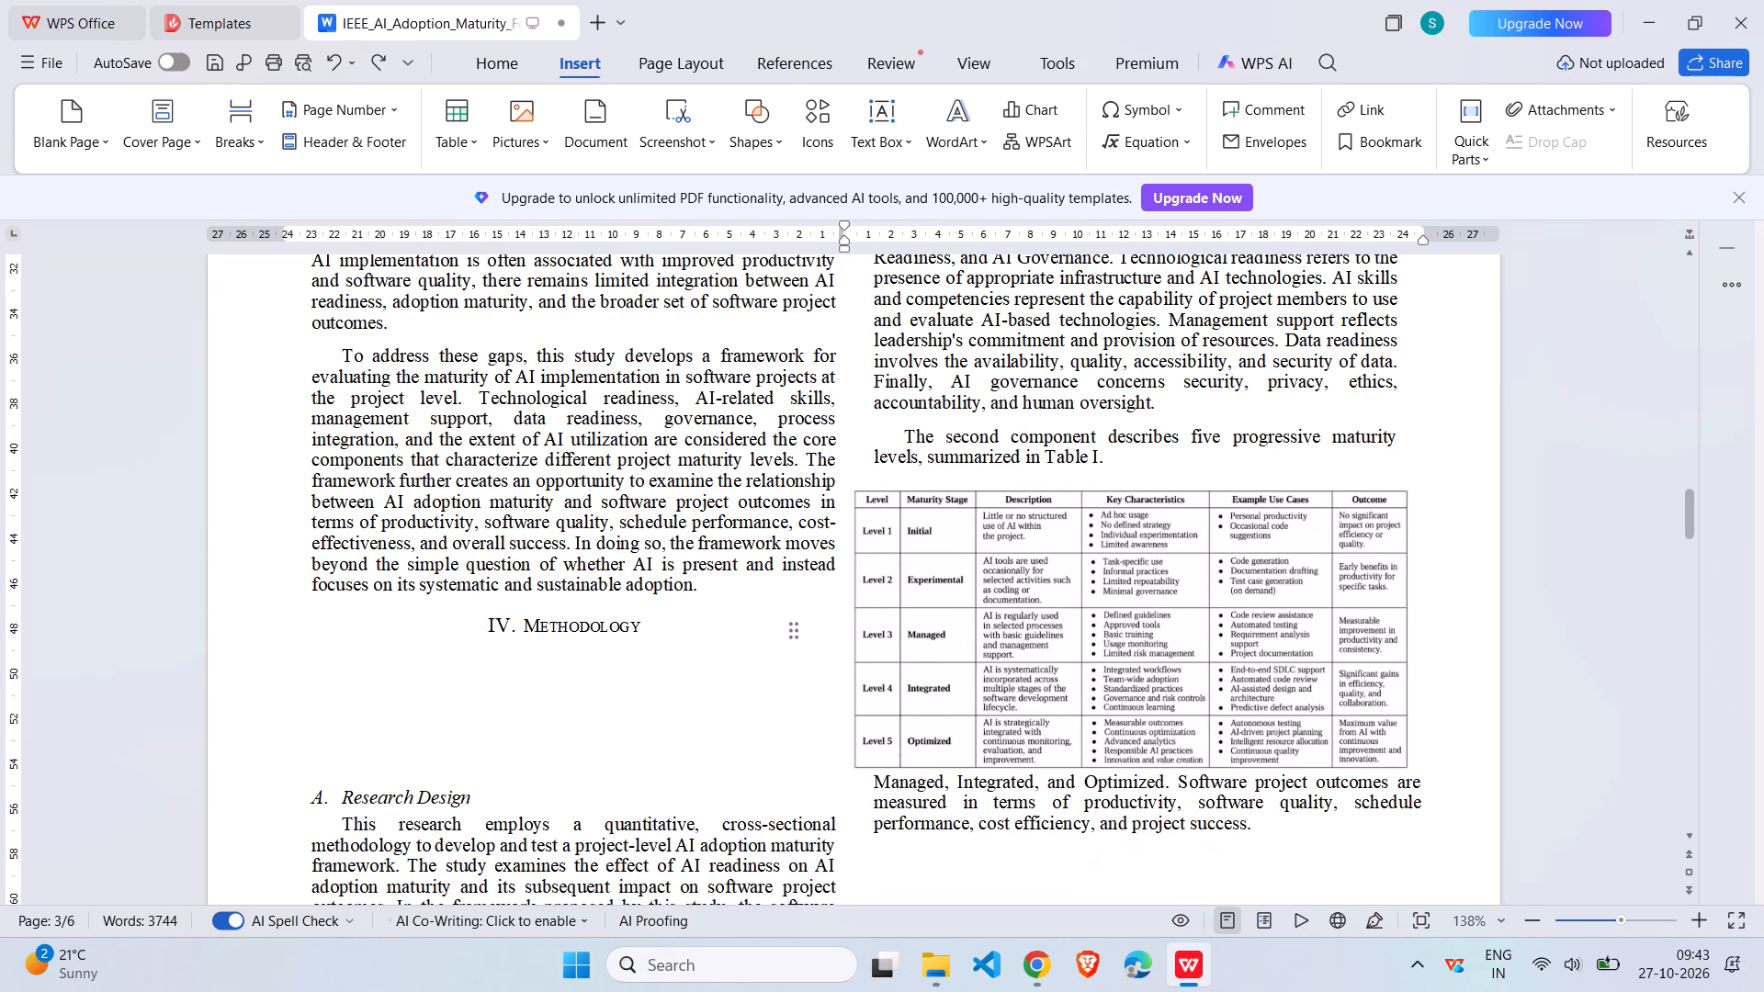
Shrink the maturity picture to about 1.78 by 3.51 in and add four spaces before it to align with the column text.
{"action": "left_click", "coordinate": [888, 517]}
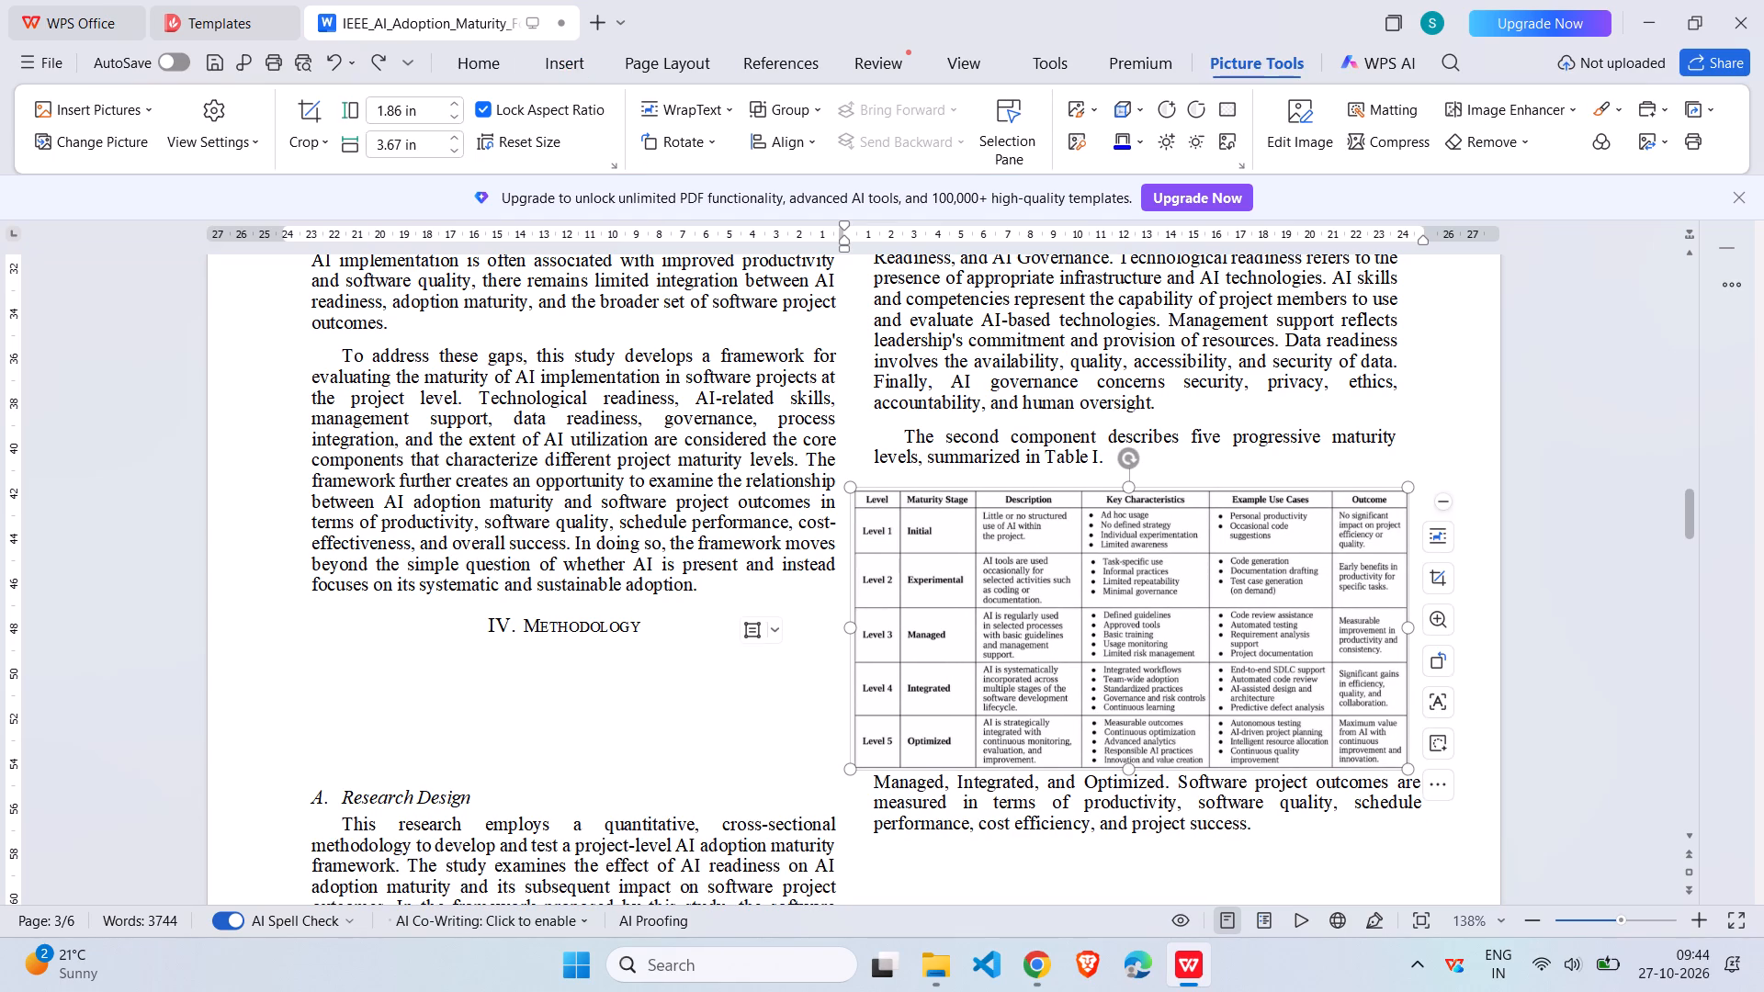
{"action": "left_click_drag", "start_coordinate": [849, 491], "coordinate": [895, 503]}
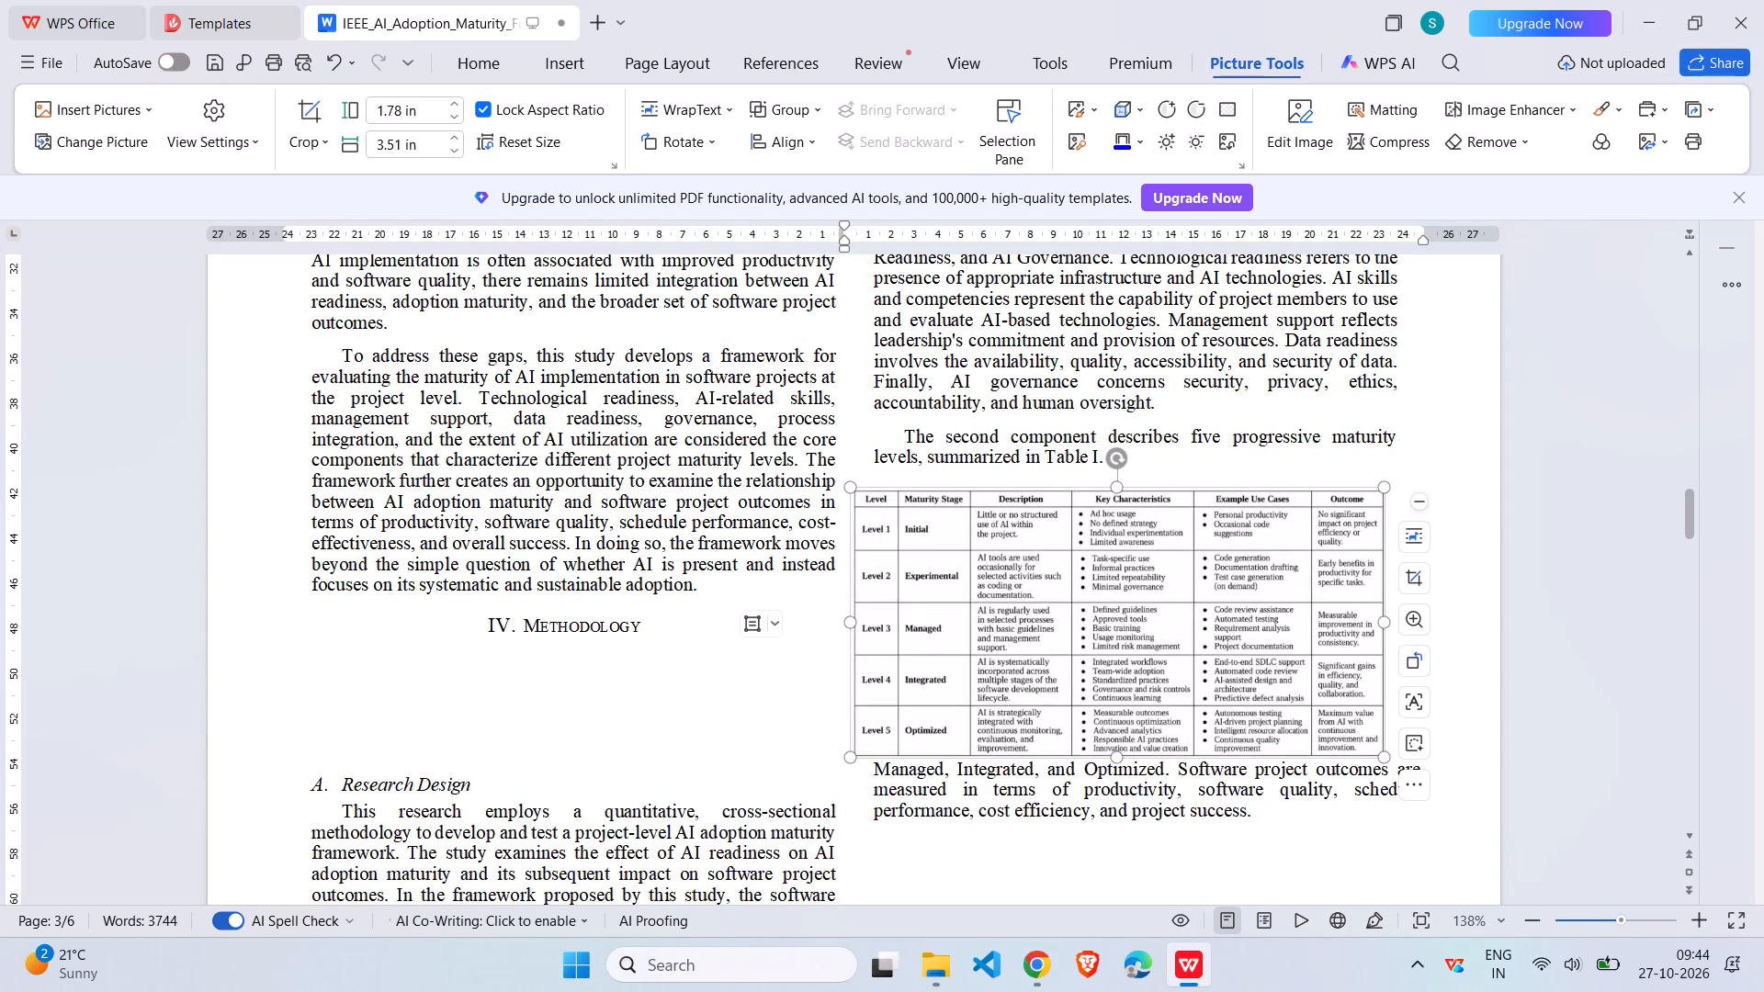
{"action": "key", "text": "space"}
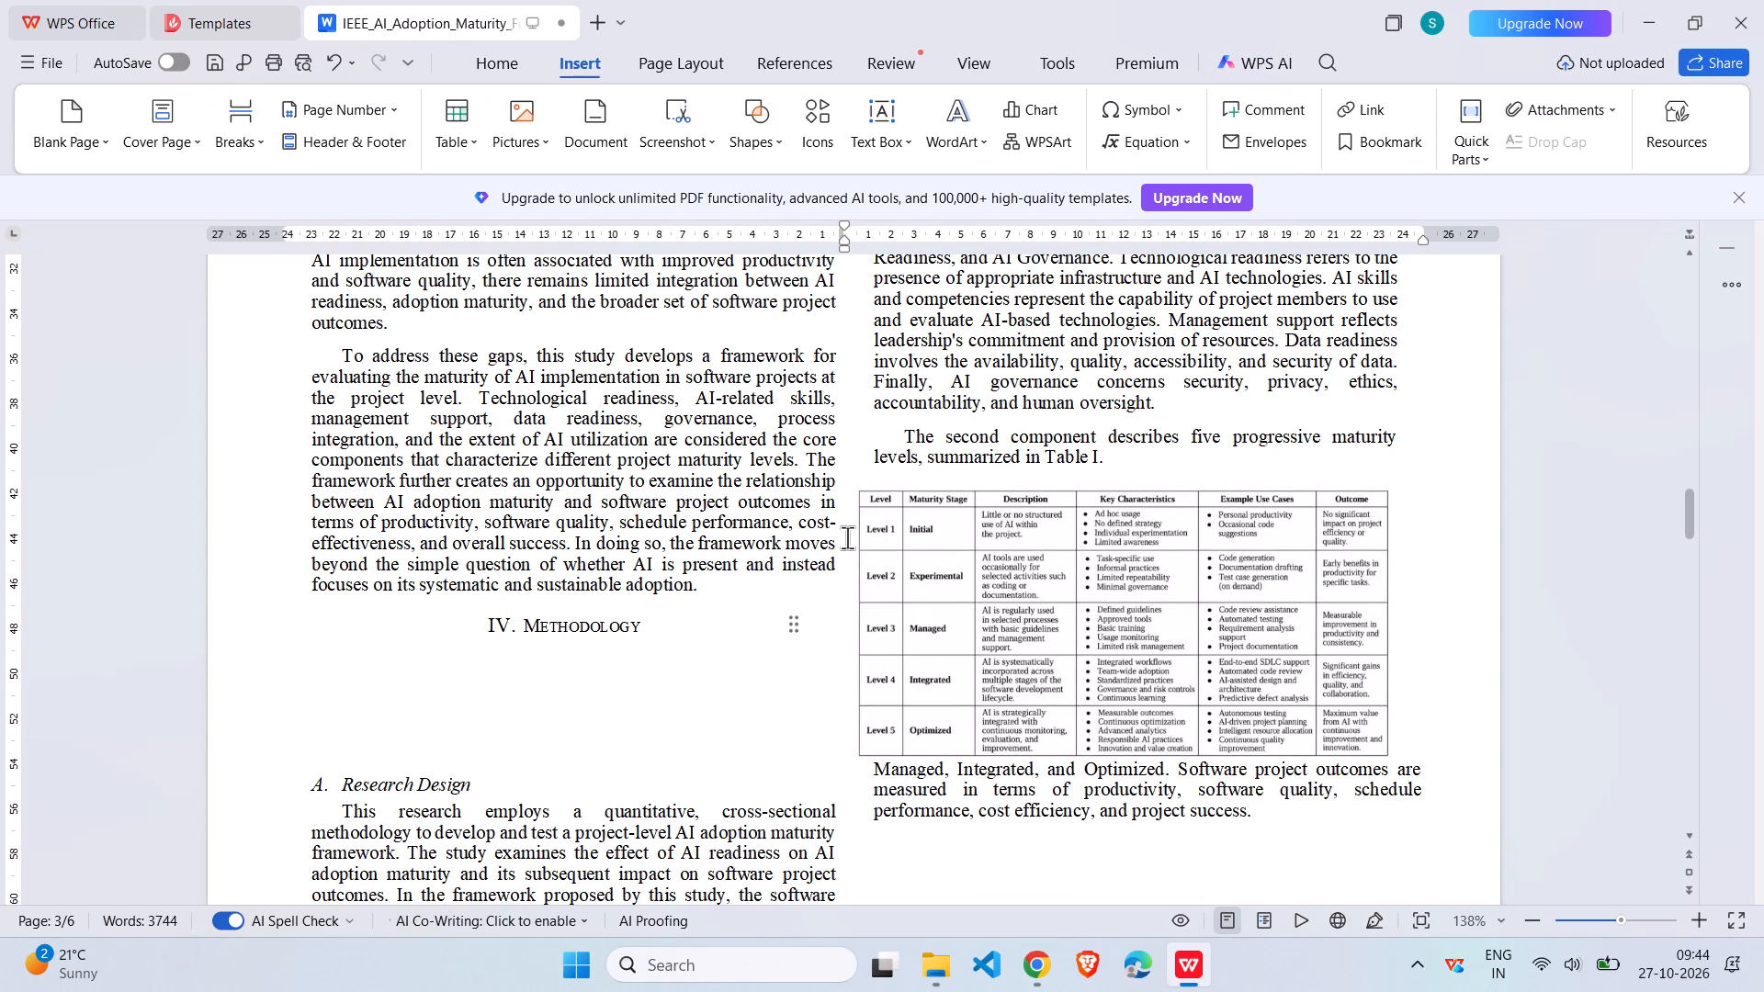
{"action": "key", "text": "space"}
{"action": "key", "text": "space"}
{"action": "key", "text": "space"}
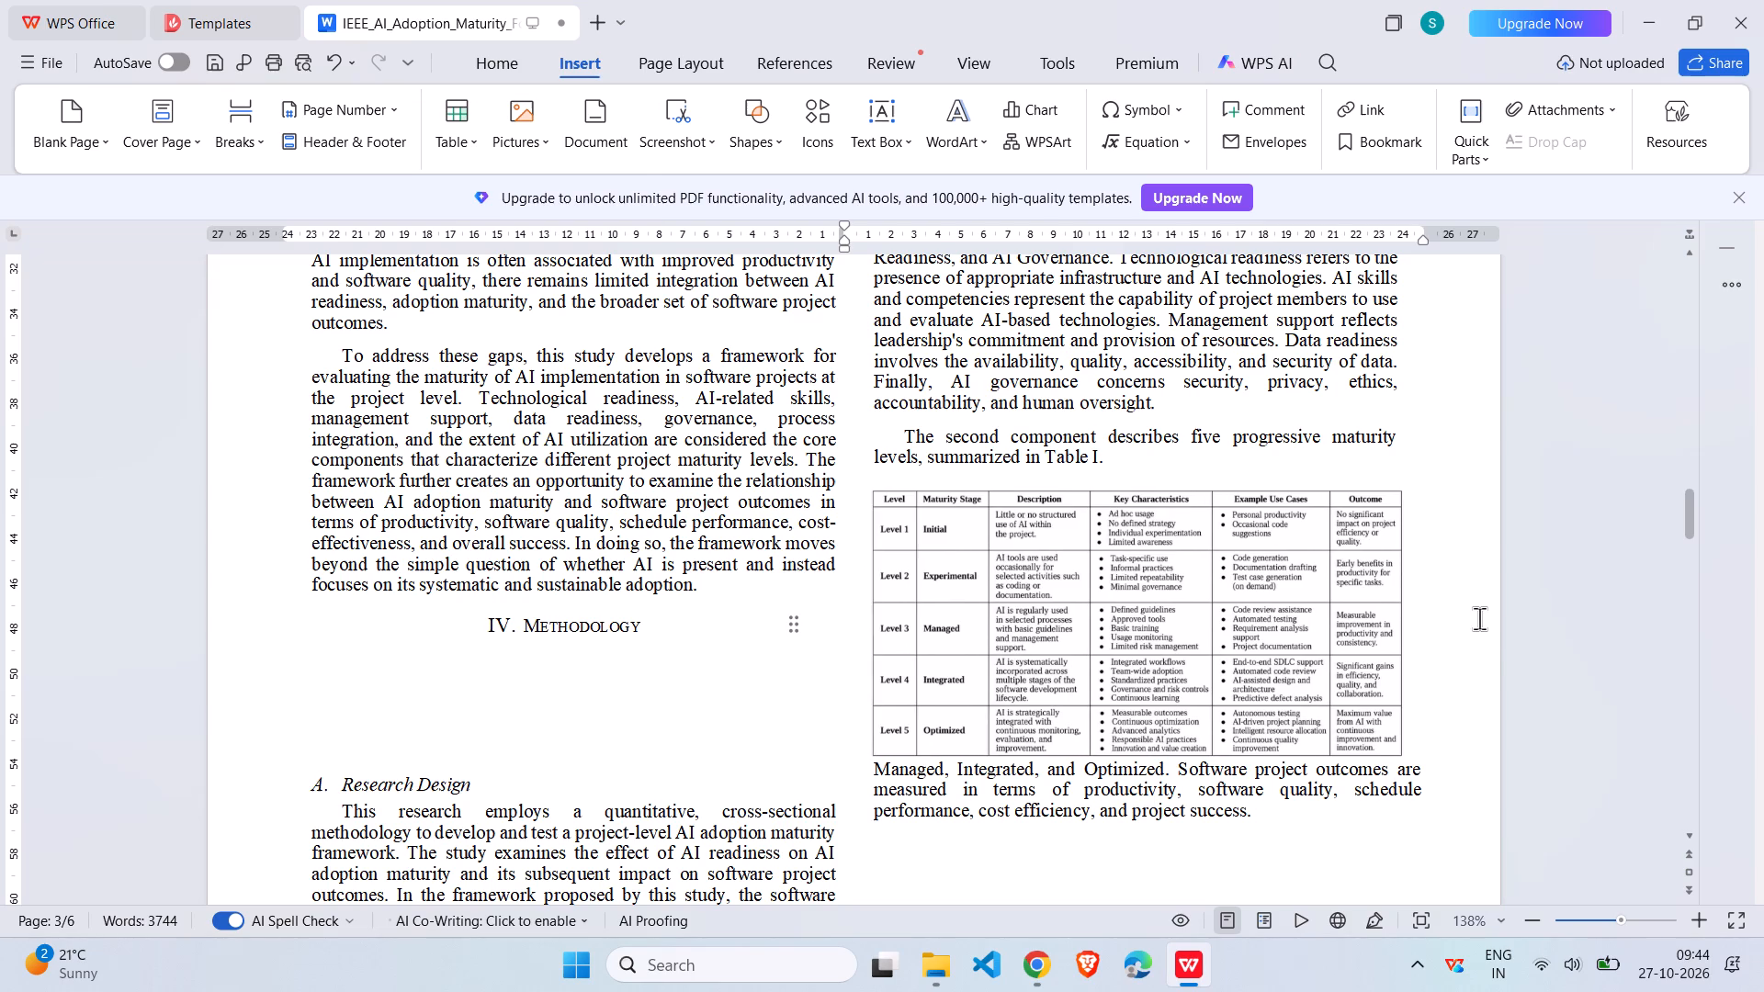
Copy the "TABLE I. AI Adoption Maturity Levels" caption from the following page onto a new line below the maturity picture.
{"action": "scroll", "coordinate": [1503, 638], "scroll_direction": "down", "scroll_amount": 6}
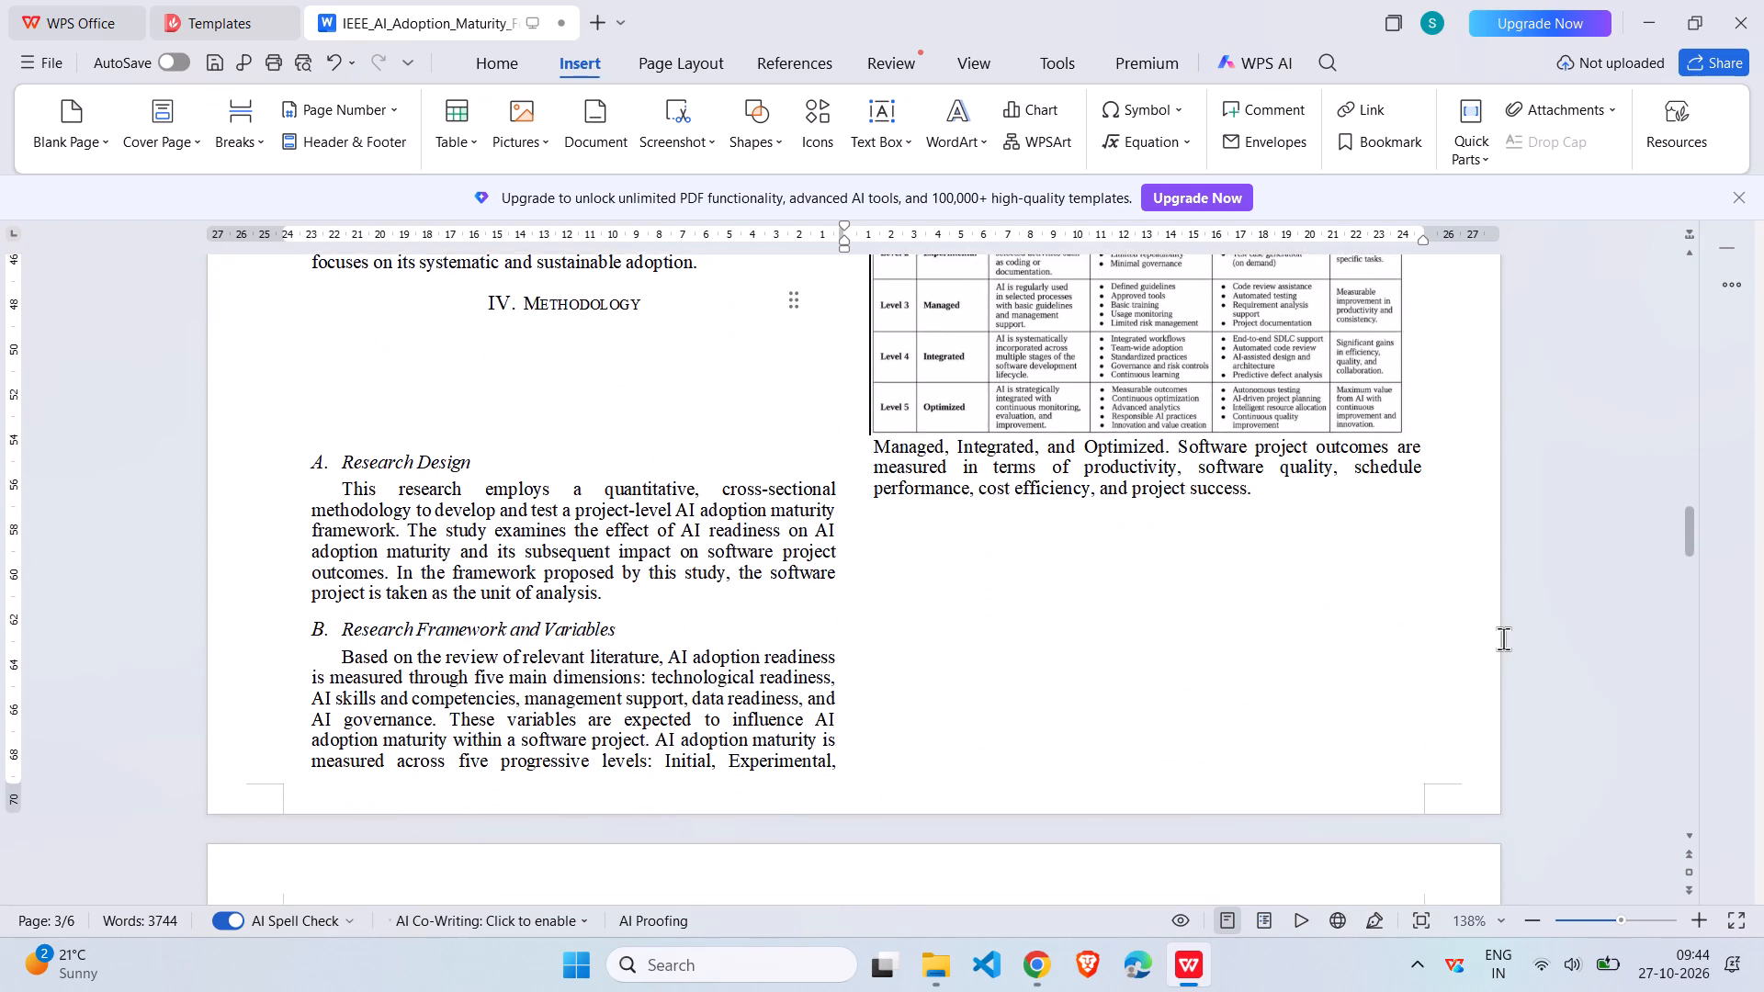
{"action": "scroll", "coordinate": [1503, 638], "scroll_direction": "down", "scroll_amount": 4}
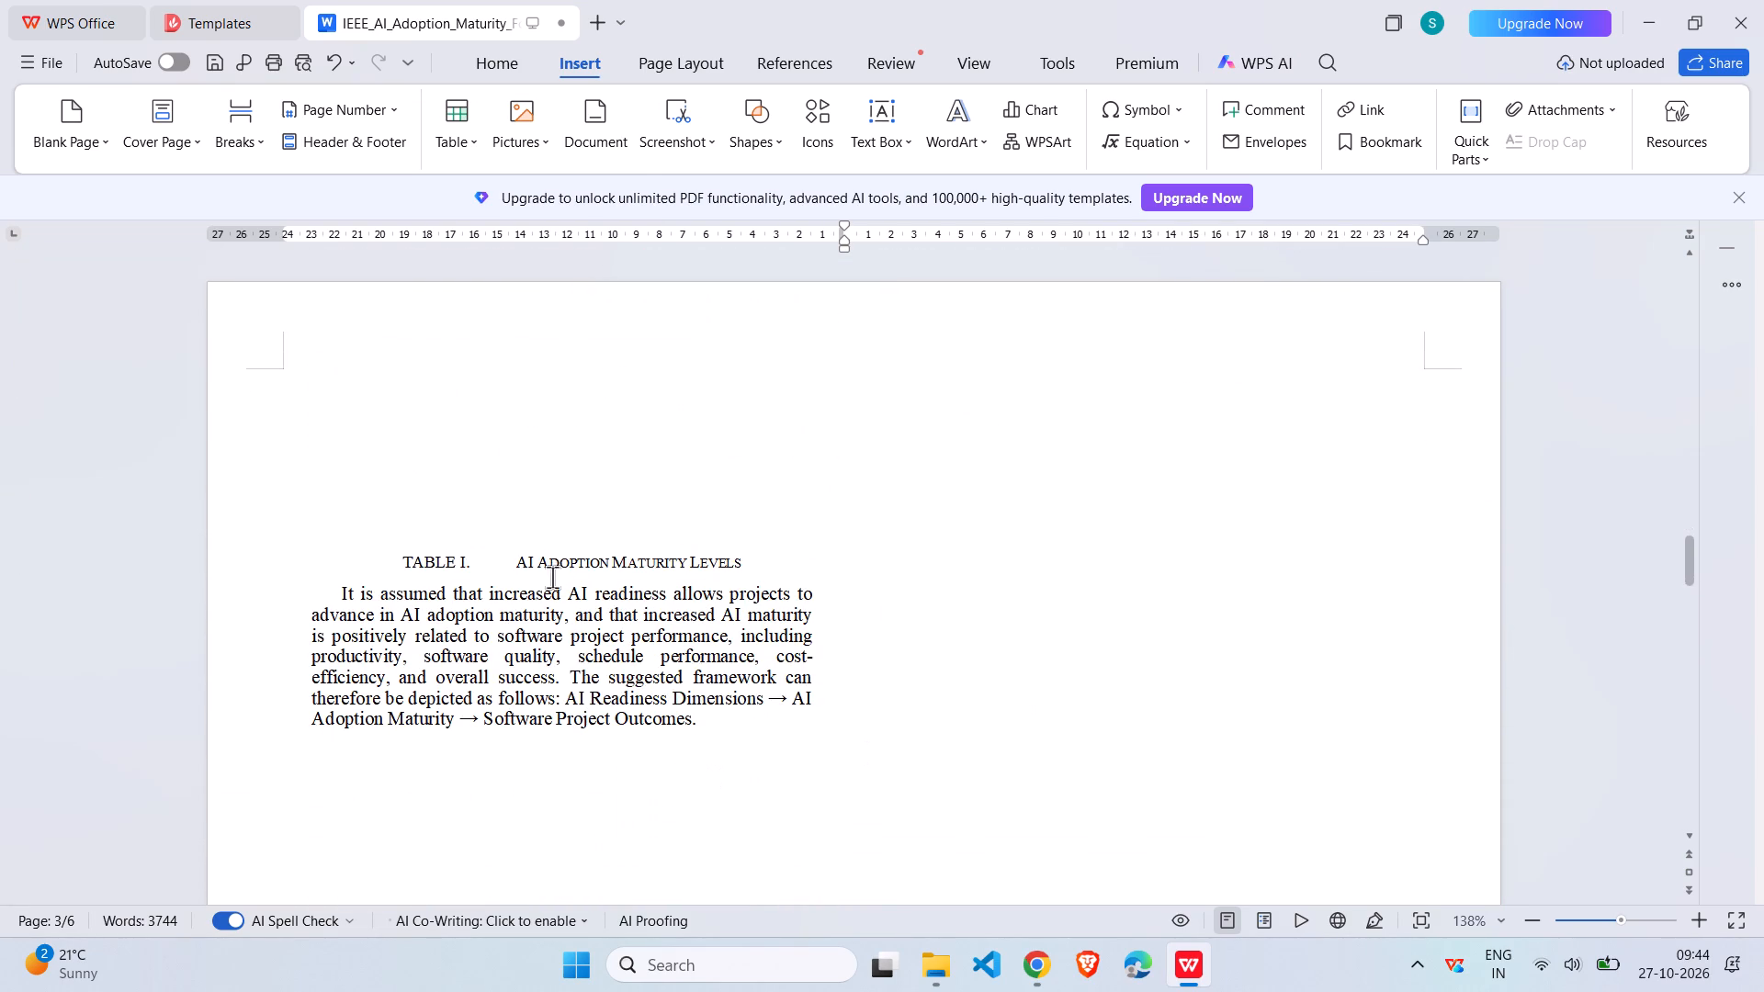
{"action": "scroll", "coordinate": [549, 569], "scroll_direction": "down", "scroll_amount": 10}
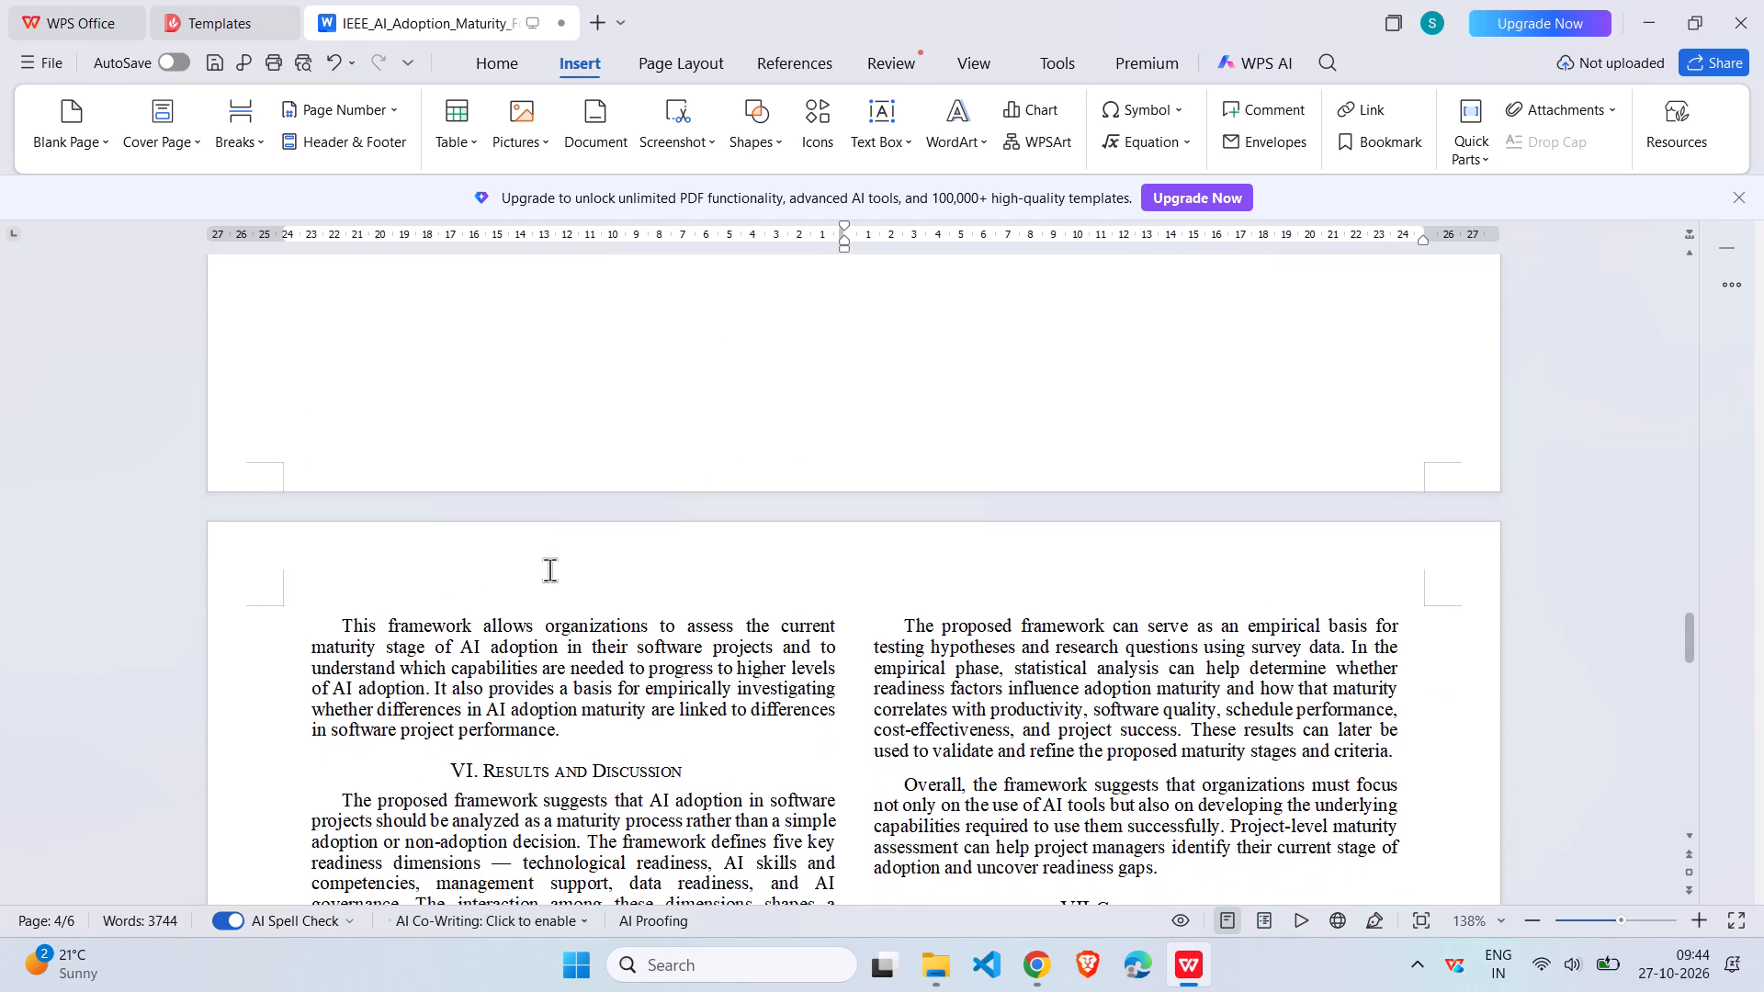
{"action": "scroll", "coordinate": [549, 569], "scroll_direction": "up", "scroll_amount": 12}
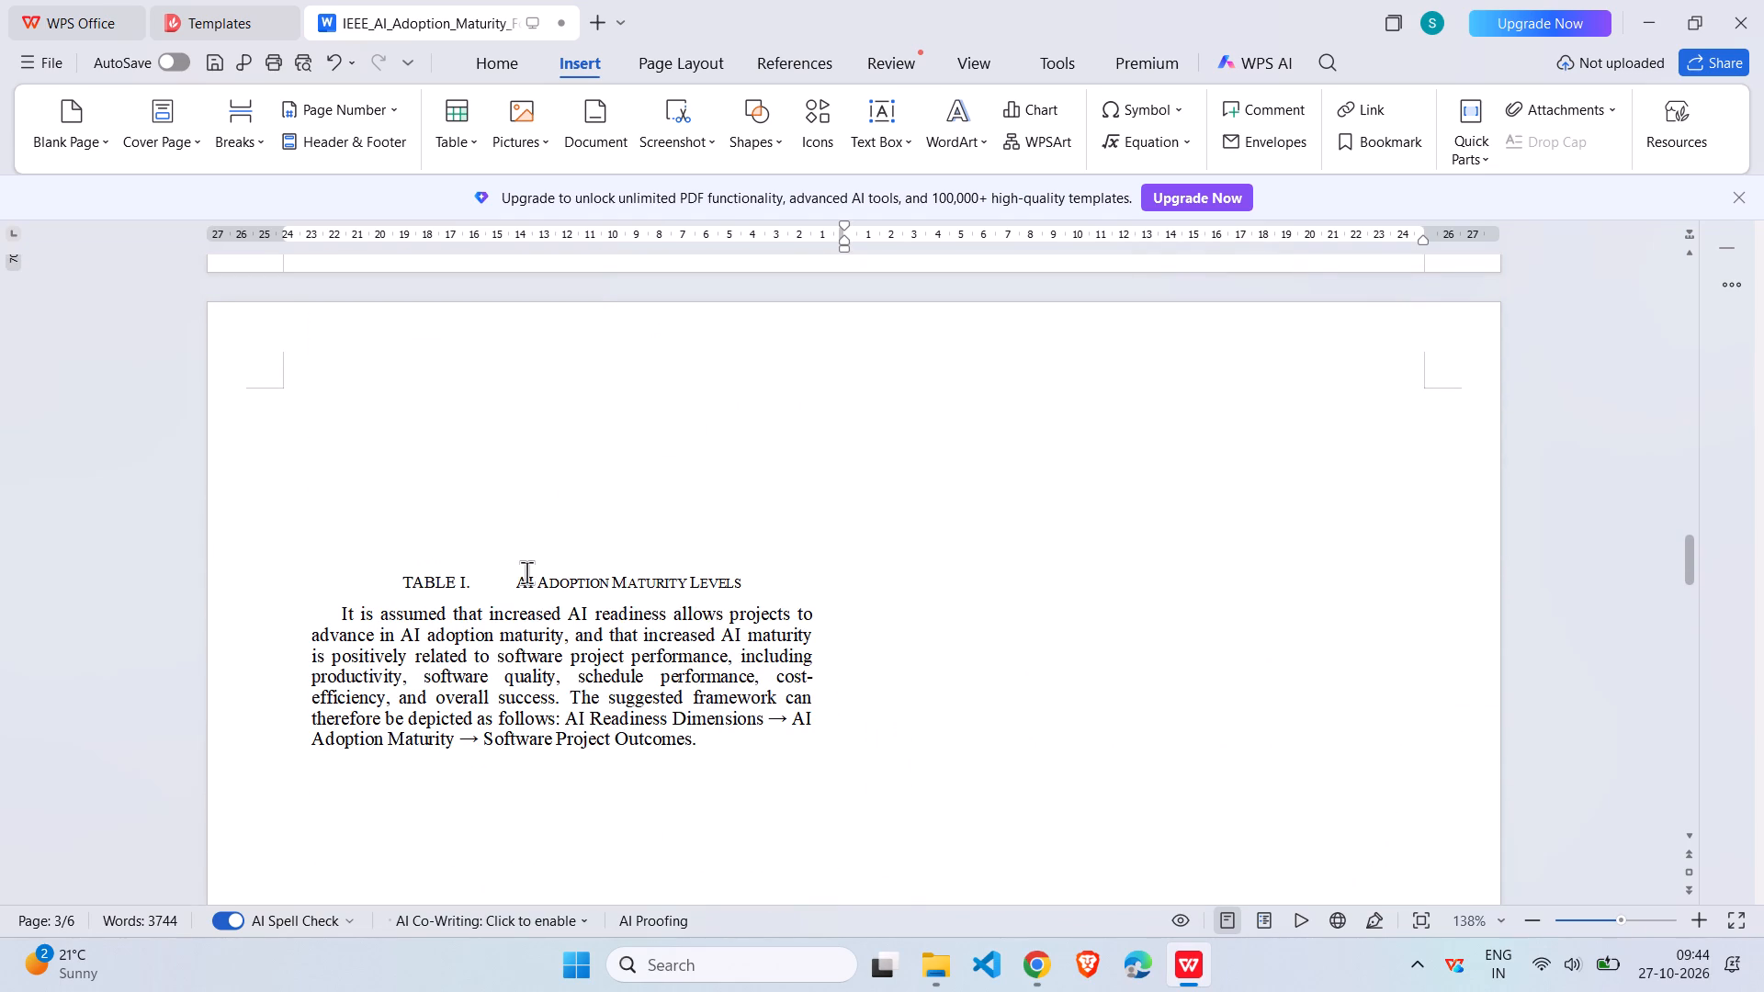
{"action": "triple_click", "coordinate": [526, 572]}
{"action": "key", "text": "ctrl+c"}
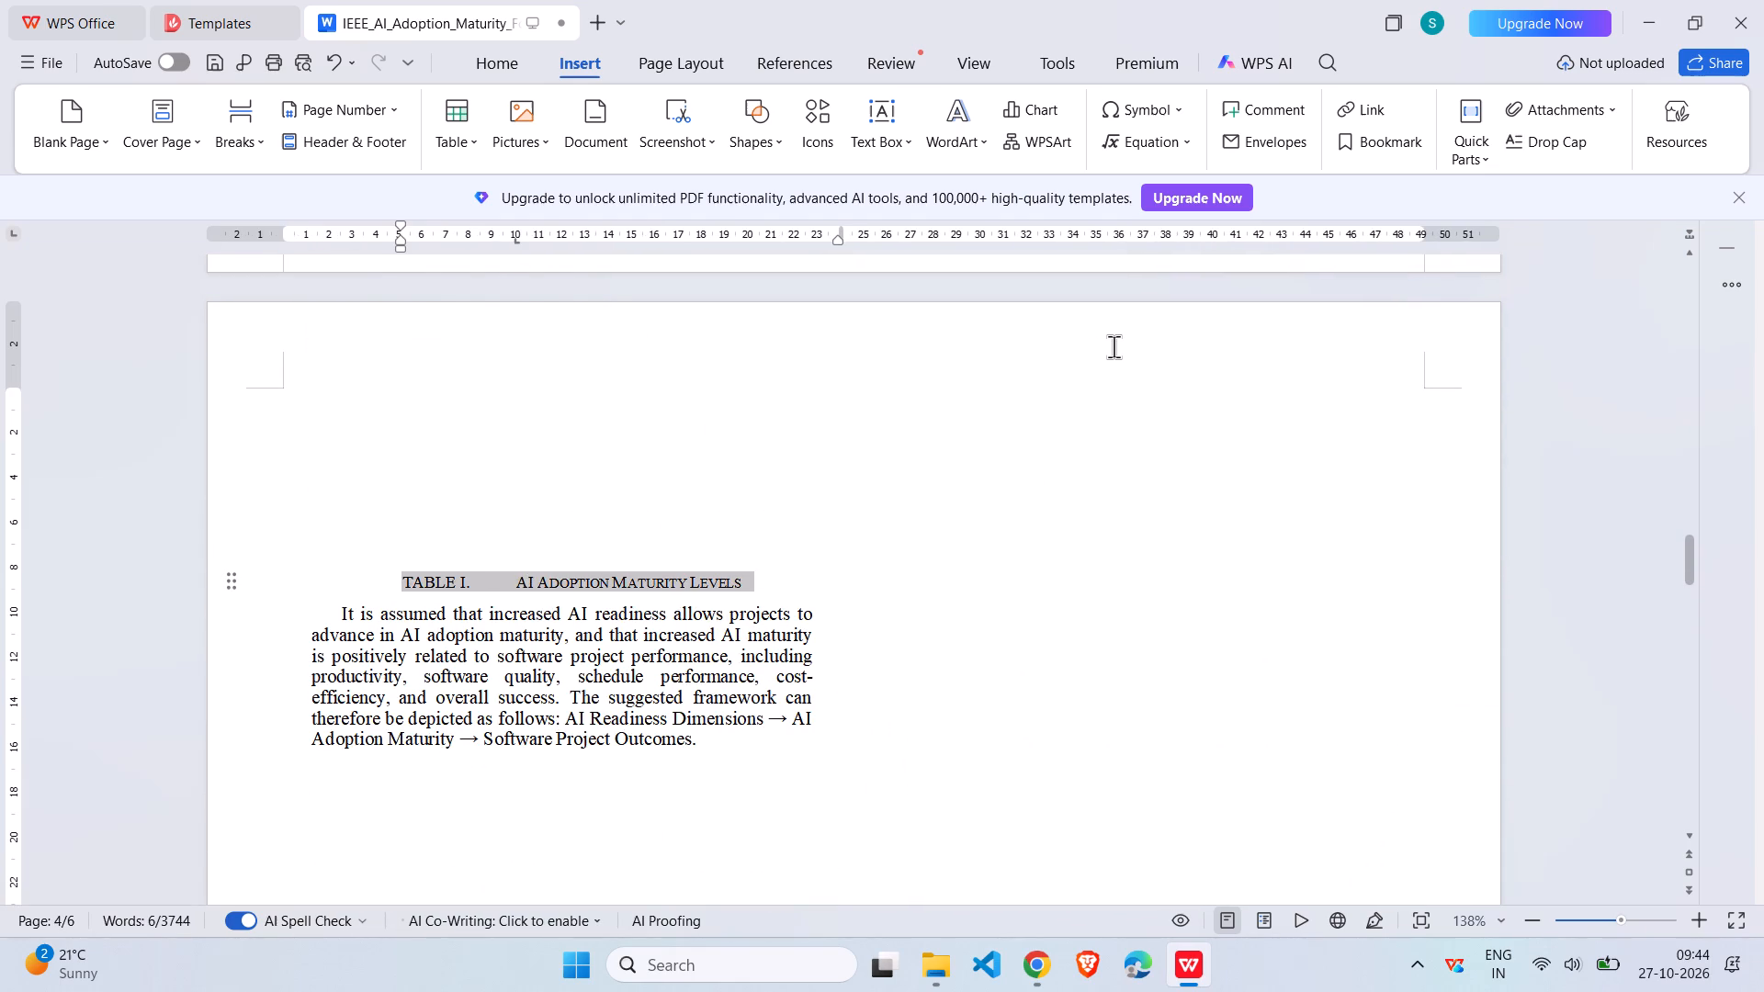
{"action": "scroll", "coordinate": [1114, 346], "scroll_direction": "up", "scroll_amount": 8}
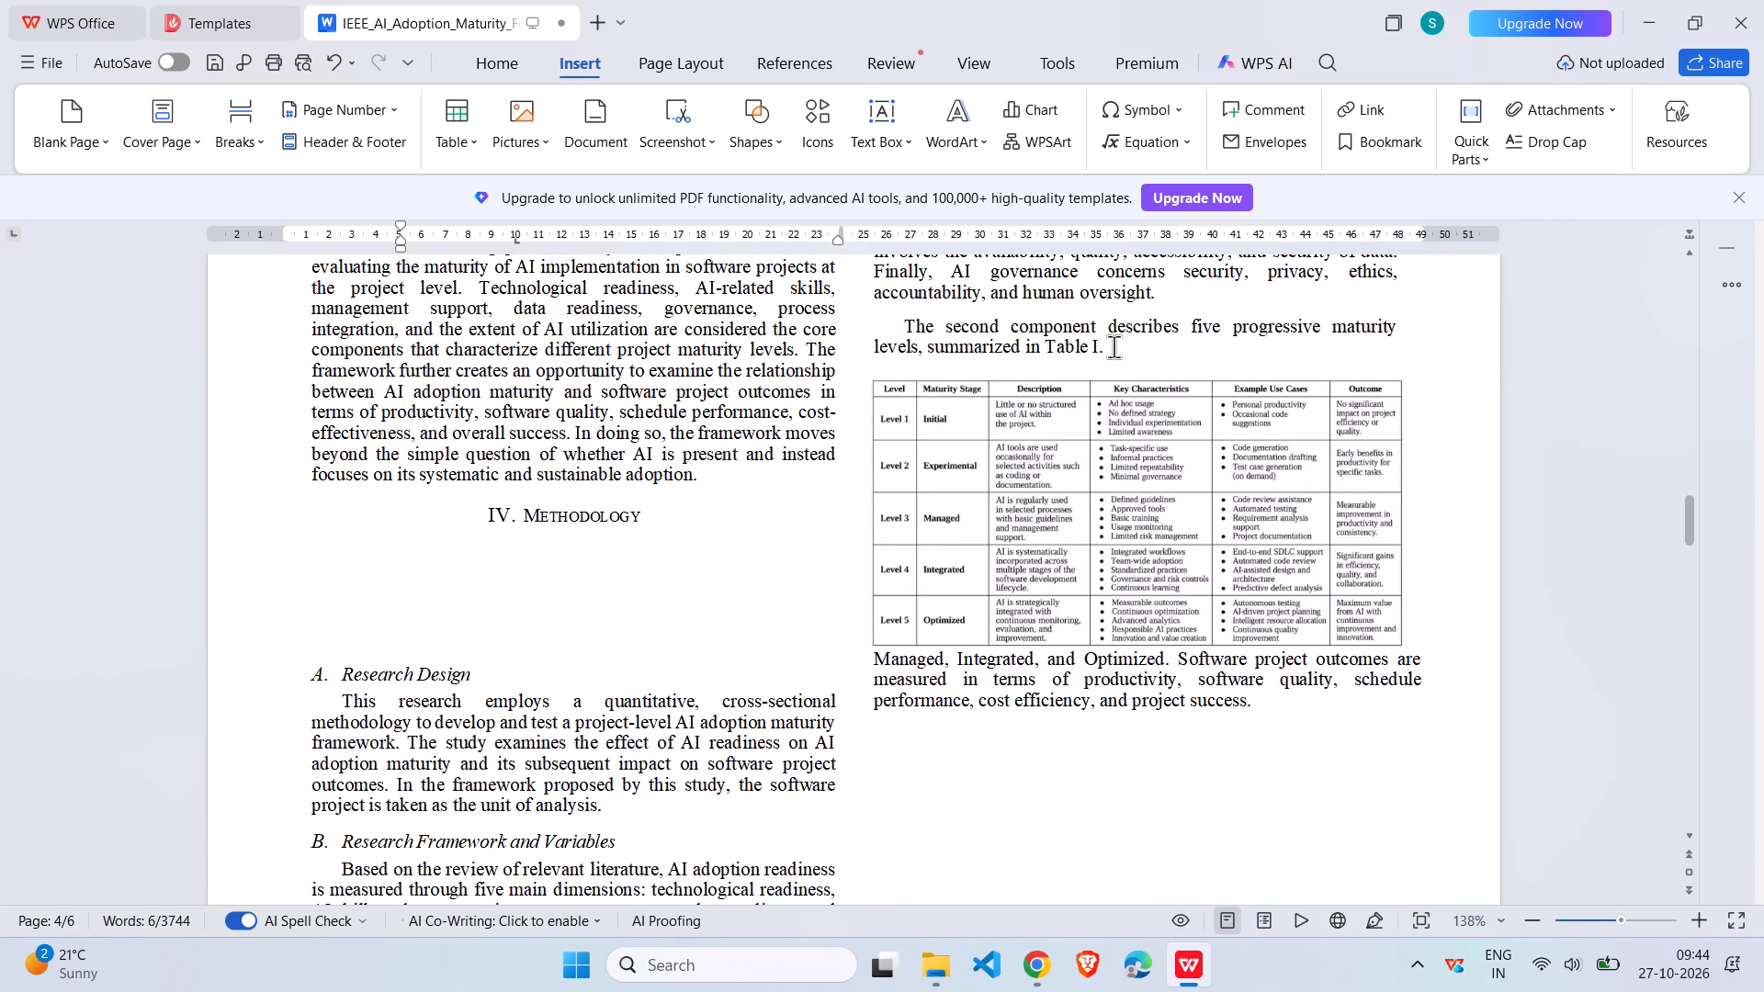
{"action": "scroll", "coordinate": [1114, 346], "scroll_direction": "up", "scroll_amount": 1}
{"action": "left_click", "coordinate": [1422, 631]}
{"action": "key", "text": "Return"}
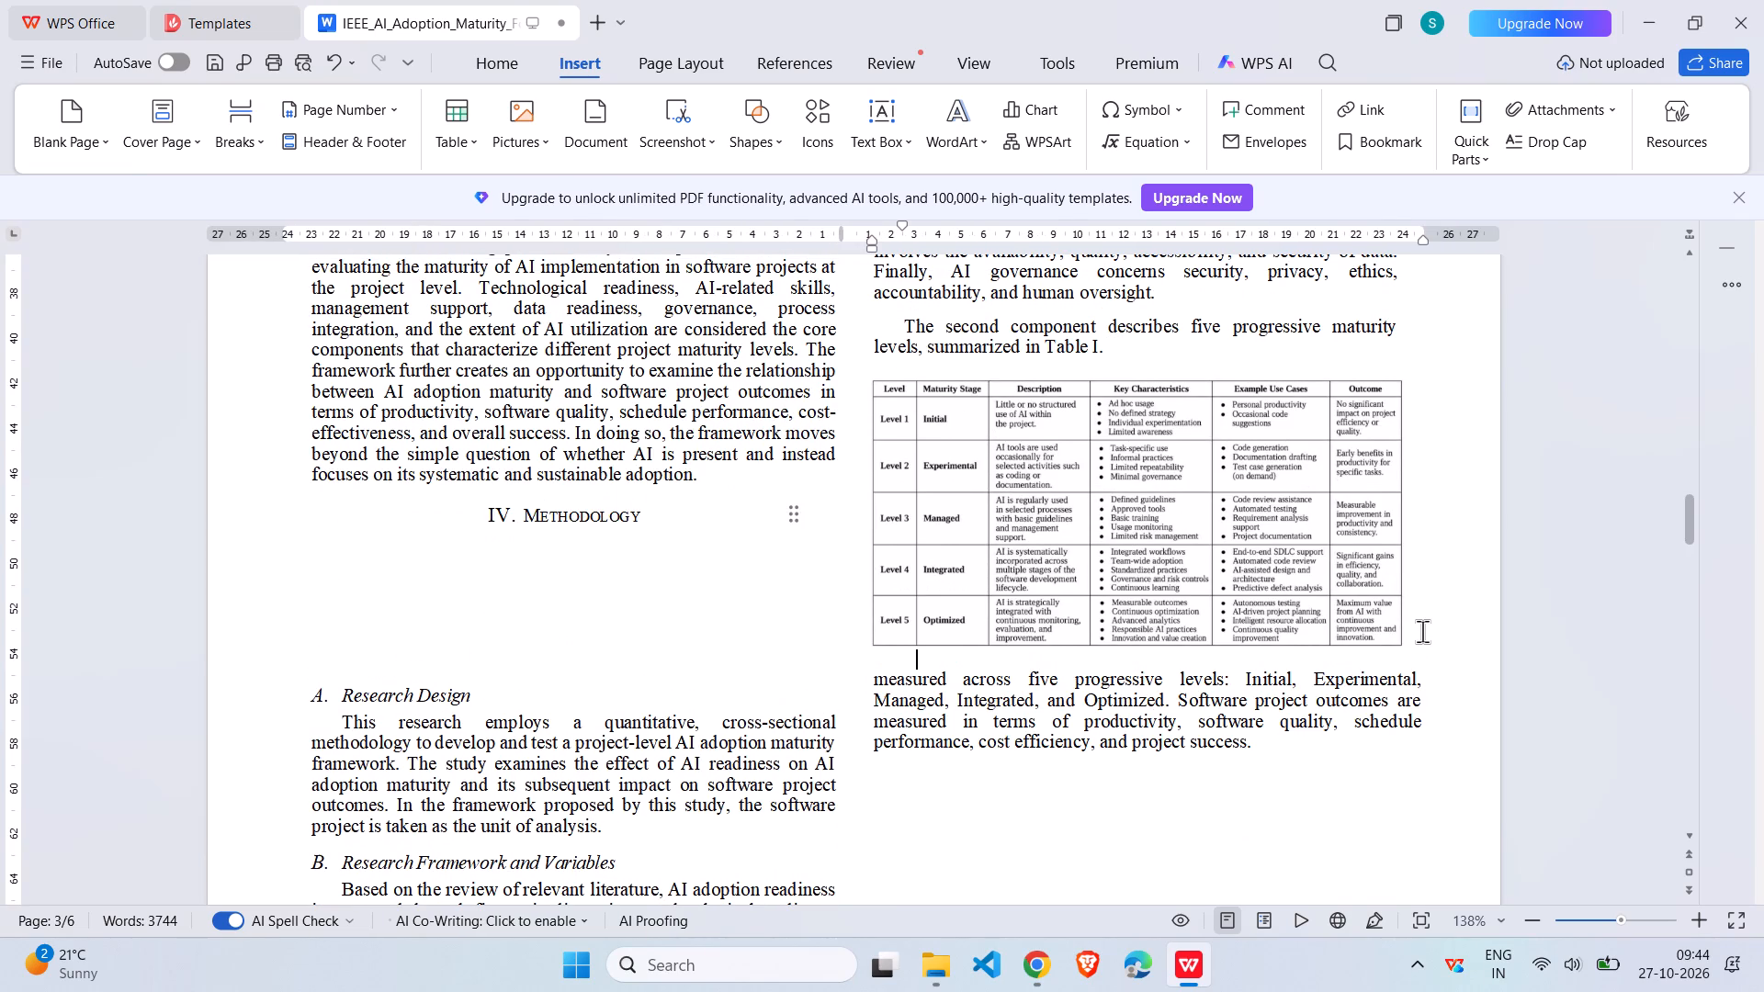
{"action": "key", "text": "ctrl+v"}
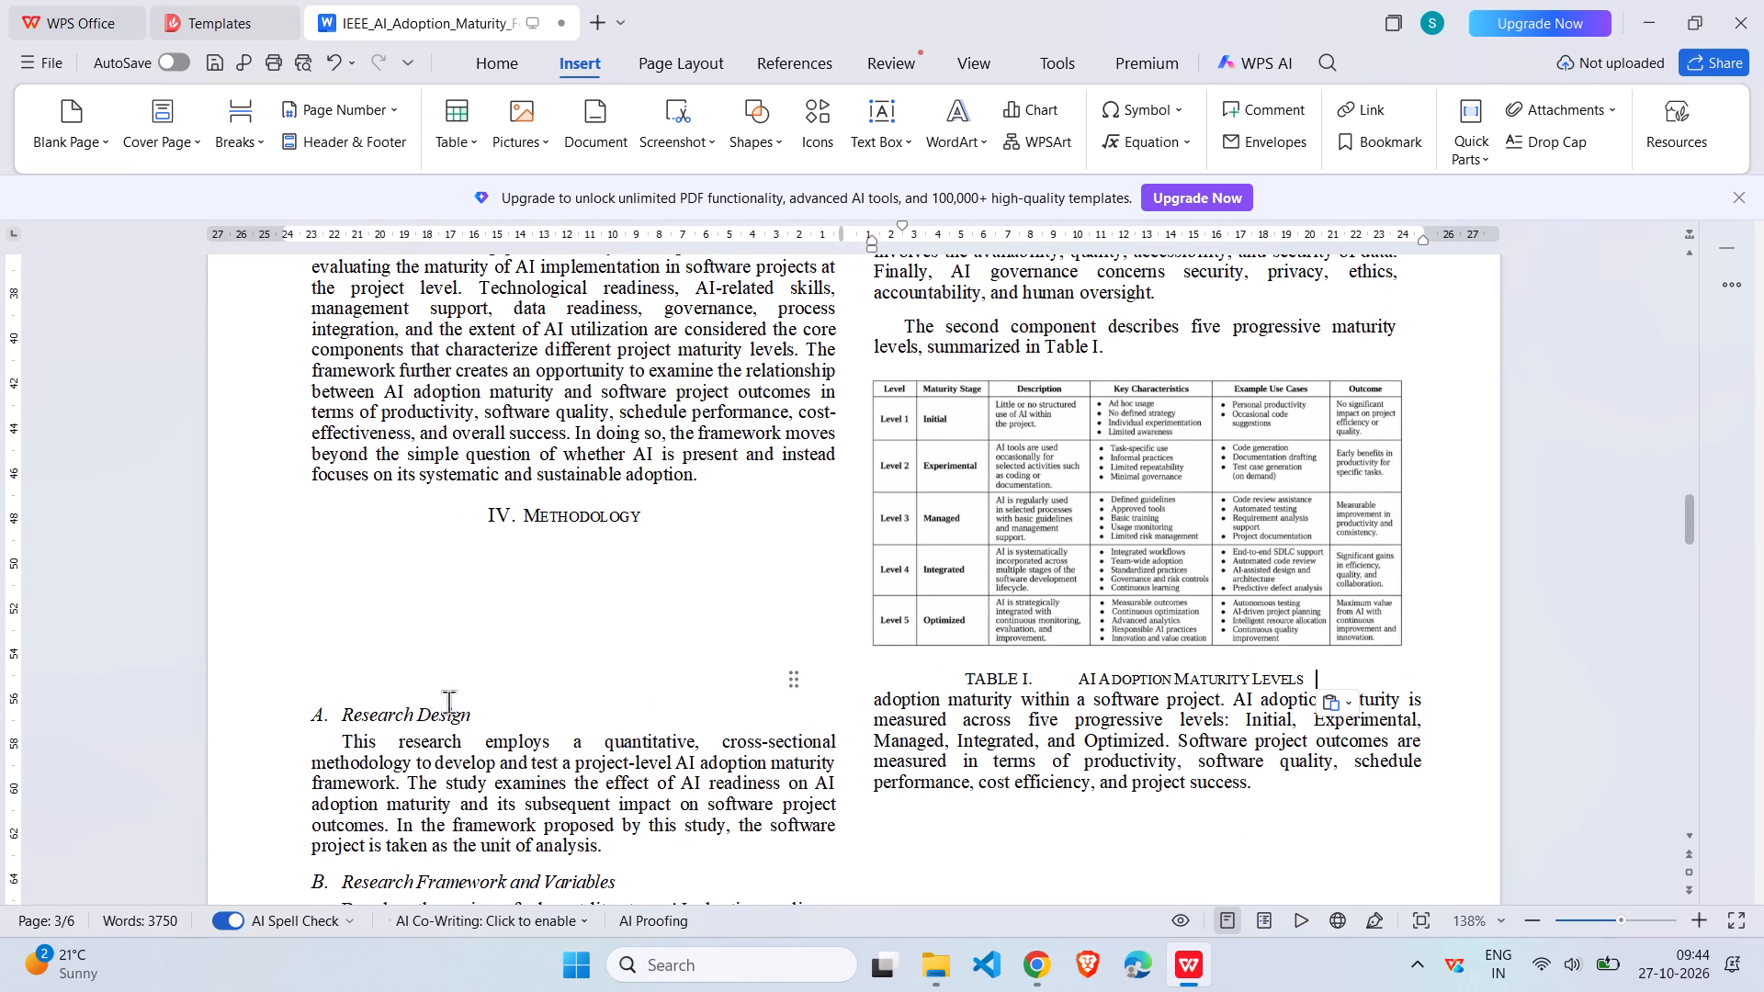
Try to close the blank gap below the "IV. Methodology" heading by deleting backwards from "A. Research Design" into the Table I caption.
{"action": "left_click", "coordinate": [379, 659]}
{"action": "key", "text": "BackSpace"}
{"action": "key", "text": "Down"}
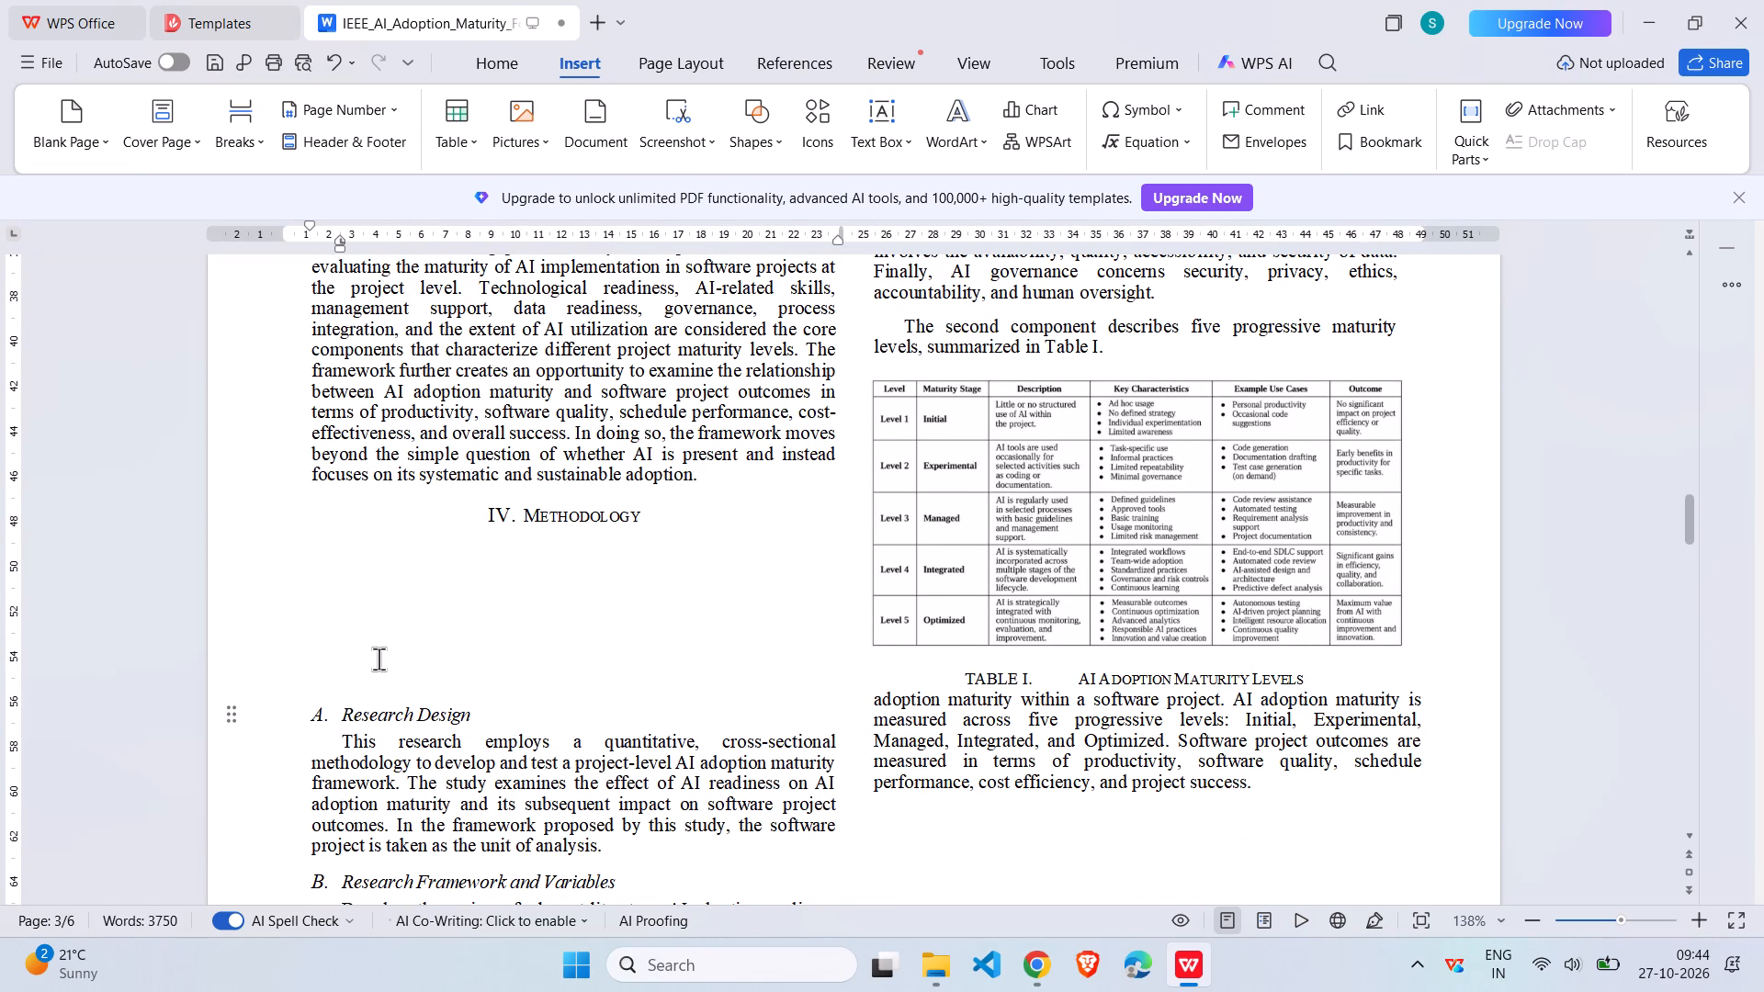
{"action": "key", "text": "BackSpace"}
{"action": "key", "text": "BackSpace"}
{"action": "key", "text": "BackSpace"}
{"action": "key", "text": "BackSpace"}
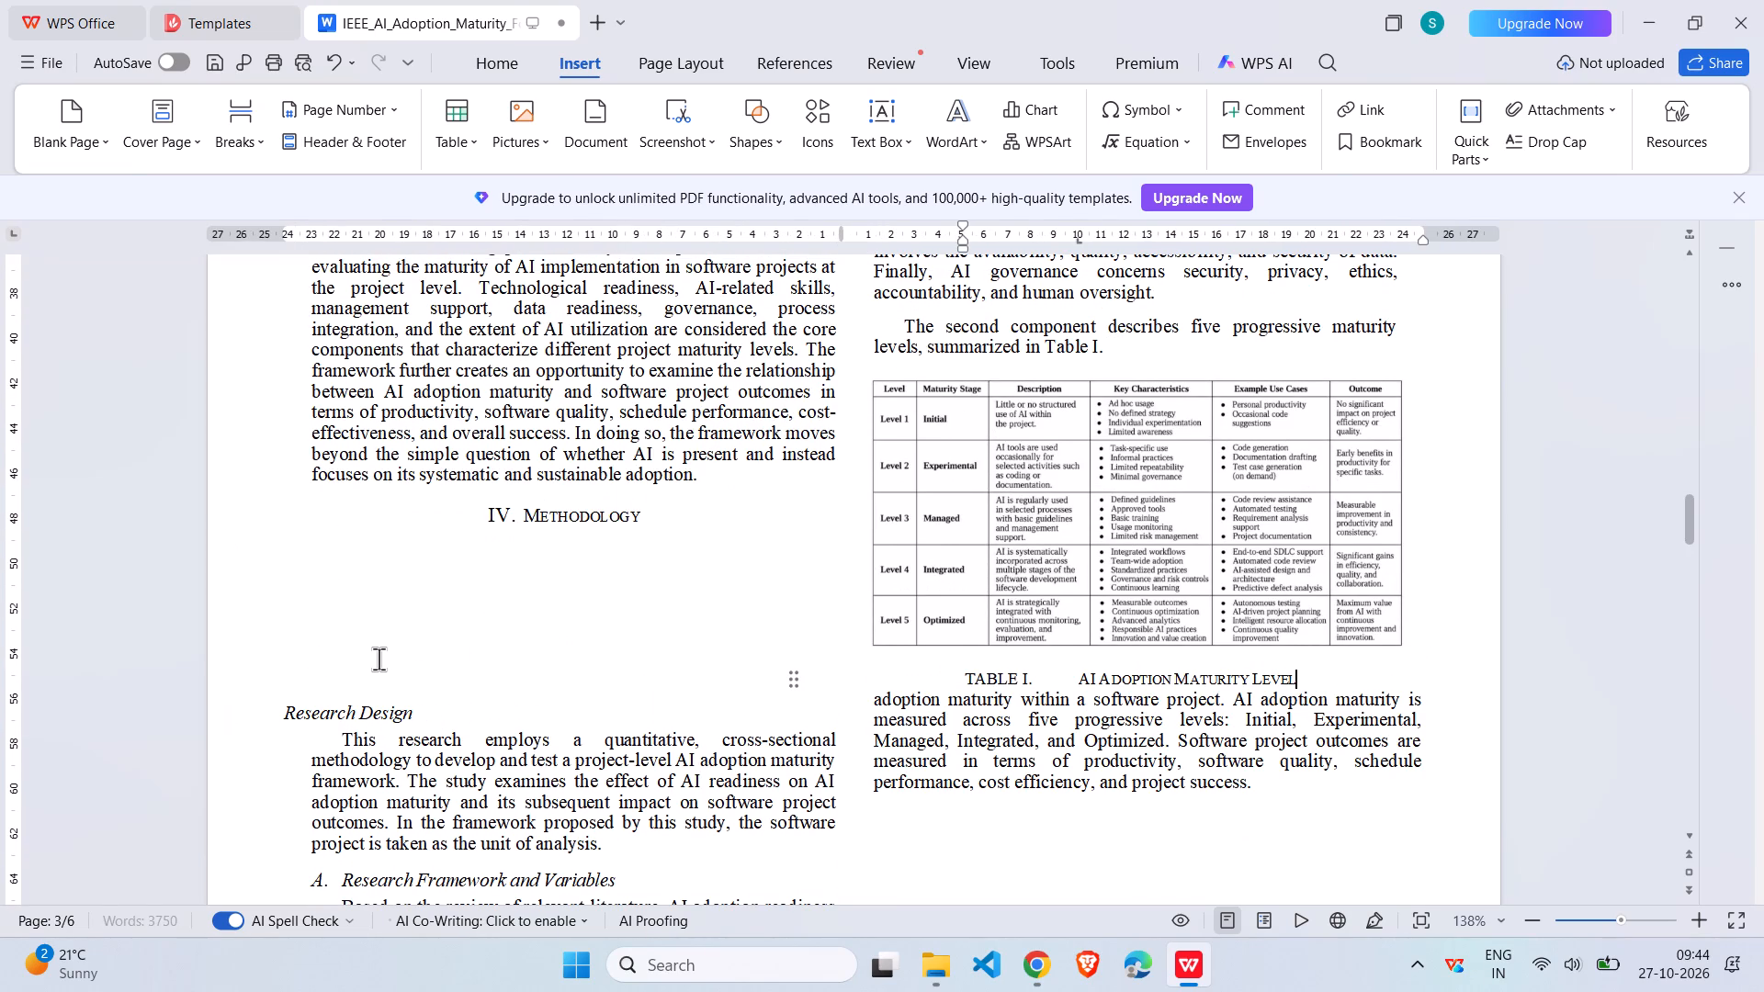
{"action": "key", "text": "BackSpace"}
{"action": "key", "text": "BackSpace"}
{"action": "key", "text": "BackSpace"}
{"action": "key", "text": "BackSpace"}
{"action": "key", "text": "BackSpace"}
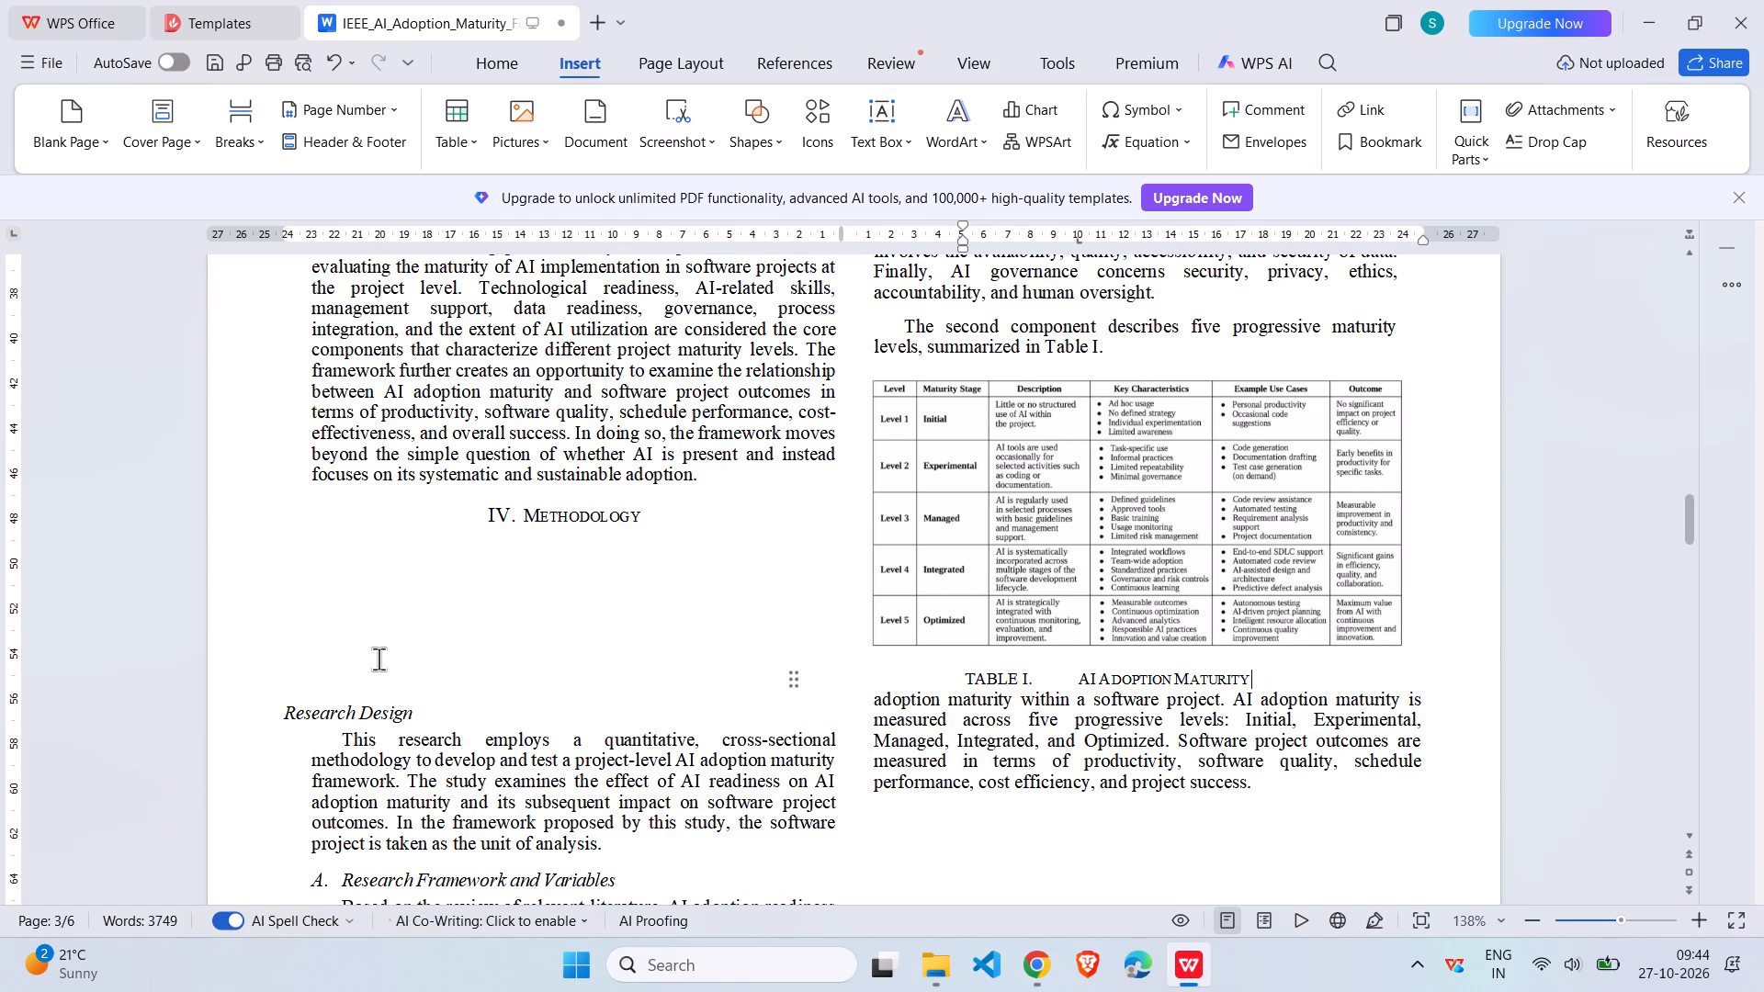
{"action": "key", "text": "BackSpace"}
Undo the deletions, the caption copy and all maturity picture edits, back to before the picture was inserted below "summarized in Table I.".
{"action": "key", "text": "ctrl+z"}
{"action": "key", "text": "ctrl+z"}
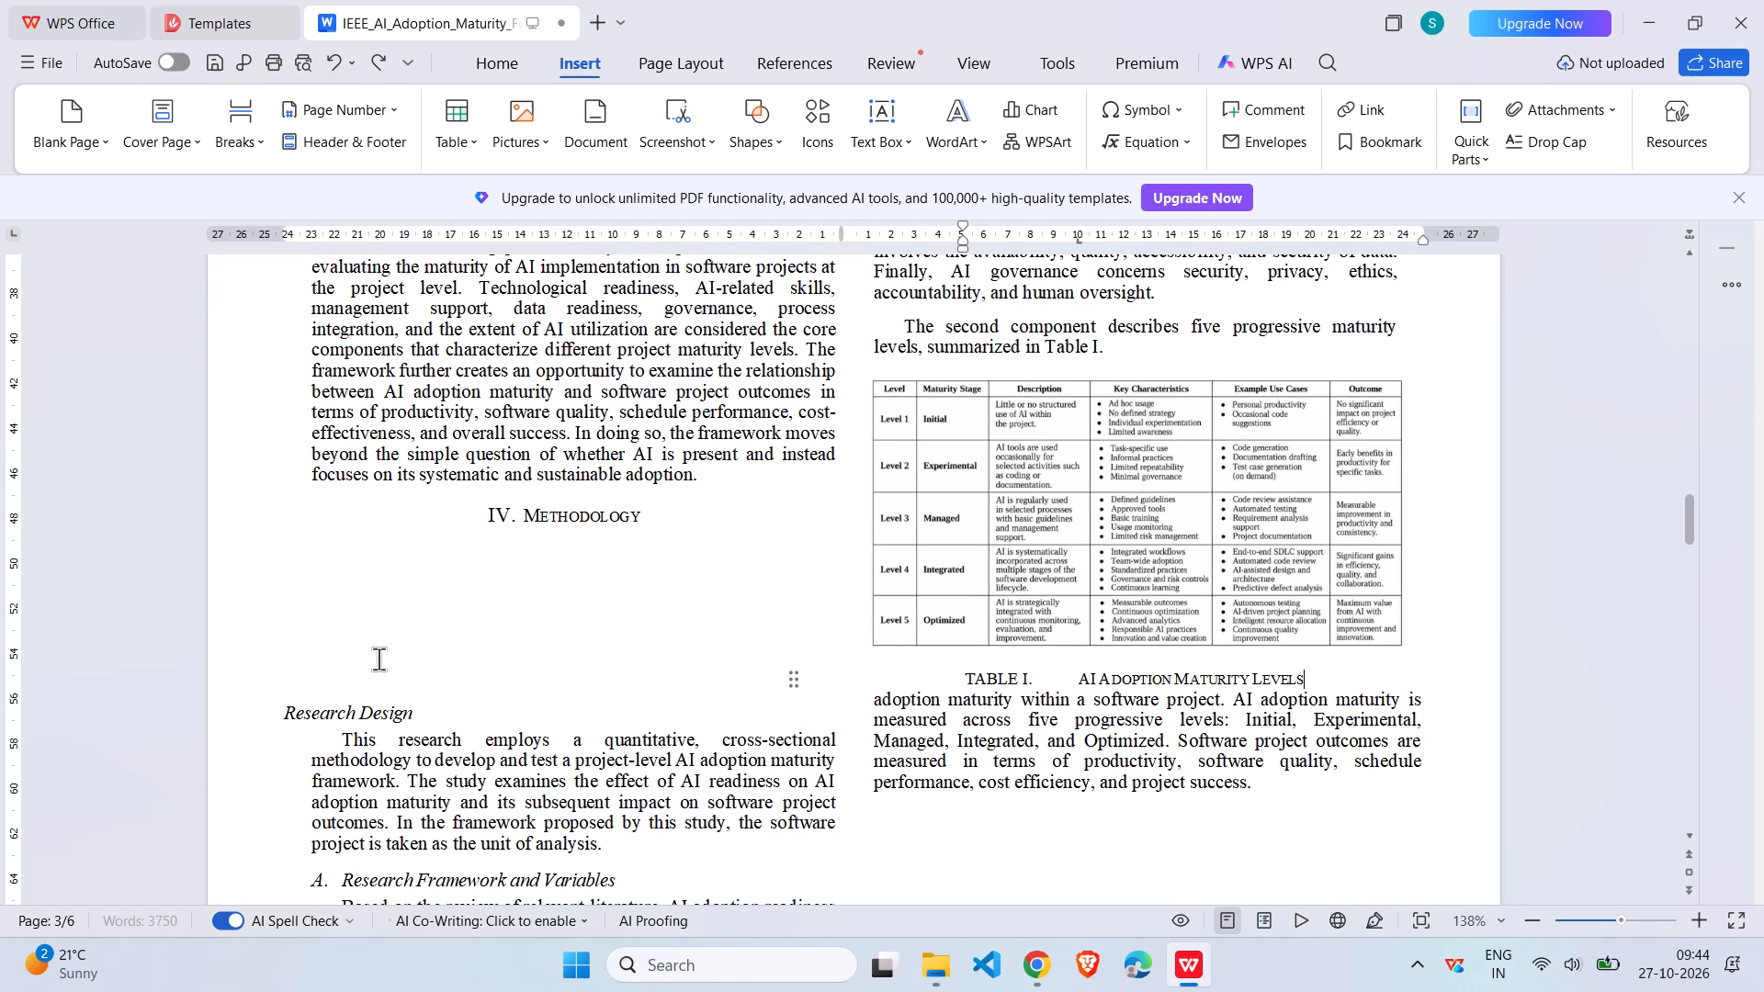
{"action": "key", "text": "ctrl+z"}
{"action": "key", "text": "ctrl+z"}
{"action": "key", "text": "ctrl+z"}
{"action": "key", "text": "ctrl+z"}
{"action": "key", "text": "ctrl+z"}
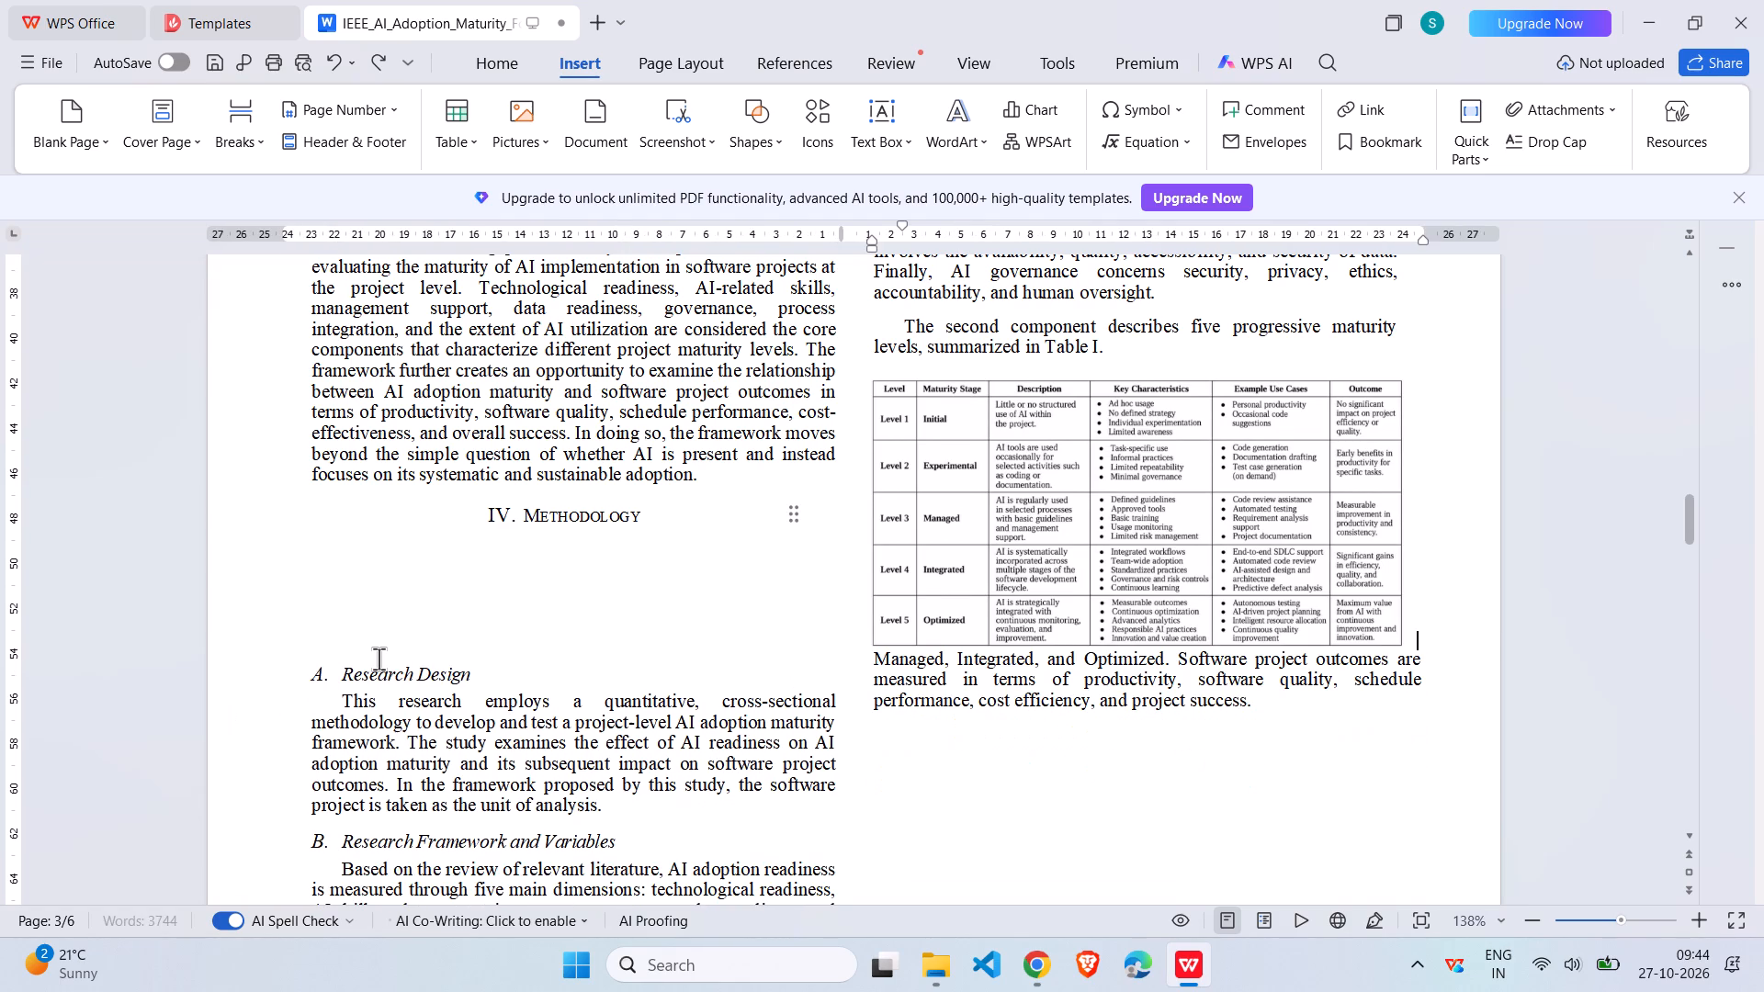
{"action": "key", "text": "ctrl+z"}
{"action": "key", "text": "ctrl+z"}
{"action": "key", "text": "ctrl+z"}
{"action": "key", "text": "ctrl+z"}
{"action": "key", "text": "ctrl+z"}
{"action": "key", "text": "ctrl+z"}
{"action": "key", "text": "ctrl+z"}
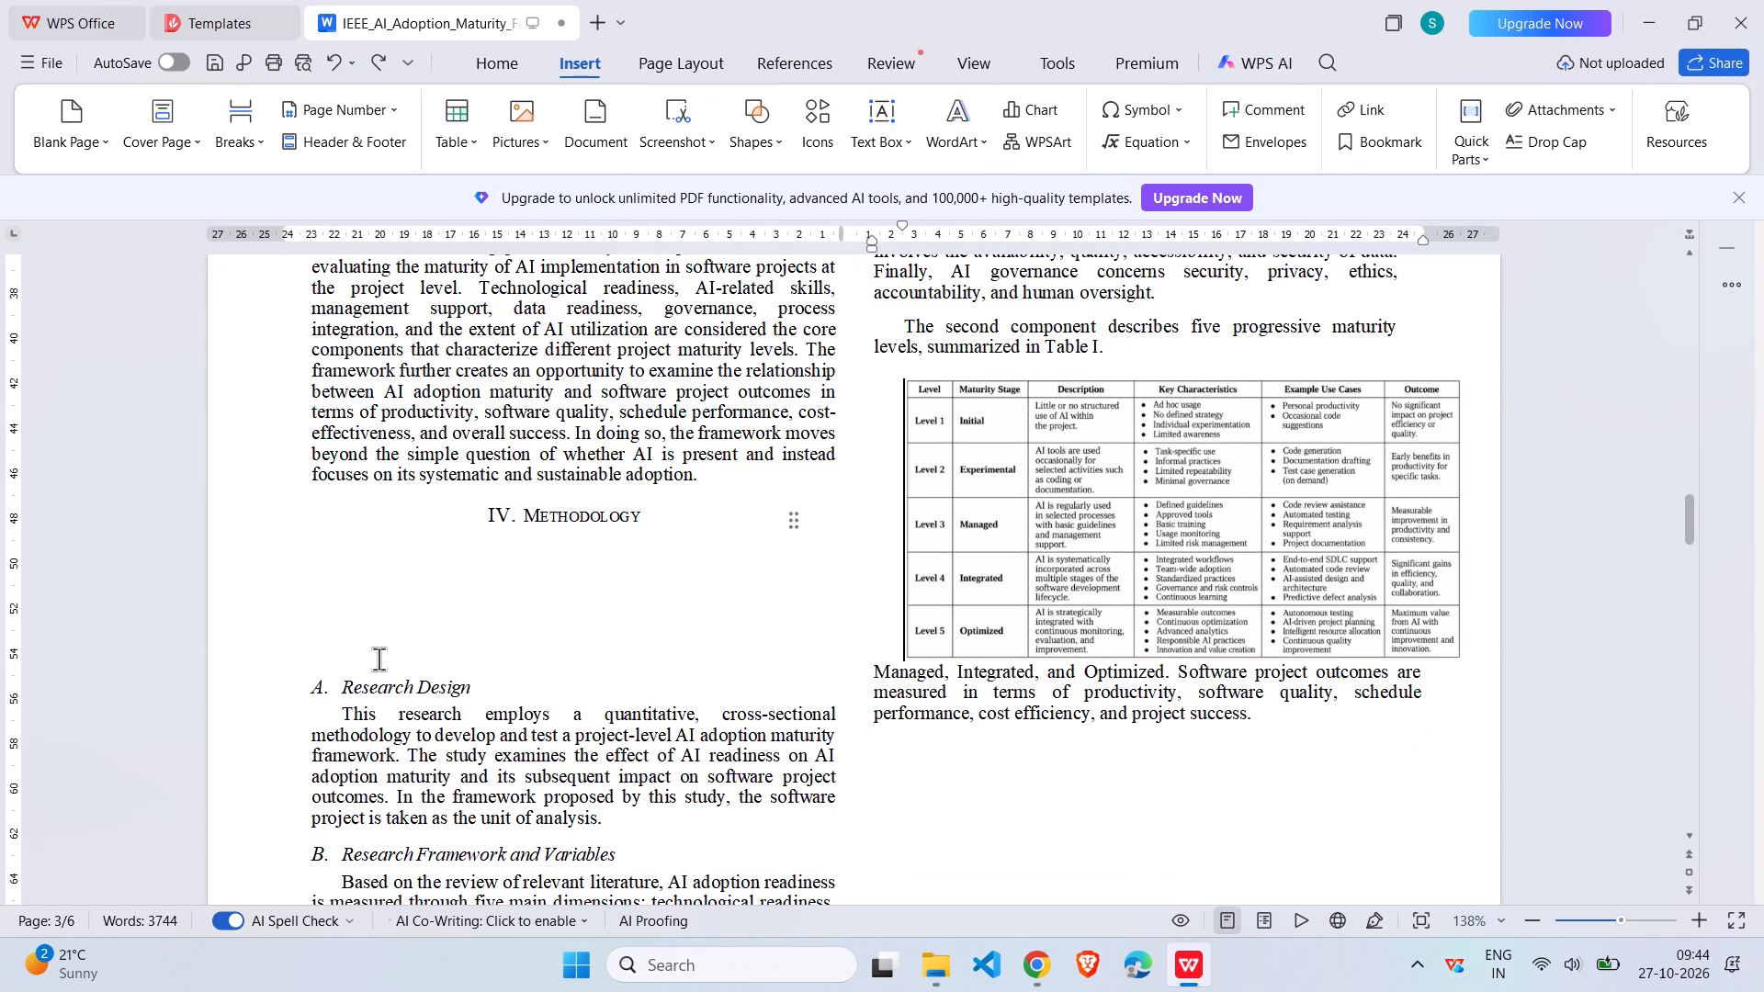
{"action": "key", "text": "ctrl+z"}
{"action": "key", "text": "ctrl+z"}
{"action": "key", "text": "ctrl+z"}
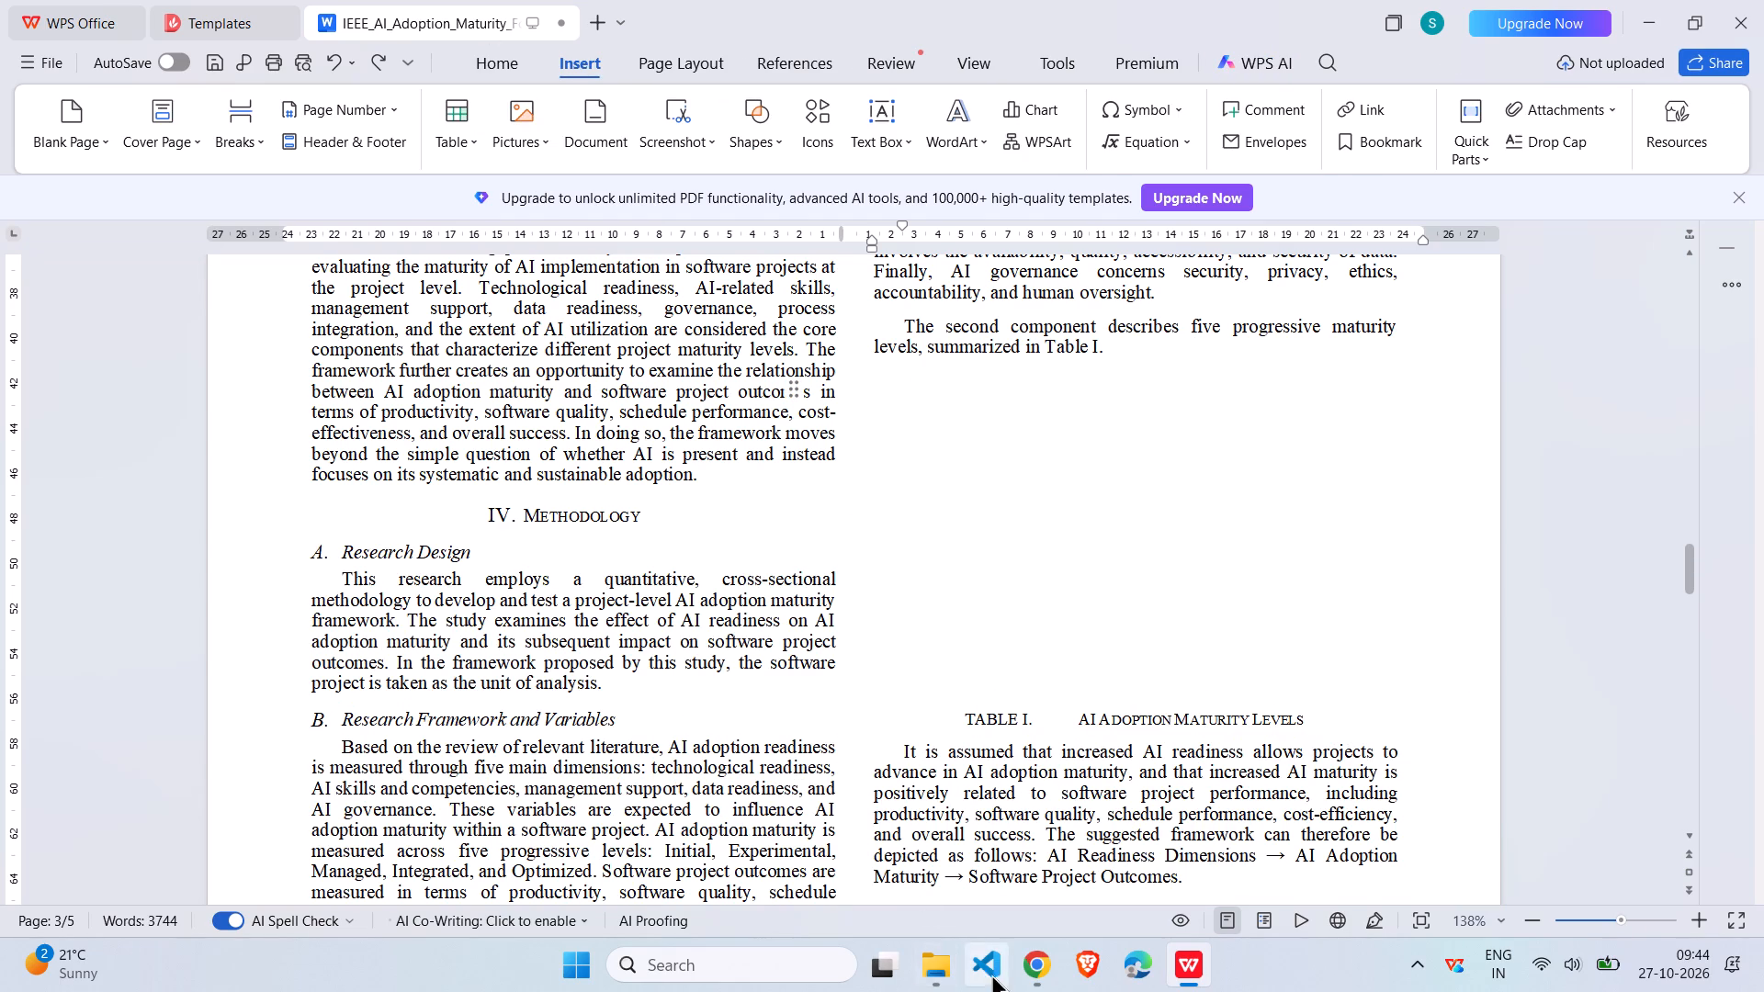
Switch to File Explorer and select "WhatsApp Image 2026-10-27 at 9.41.51 AM.jpeg" in the Downloads folder.
{"action": "left_click", "coordinate": [941, 966]}
{"action": "left_click", "coordinate": [475, 211], "text": "ctrl"}
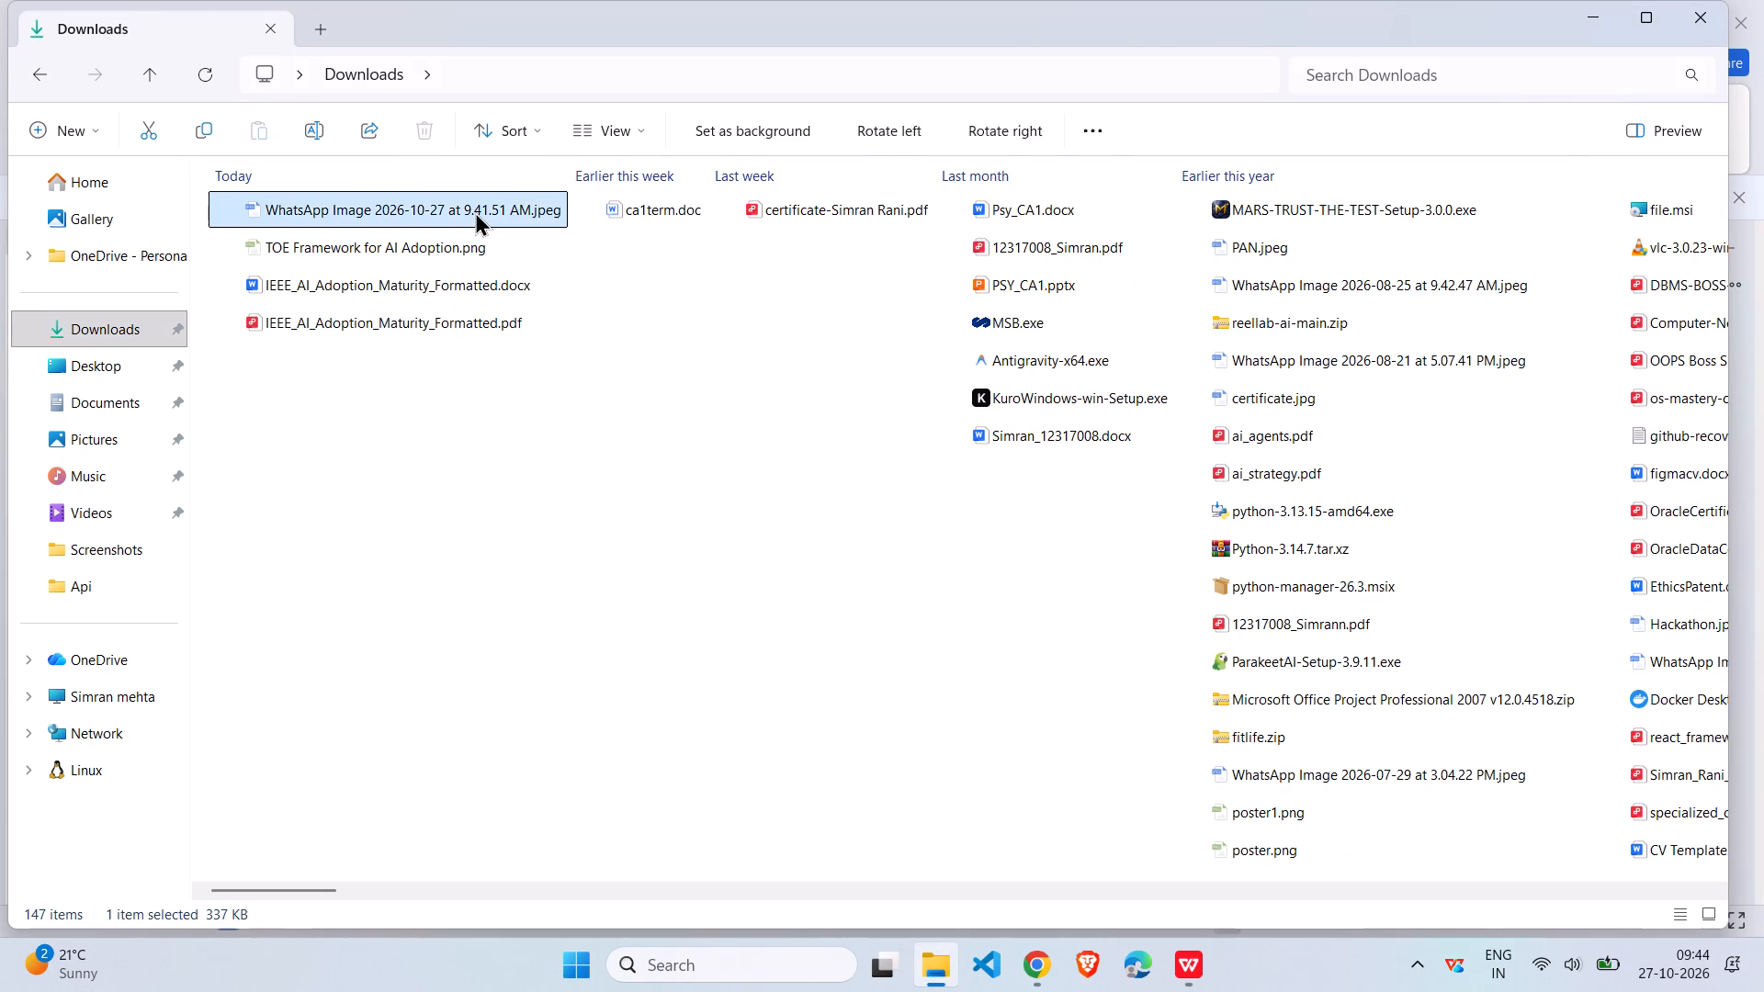
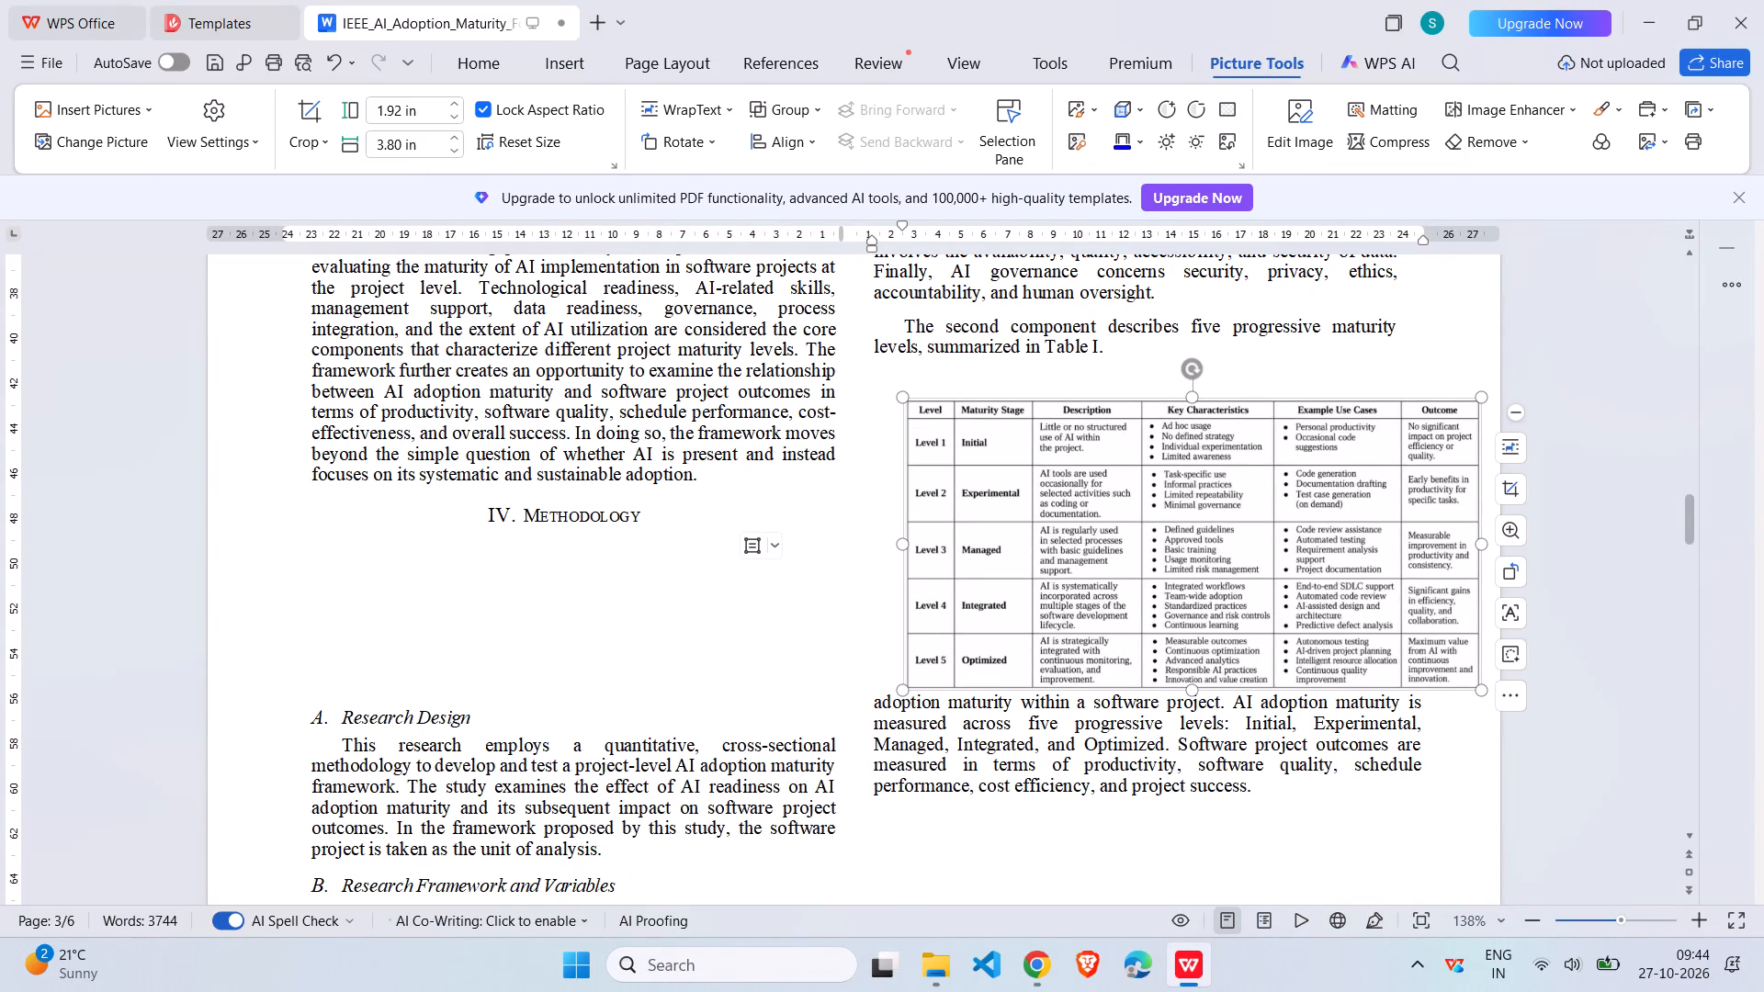
Shrink the maturity levels picture slightly and remove the indent and blank space before it, directly below the "summarized in Table I." sentence.
{"action": "left_click_drag", "start_coordinate": [1482, 685], "coordinate": [1443, 650]}
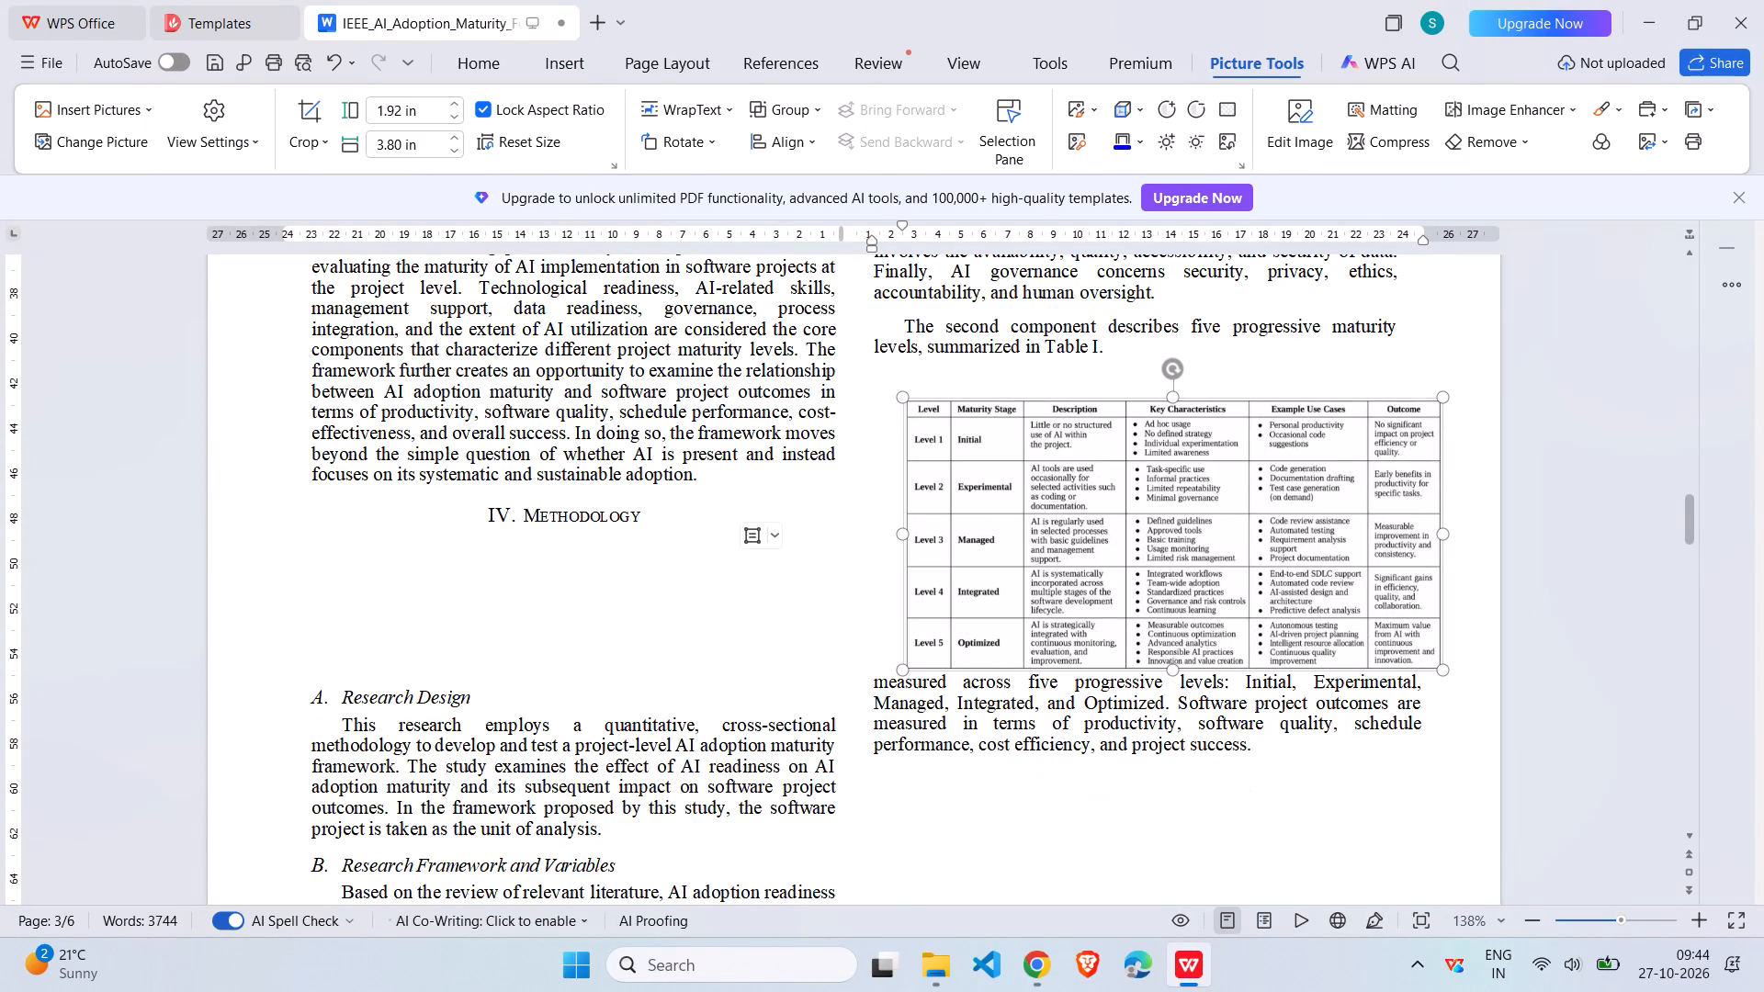
{"action": "left_click", "coordinate": [897, 453]}
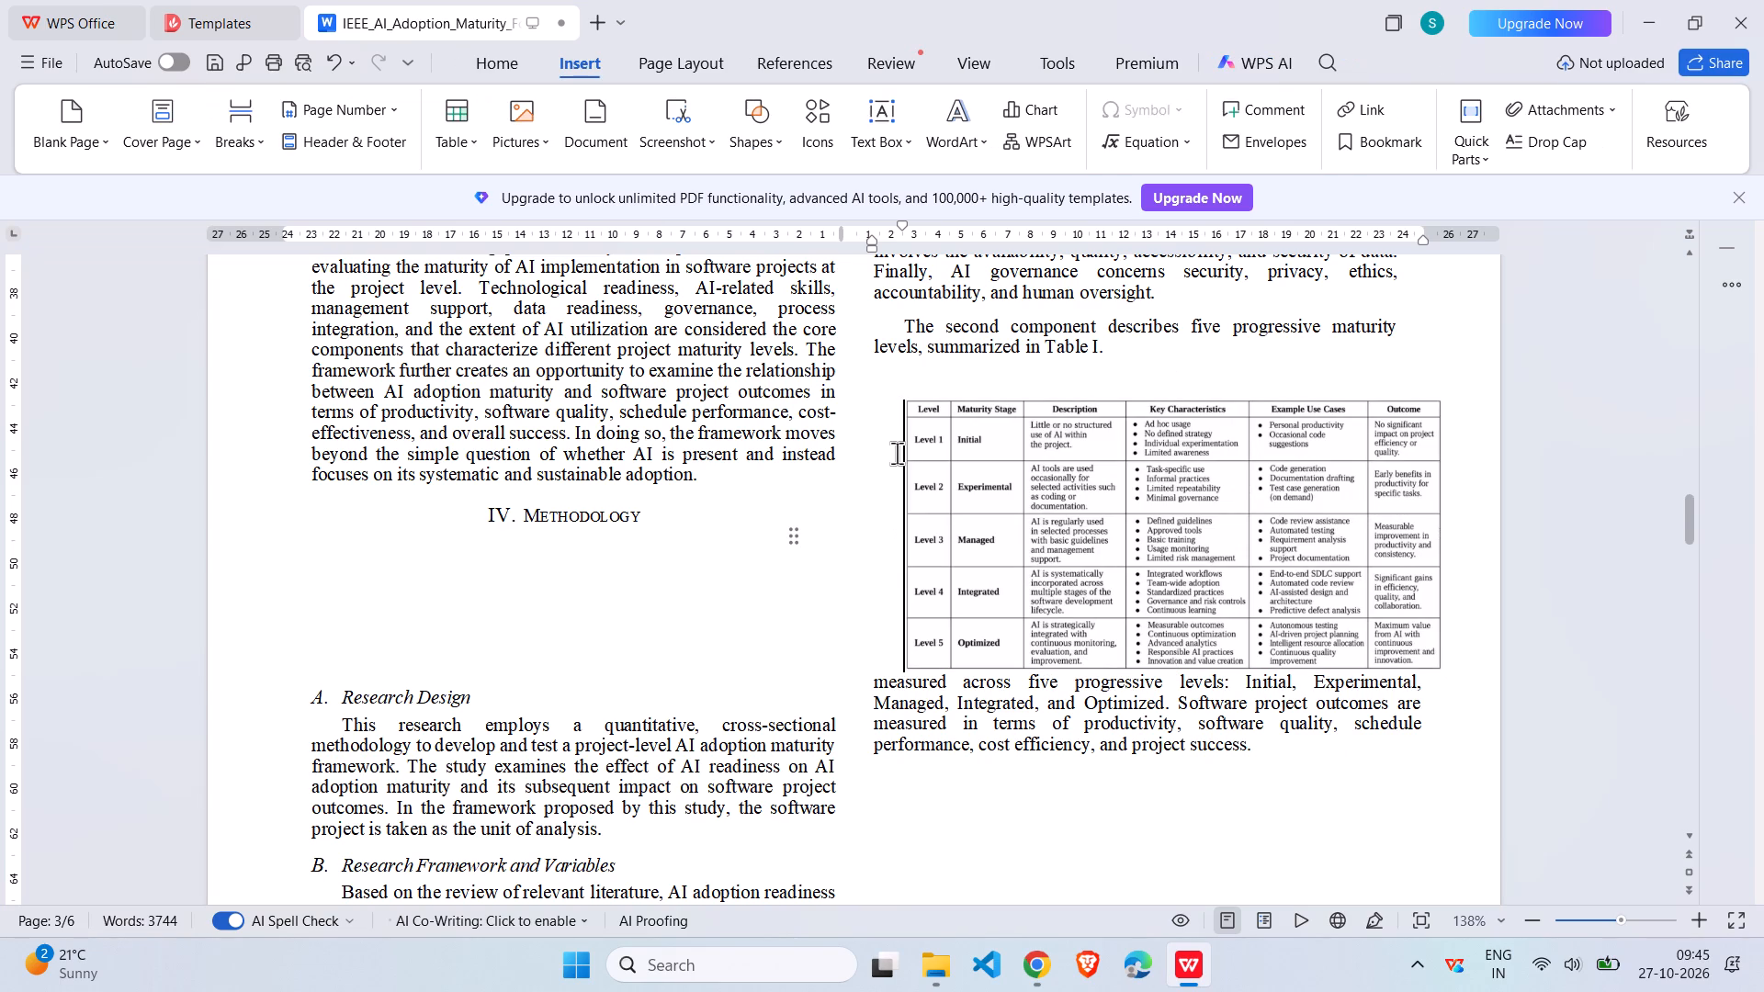
{"action": "key", "text": "BackSpace"}
{"action": "key", "text": "BackSpace"}
{"action": "key", "text": "BackSpace"}
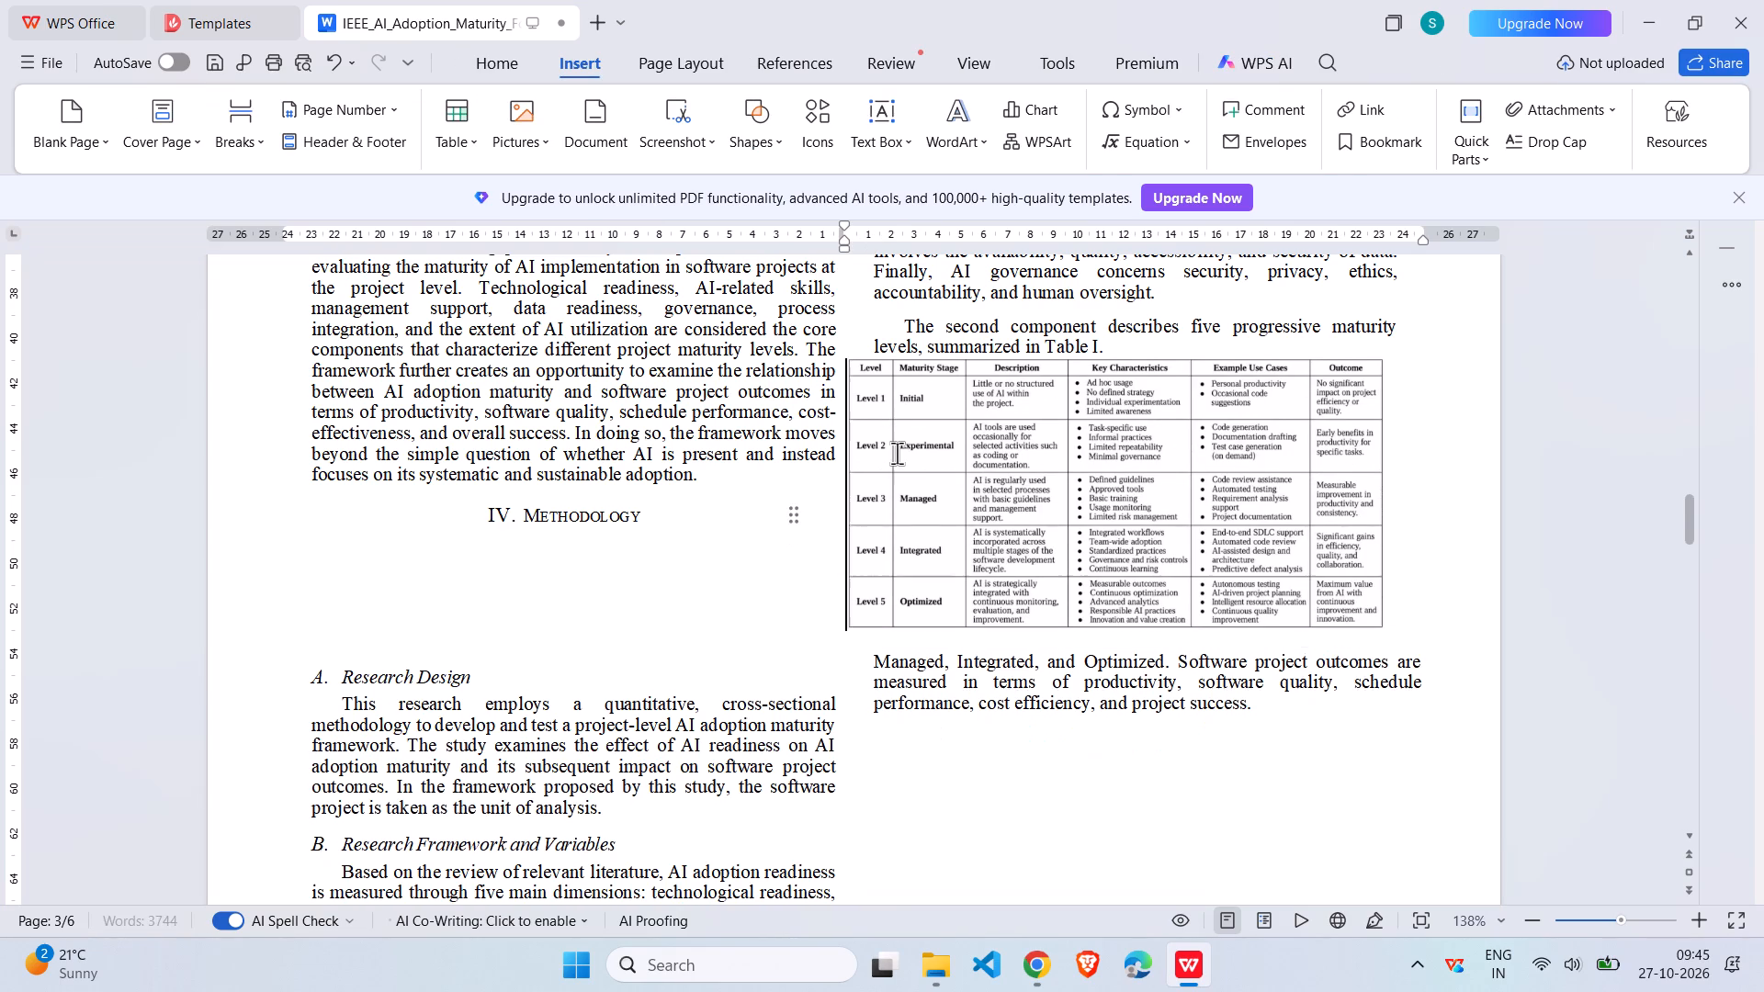
Add a blank line above the maturity levels picture and put seven spaces before it to shift it toward the column text.
{"action": "key", "text": "Return"}
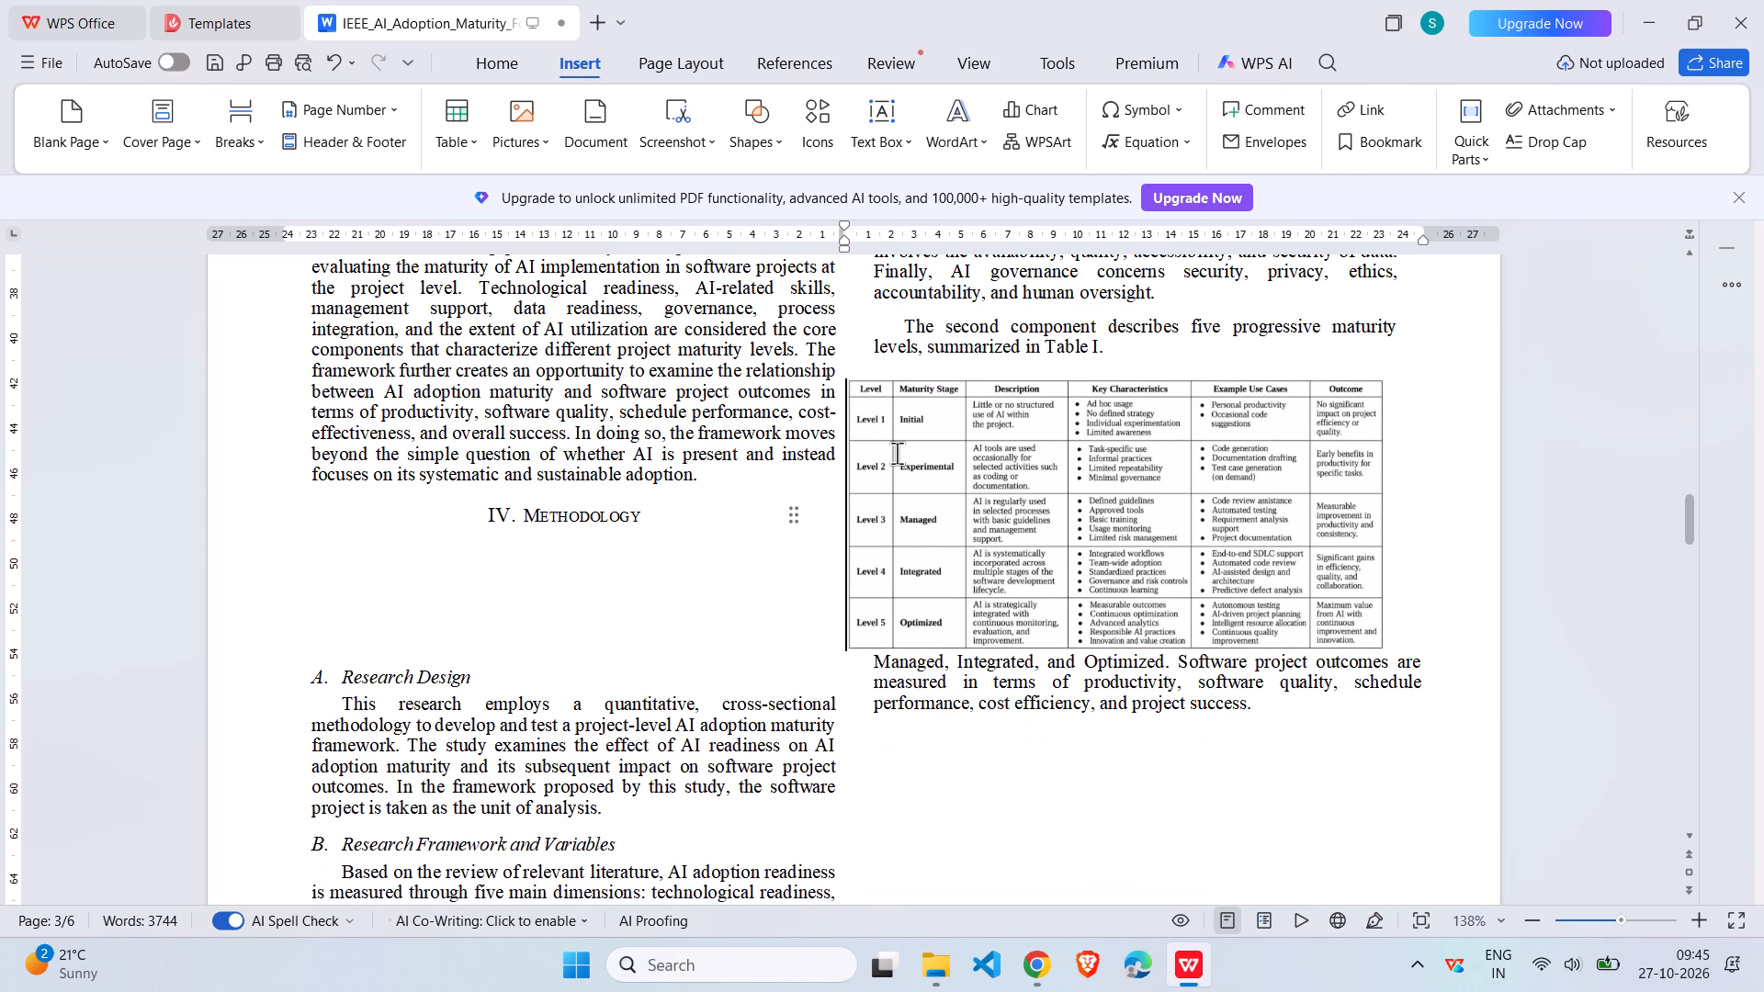
{"action": "key", "text": "space"}
{"action": "key", "text": "space"}
{"action": "key", "text": "space"}
{"action": "key", "text": "space"}
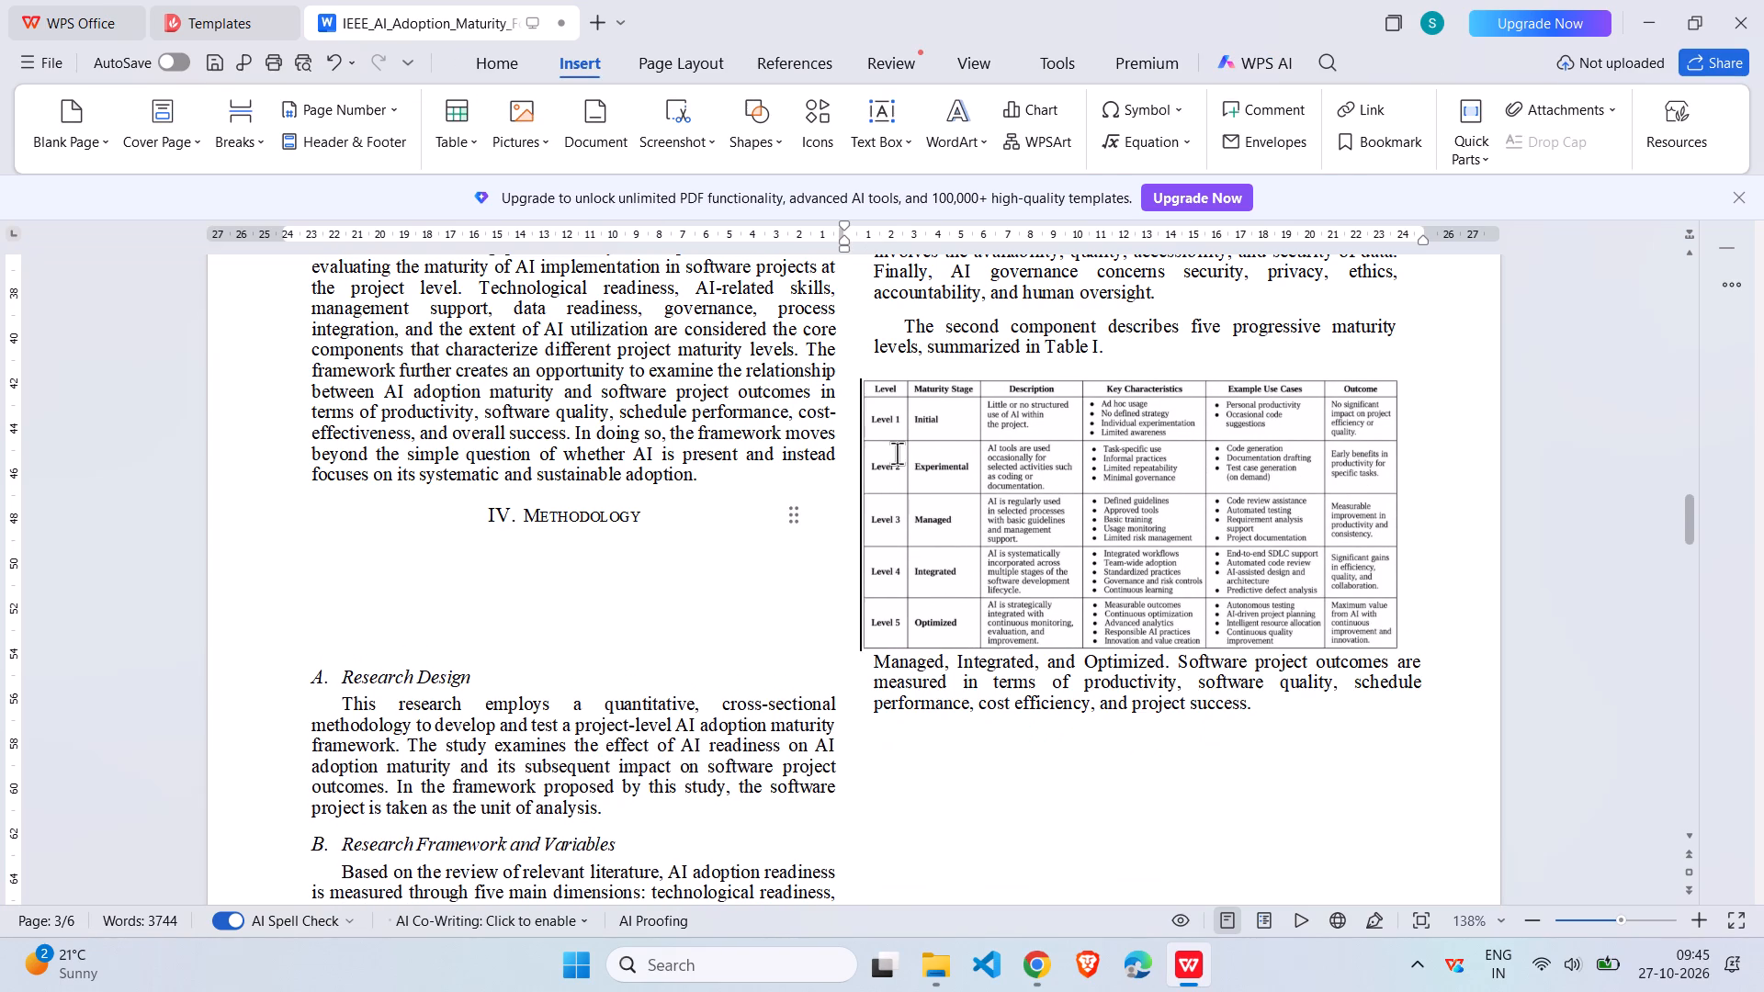
{"action": "key", "text": "space"}
{"action": "key", "text": "space"}
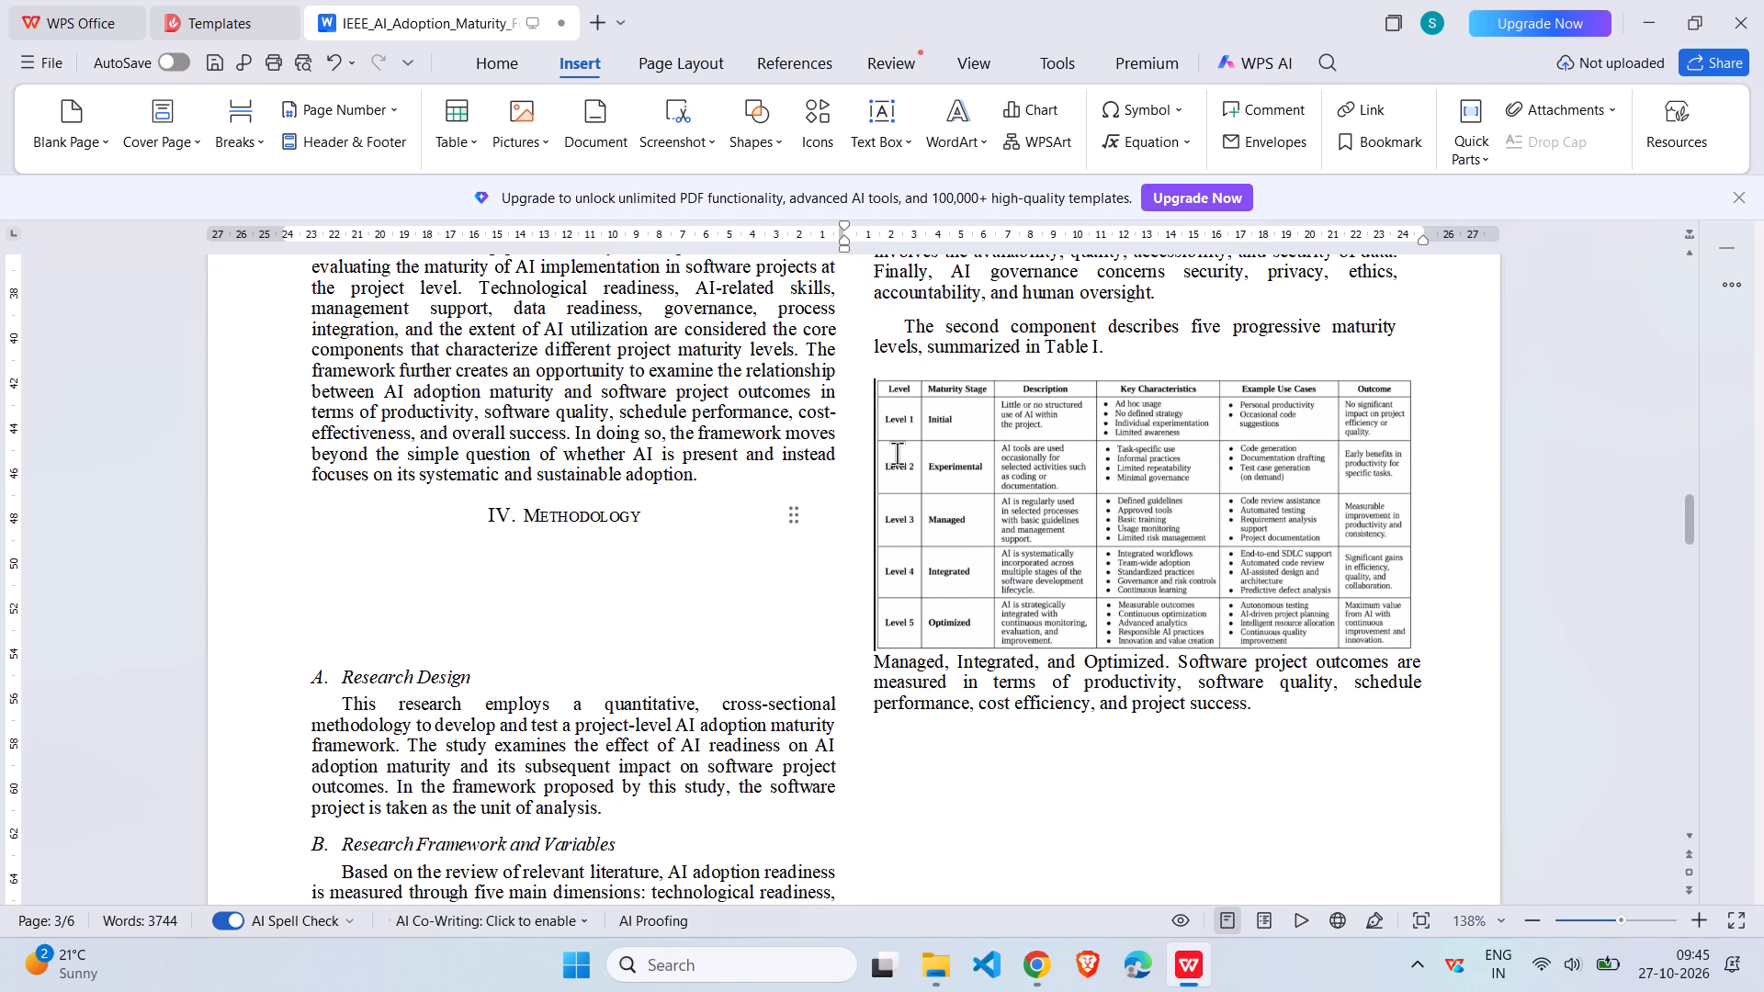
{"action": "key", "text": "space"}
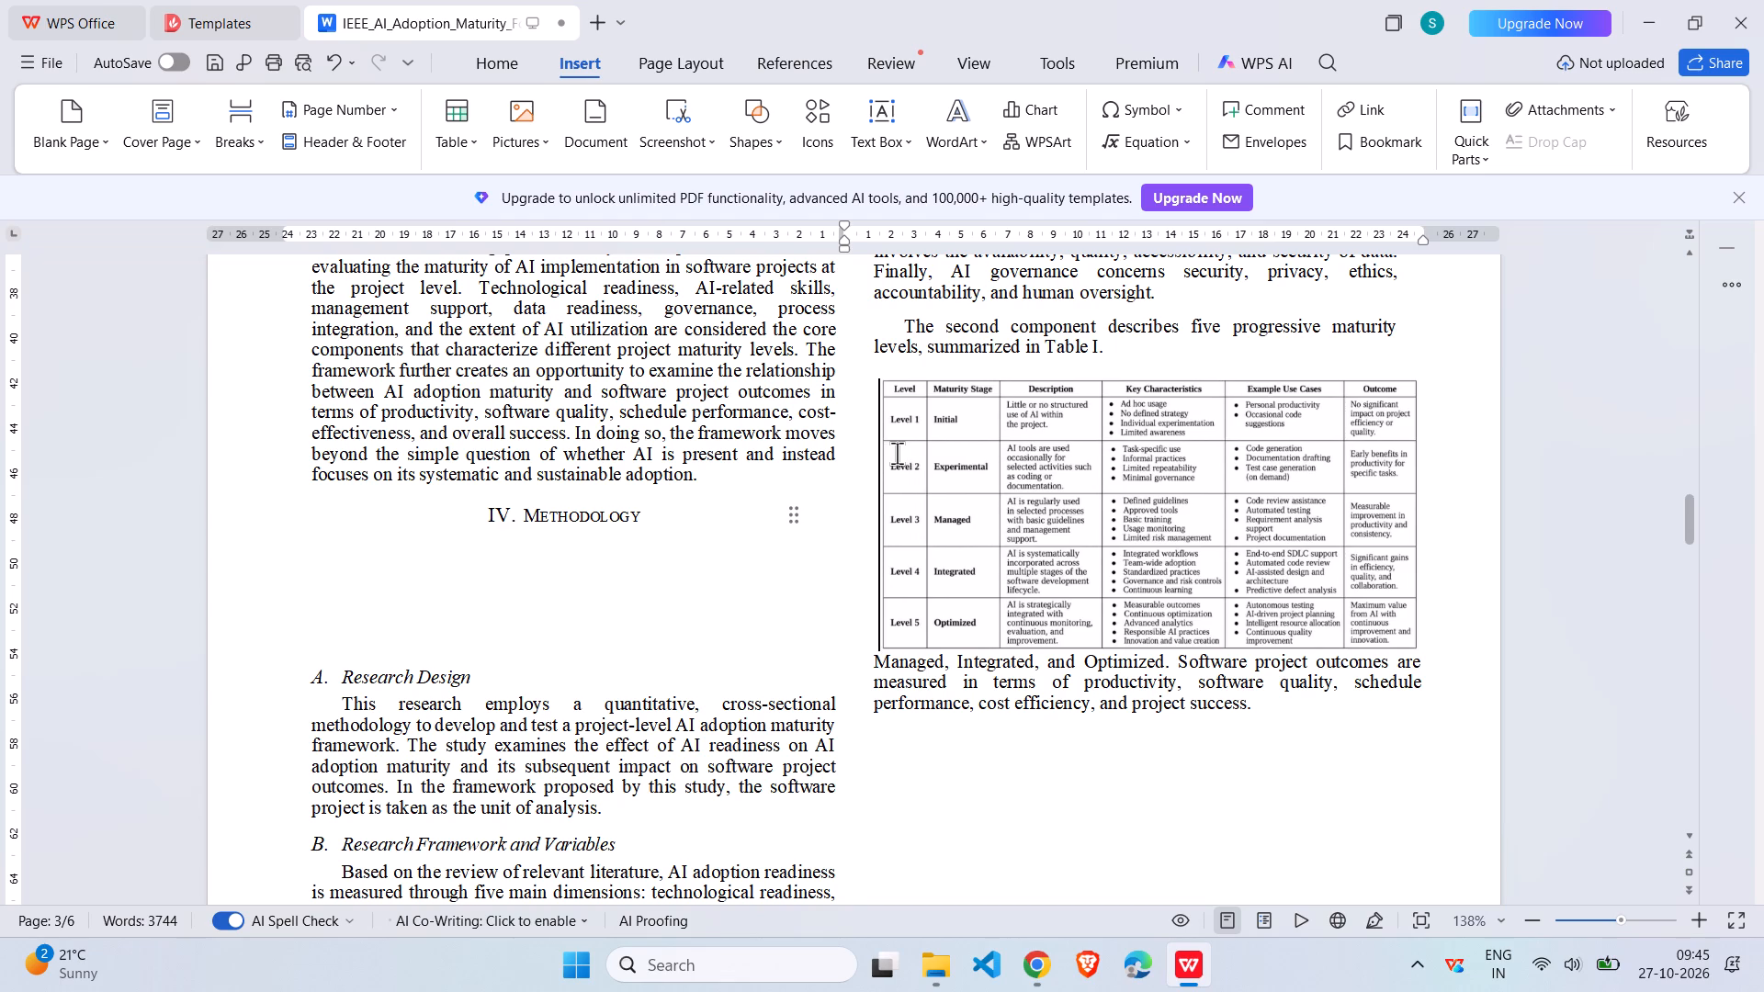
Remove the "A." numbering from the "Research Design" heading and try closing the gap above it, undoing the last deletion.
{"action": "left_click", "coordinate": [434, 637]}
{"action": "key", "text": "Down"}
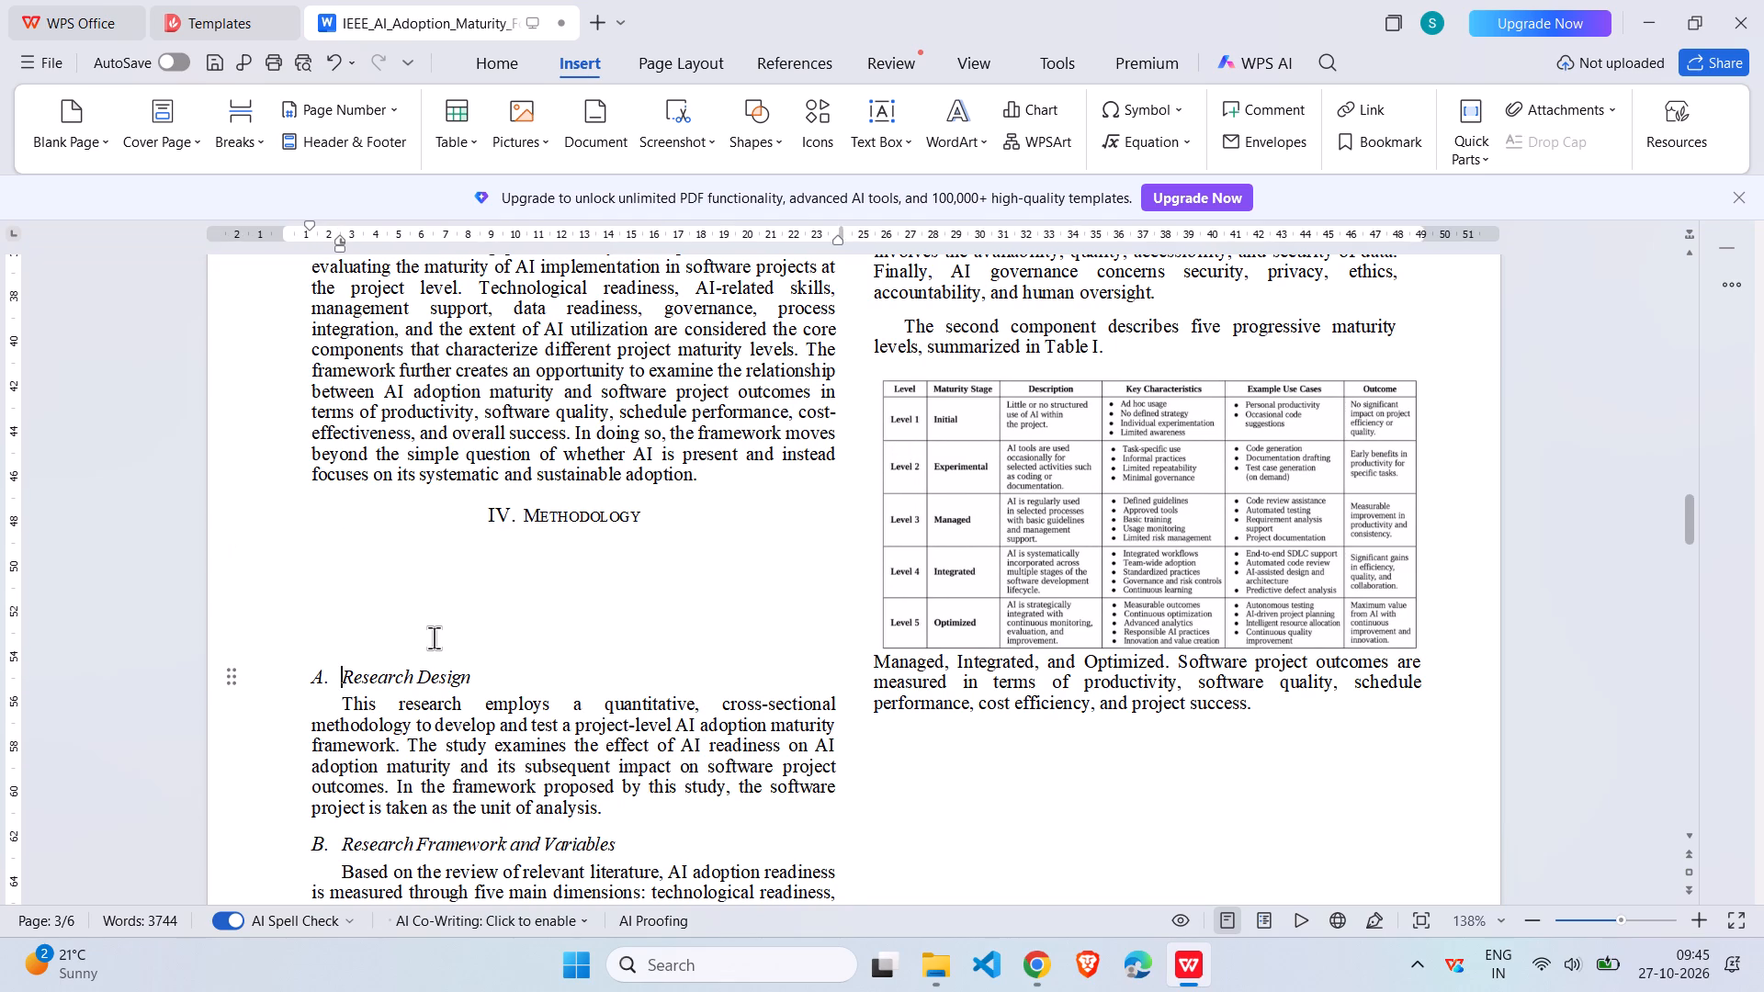
{"action": "key", "text": "BackSpace"}
{"action": "key", "text": "BackSpace"}
{"action": "key", "text": "BackSpace"}
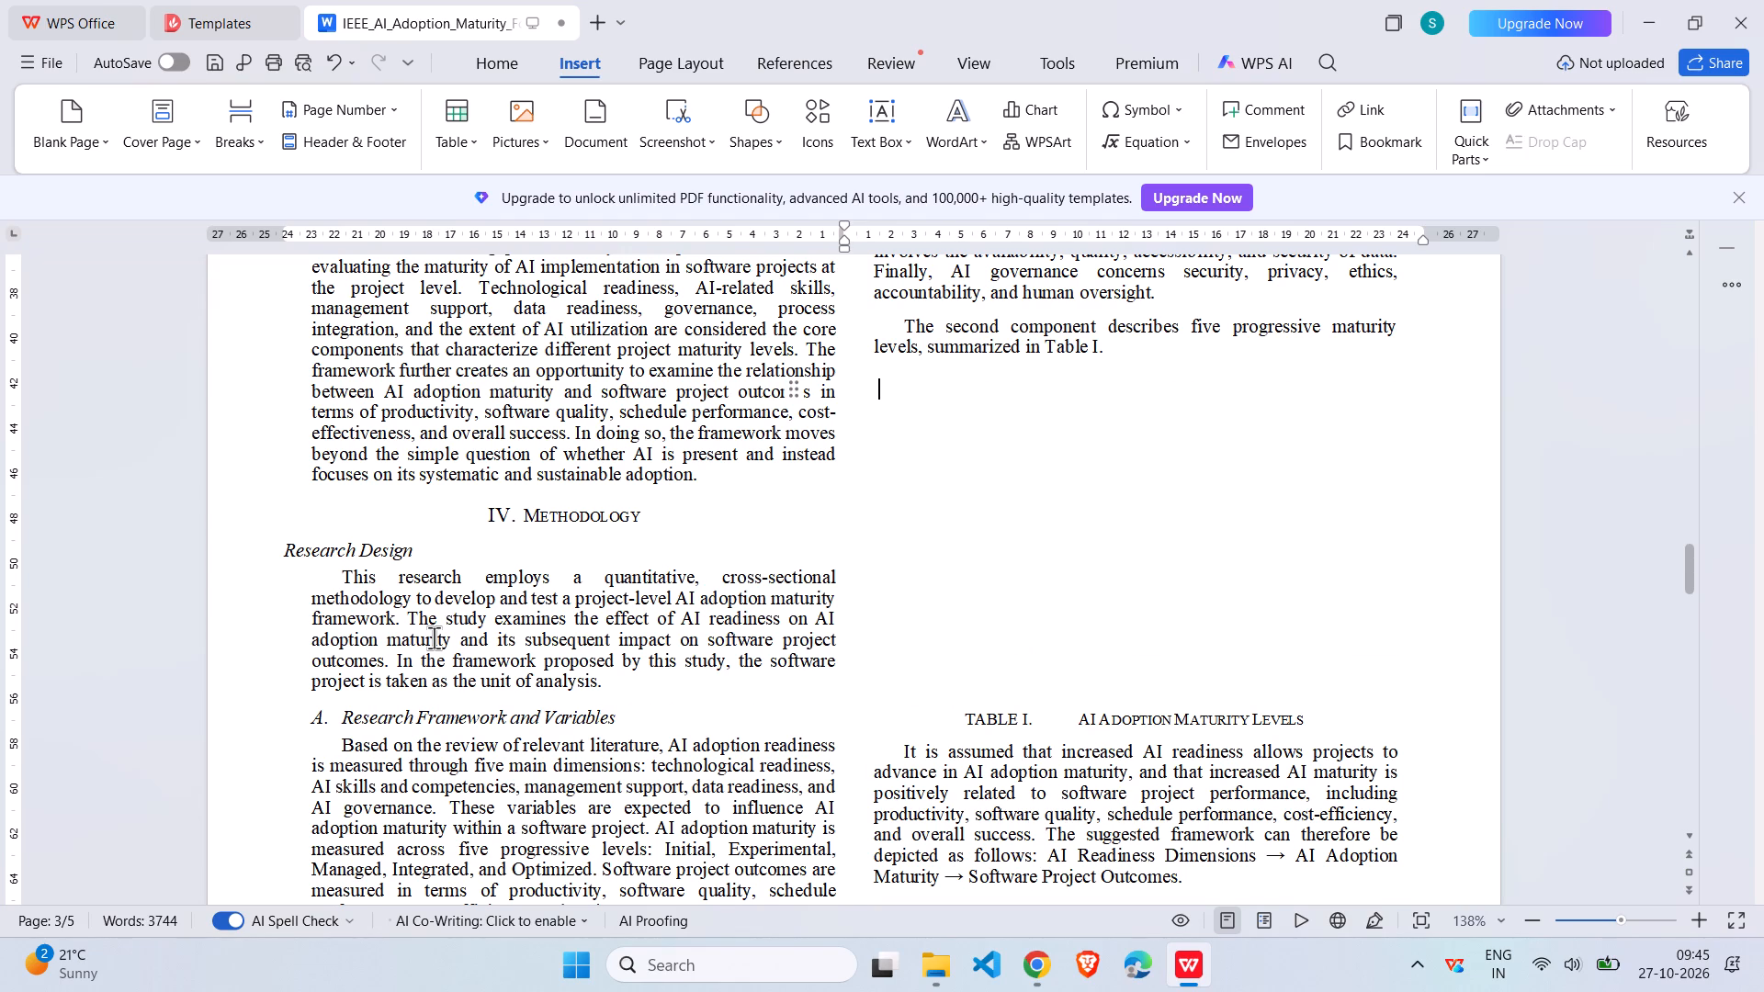
{"action": "key", "text": "ctrl+z"}
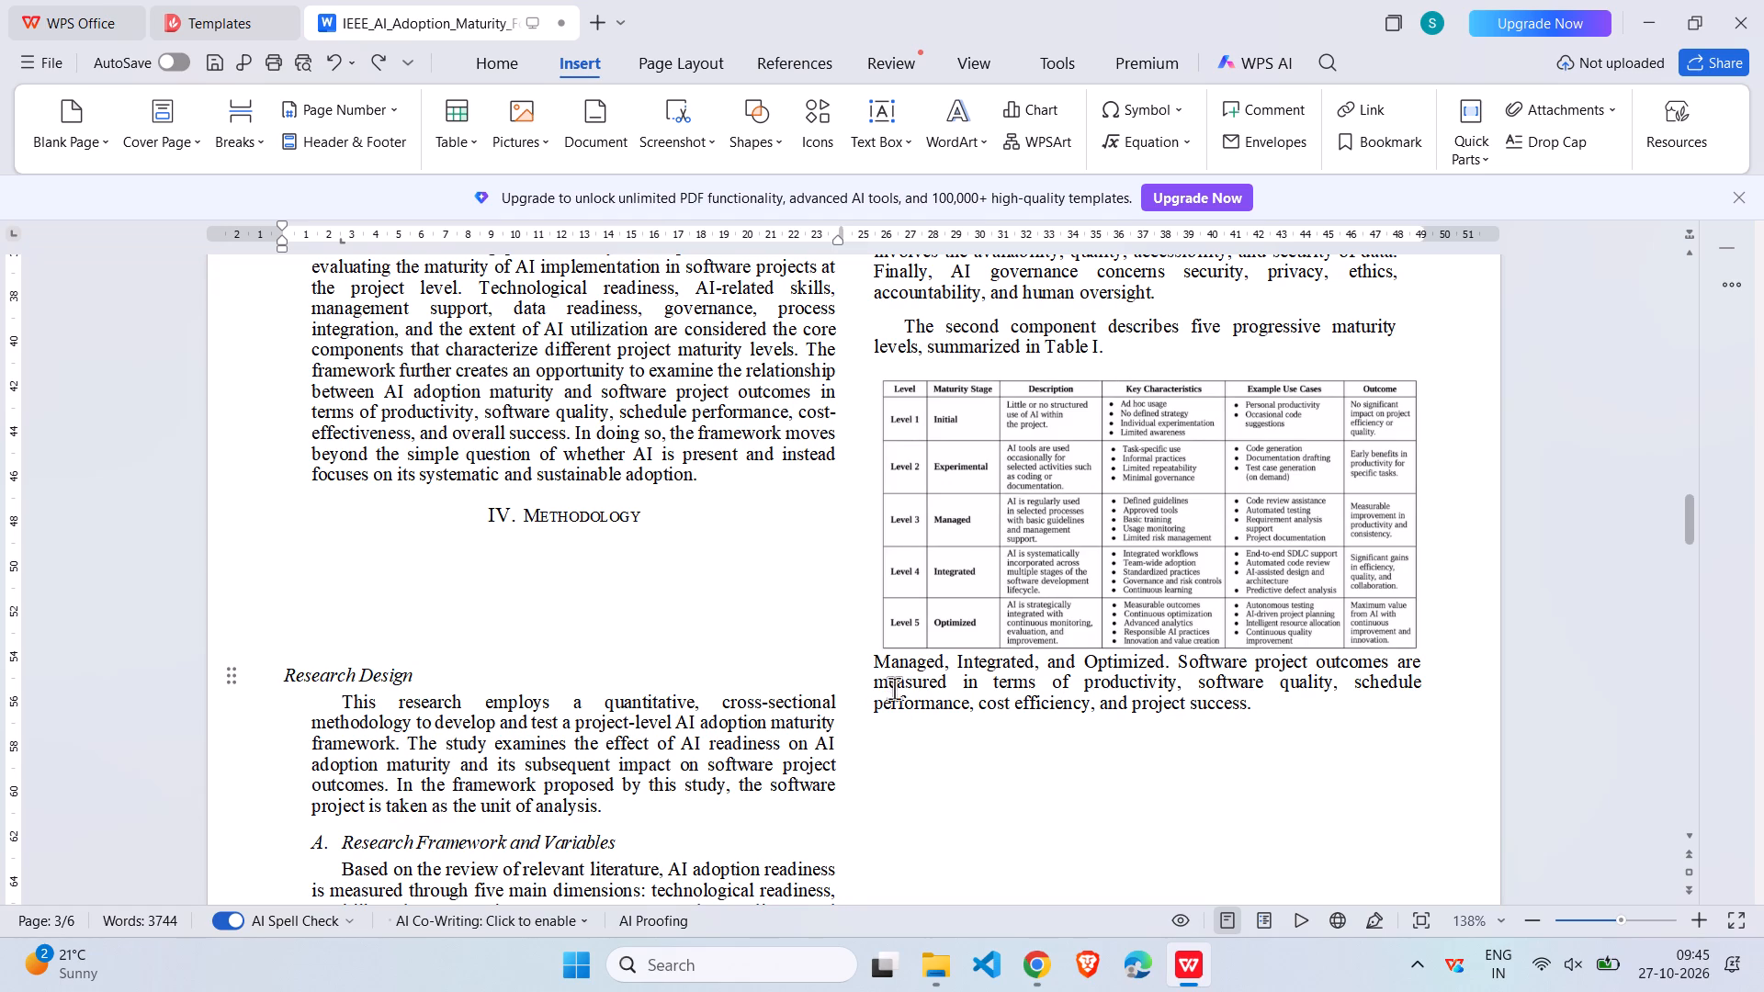
Shrink the maturity levels picture to about 1.39 in high by 2.86 in wide.
{"action": "left_click", "coordinate": [918, 581]}
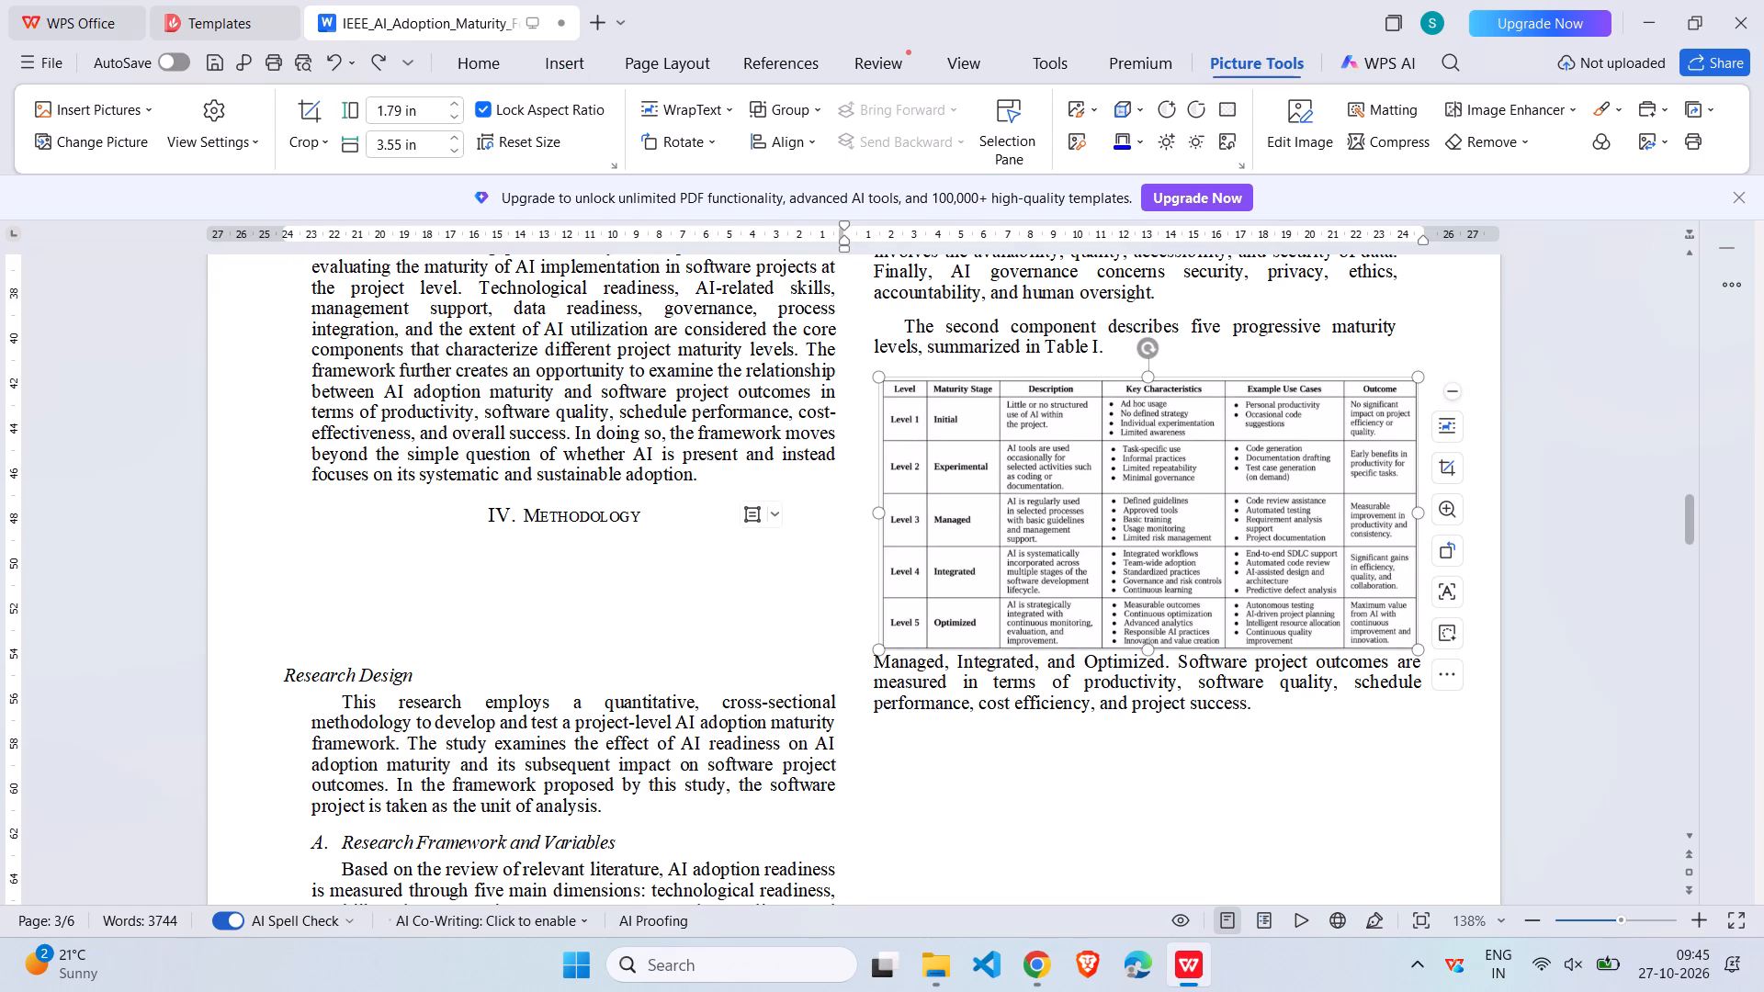
{"action": "left_click_drag", "start_coordinate": [880, 378], "coordinate": [960, 400]}
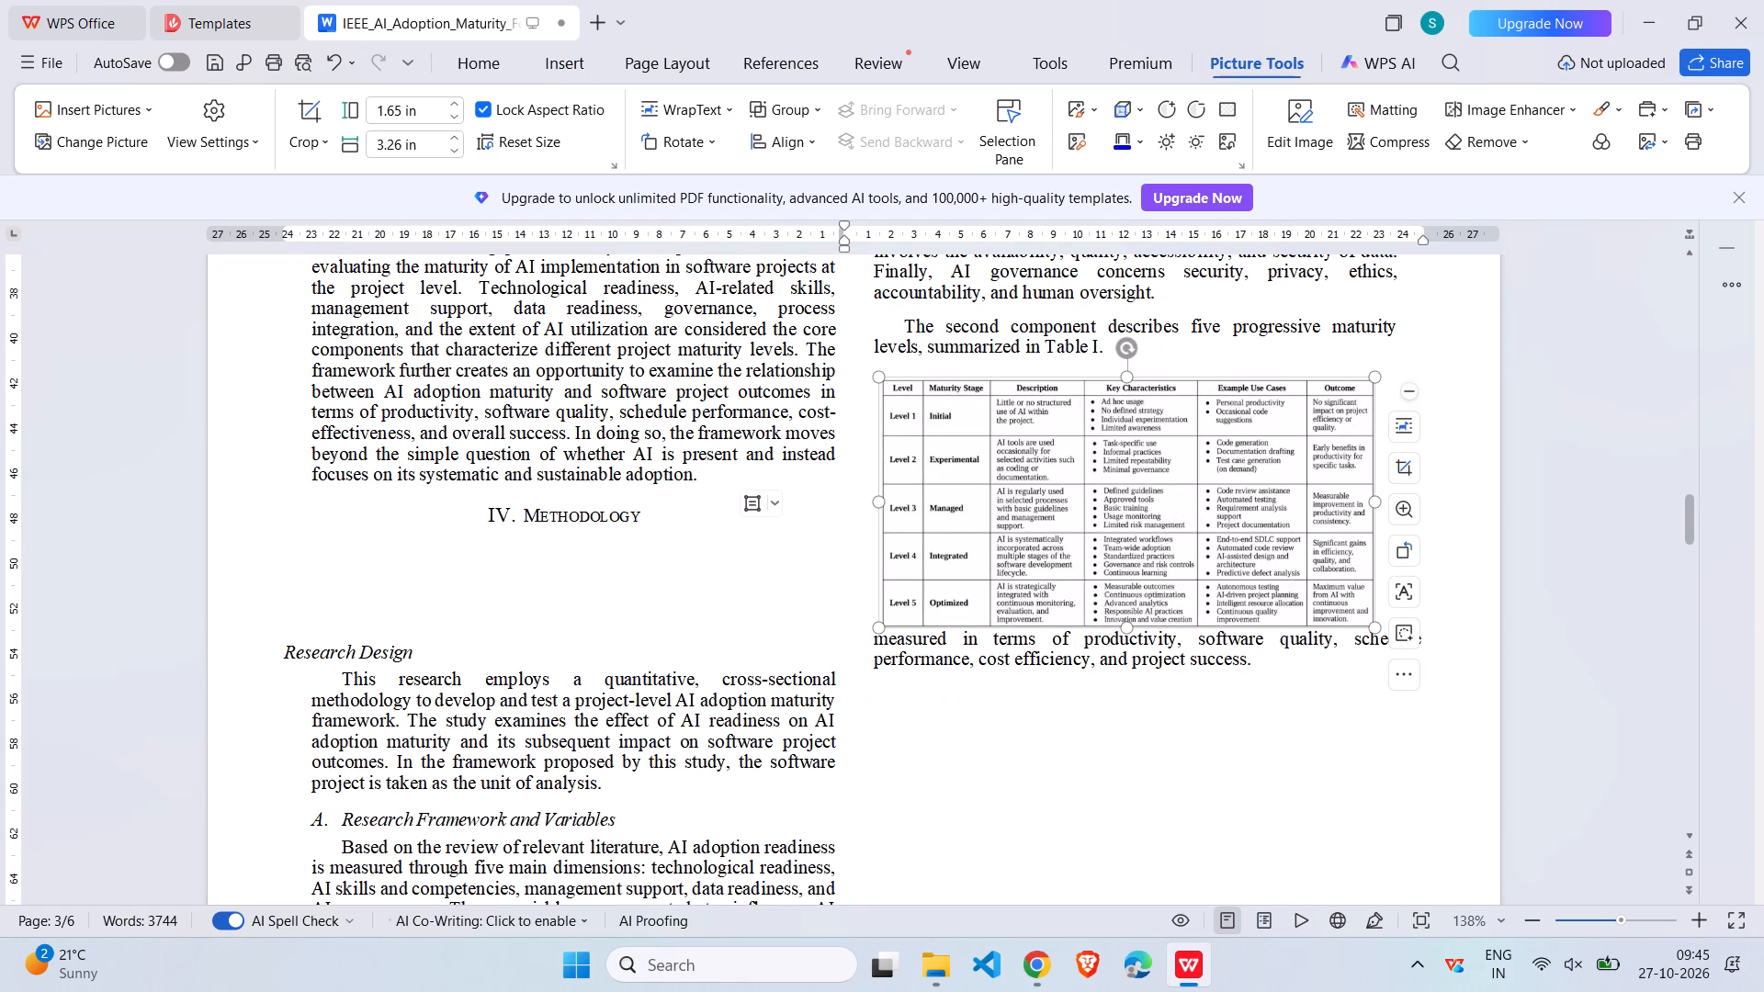
{"action": "left_click_drag", "start_coordinate": [876, 377], "coordinate": [970, 416]}
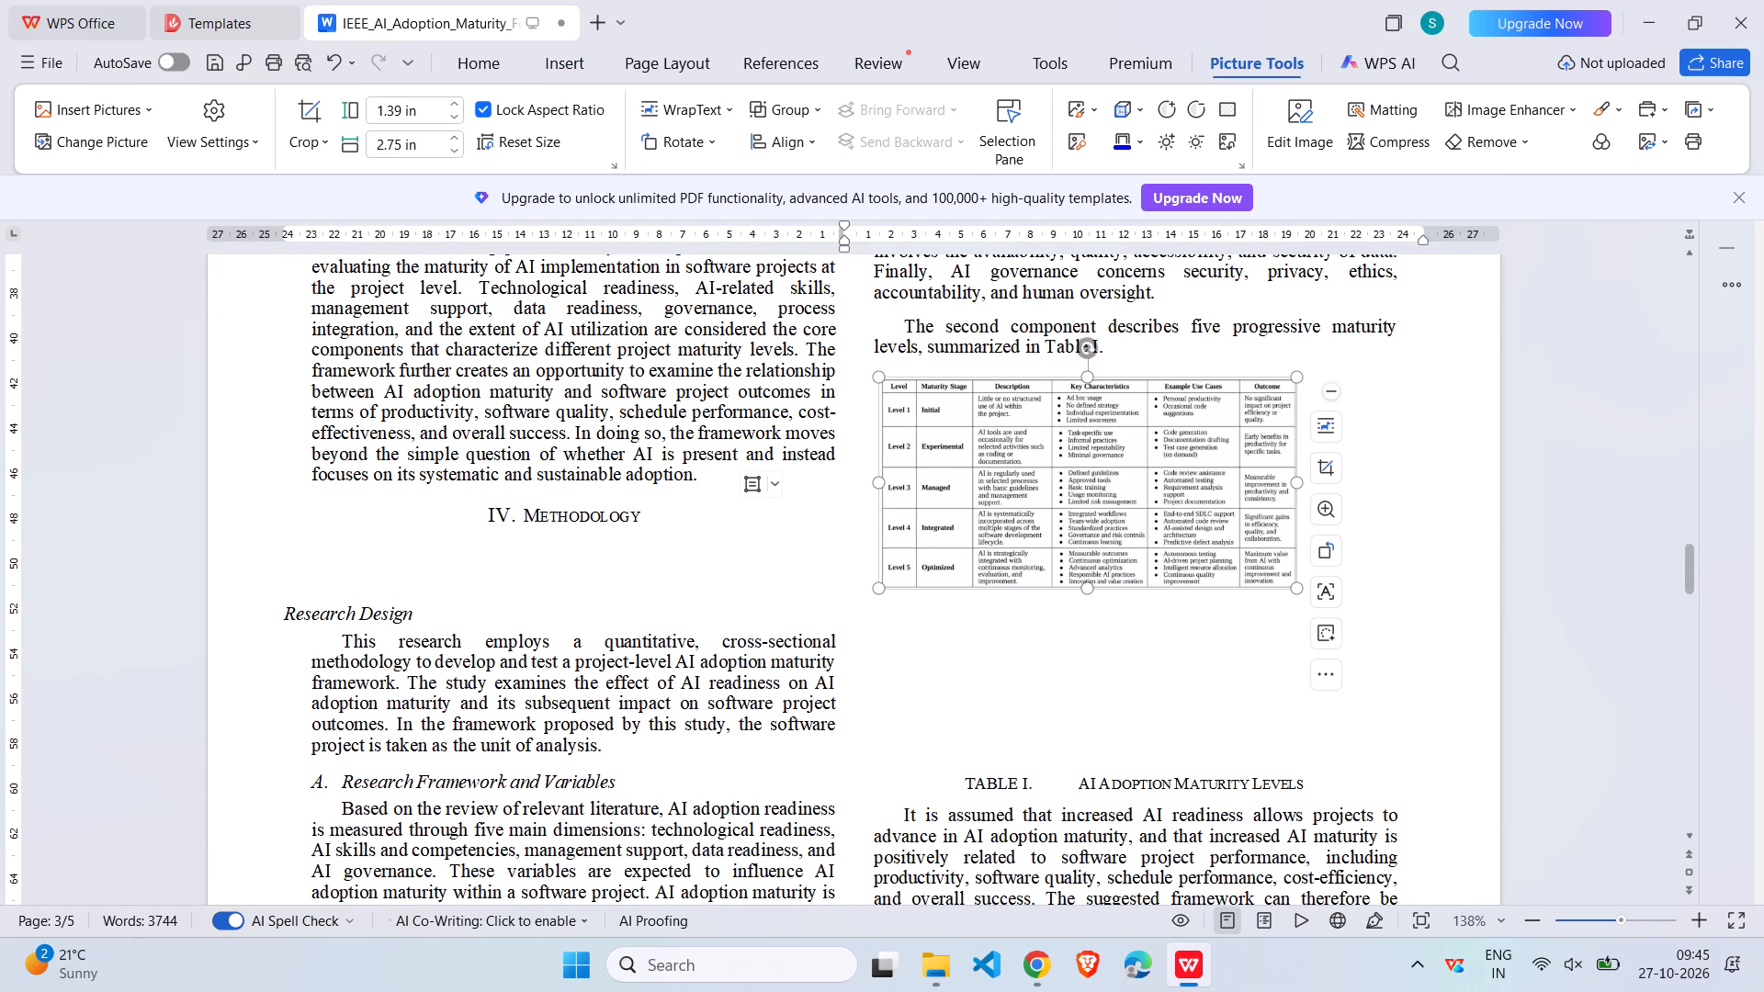
{"action": "left_click", "coordinate": [1302, 479]}
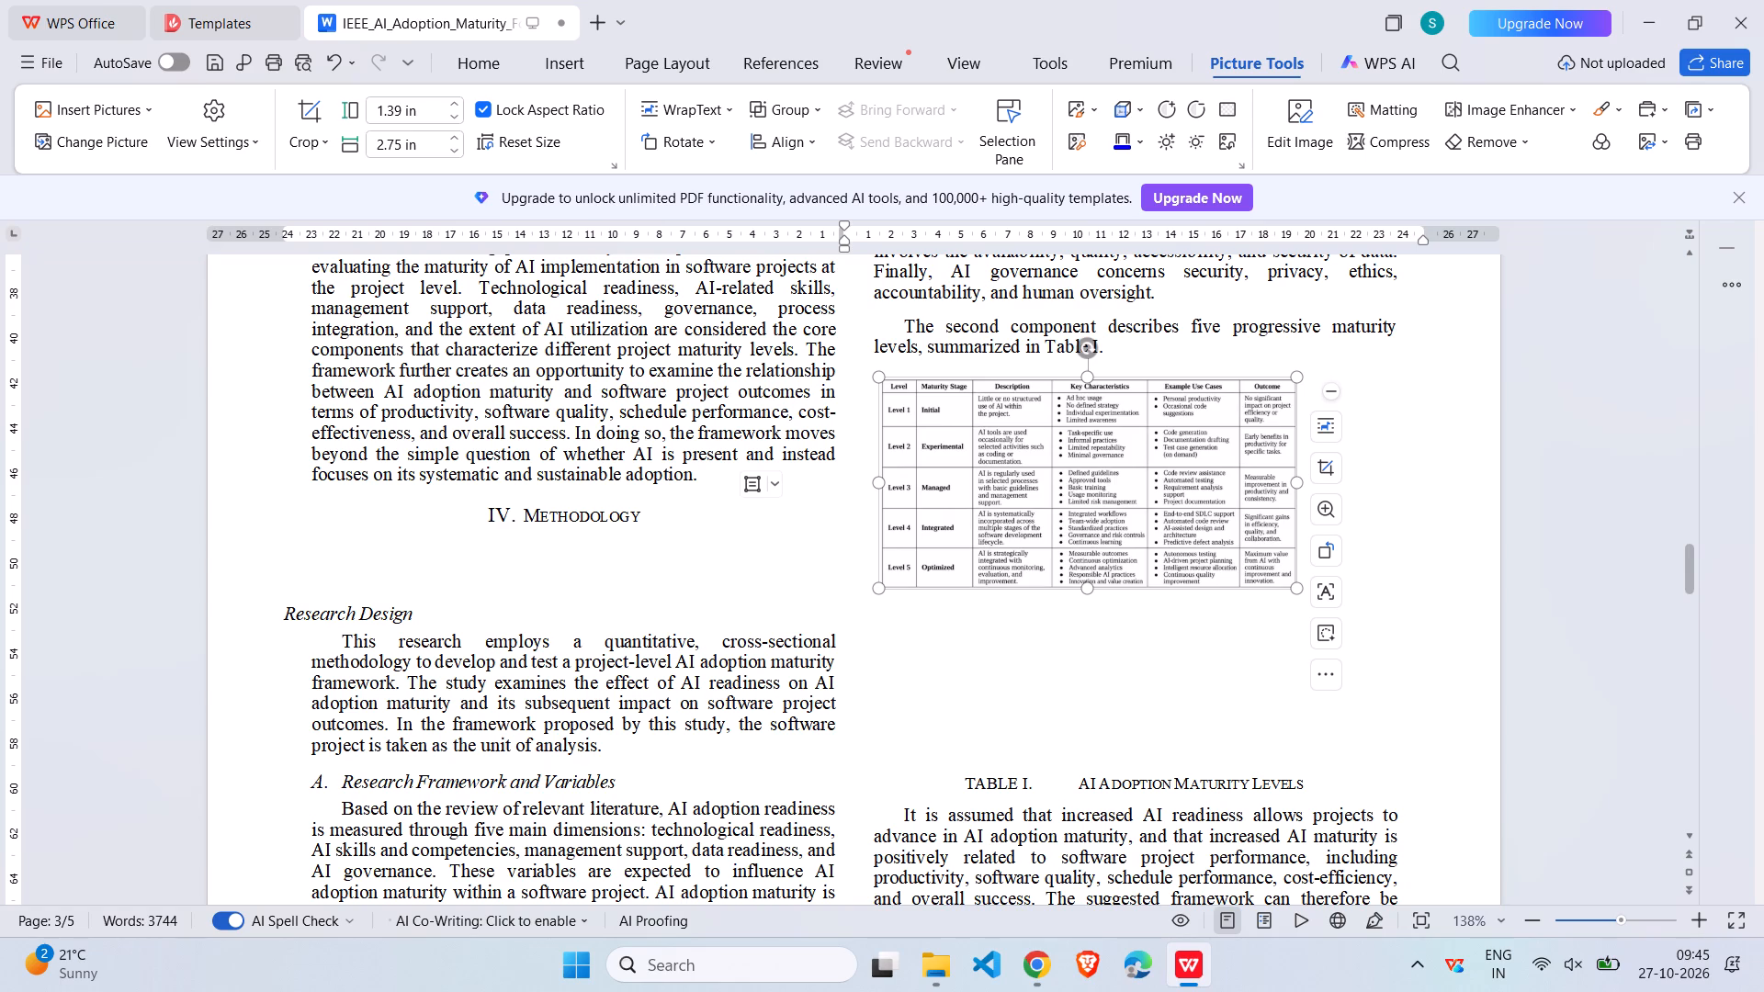
{"action": "left_click_drag", "start_coordinate": [1302, 479], "coordinate": [1408, 479]}
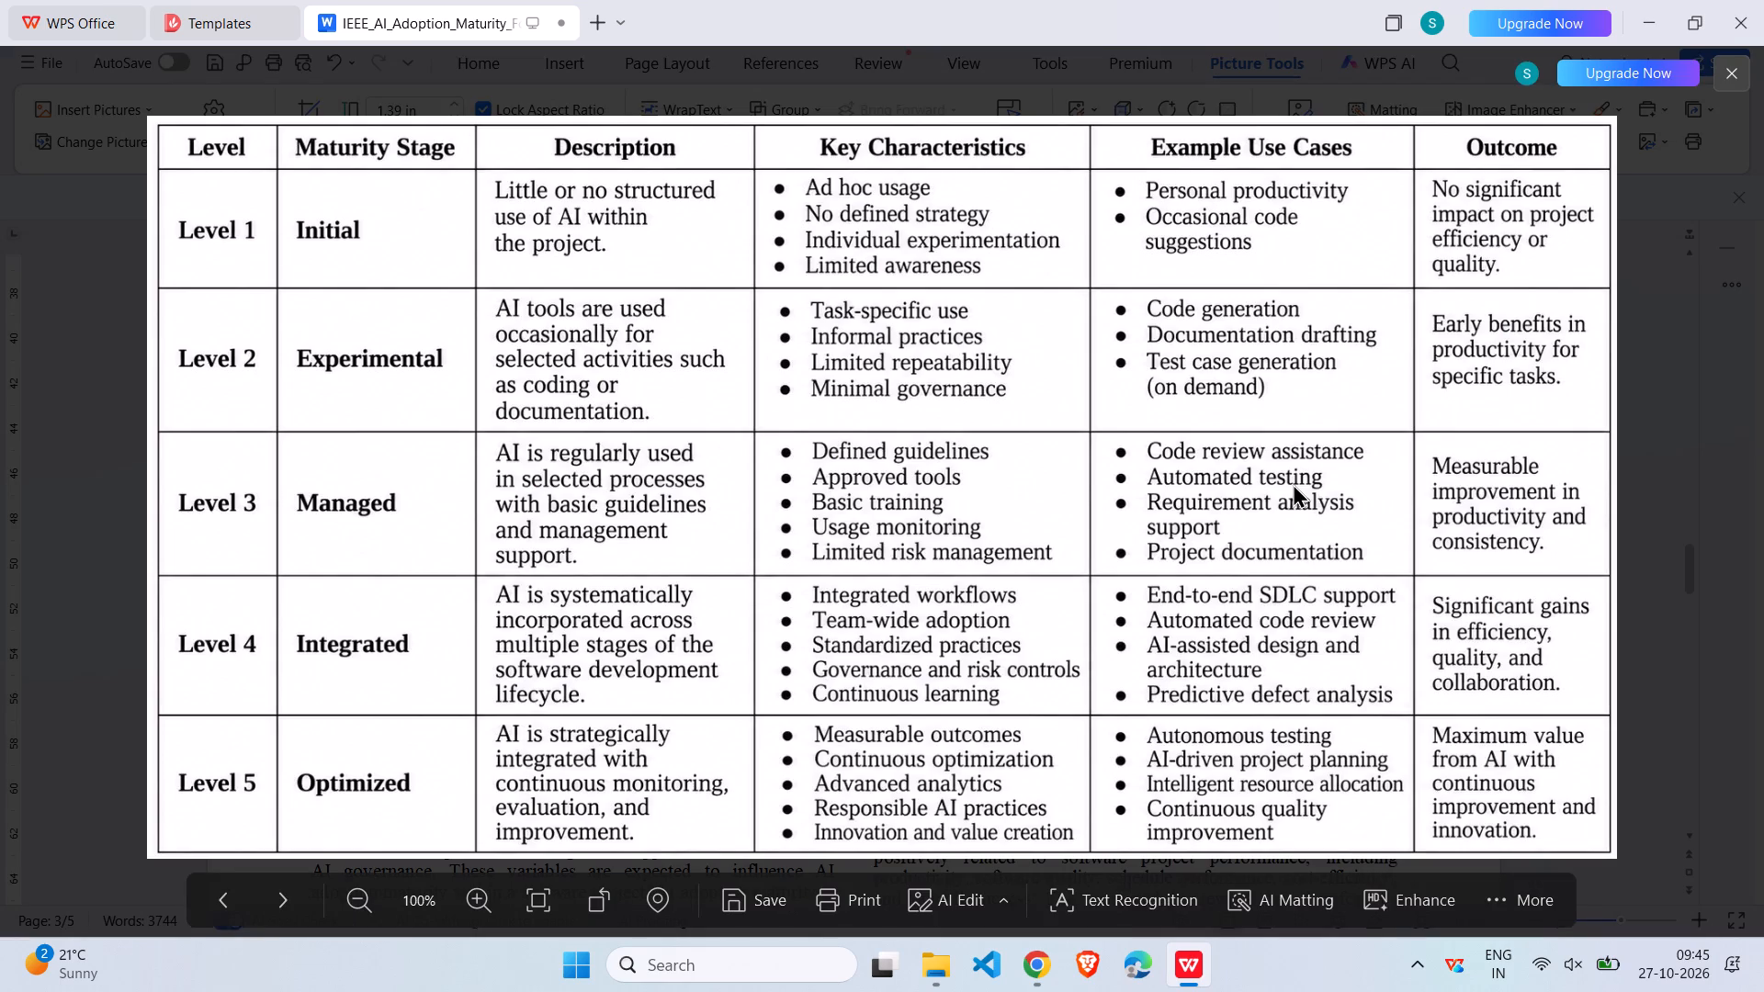
{"action": "left_click", "coordinate": [1729, 82]}
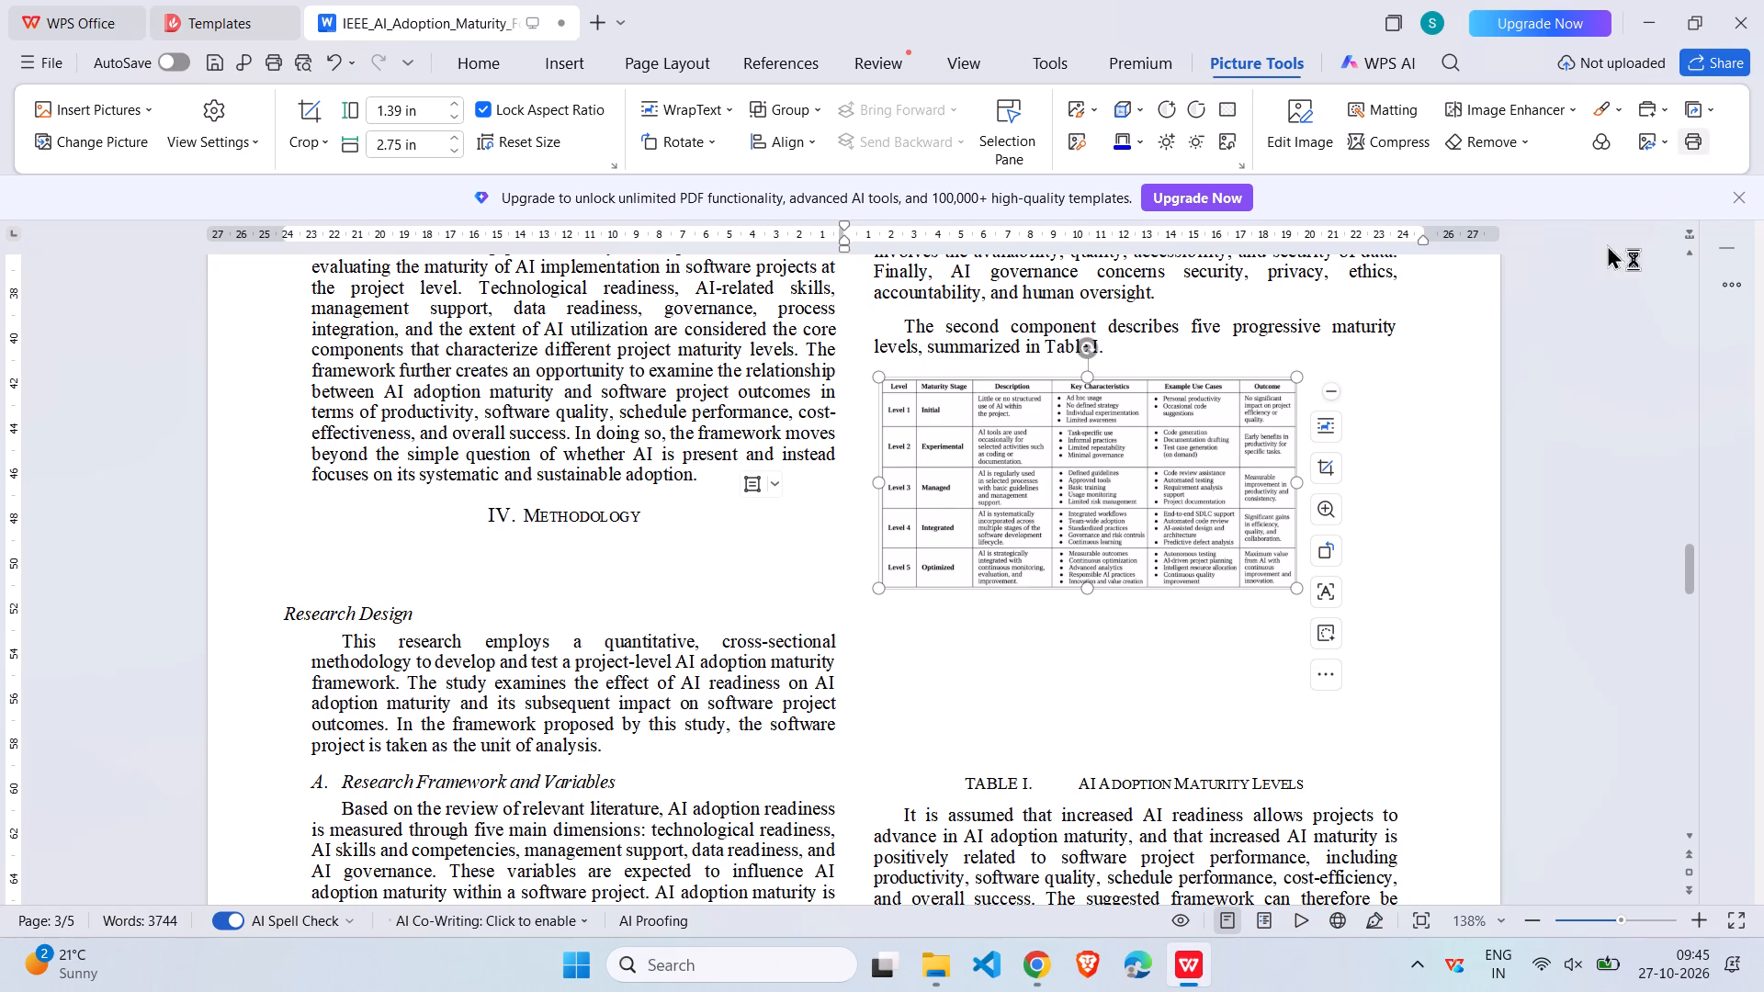
{"action": "left_click_drag", "start_coordinate": [1301, 484], "coordinate": [1365, 487]}
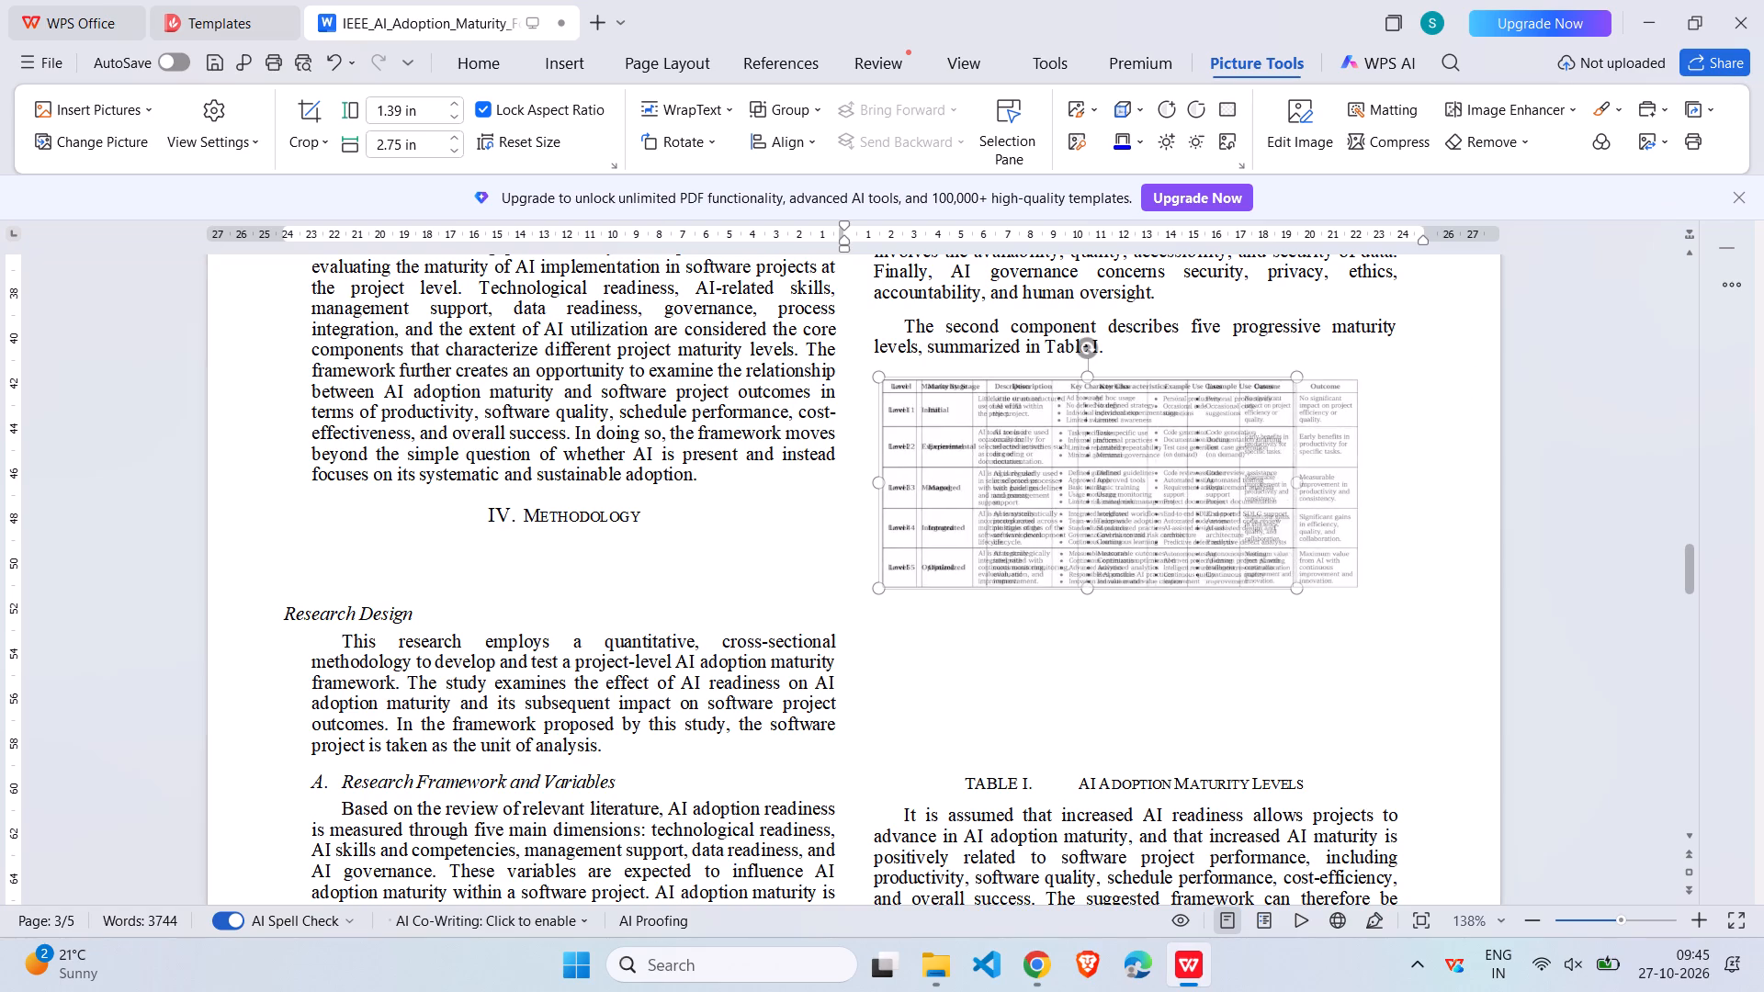
{"action": "left_click_drag", "start_coordinate": [1365, 487], "coordinate": [1374, 489]}
{"action": "left_click_drag", "start_coordinate": [875, 487], "coordinate": [877, 488]}
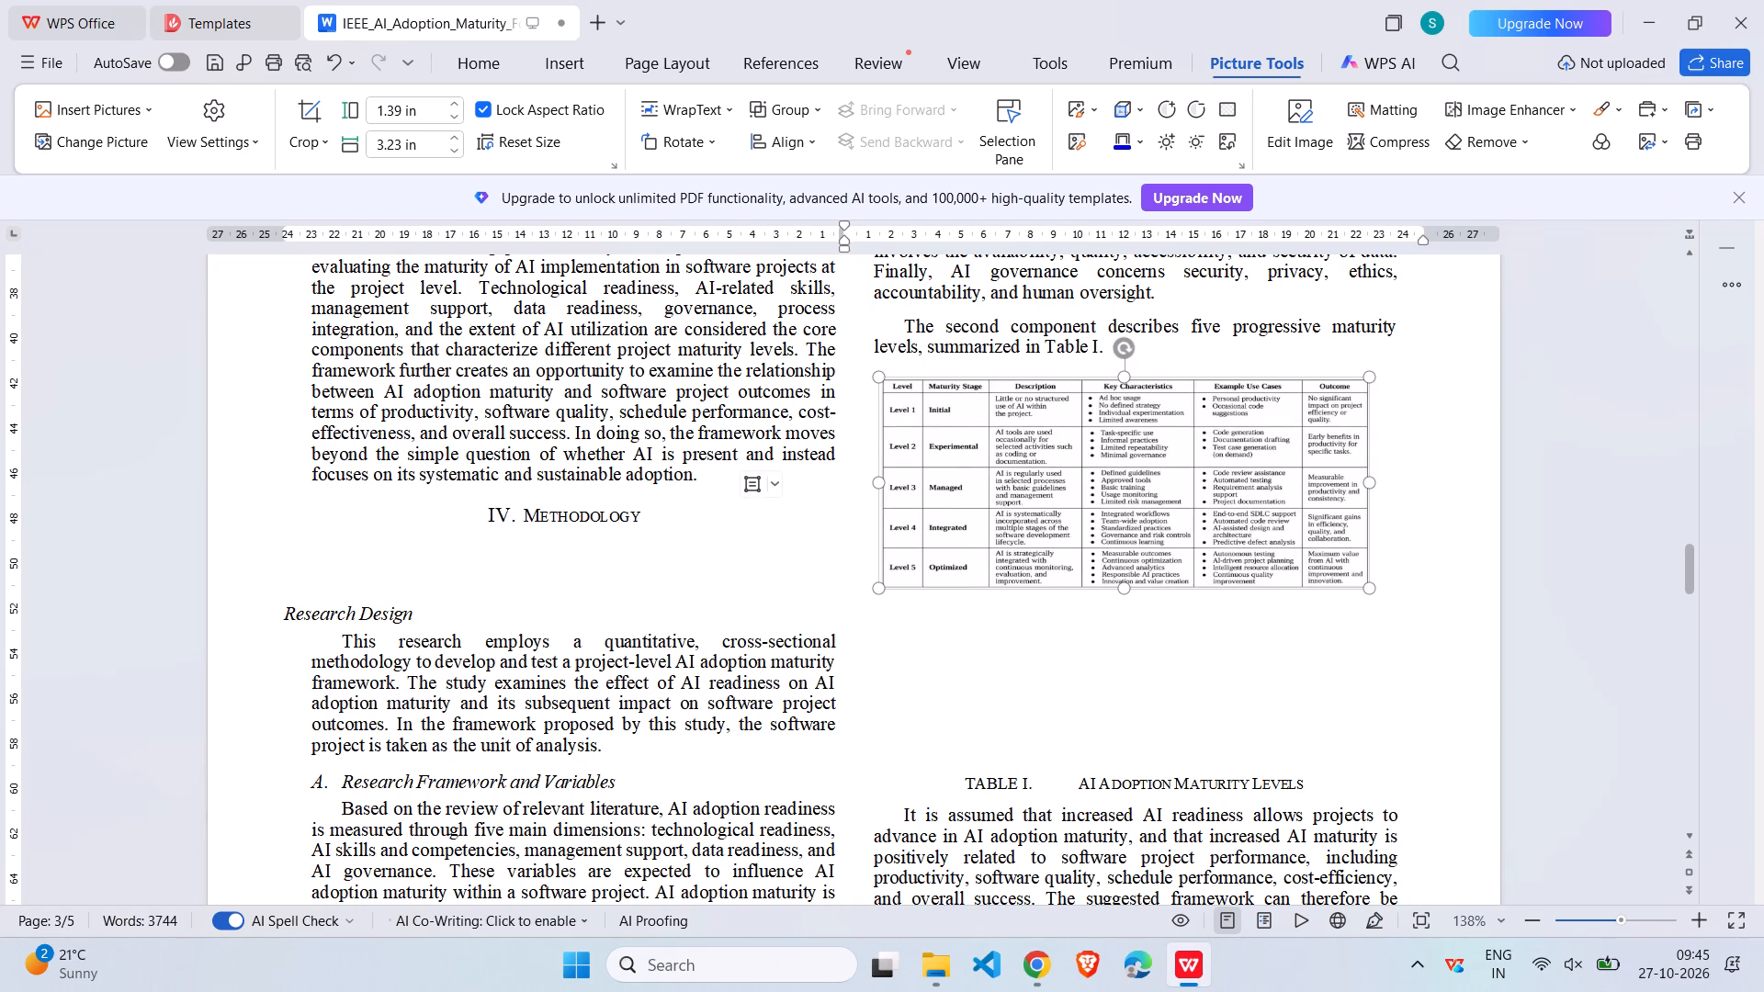
{"action": "left_click_drag", "start_coordinate": [877, 488], "coordinate": [930, 500]}
{"action": "left_click", "coordinate": [987, 496]}
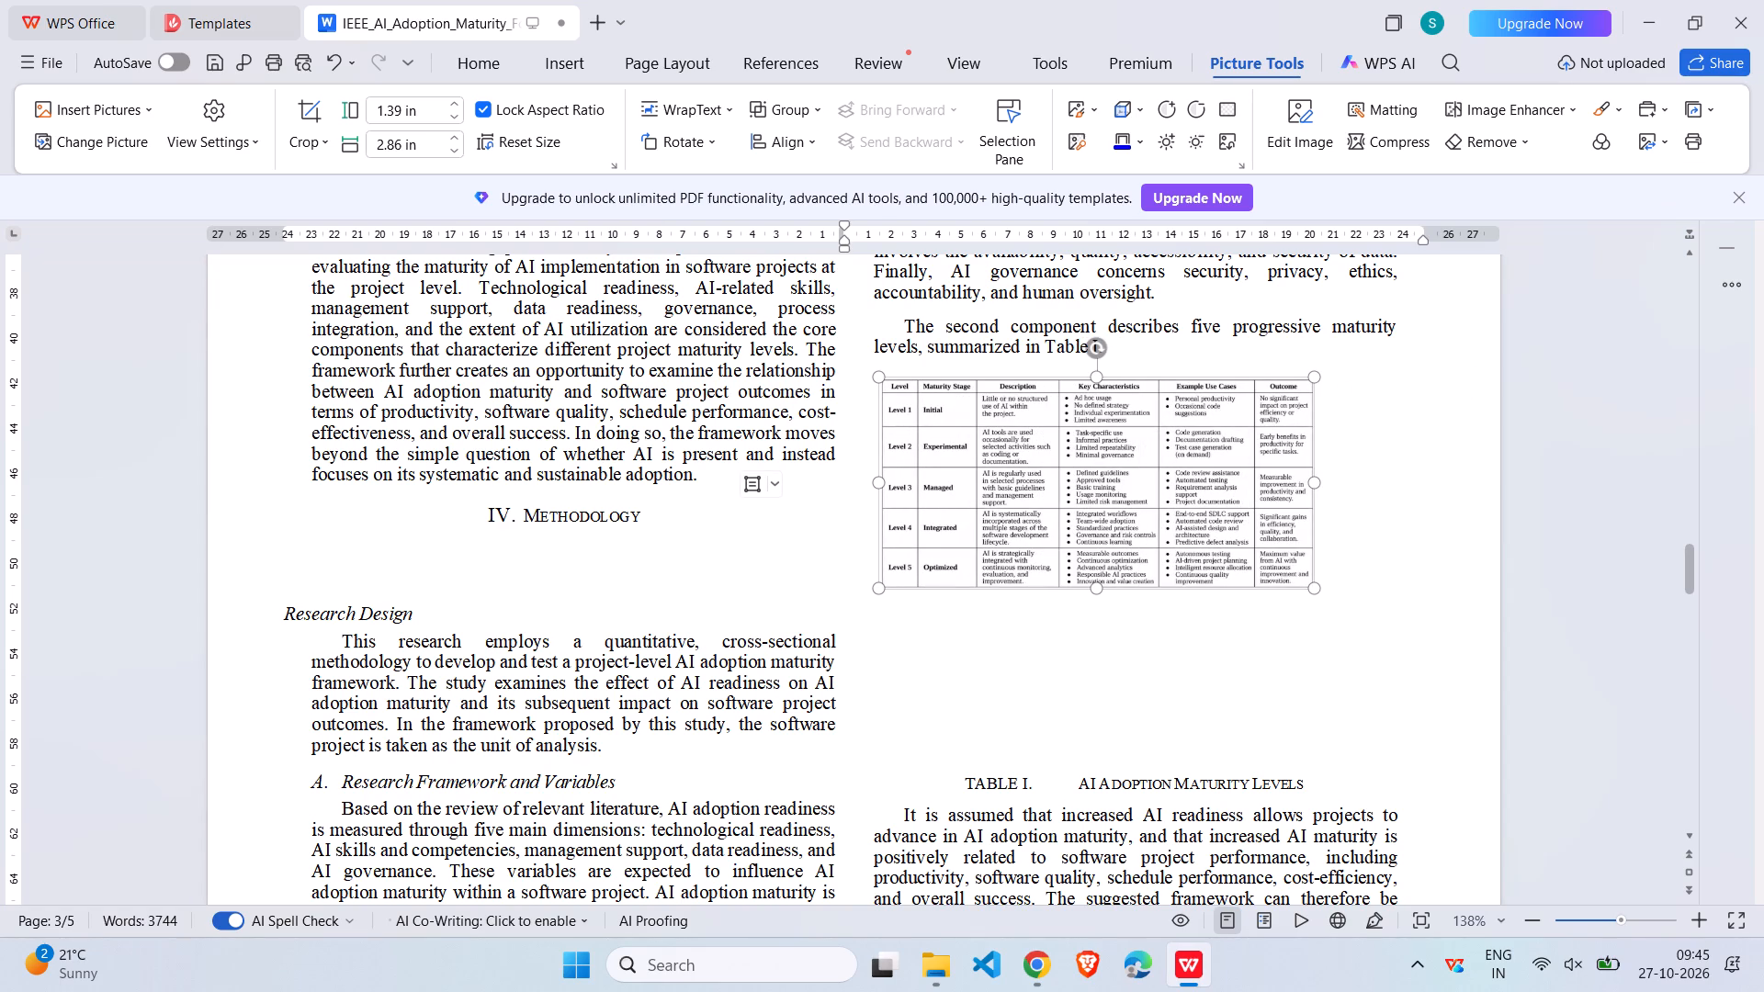
Insert eight more spaces before the maturity levels picture to centre it in its column.
{"action": "left_click", "coordinate": [873, 424]}
{"action": "key", "text": "space"}
{"action": "key", "text": "space"}
{"action": "key", "text": "space"}
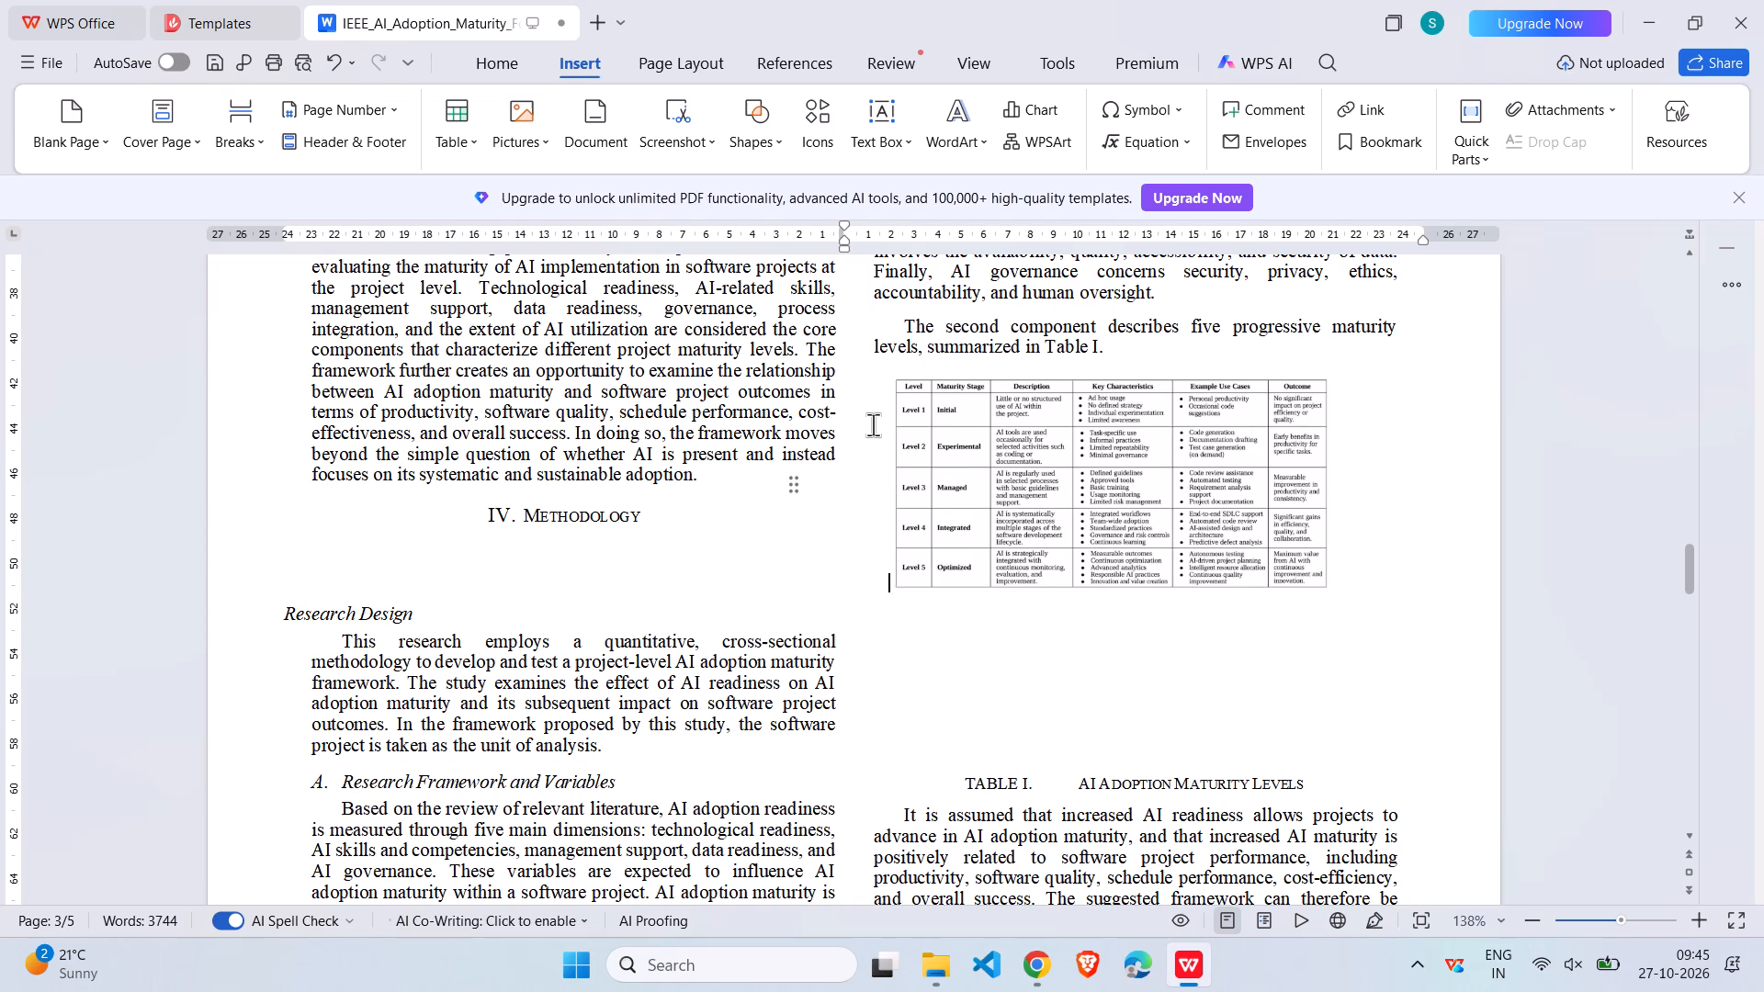
{"action": "key", "text": "space"}
{"action": "key", "text": "space"}
{"action": "key", "text": "space"}
{"action": "key", "text": "space"}
{"action": "key", "text": "space"}
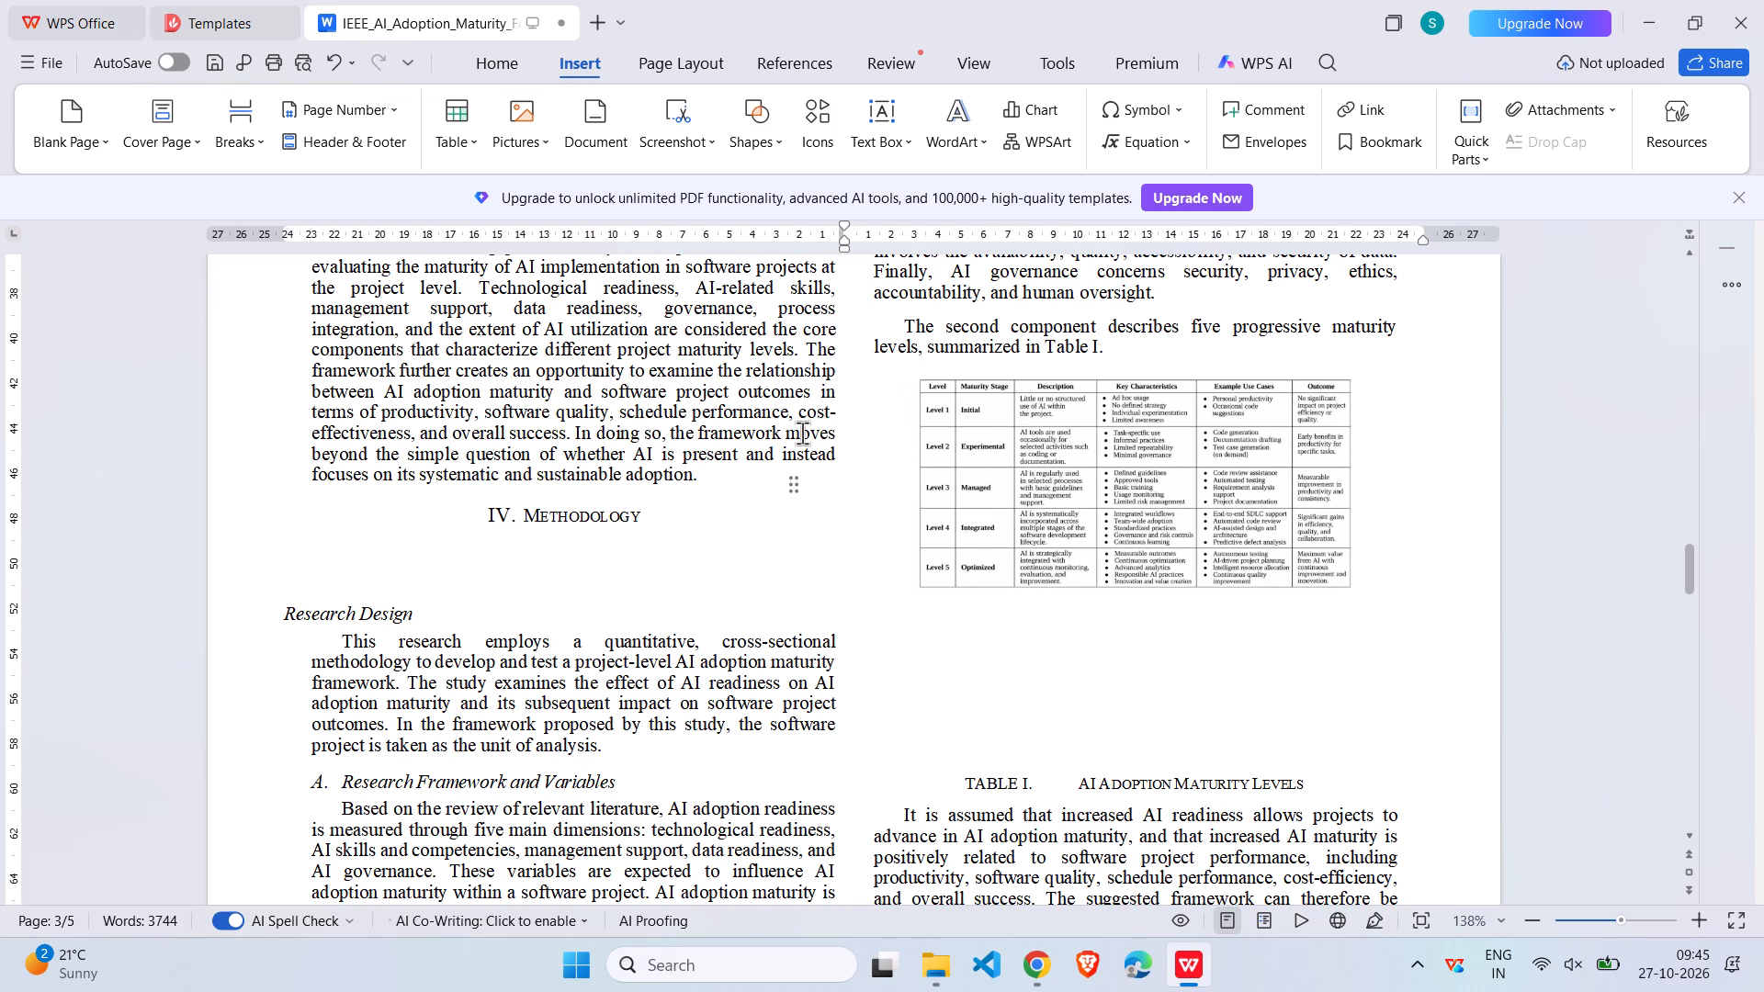
Try to delete the blank line below the "IV. Methodology" heading.
{"action": "left_click", "coordinate": [505, 566]}
{"action": "key", "text": "BackSpace"}
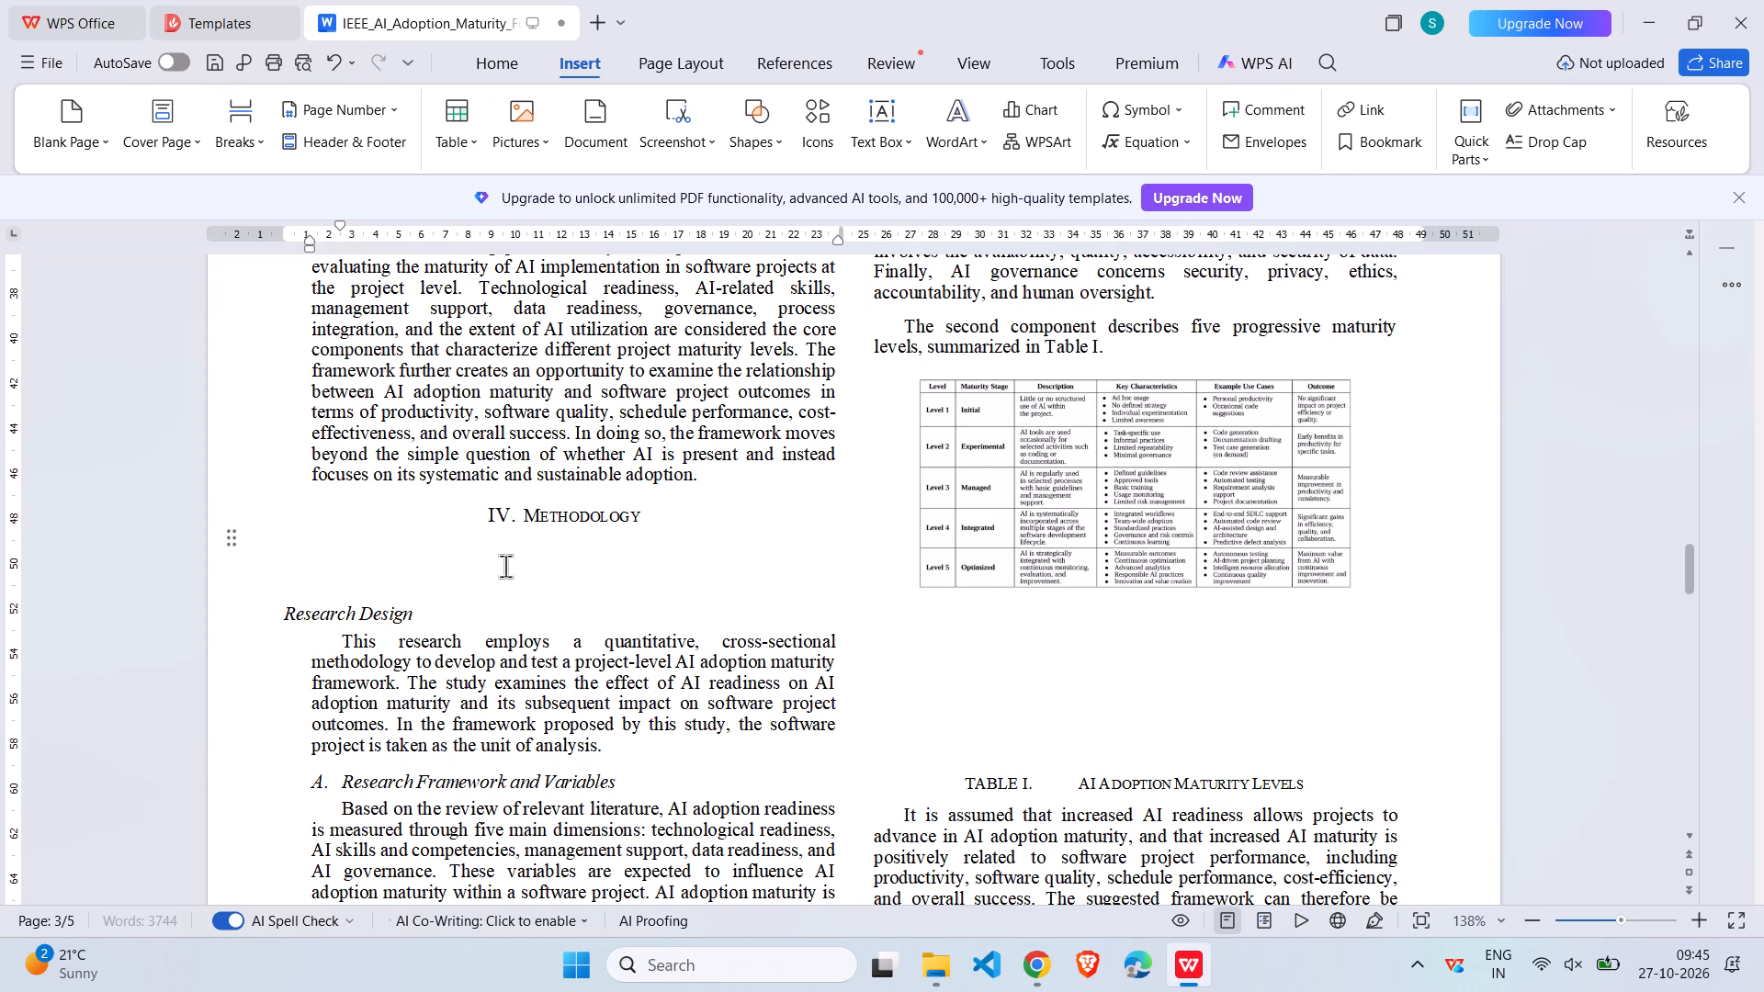
{"action": "key", "text": "BackSpace"}
Delete the blank lines between the maturity levels picture and the "TABLE I. AI Adoption Maturity Levels" caption so the caption sits directly below it.
{"action": "left_click", "coordinate": [1056, 427]}
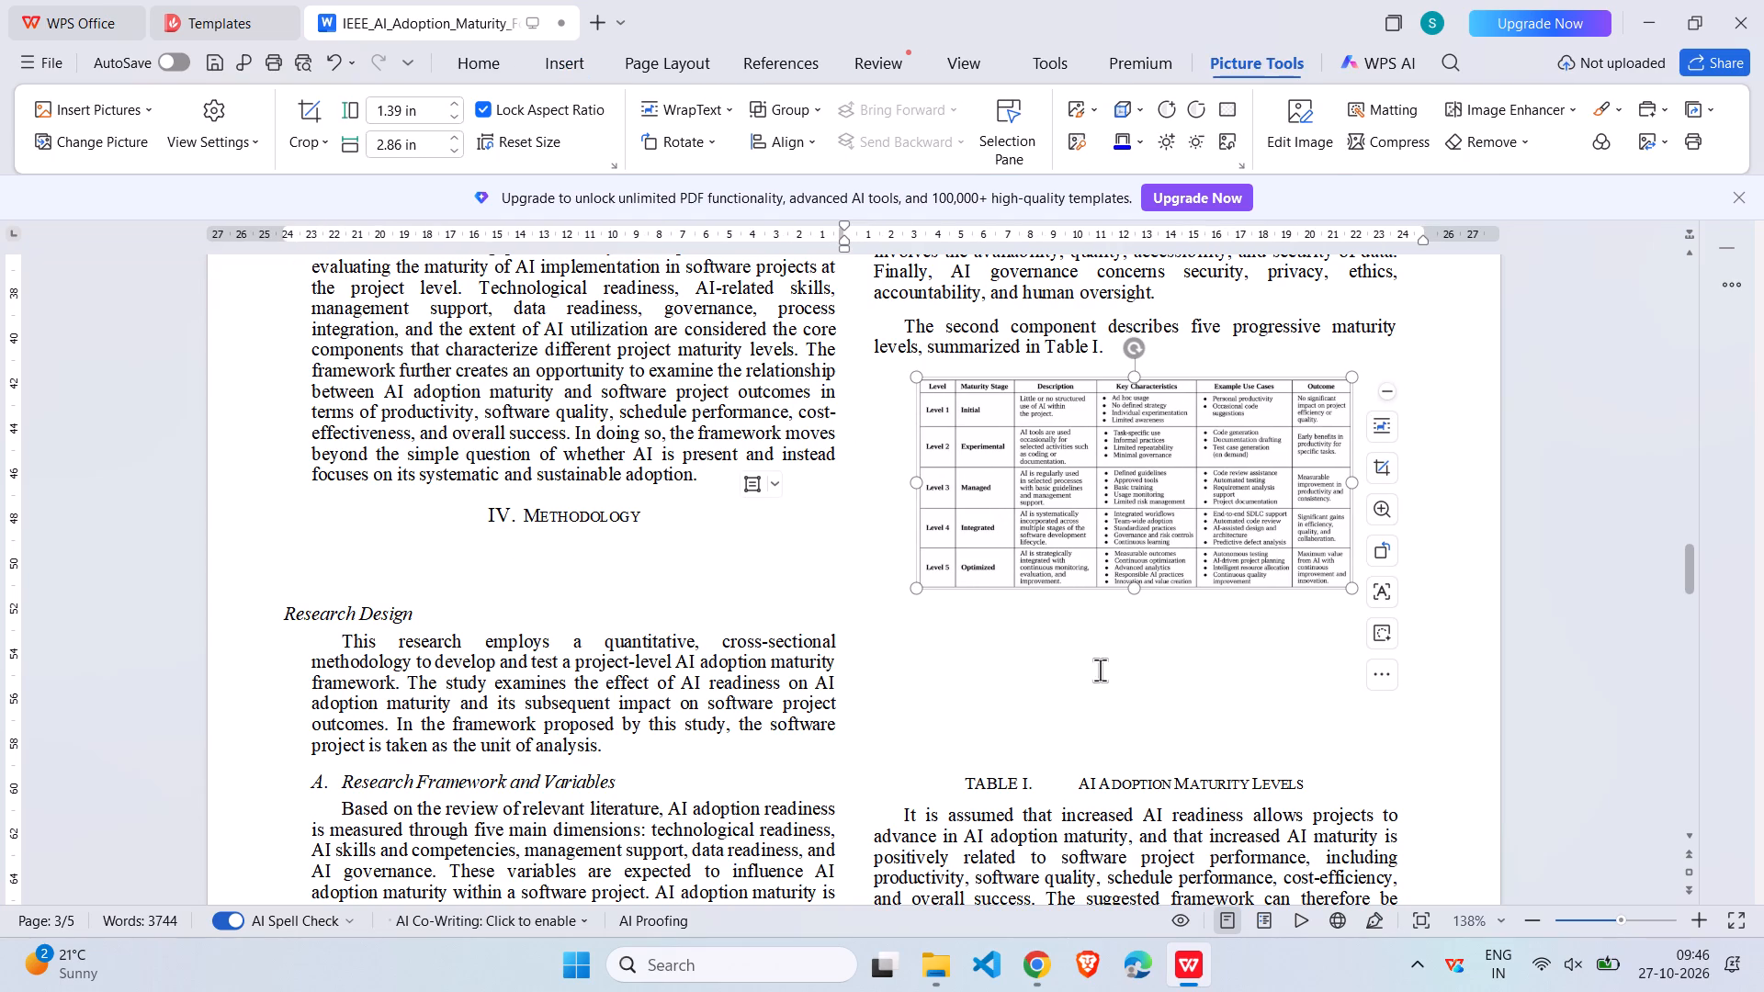
{"action": "left_click", "coordinate": [1017, 711]}
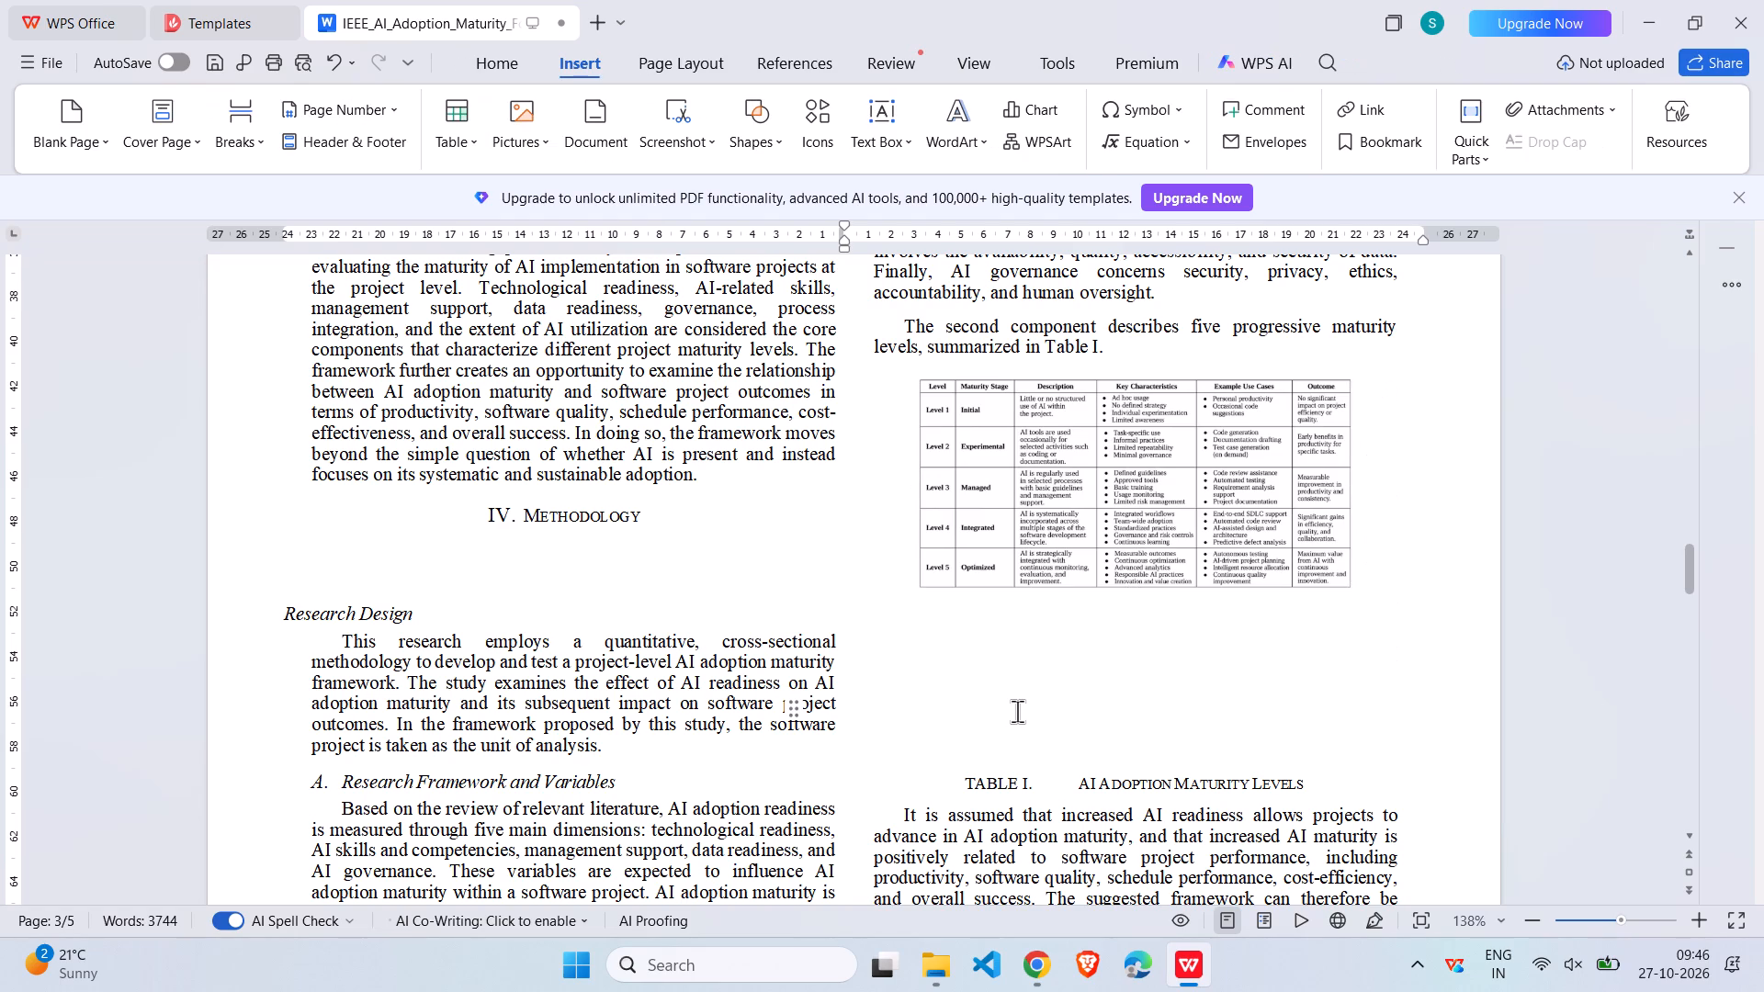
{"action": "key", "text": "BackSpace"}
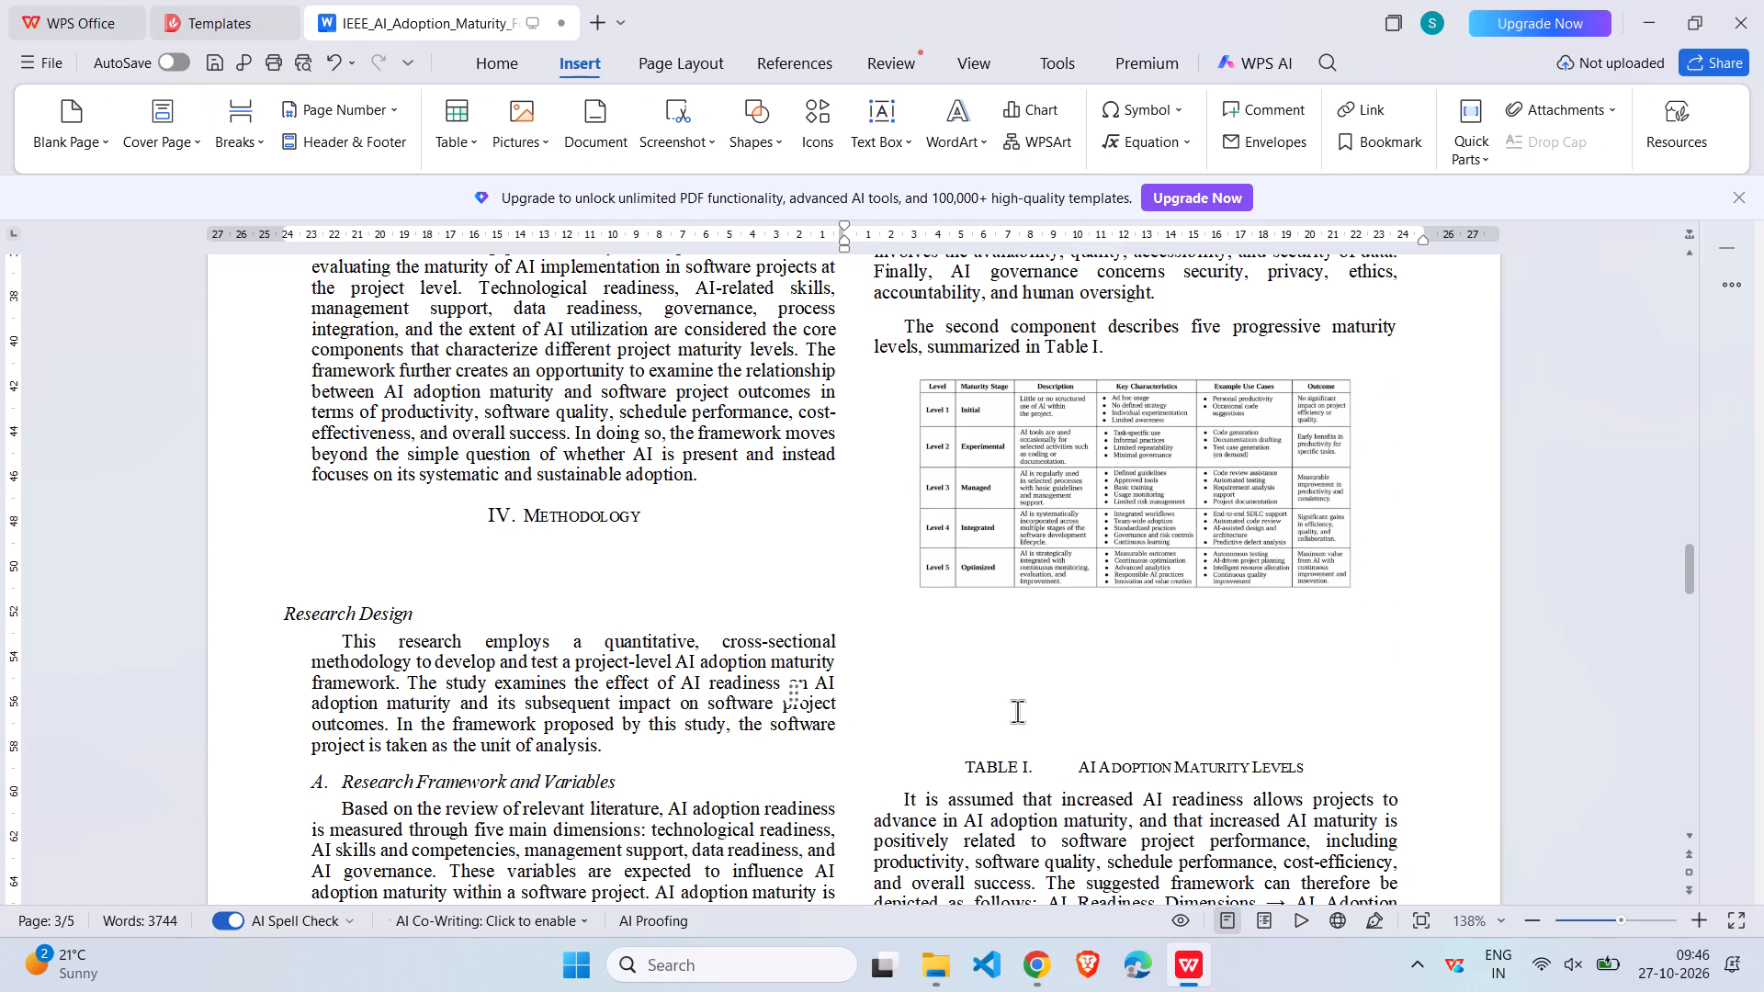
{"action": "key", "text": "BackSpace"}
{"action": "key", "text": "BackSpace"}
{"action": "key", "text": "BackSpace"}
{"action": "key", "text": "BackSpace"}
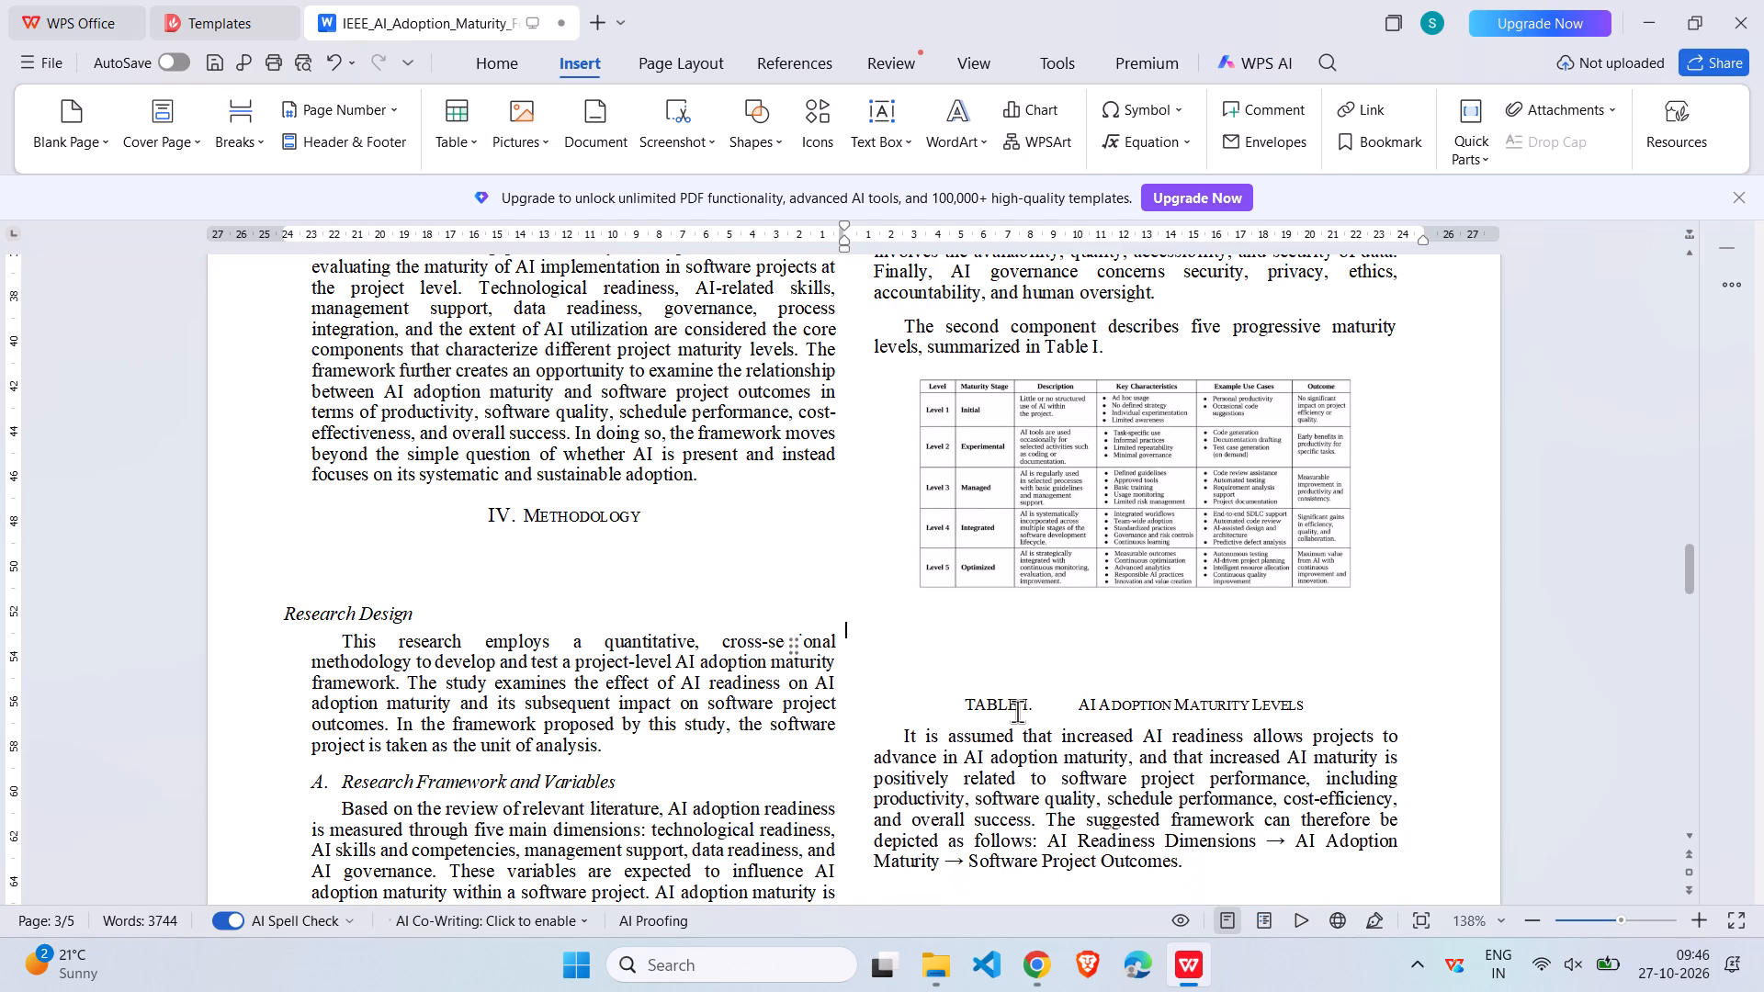
{"action": "key", "text": "BackSpace"}
{"action": "key", "text": "BackSpace"}
{"action": "key", "text": "BackSpace"}
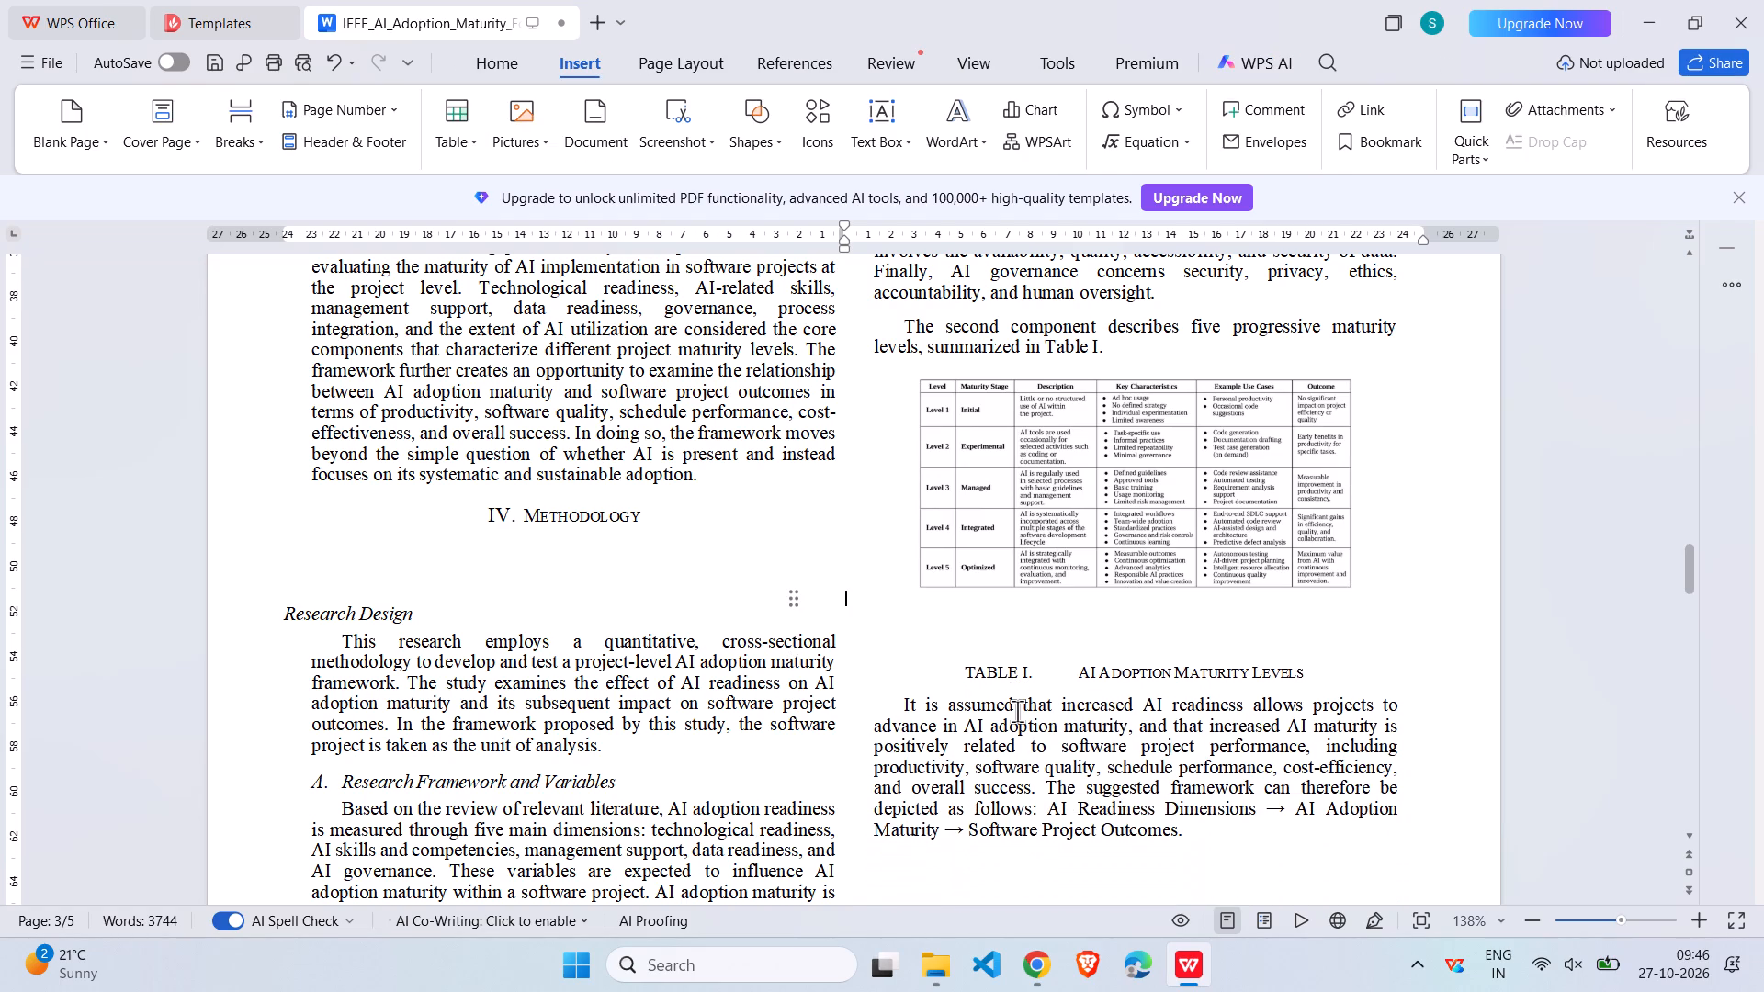
{"action": "left_click", "coordinate": [930, 647]}
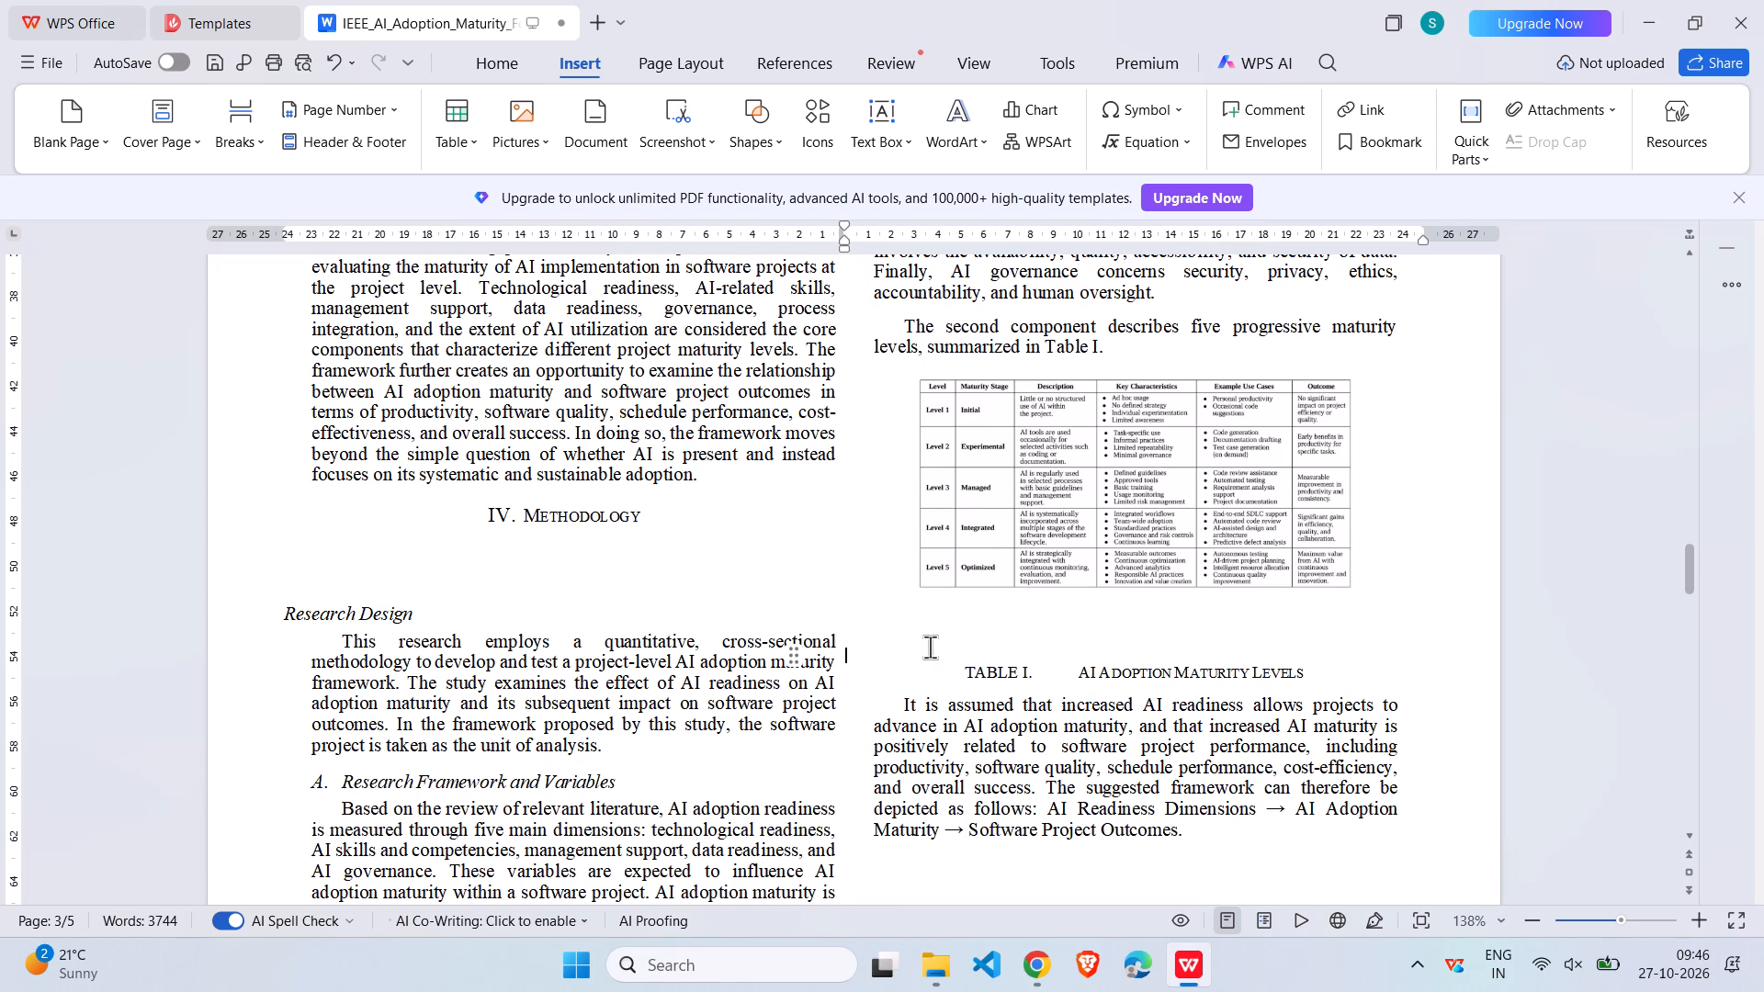
{"action": "key", "text": "BackSpace"}
{"action": "key", "text": "BackSpace"}
{"action": "key", "text": "BackSpace"}
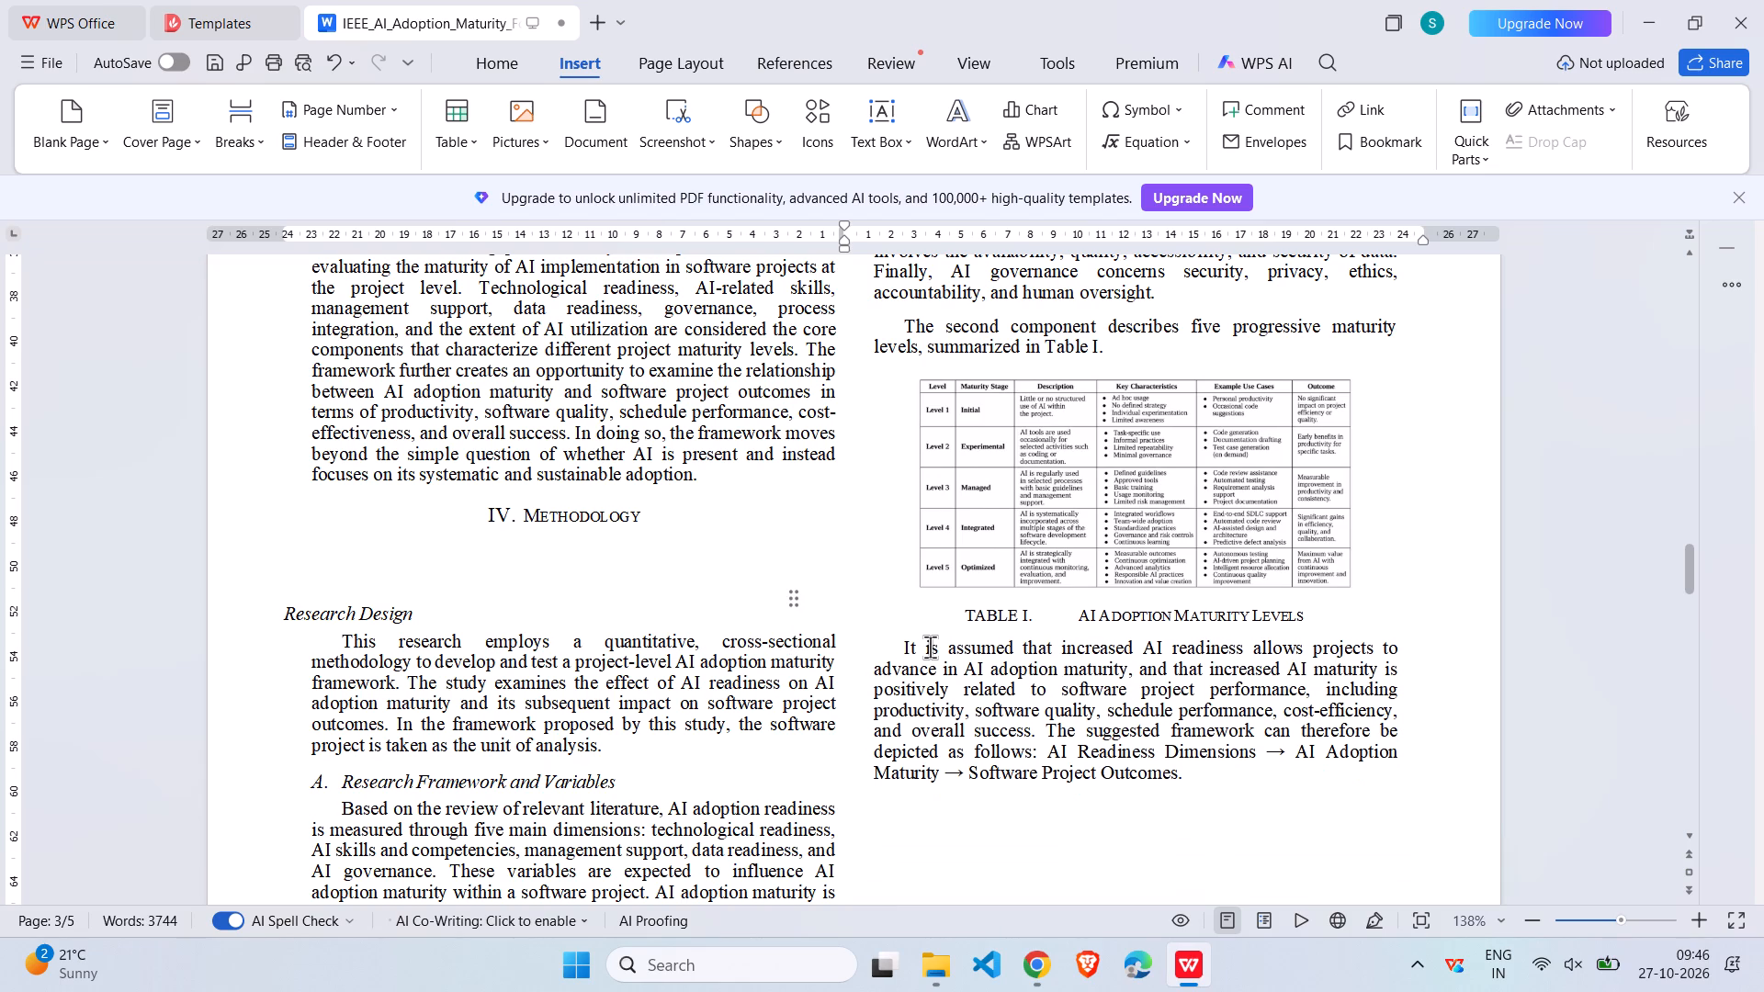
{"action": "key", "text": "BackSpace"}
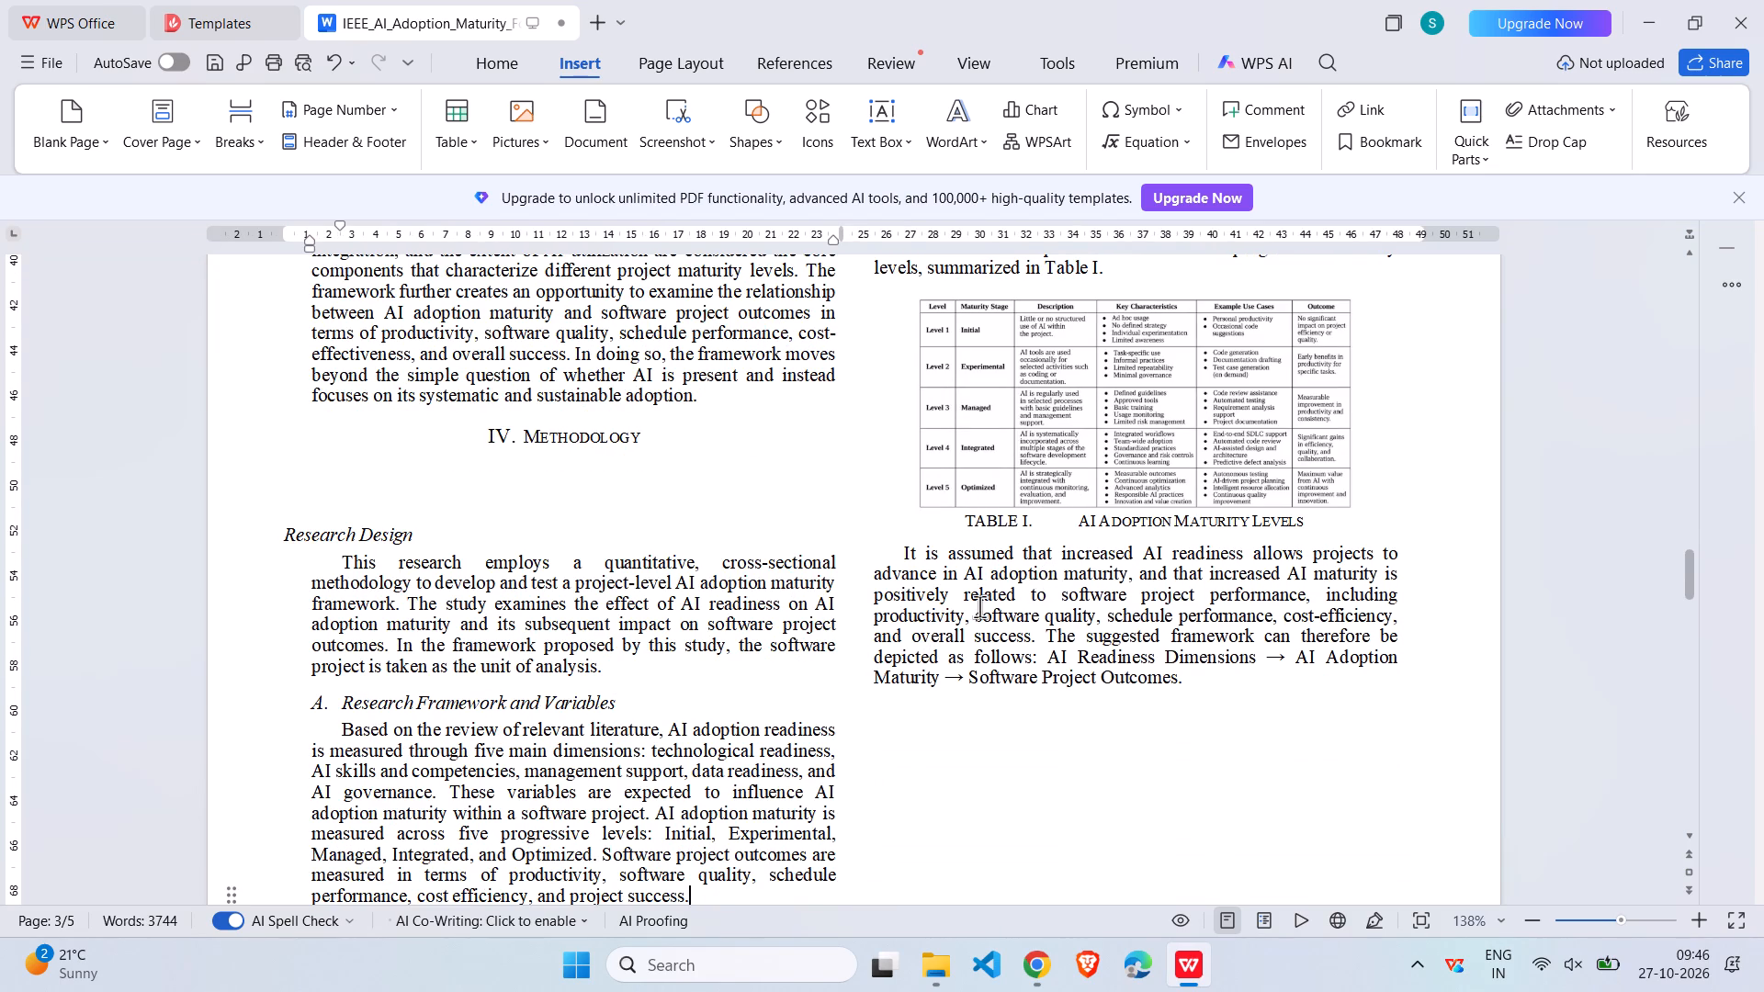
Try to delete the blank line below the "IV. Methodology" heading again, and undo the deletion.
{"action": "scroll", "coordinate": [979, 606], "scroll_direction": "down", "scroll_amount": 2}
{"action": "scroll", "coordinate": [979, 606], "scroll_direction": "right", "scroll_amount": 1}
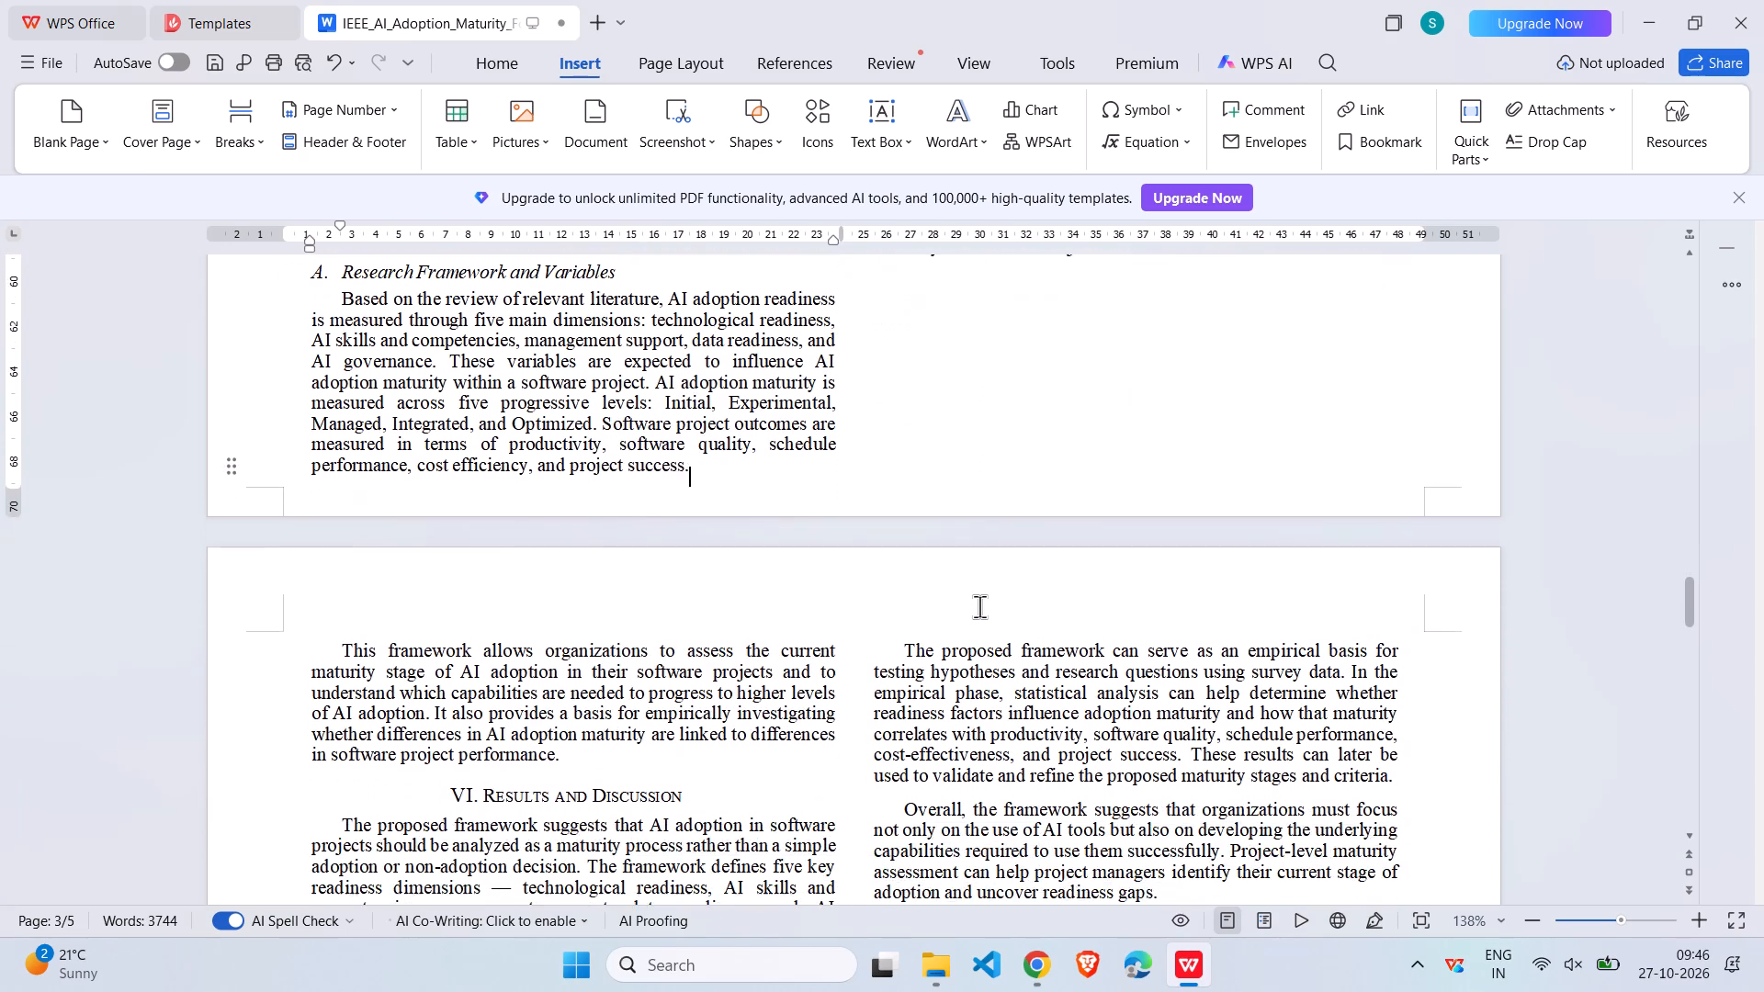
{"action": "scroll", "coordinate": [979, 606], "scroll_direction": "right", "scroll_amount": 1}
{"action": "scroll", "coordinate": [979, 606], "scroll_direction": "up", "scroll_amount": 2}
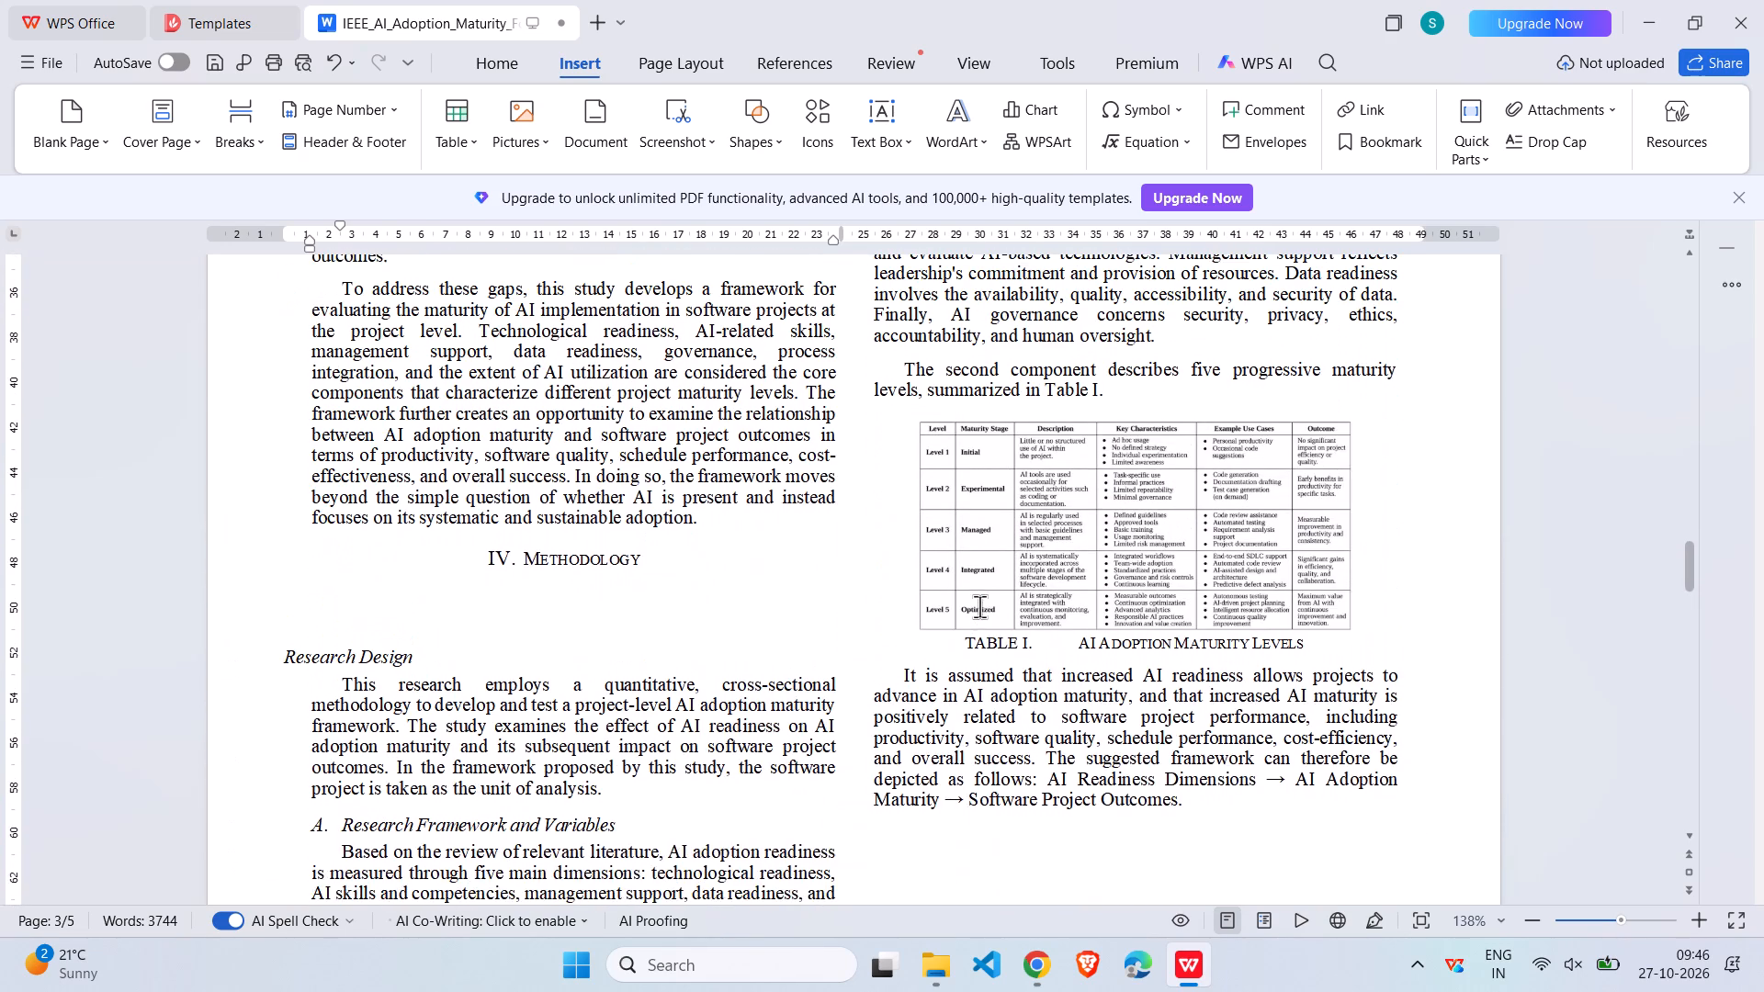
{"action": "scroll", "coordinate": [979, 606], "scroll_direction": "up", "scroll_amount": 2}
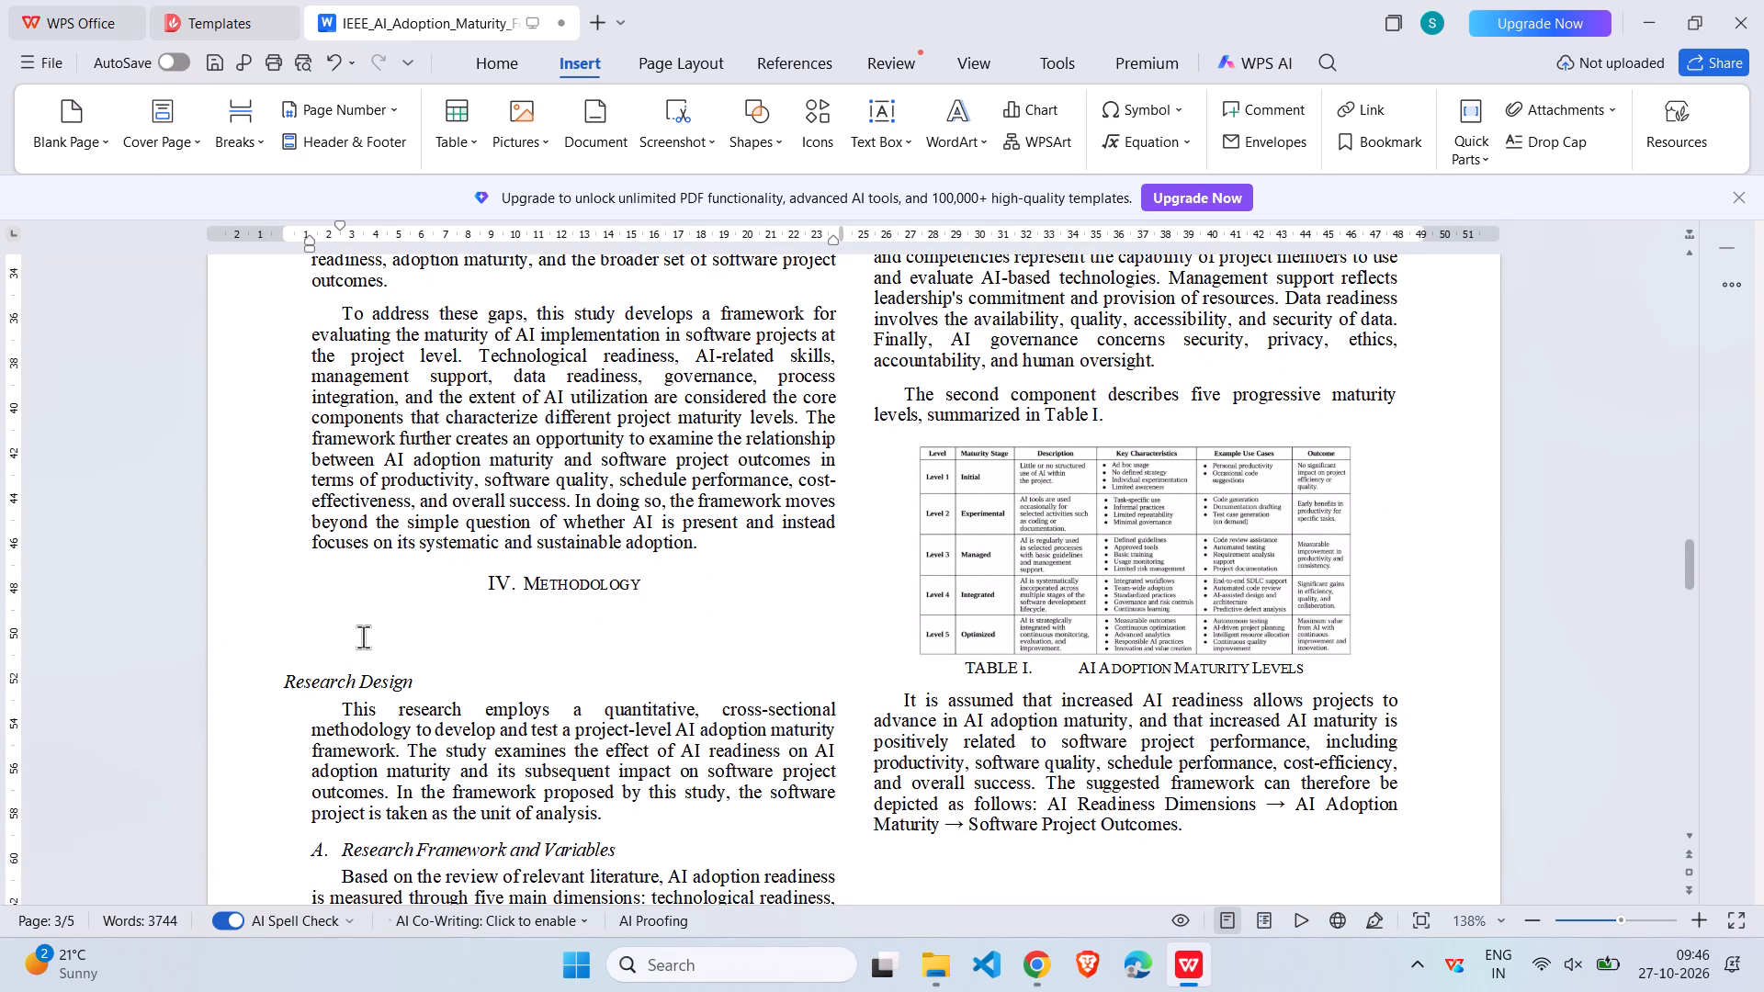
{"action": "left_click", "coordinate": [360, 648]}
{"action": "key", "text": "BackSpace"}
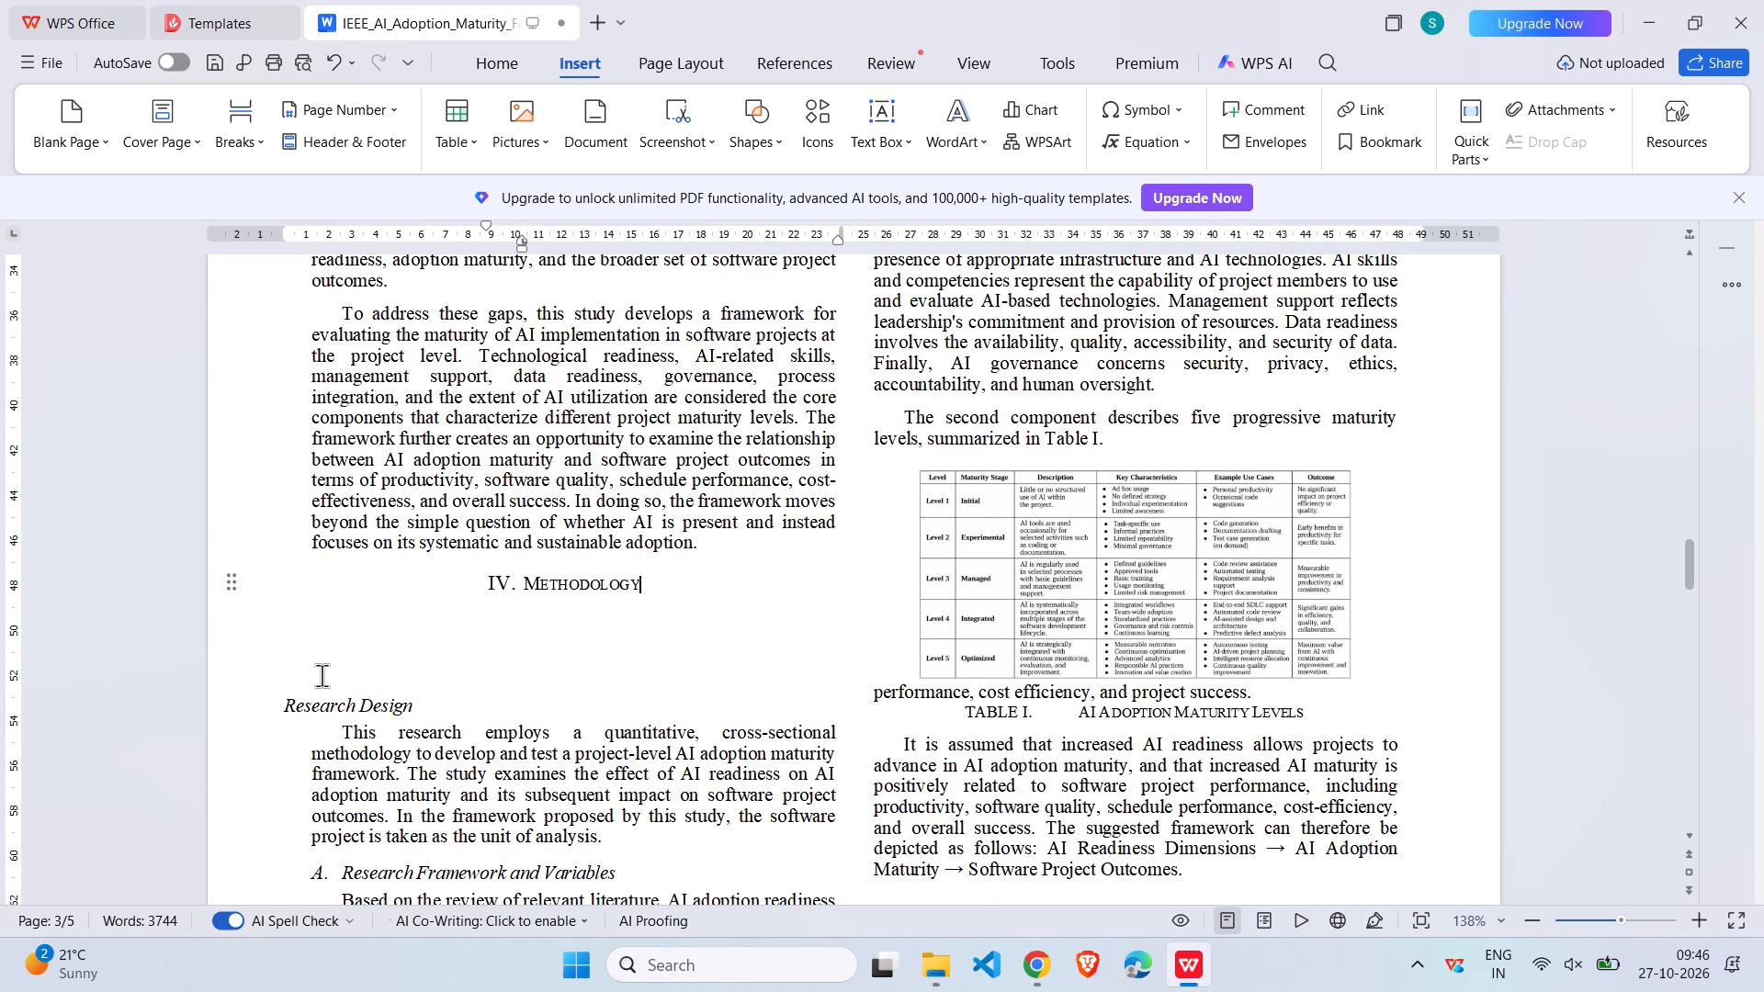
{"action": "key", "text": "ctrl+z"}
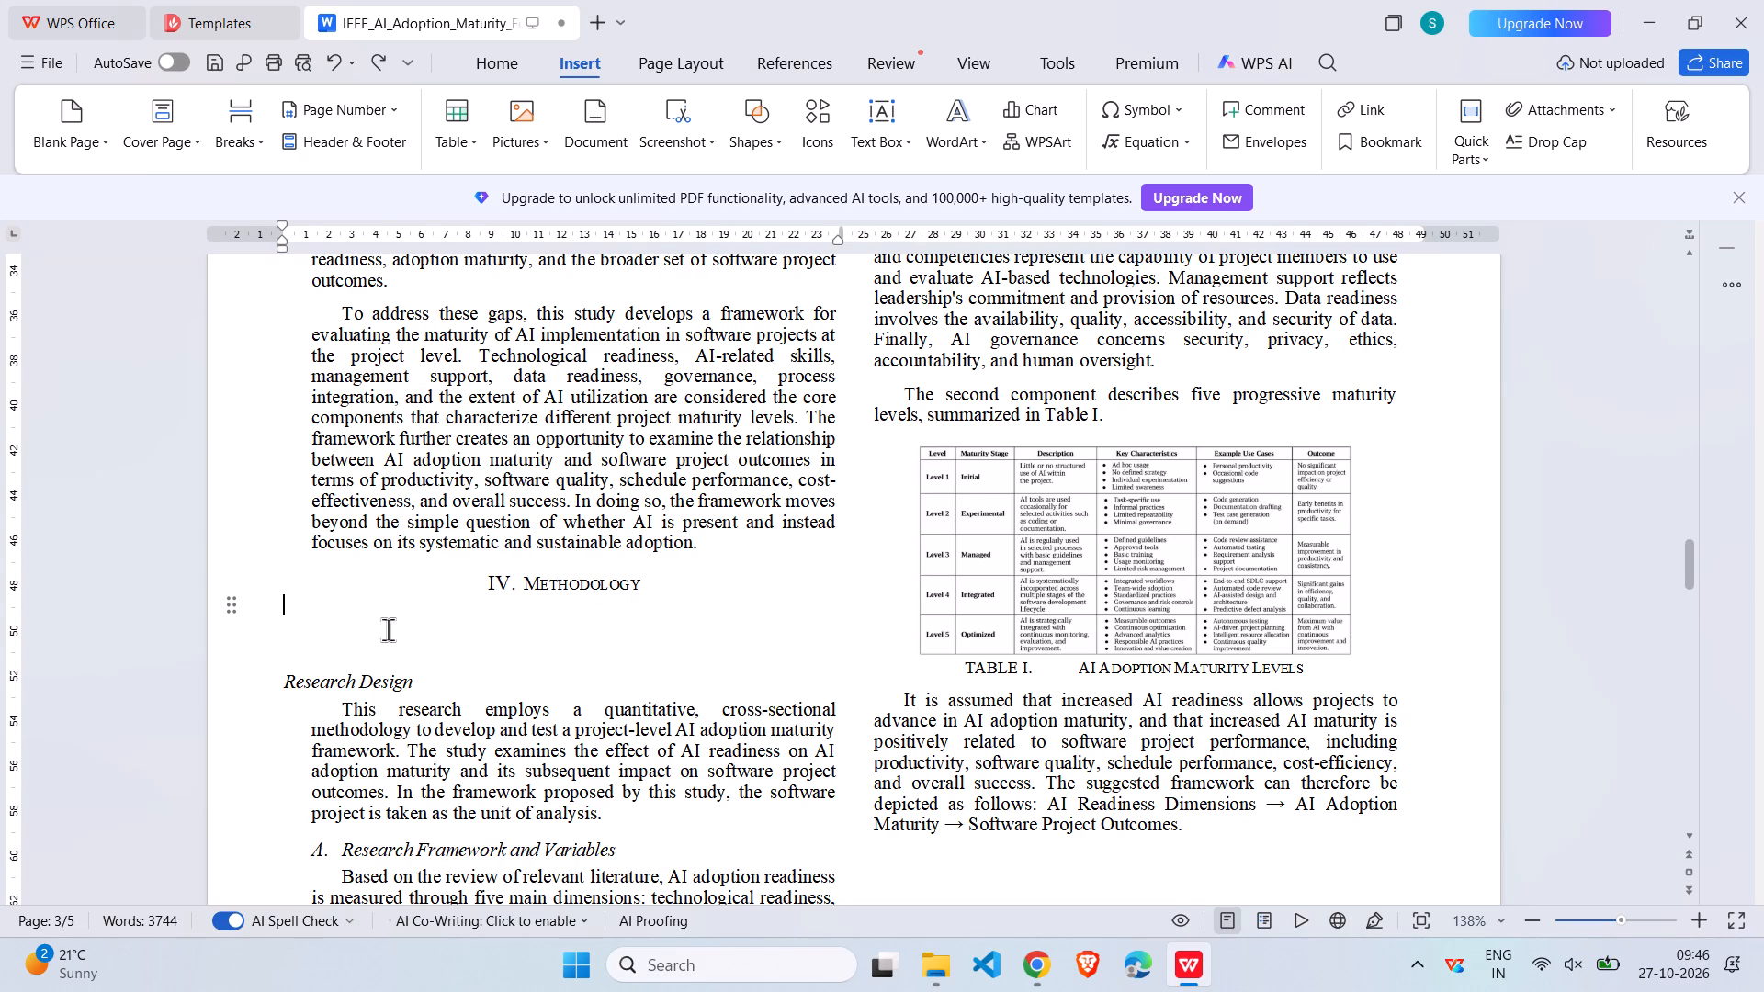
Add the prefix "A. " before the "Research Design" heading.
{"action": "left_click", "coordinate": [294, 680]}
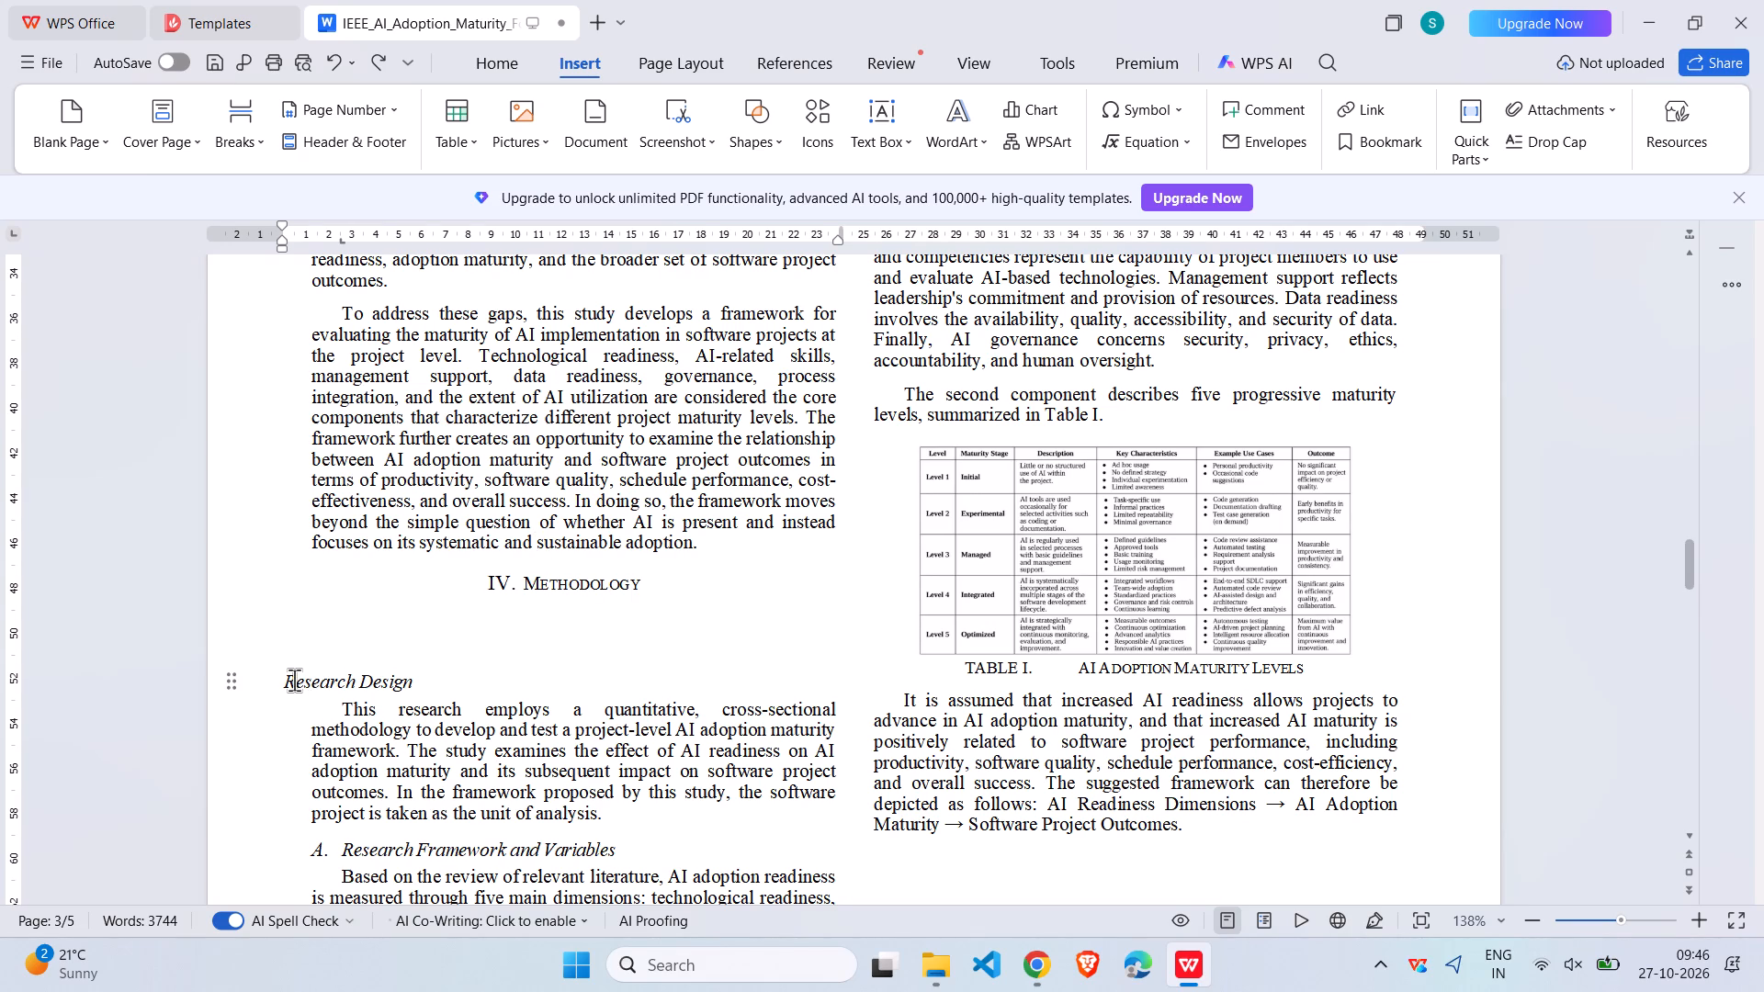
{"action": "key", "text": "Left"}
{"action": "key", "text": "shift+a"}
{"action": "type", "text": "."}
{"action": "key", "text": "space"}
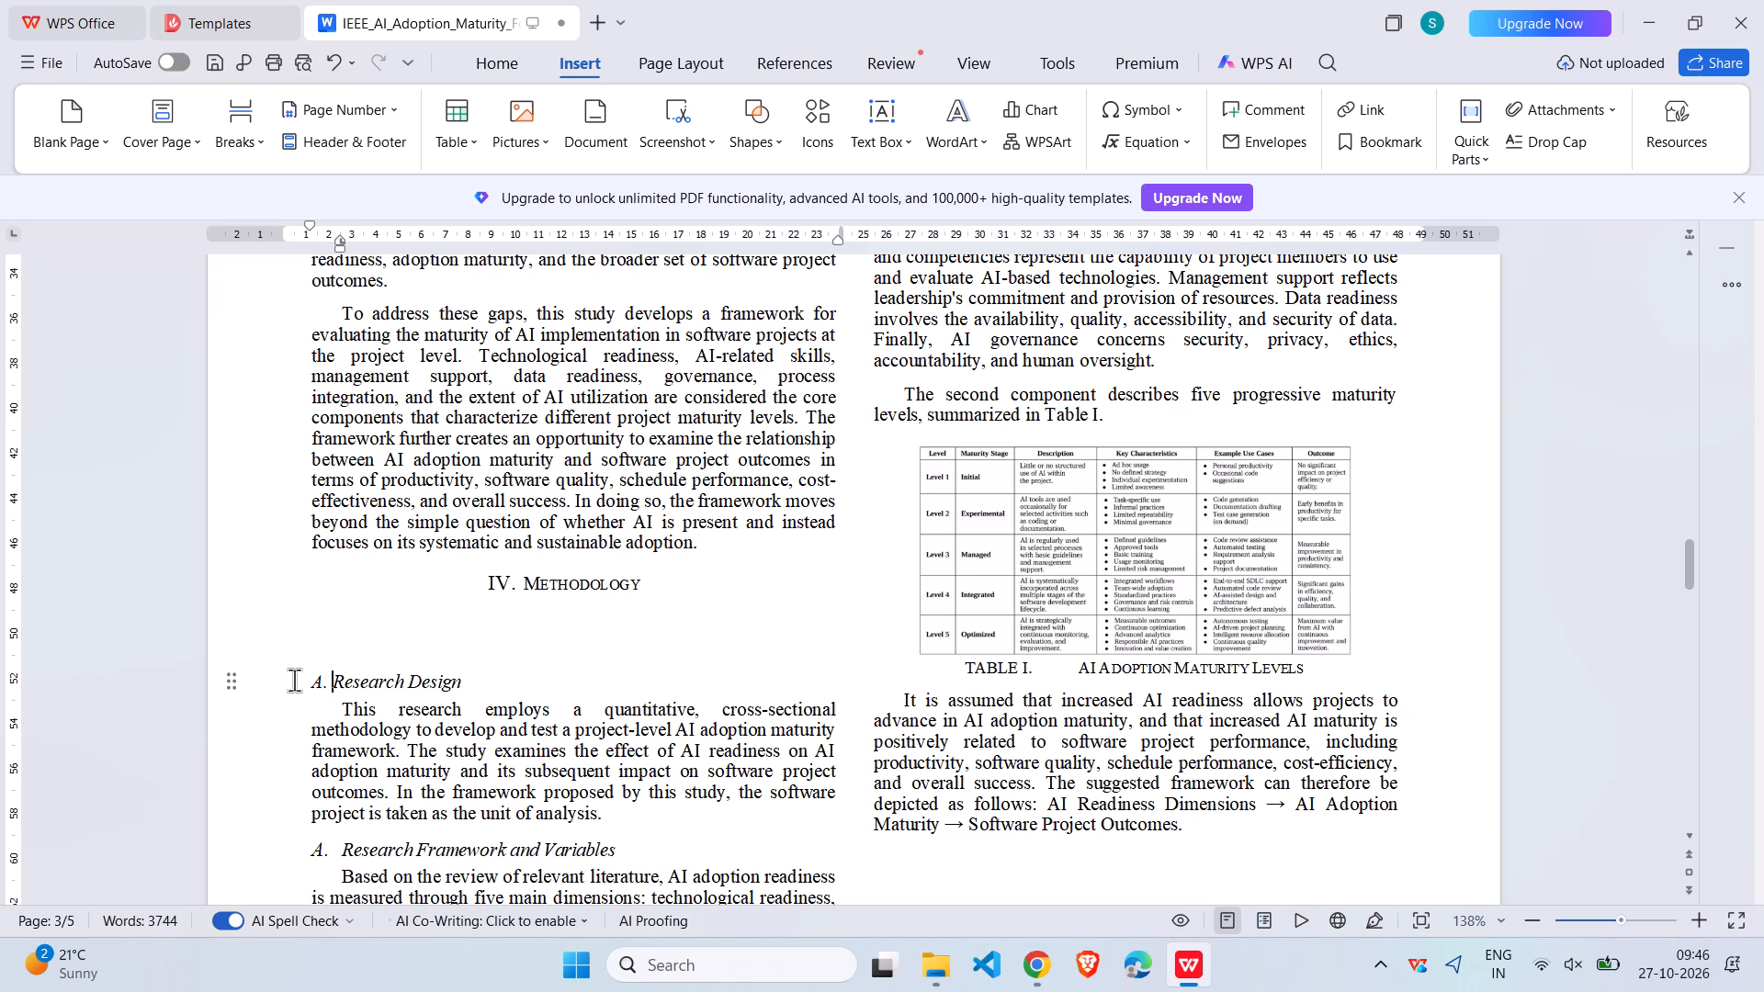
{"action": "left_click", "coordinate": [485, 634]}
Resize the maturity levels picture above the Table I caption to about 1.41 in high and 3.00 in wide.
{"action": "left_click", "coordinate": [1035, 555]}
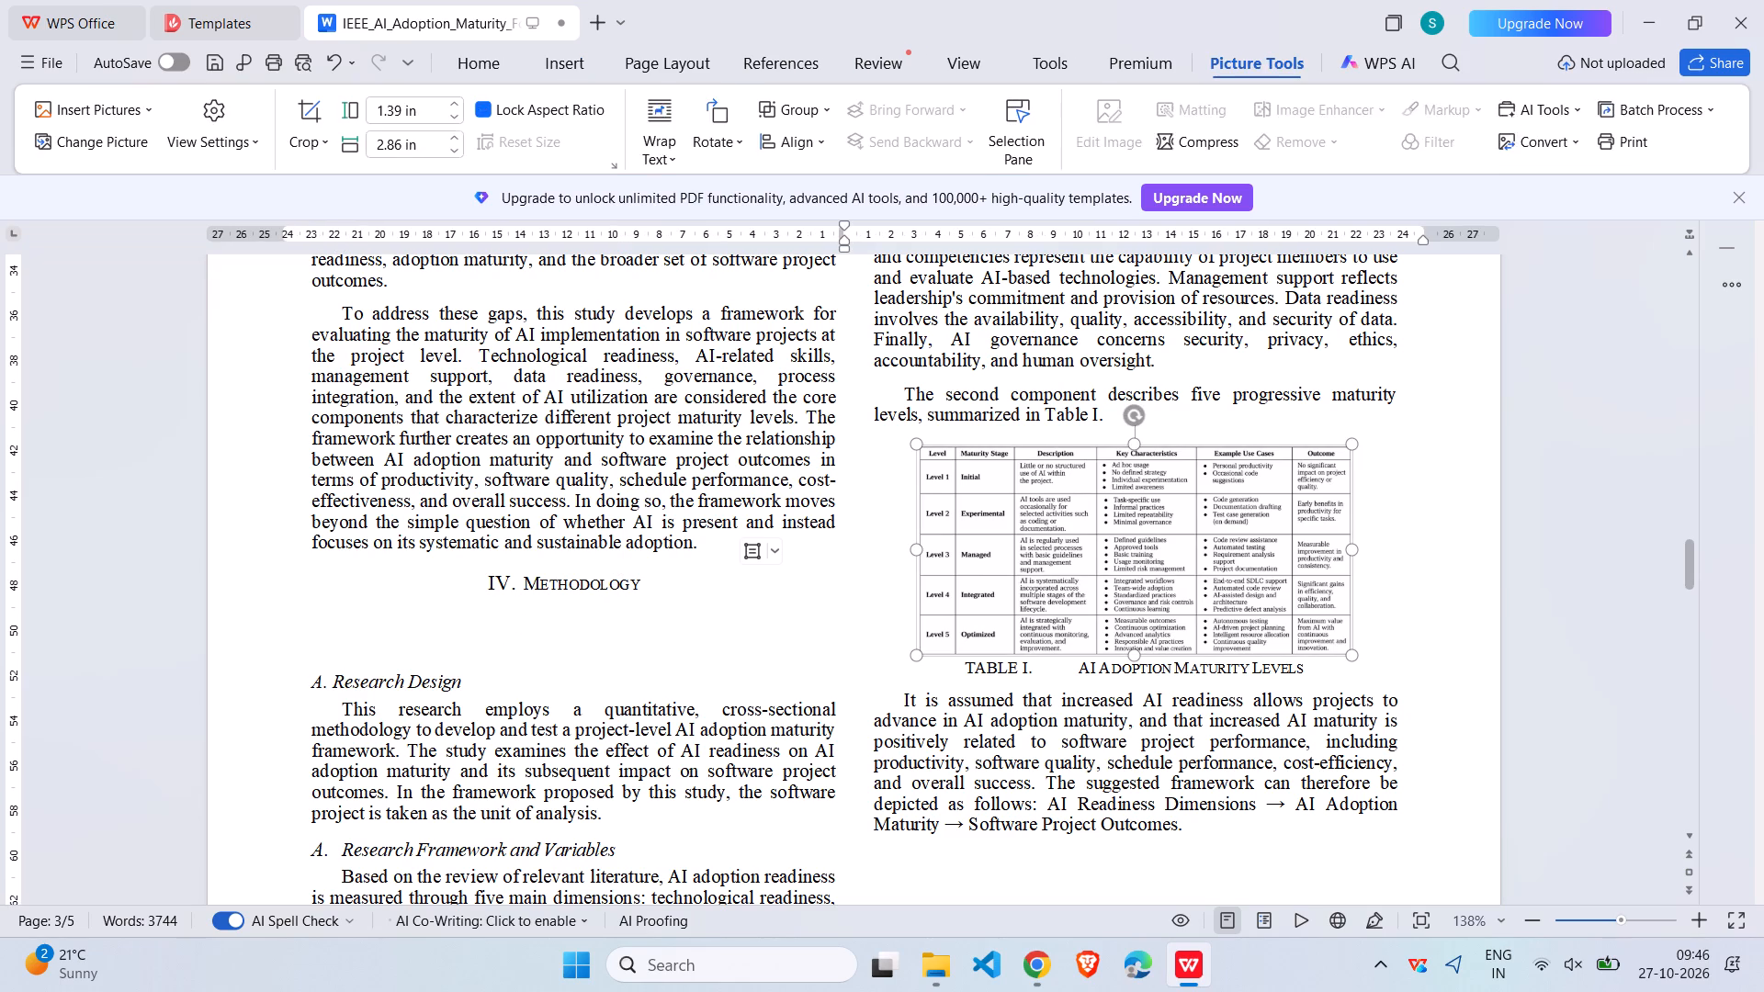
{"action": "left_click_drag", "start_coordinate": [1351, 548], "coordinate": [1365, 548]}
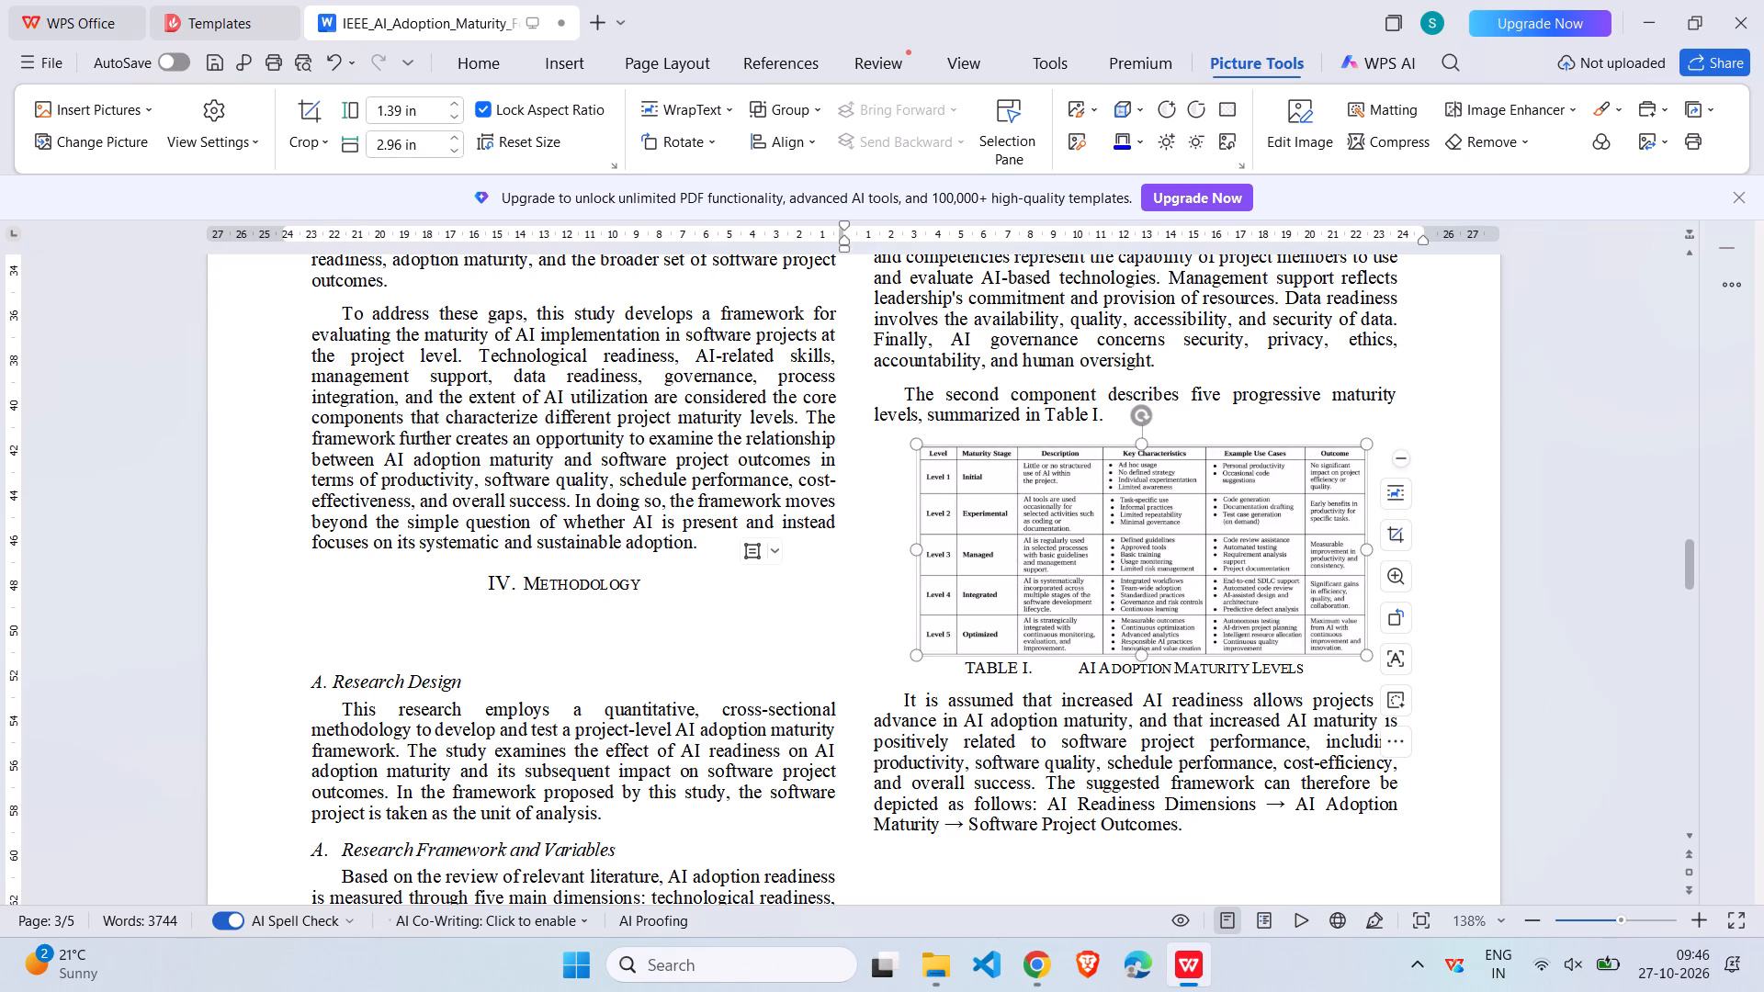
{"action": "left_click", "coordinate": [1533, 479]}
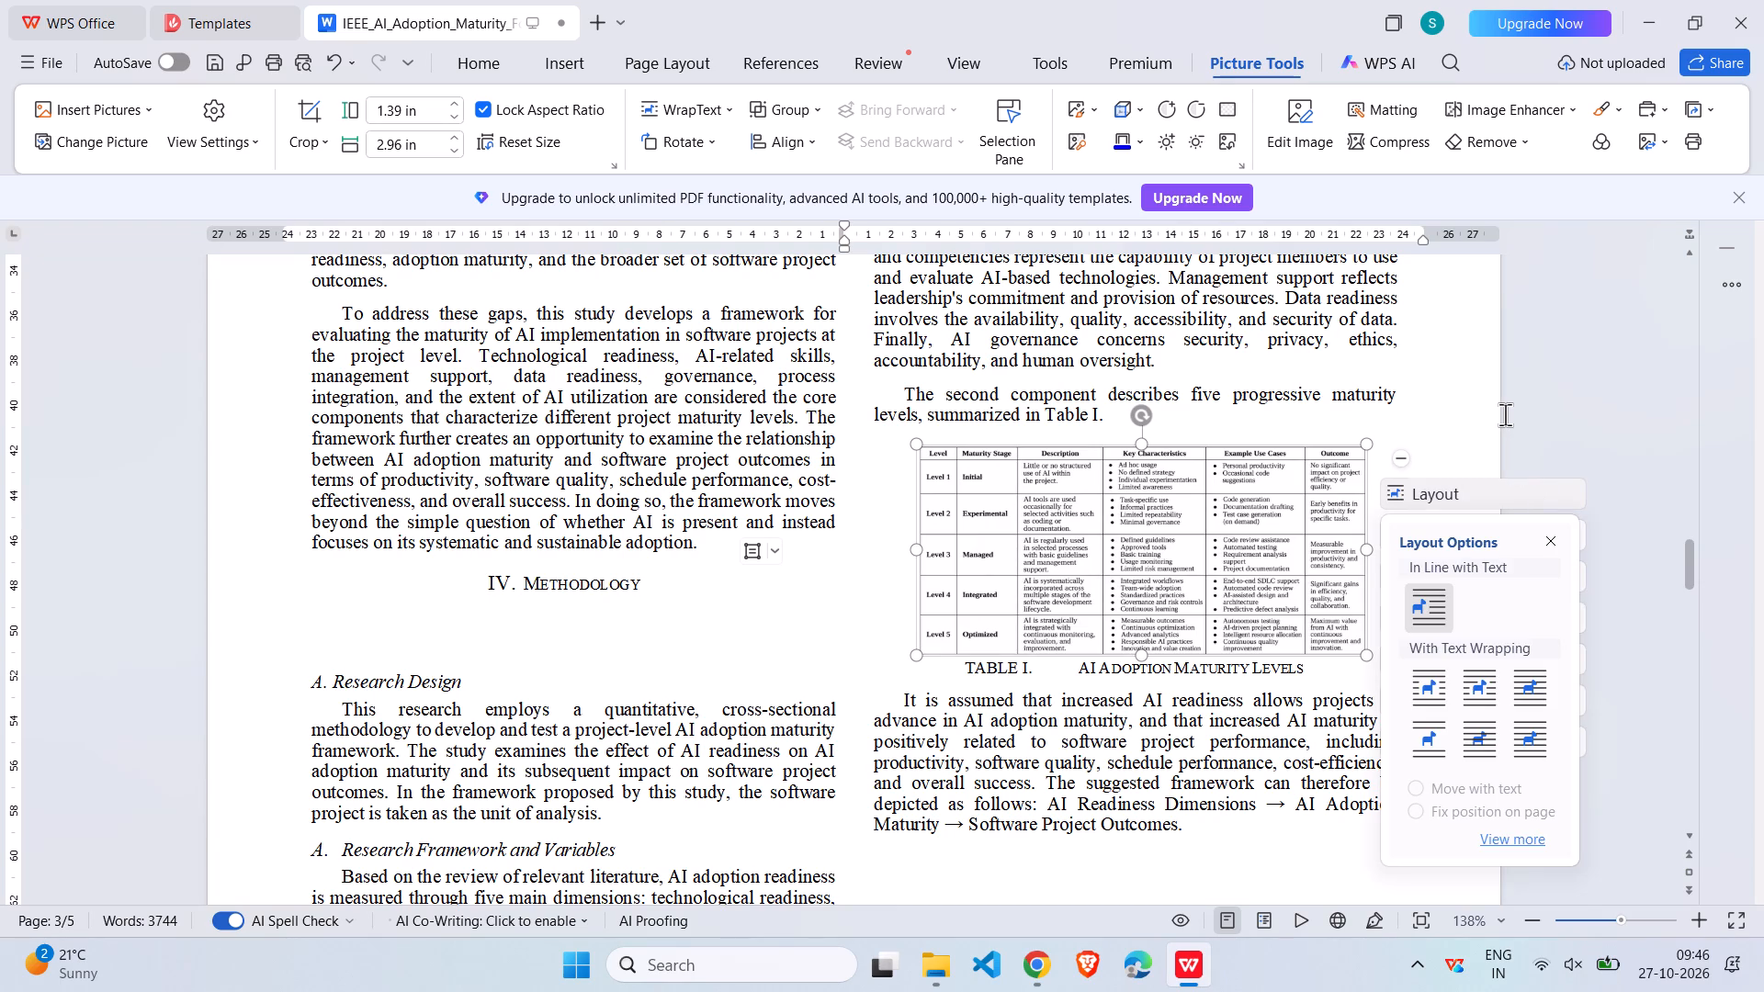
{"action": "left_click", "coordinate": [1505, 414]}
{"action": "left_click", "coordinate": [1354, 569]}
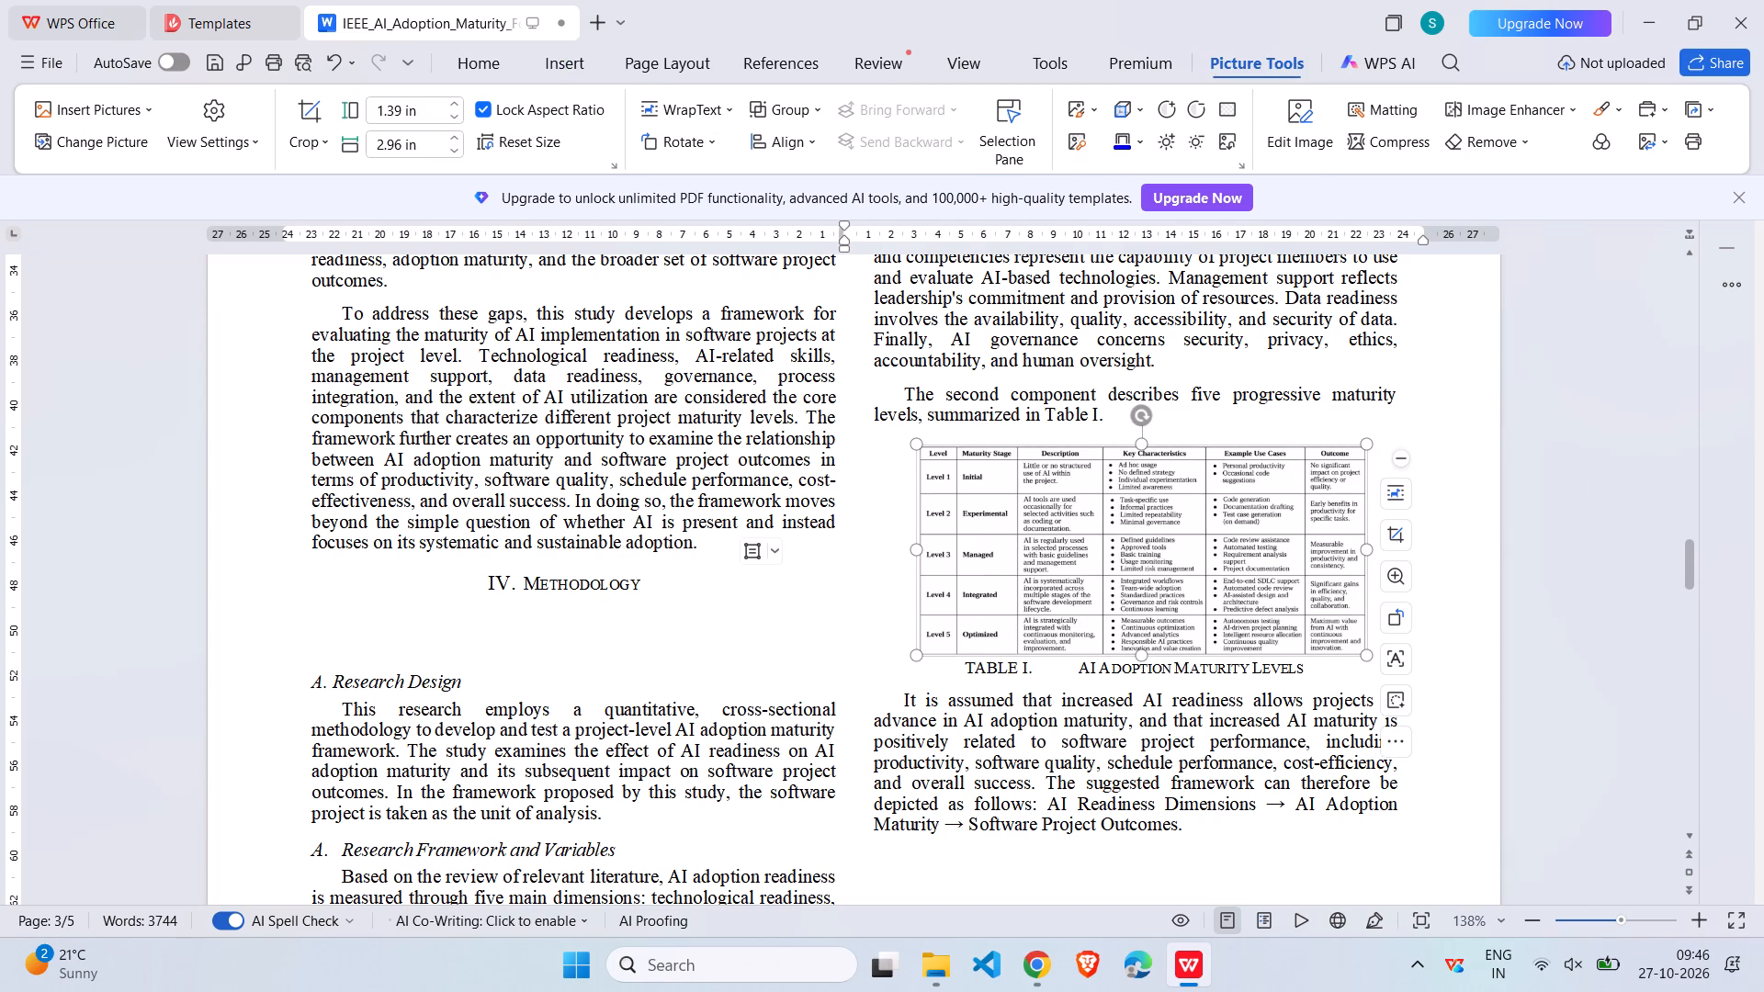
{"action": "left_click_drag", "start_coordinate": [1364, 655], "coordinate": [1382, 661]}
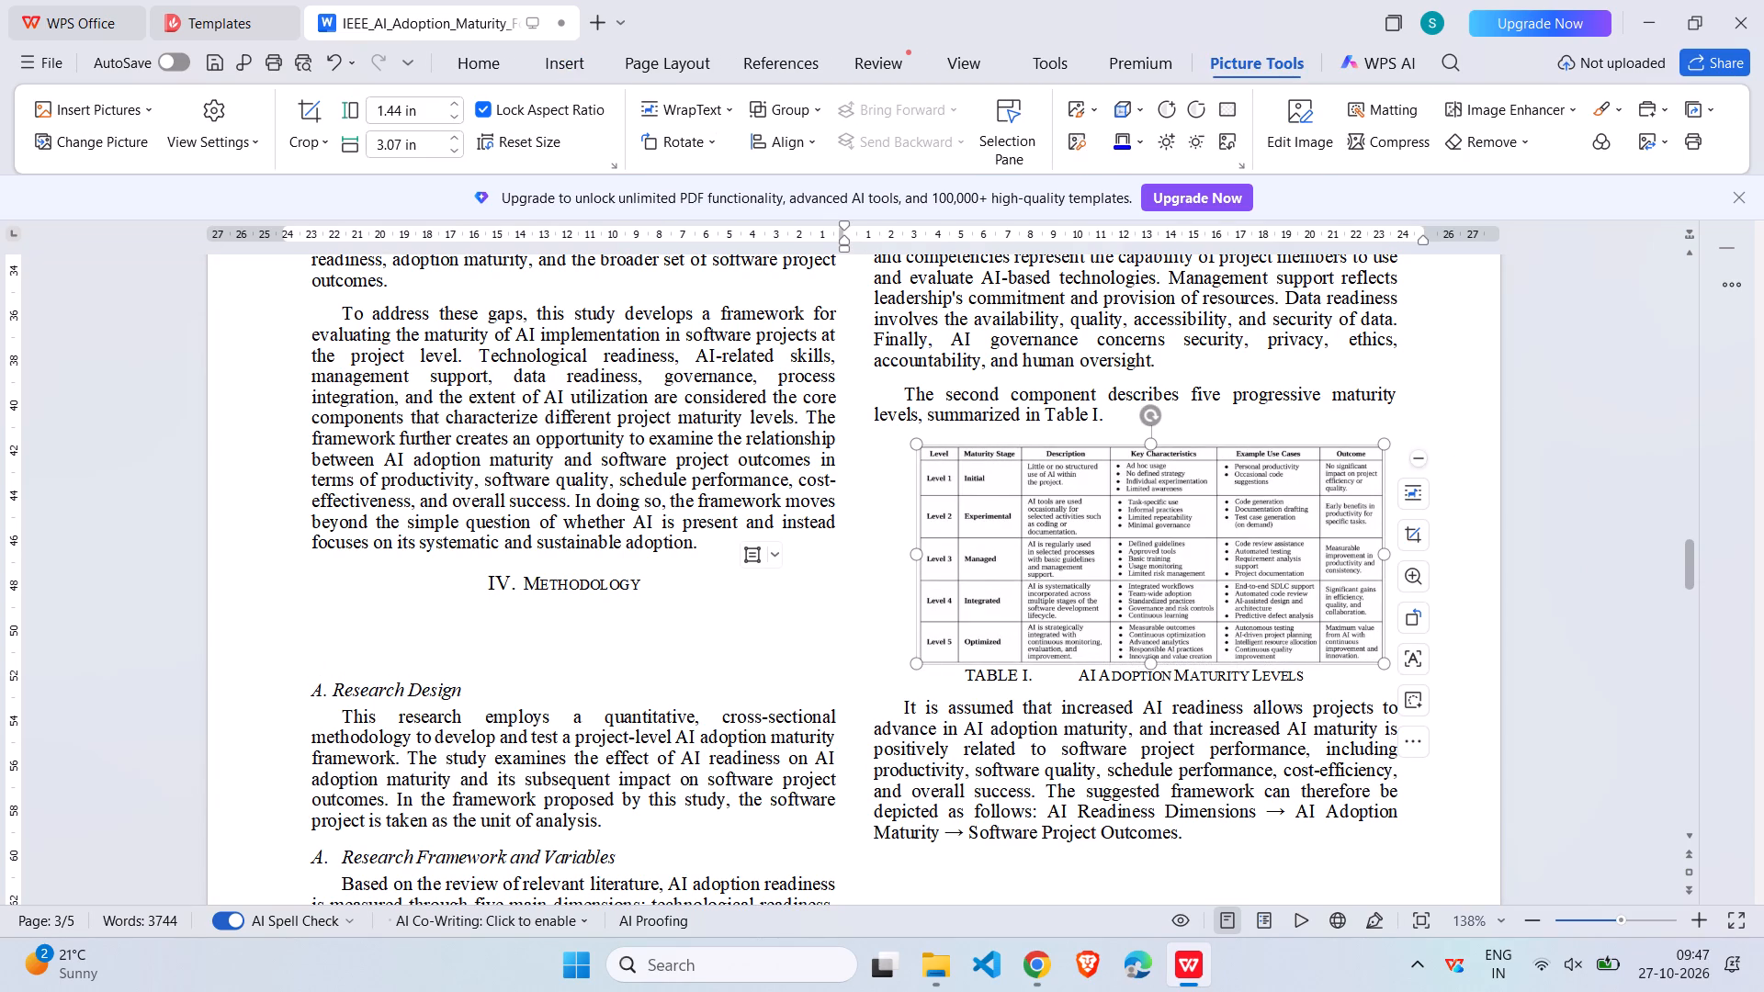
{"action": "left_click_drag", "start_coordinate": [920, 445], "coordinate": [931, 455]}
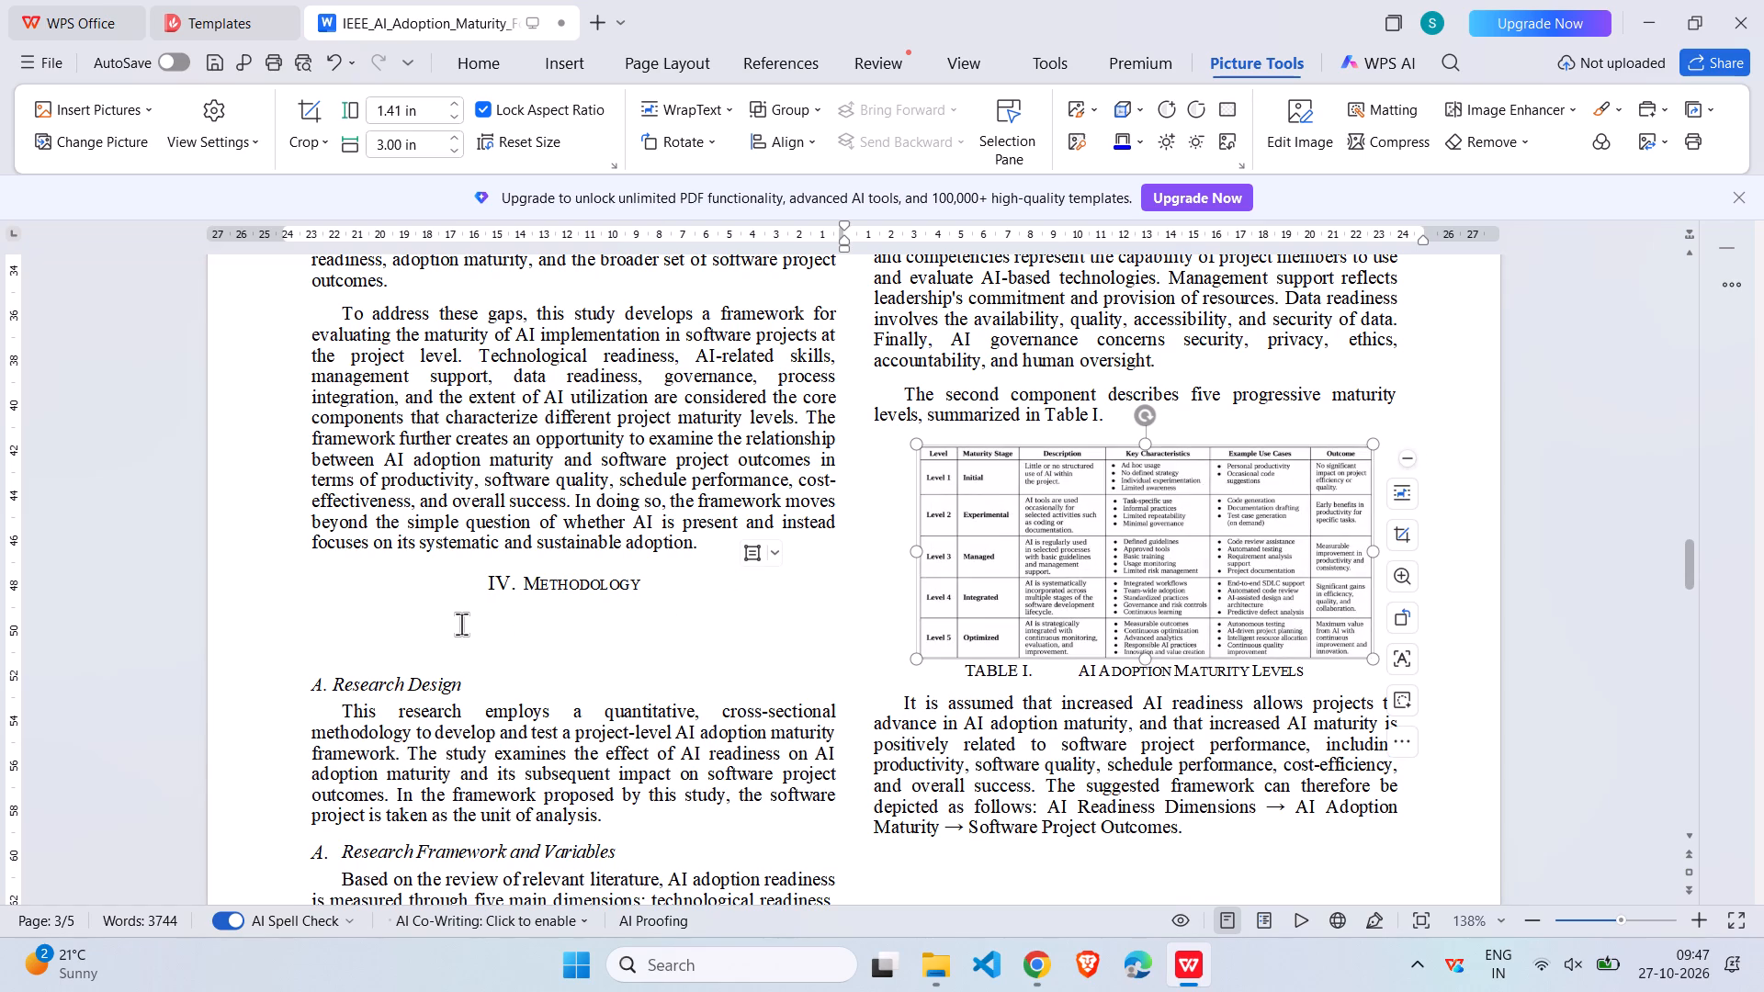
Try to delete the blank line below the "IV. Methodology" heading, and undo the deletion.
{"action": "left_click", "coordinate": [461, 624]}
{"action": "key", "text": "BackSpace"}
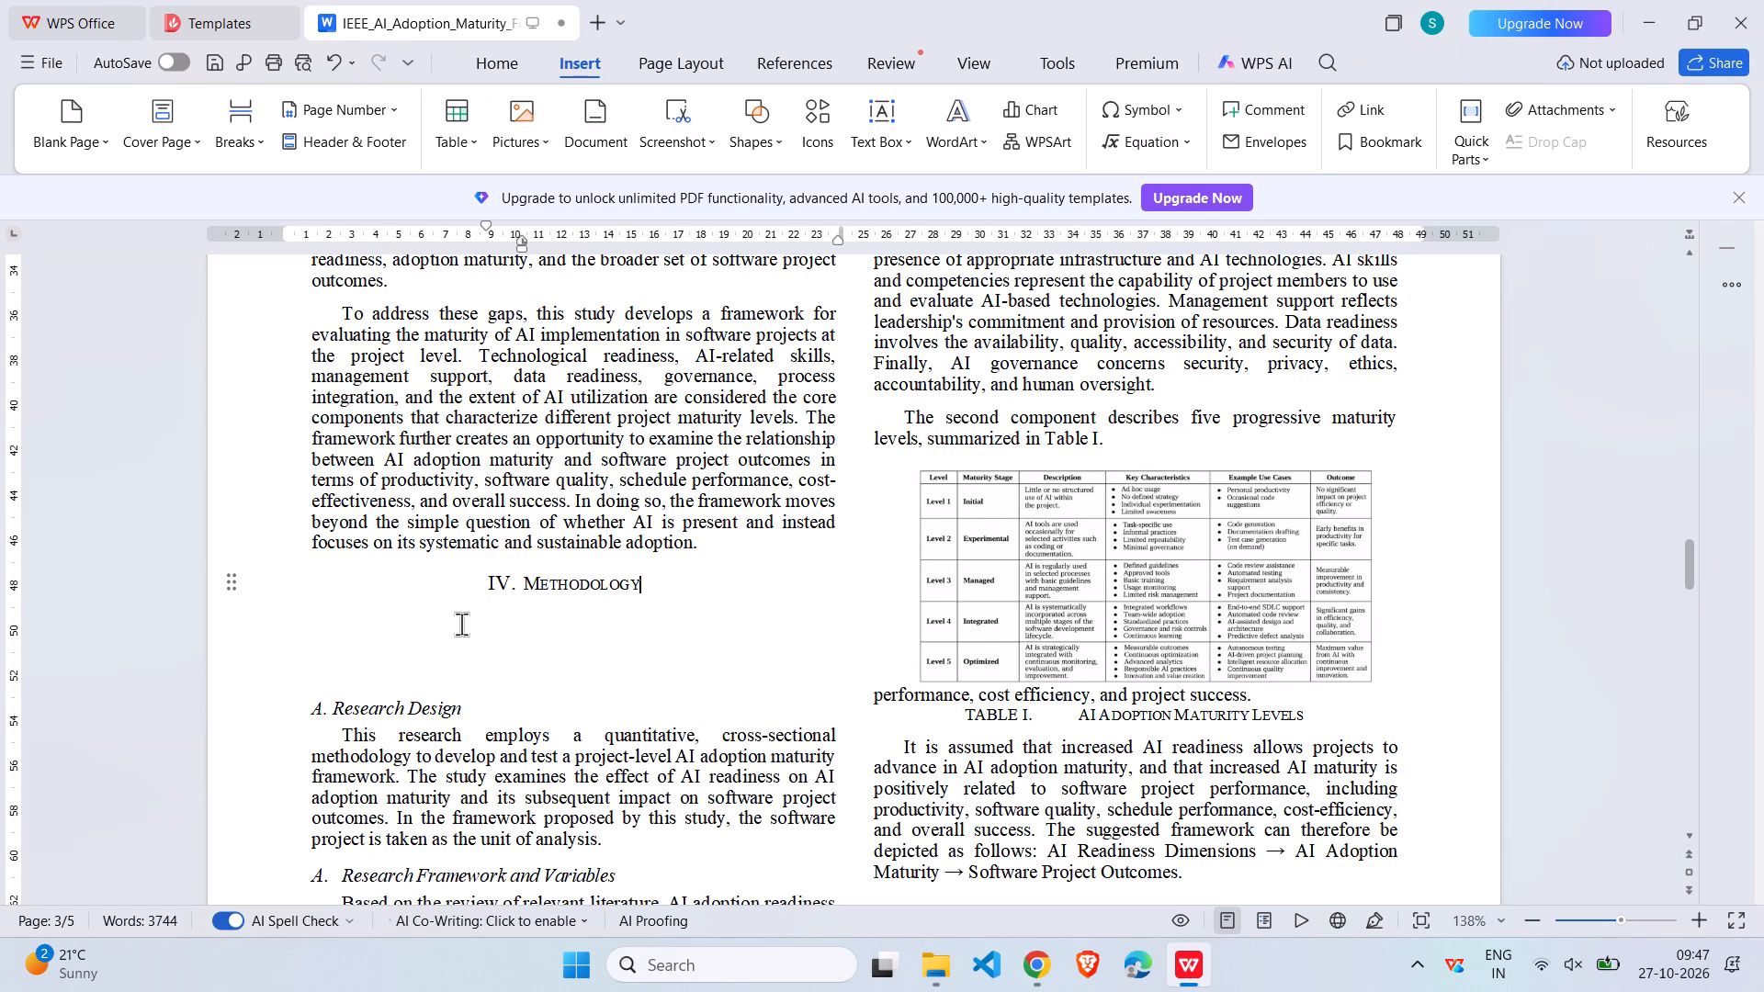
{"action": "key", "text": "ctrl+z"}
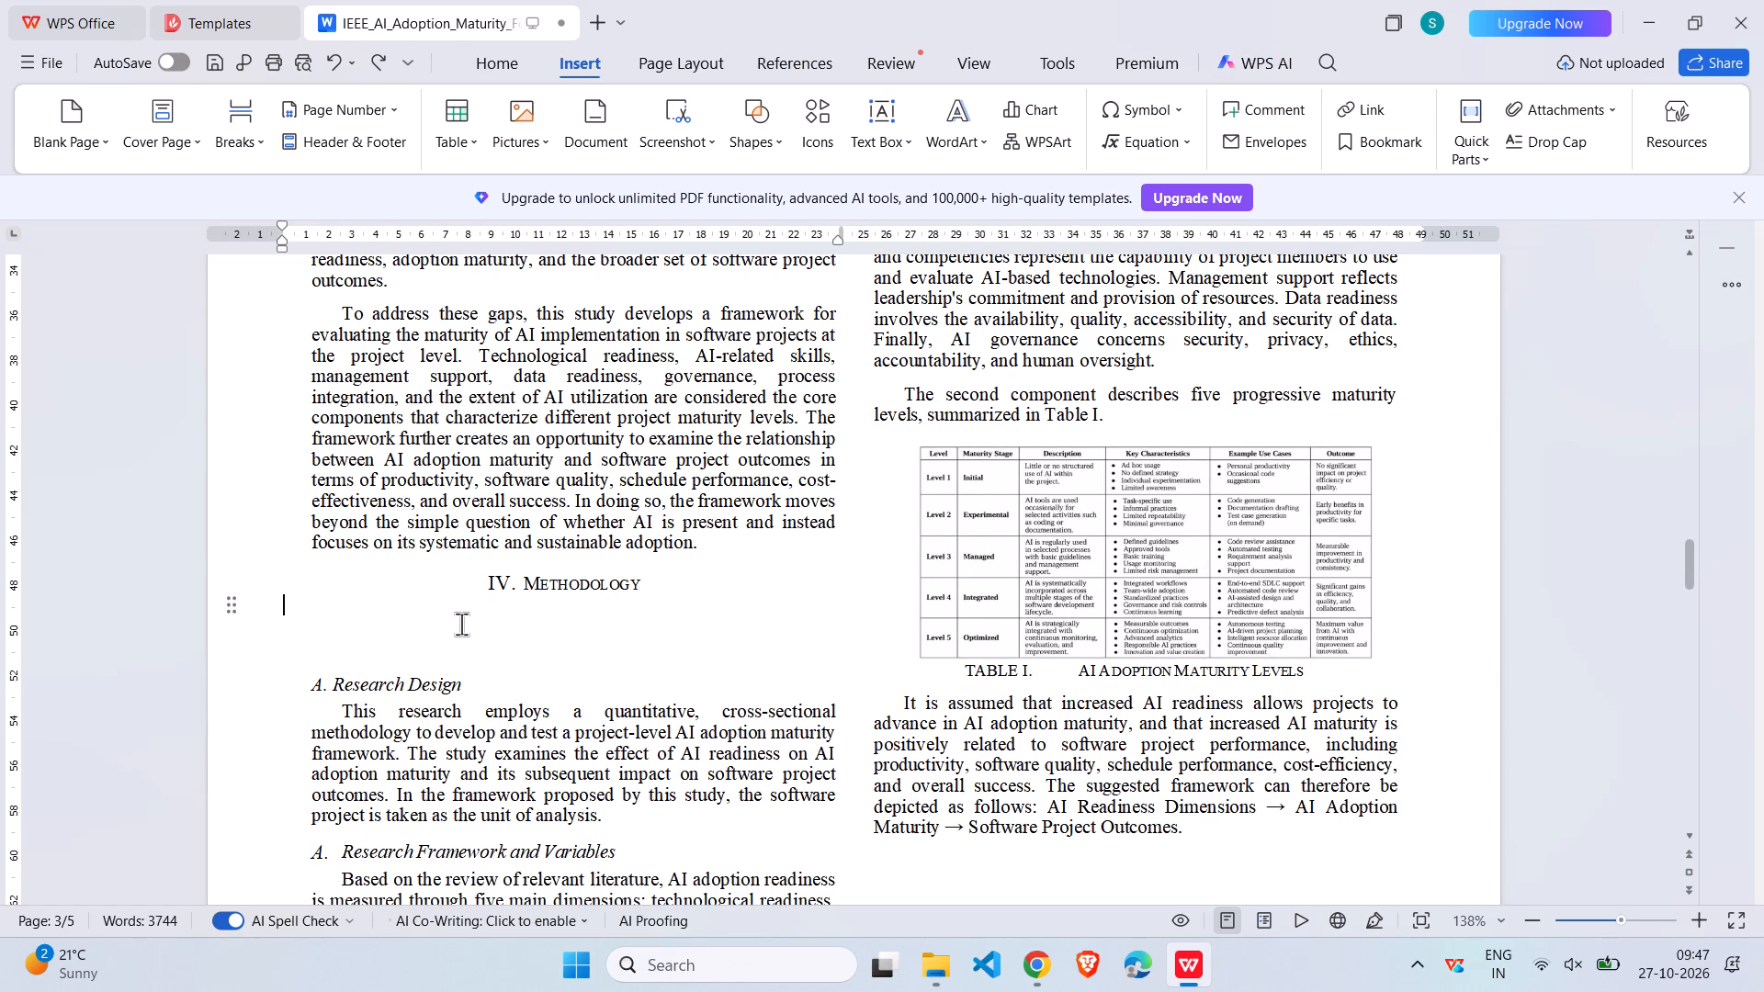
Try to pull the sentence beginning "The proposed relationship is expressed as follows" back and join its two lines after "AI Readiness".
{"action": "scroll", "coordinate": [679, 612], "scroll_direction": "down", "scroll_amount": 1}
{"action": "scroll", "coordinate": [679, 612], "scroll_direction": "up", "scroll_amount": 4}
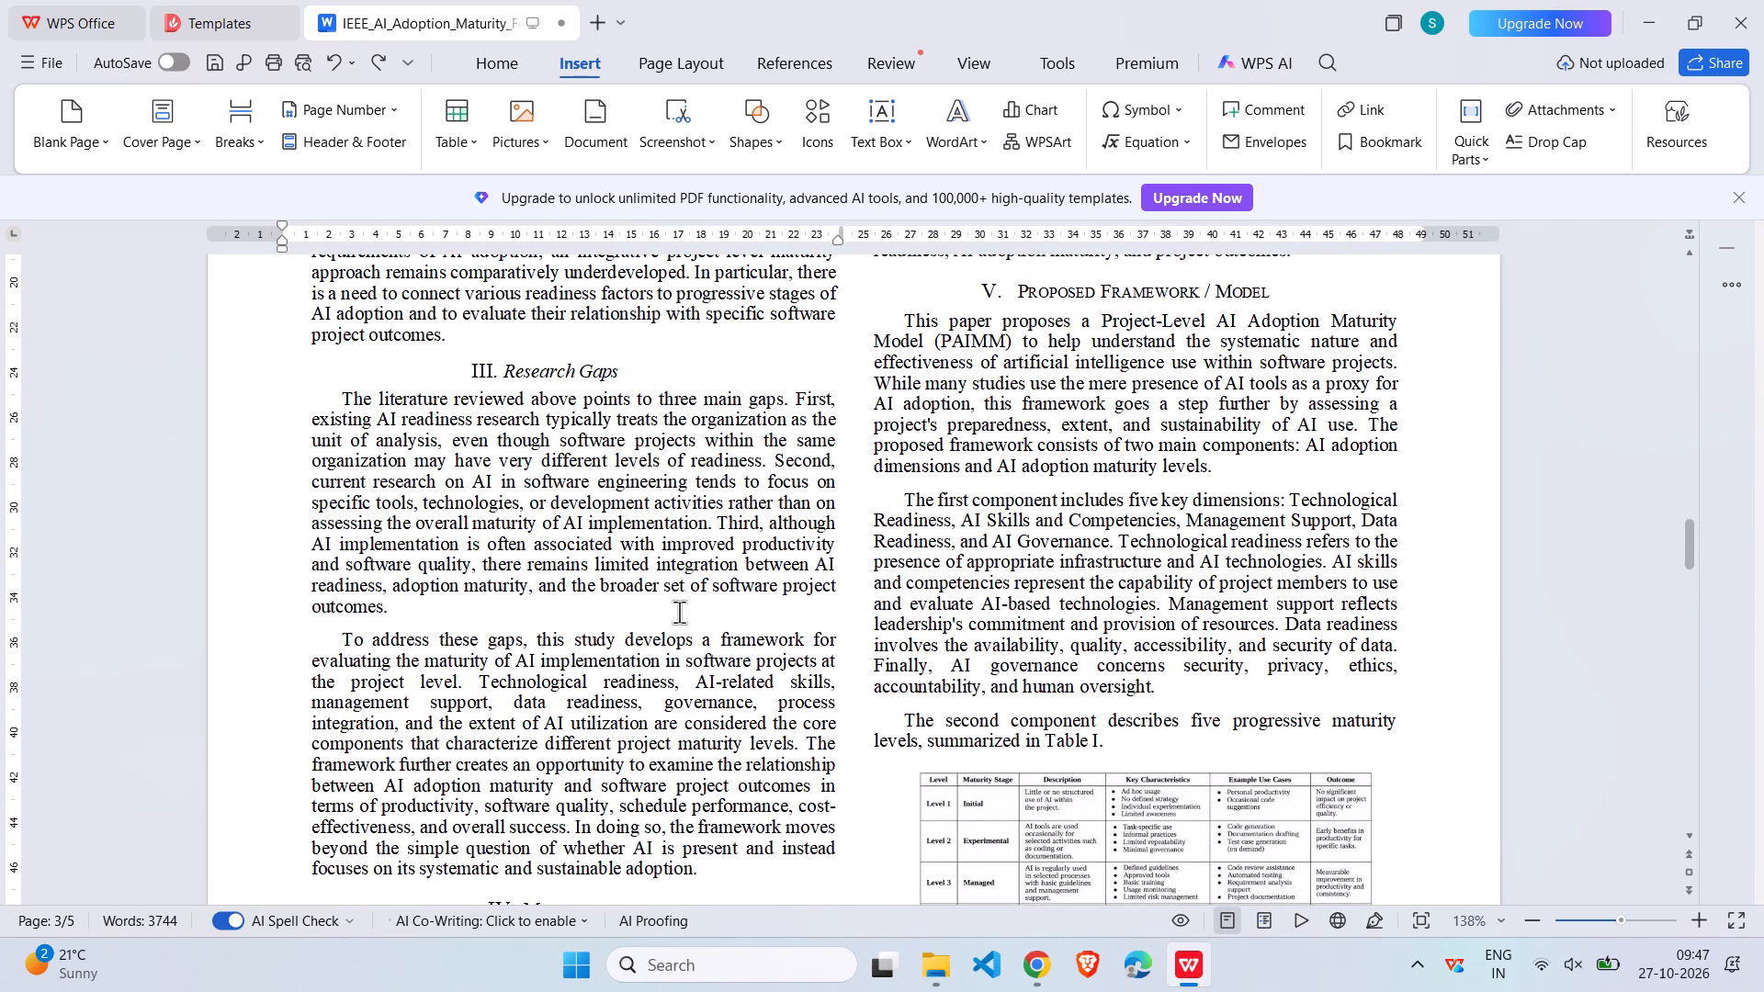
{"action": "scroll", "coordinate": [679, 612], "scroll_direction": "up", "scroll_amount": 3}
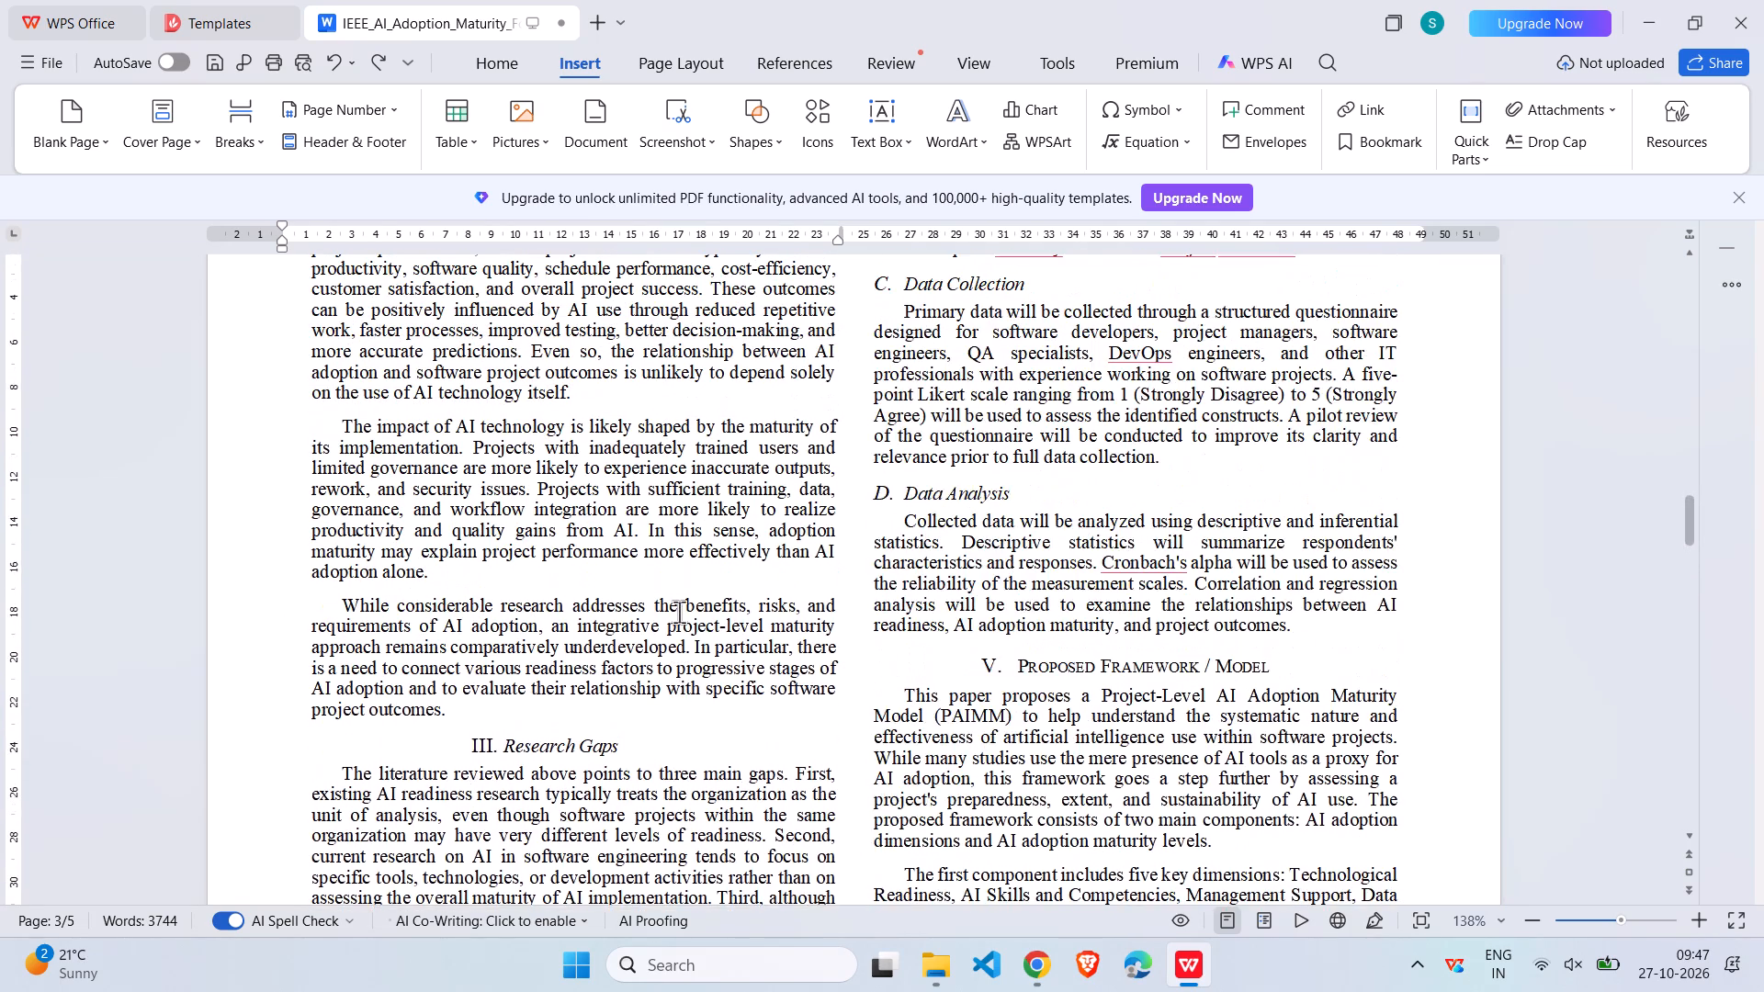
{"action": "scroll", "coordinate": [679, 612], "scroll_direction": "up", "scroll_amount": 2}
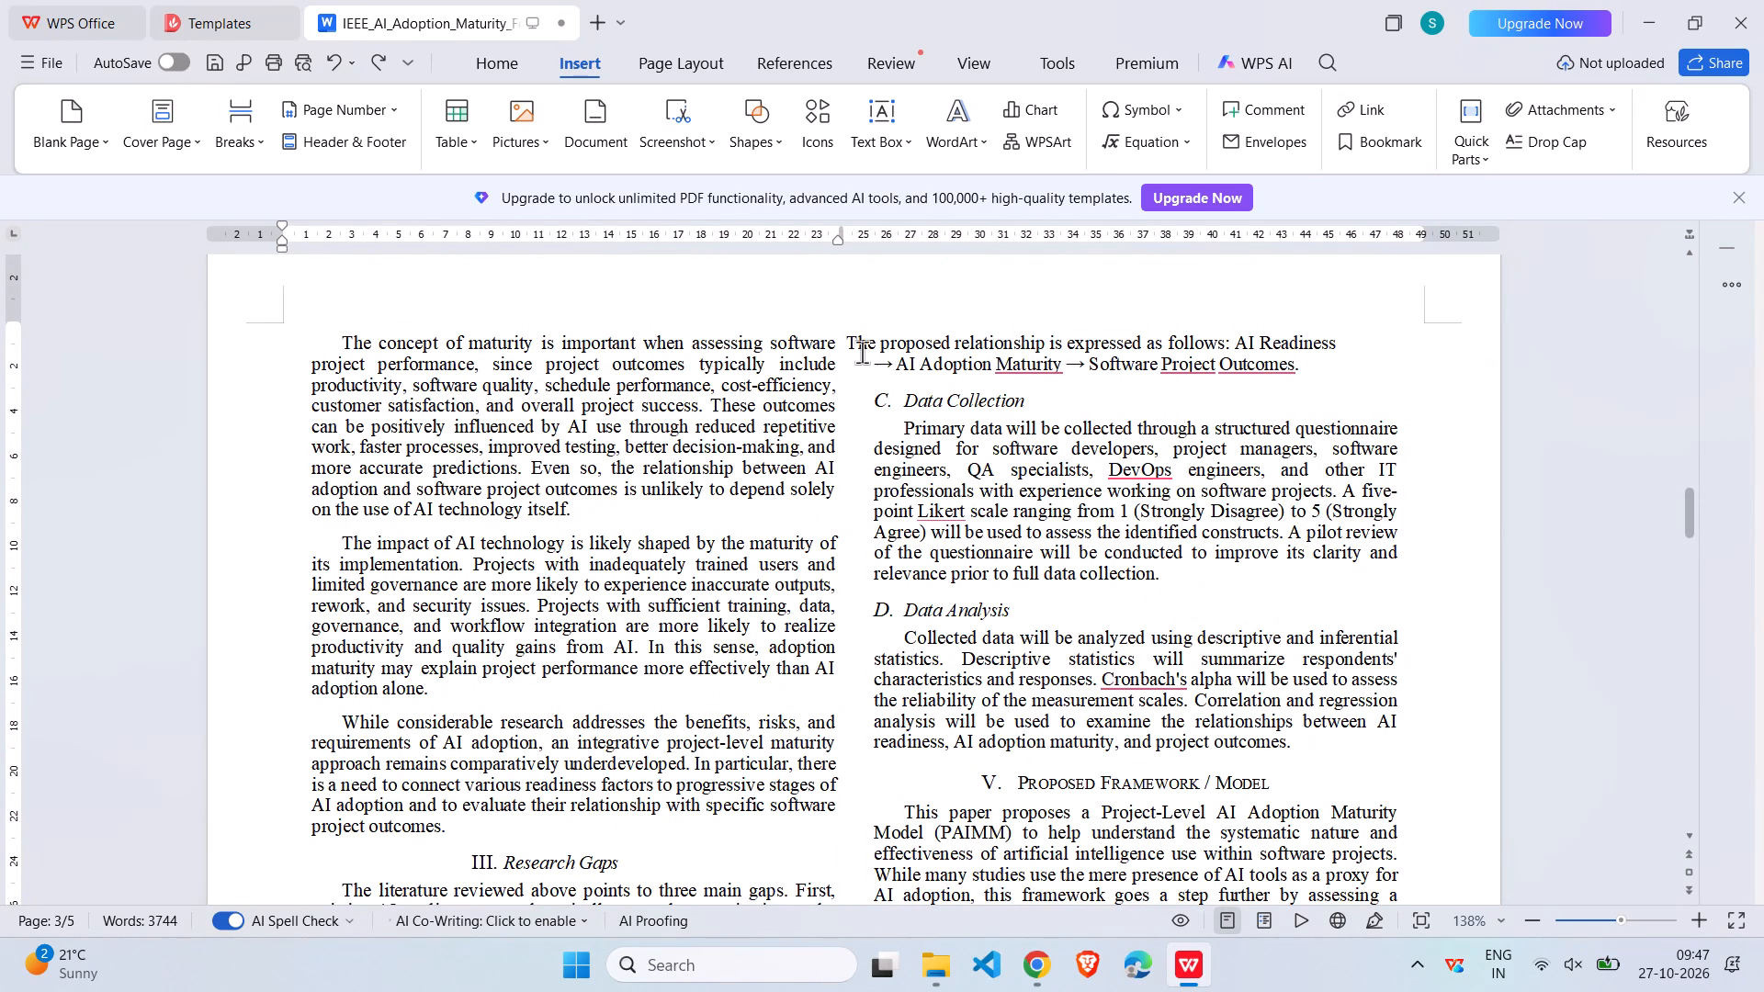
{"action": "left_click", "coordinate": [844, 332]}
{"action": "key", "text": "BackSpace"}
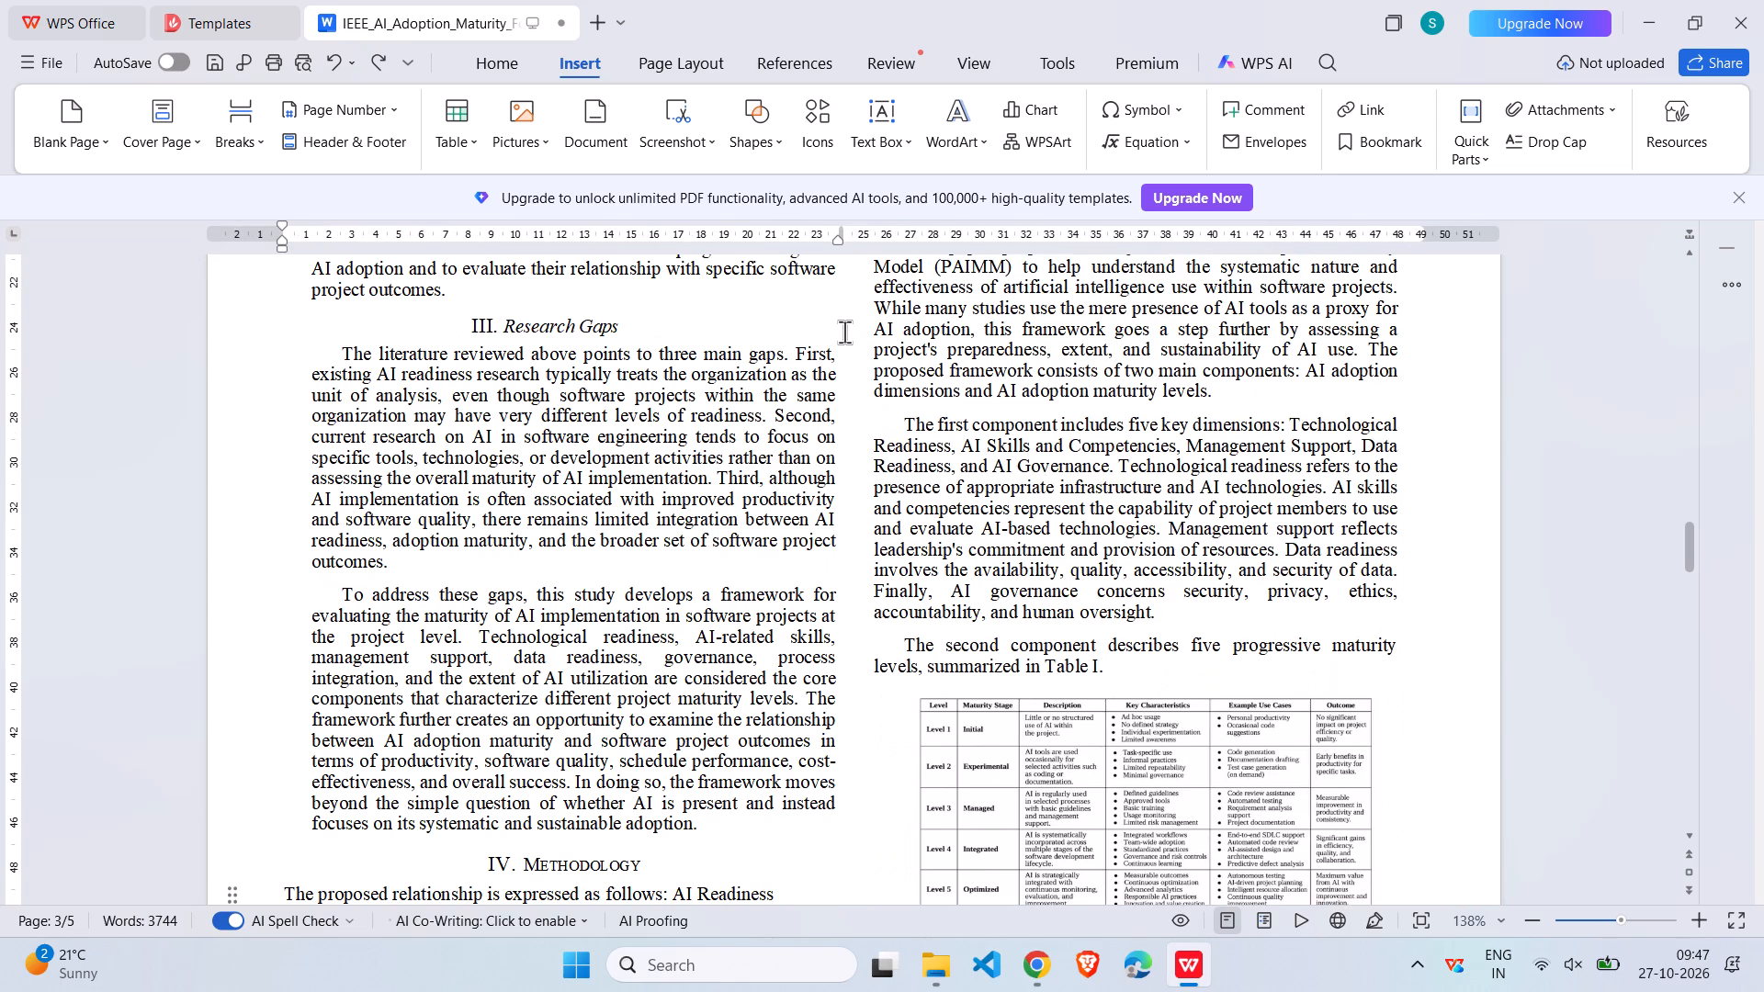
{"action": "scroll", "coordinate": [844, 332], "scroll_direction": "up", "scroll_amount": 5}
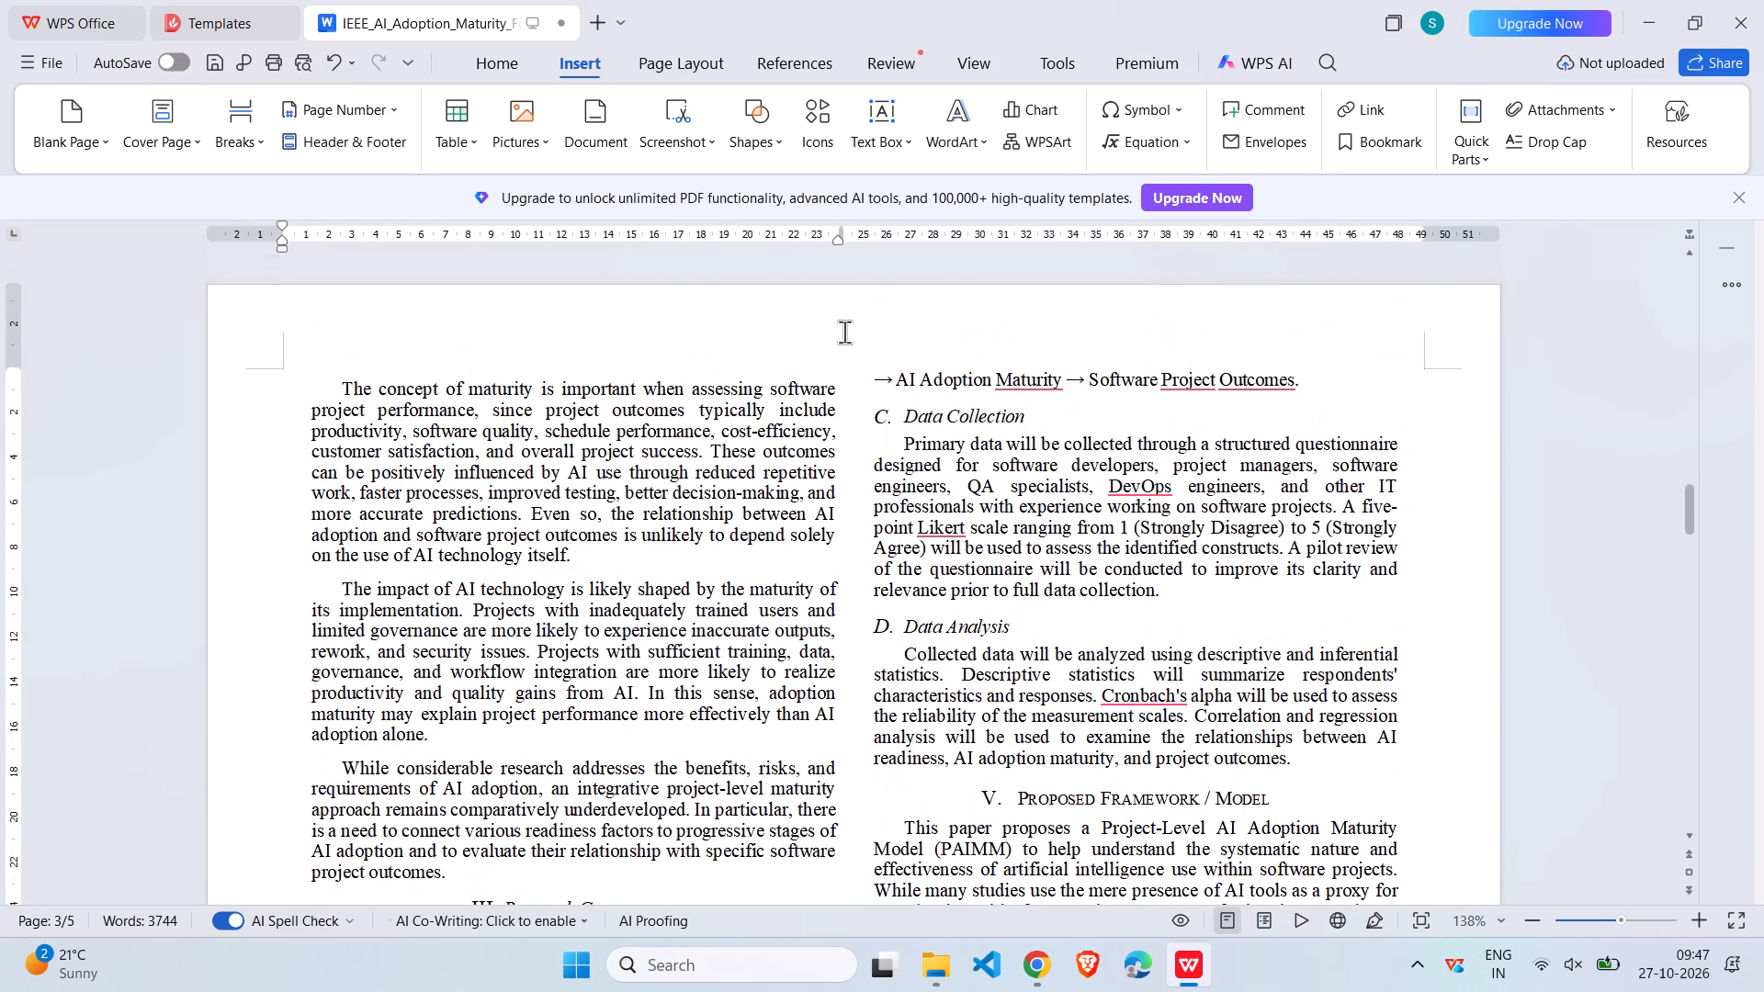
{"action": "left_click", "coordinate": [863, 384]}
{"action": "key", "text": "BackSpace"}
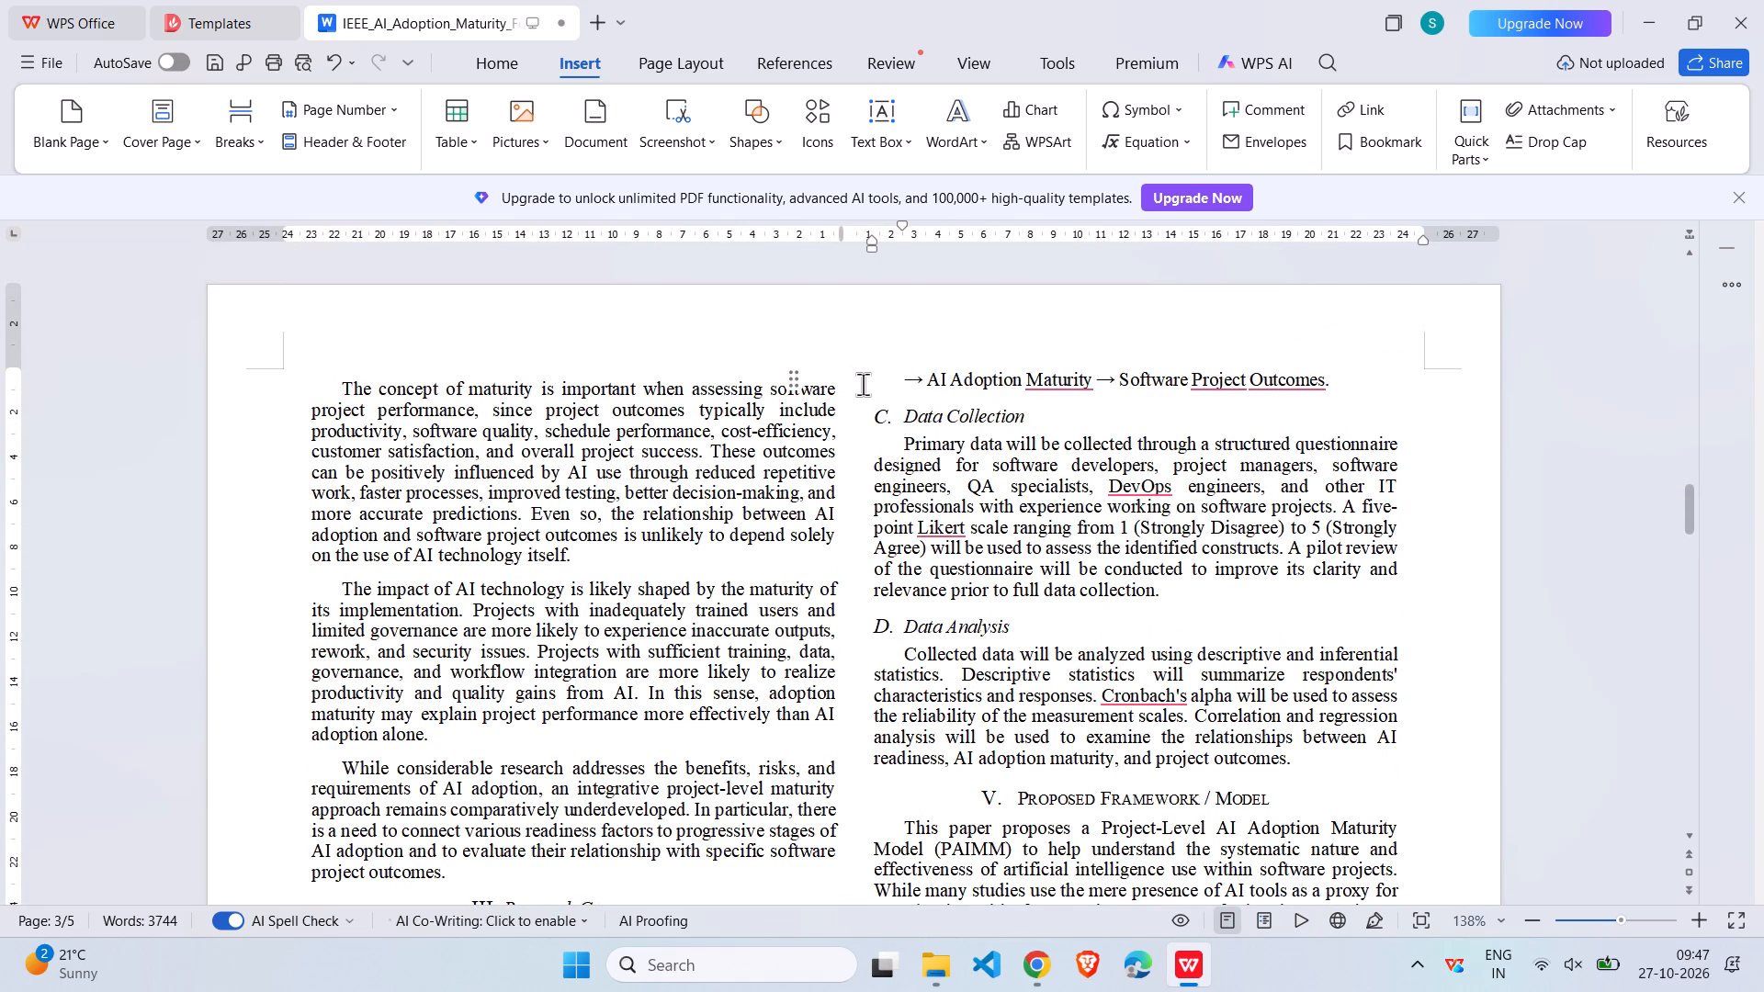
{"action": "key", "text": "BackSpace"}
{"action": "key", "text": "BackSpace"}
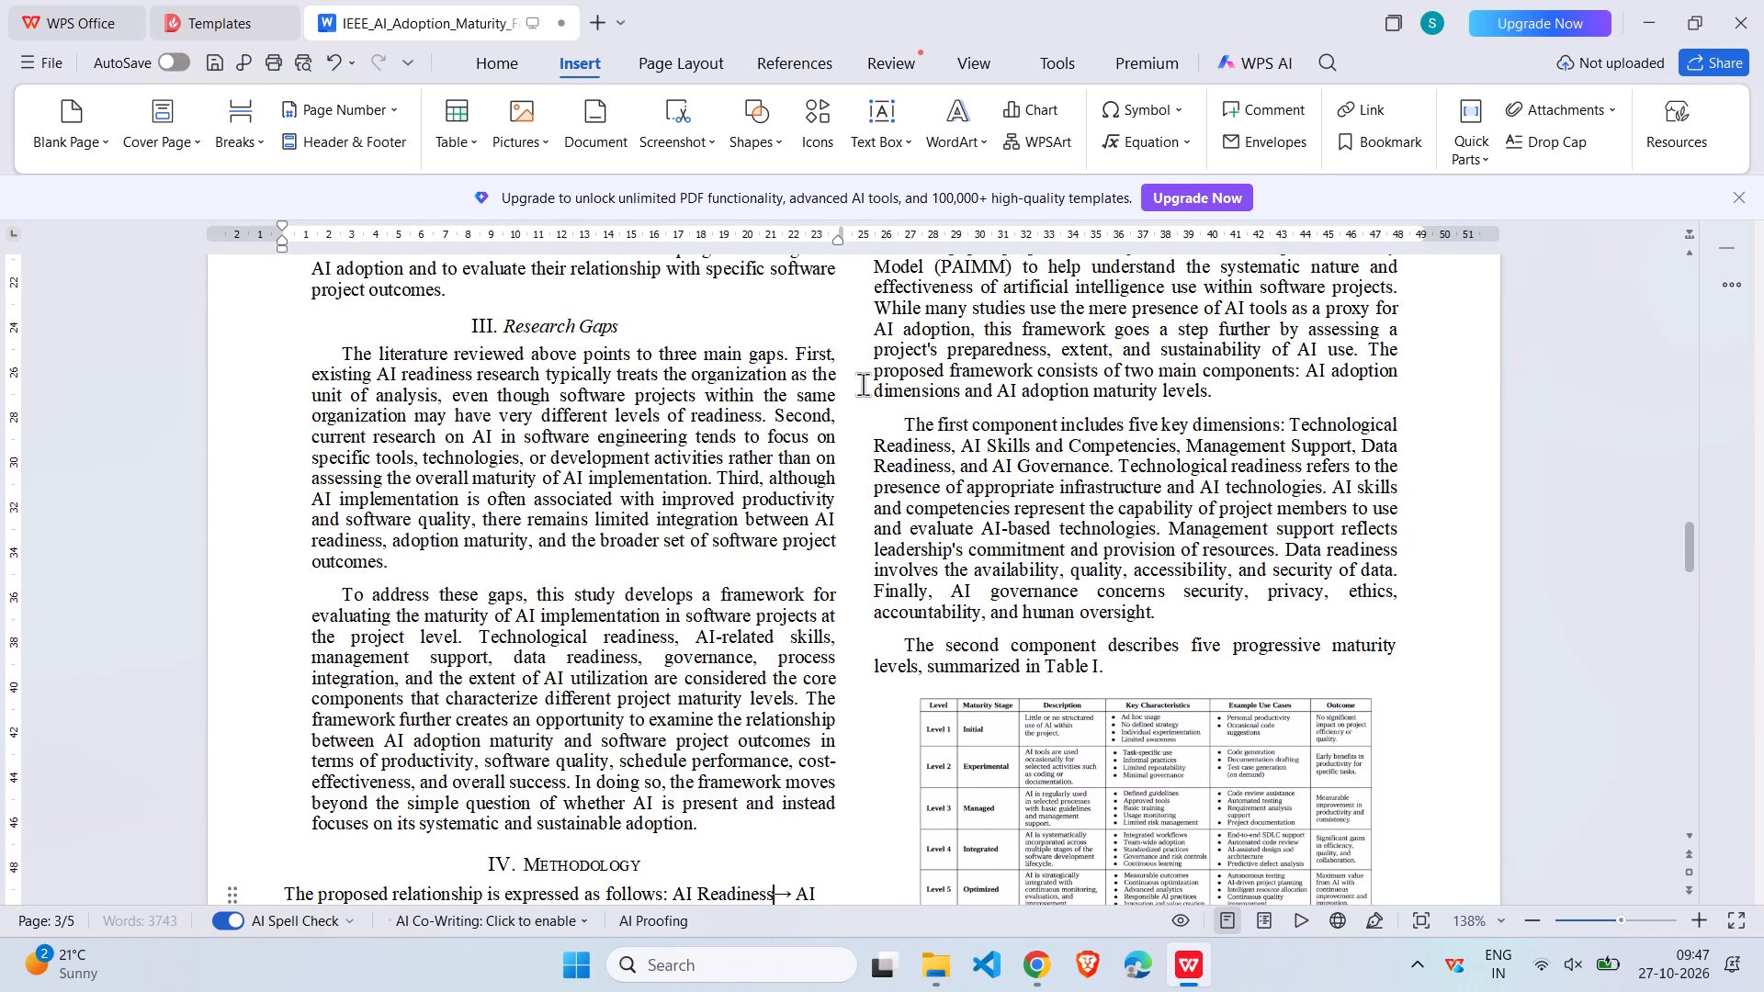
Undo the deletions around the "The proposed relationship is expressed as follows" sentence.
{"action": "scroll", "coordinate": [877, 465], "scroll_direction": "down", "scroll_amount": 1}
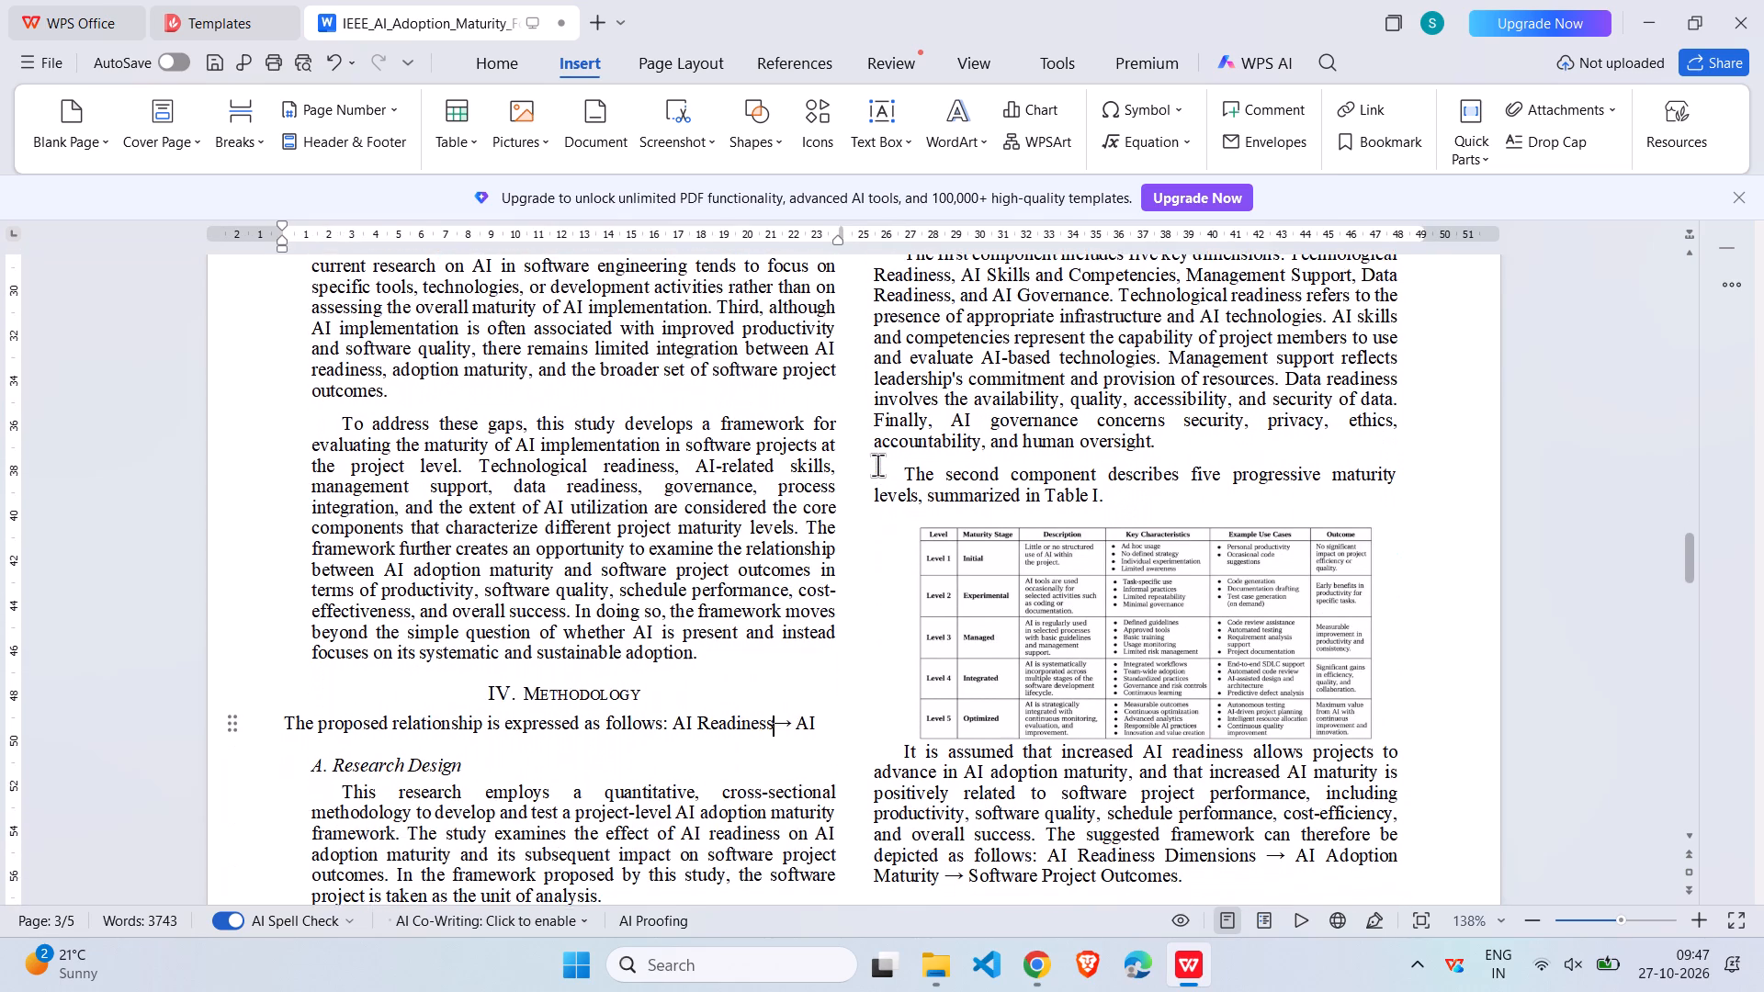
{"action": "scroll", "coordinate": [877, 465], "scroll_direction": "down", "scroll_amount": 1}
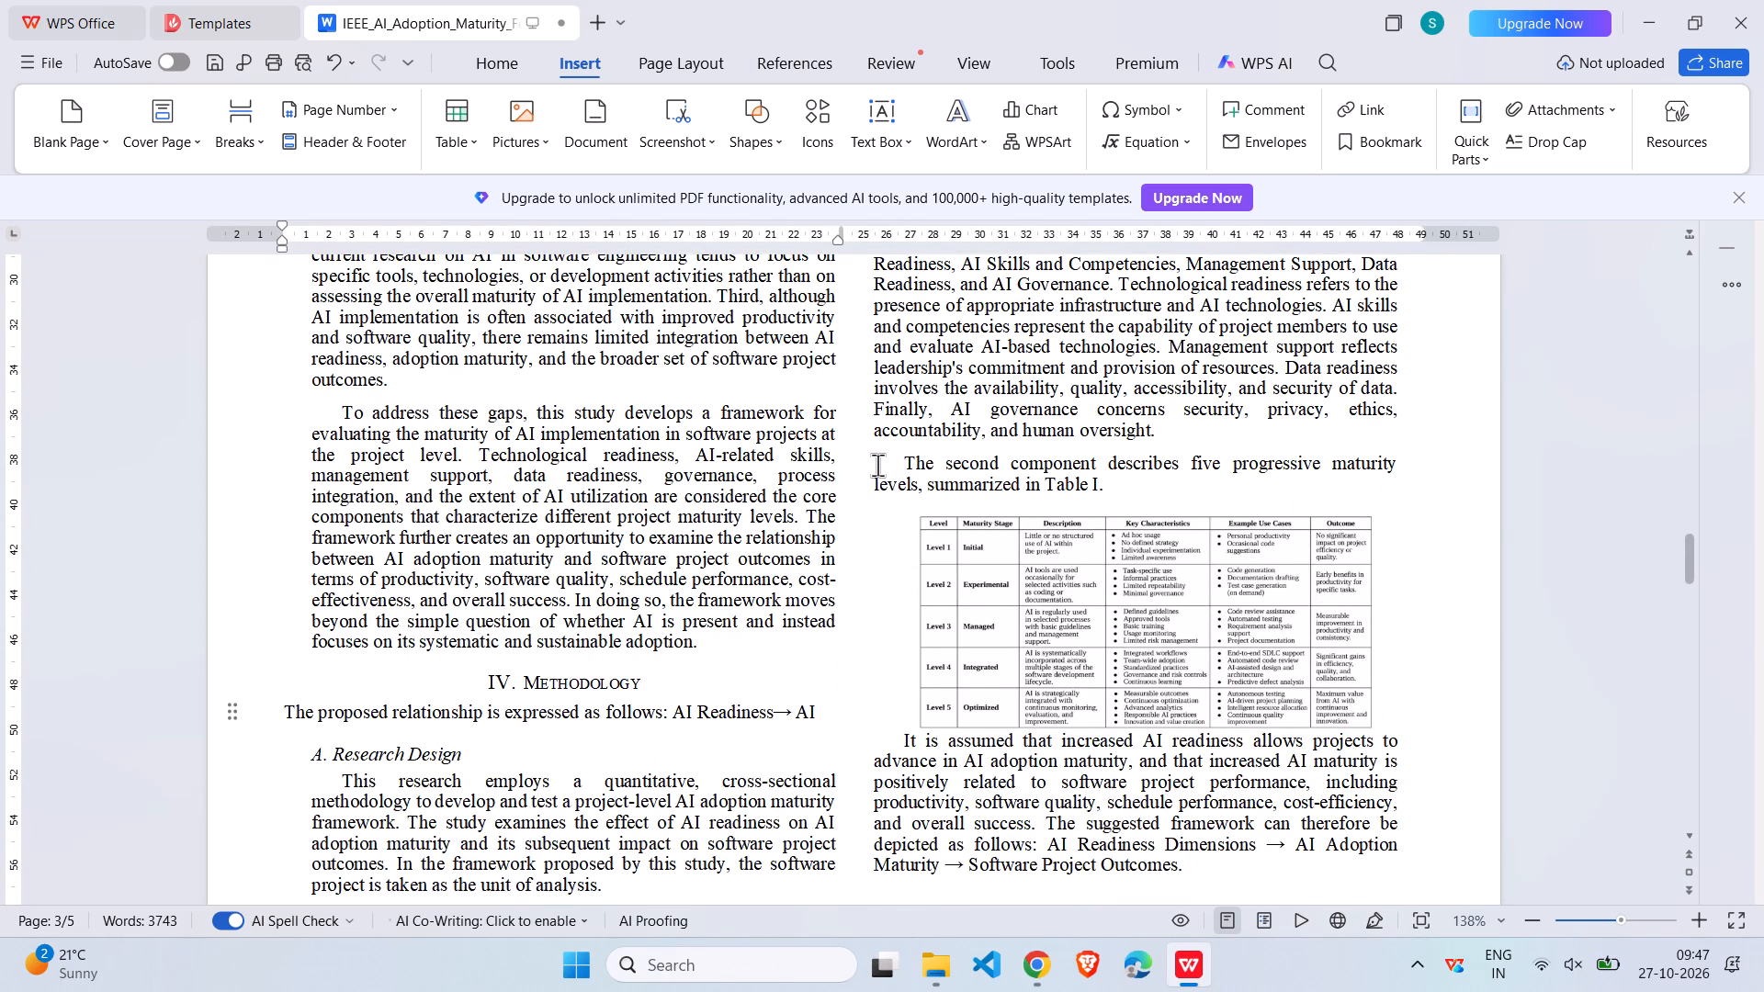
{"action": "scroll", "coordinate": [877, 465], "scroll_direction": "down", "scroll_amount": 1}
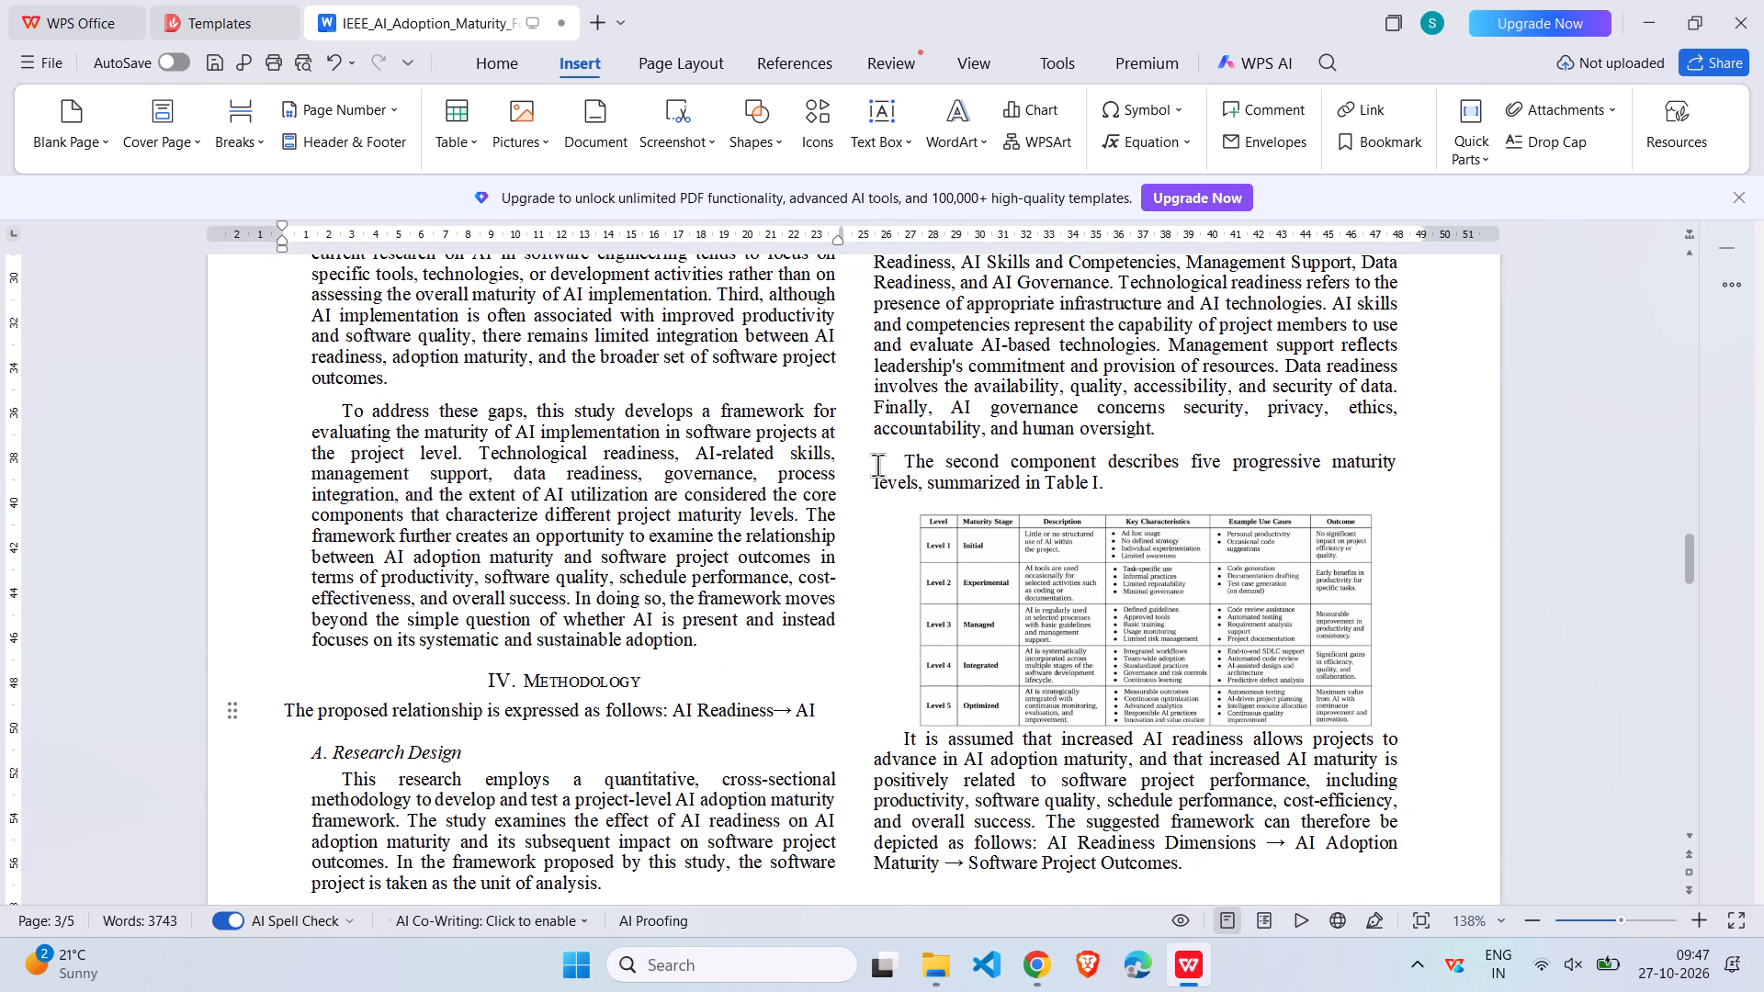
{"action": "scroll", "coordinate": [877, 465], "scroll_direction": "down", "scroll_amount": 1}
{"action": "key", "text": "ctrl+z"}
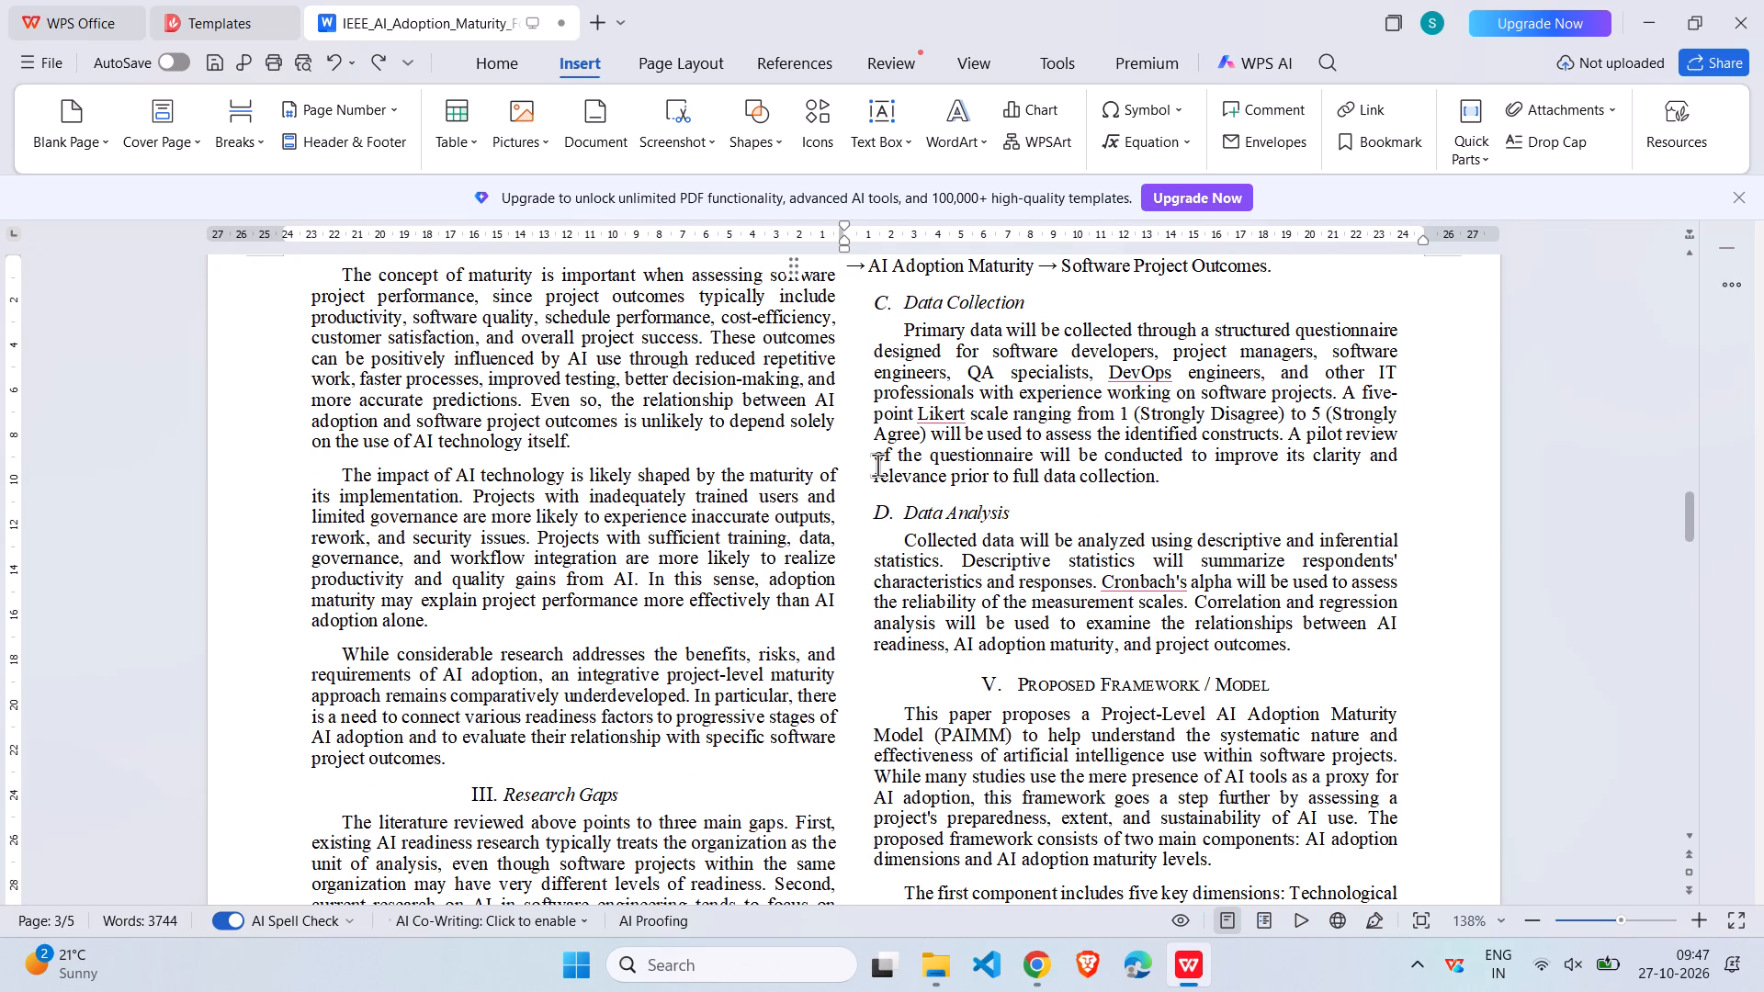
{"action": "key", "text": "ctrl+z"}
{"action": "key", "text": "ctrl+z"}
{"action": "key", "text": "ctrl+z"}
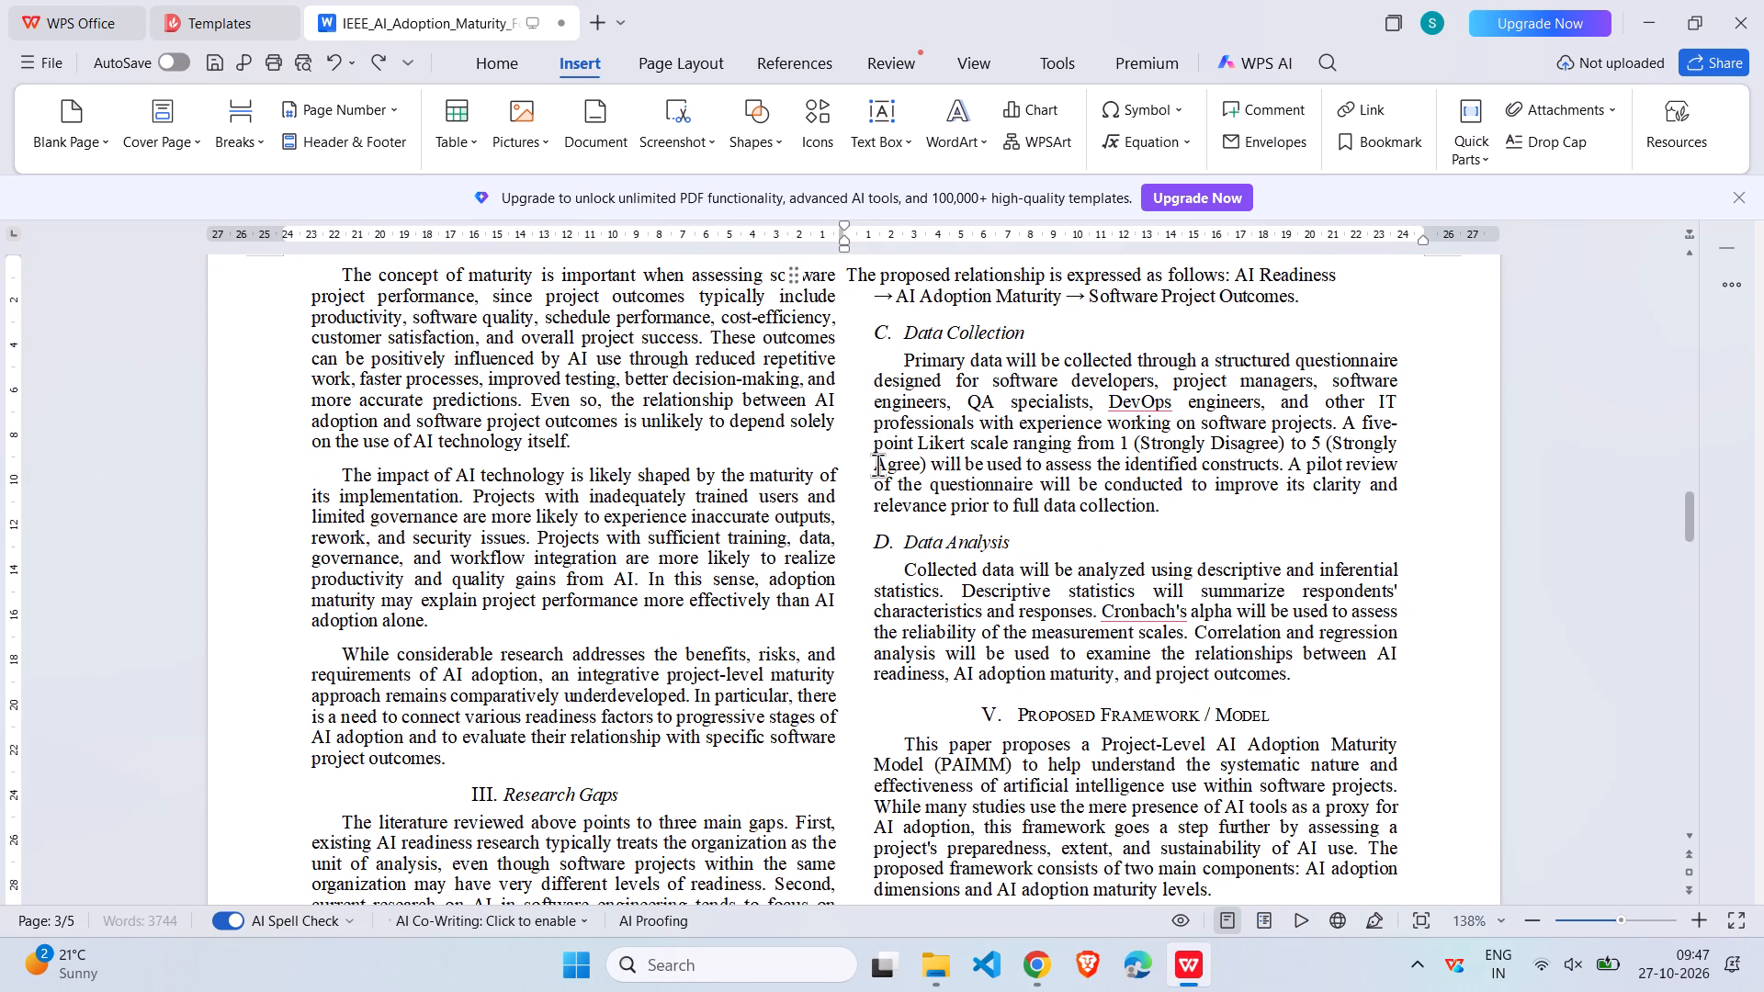
Copy the "Methodology" heading text and delete the whole numbered heading above "A. Research Design".
{"action": "scroll", "coordinate": [877, 465], "scroll_direction": "down", "scroll_amount": 7}
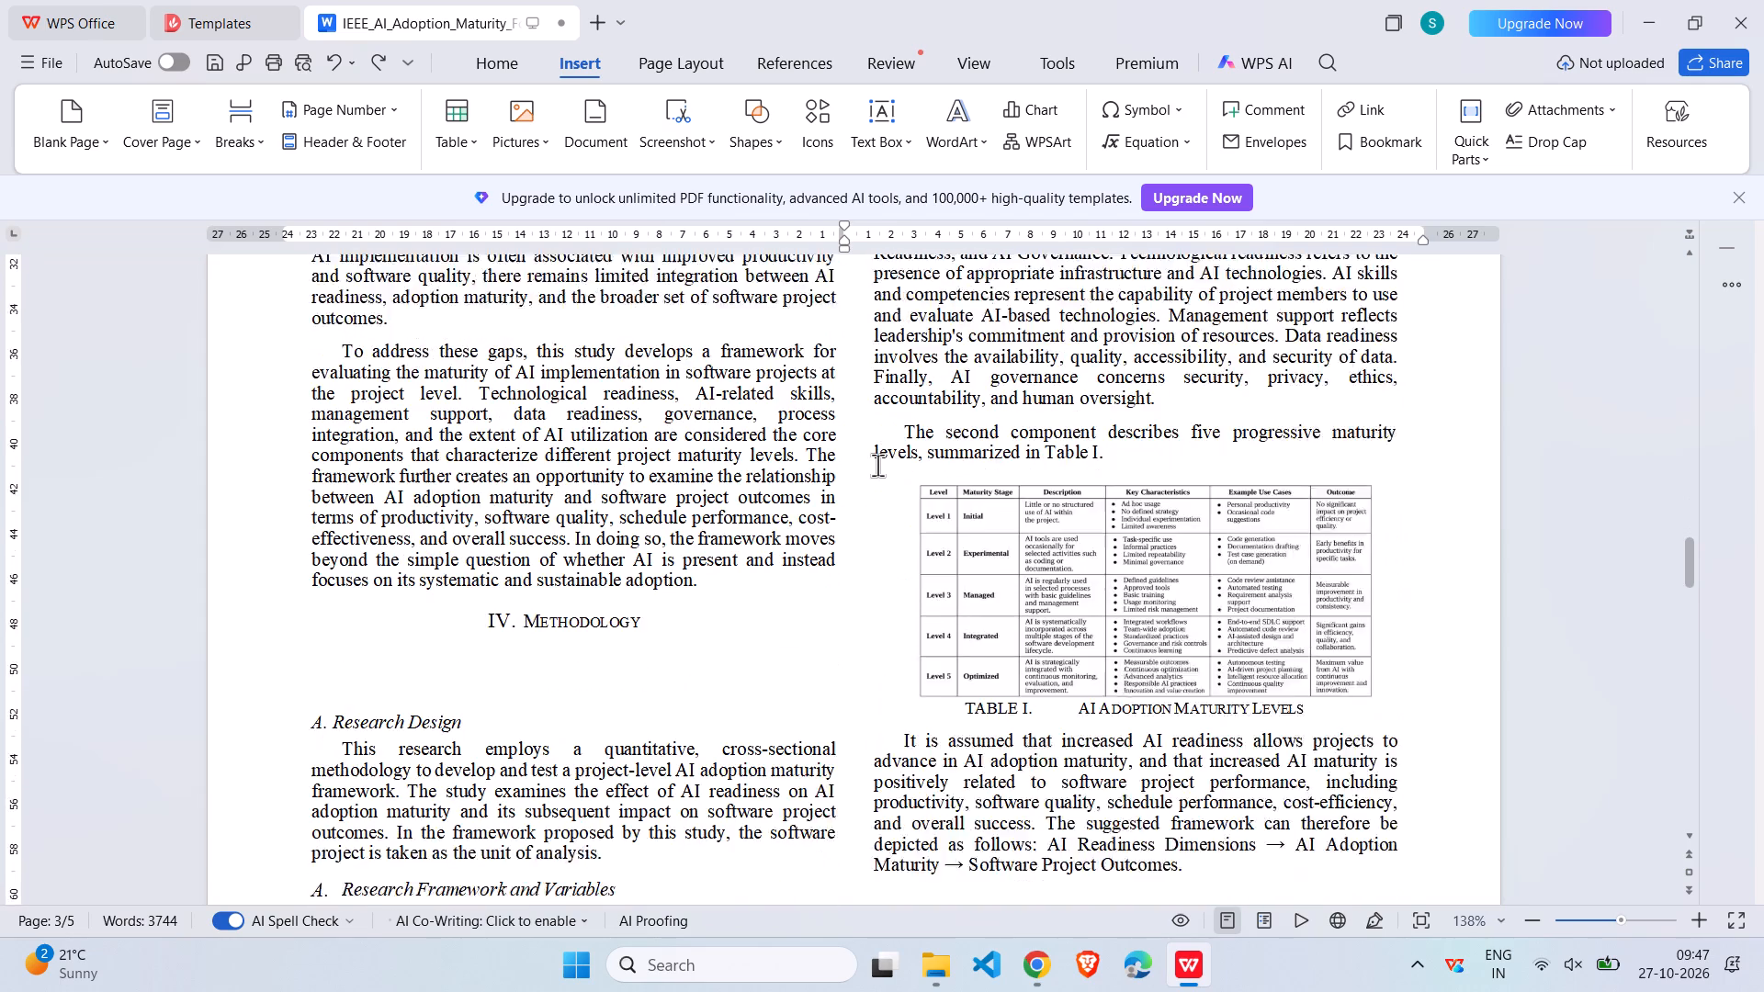
{"action": "scroll", "coordinate": [877, 465], "scroll_direction": "down", "scroll_amount": 2}
{"action": "scroll", "coordinate": [877, 465], "scroll_direction": "up", "scroll_amount": 3}
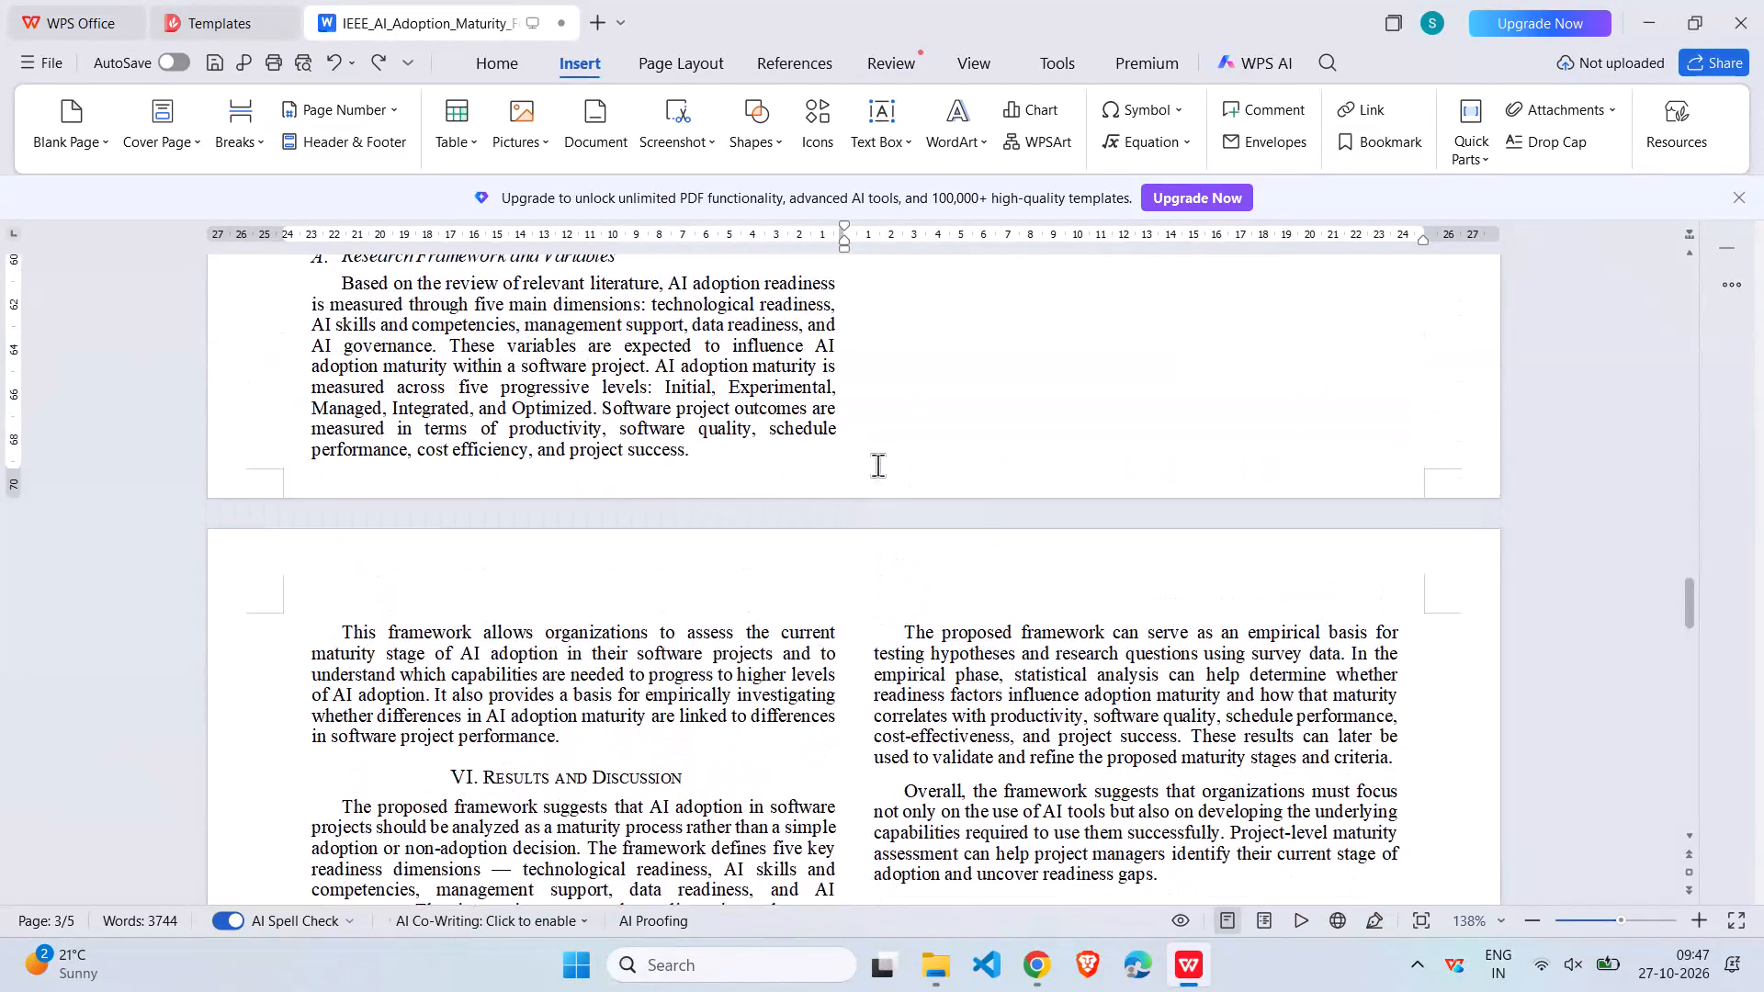
{"action": "scroll", "coordinate": [877, 465], "scroll_direction": "up", "scroll_amount": 4}
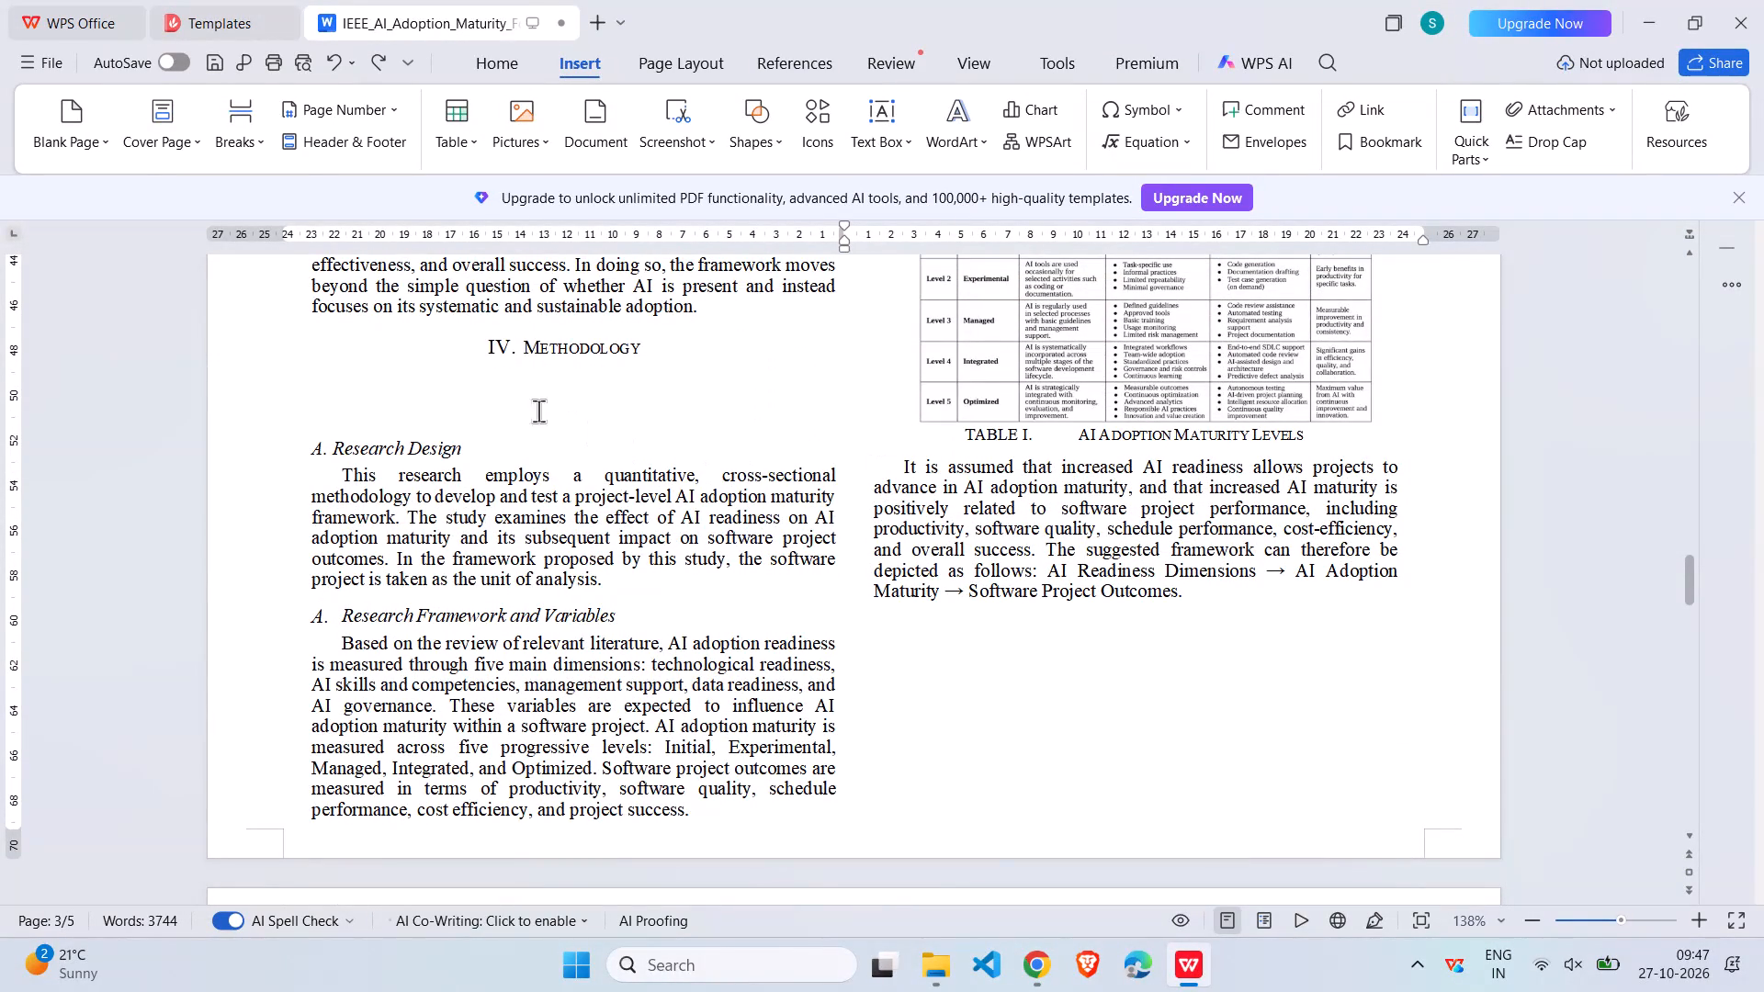
{"action": "triple_click", "coordinate": [523, 351]}
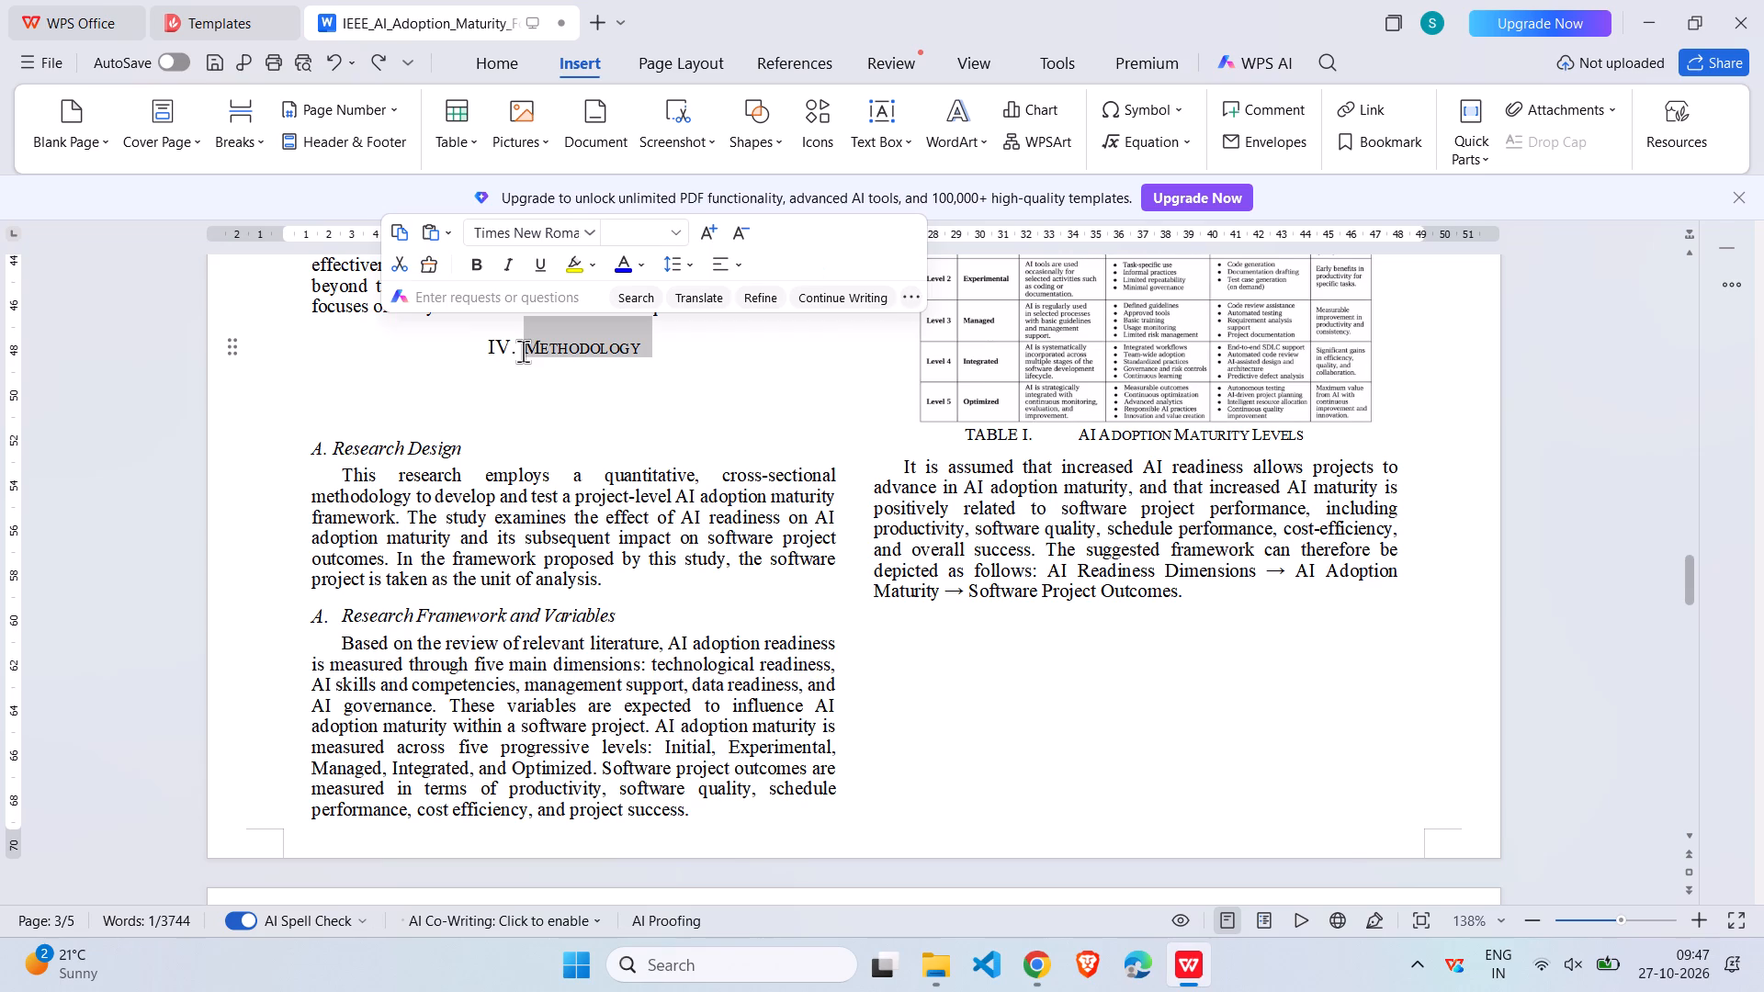
{"action": "key", "text": "ctrl+c"}
{"action": "key", "text": "ctrl+space"}
{"action": "key", "text": "ctrl+c"}
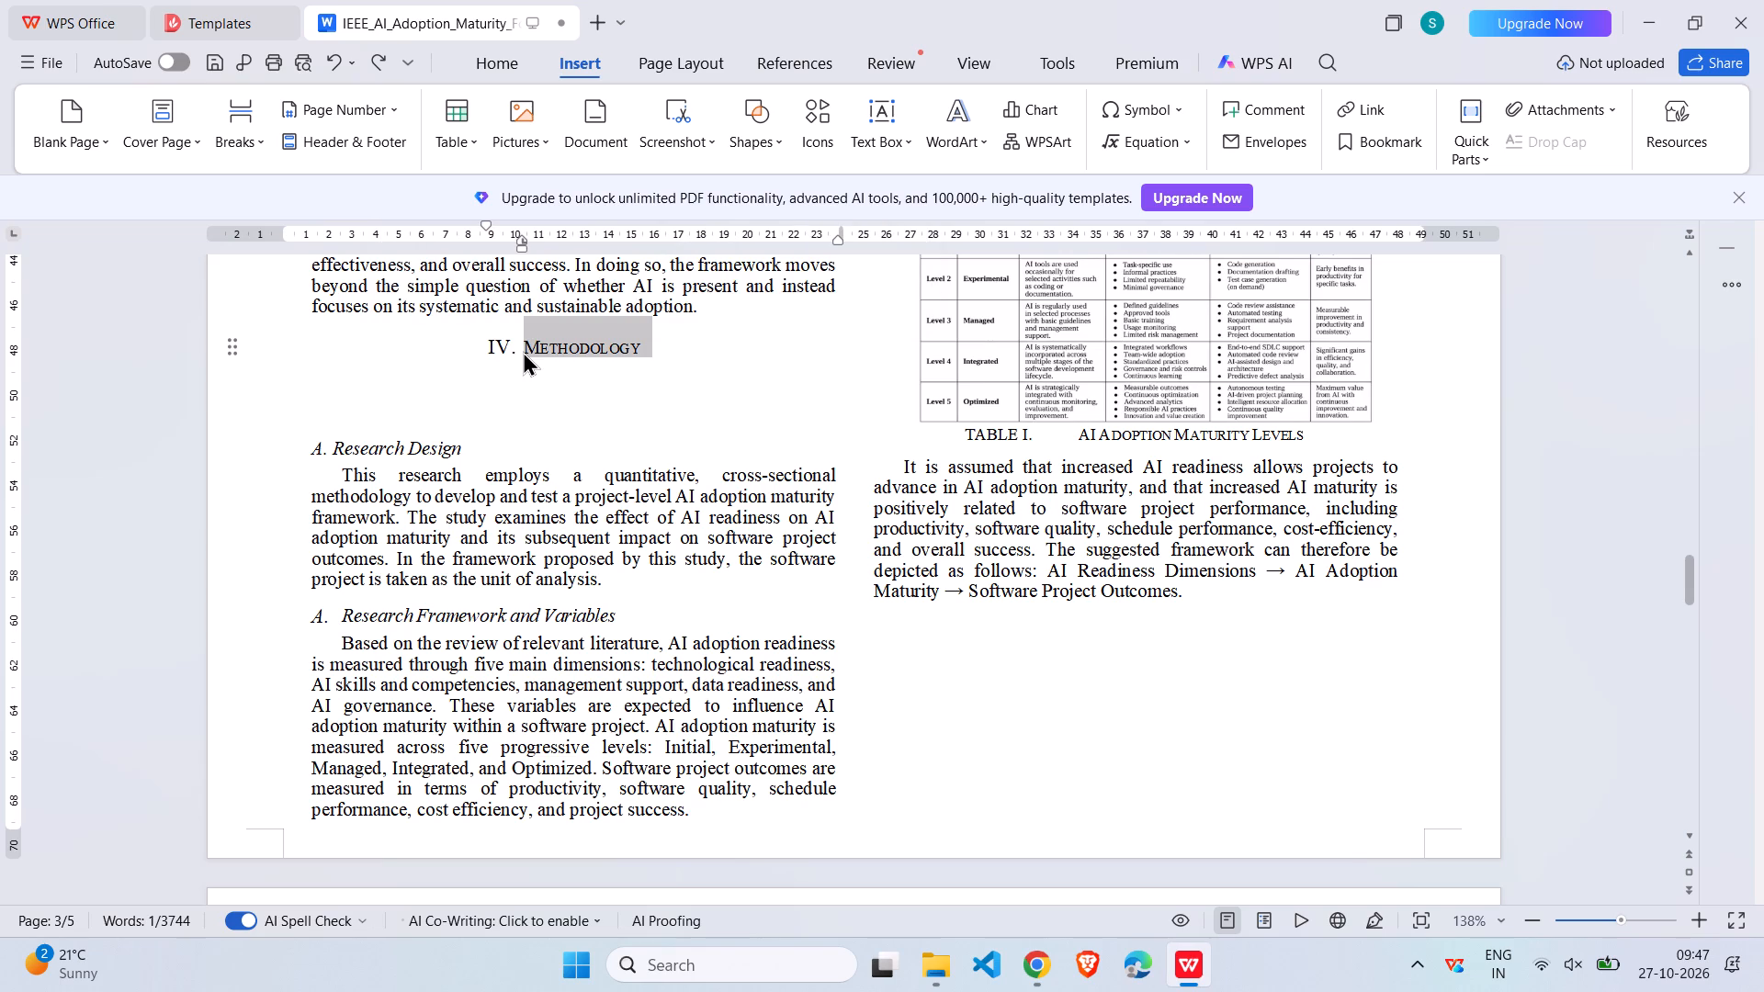
{"action": "key", "text": "BackSpace"}
{"action": "key", "text": "BackSpace"}
{"action": "key", "text": "BackSpace"}
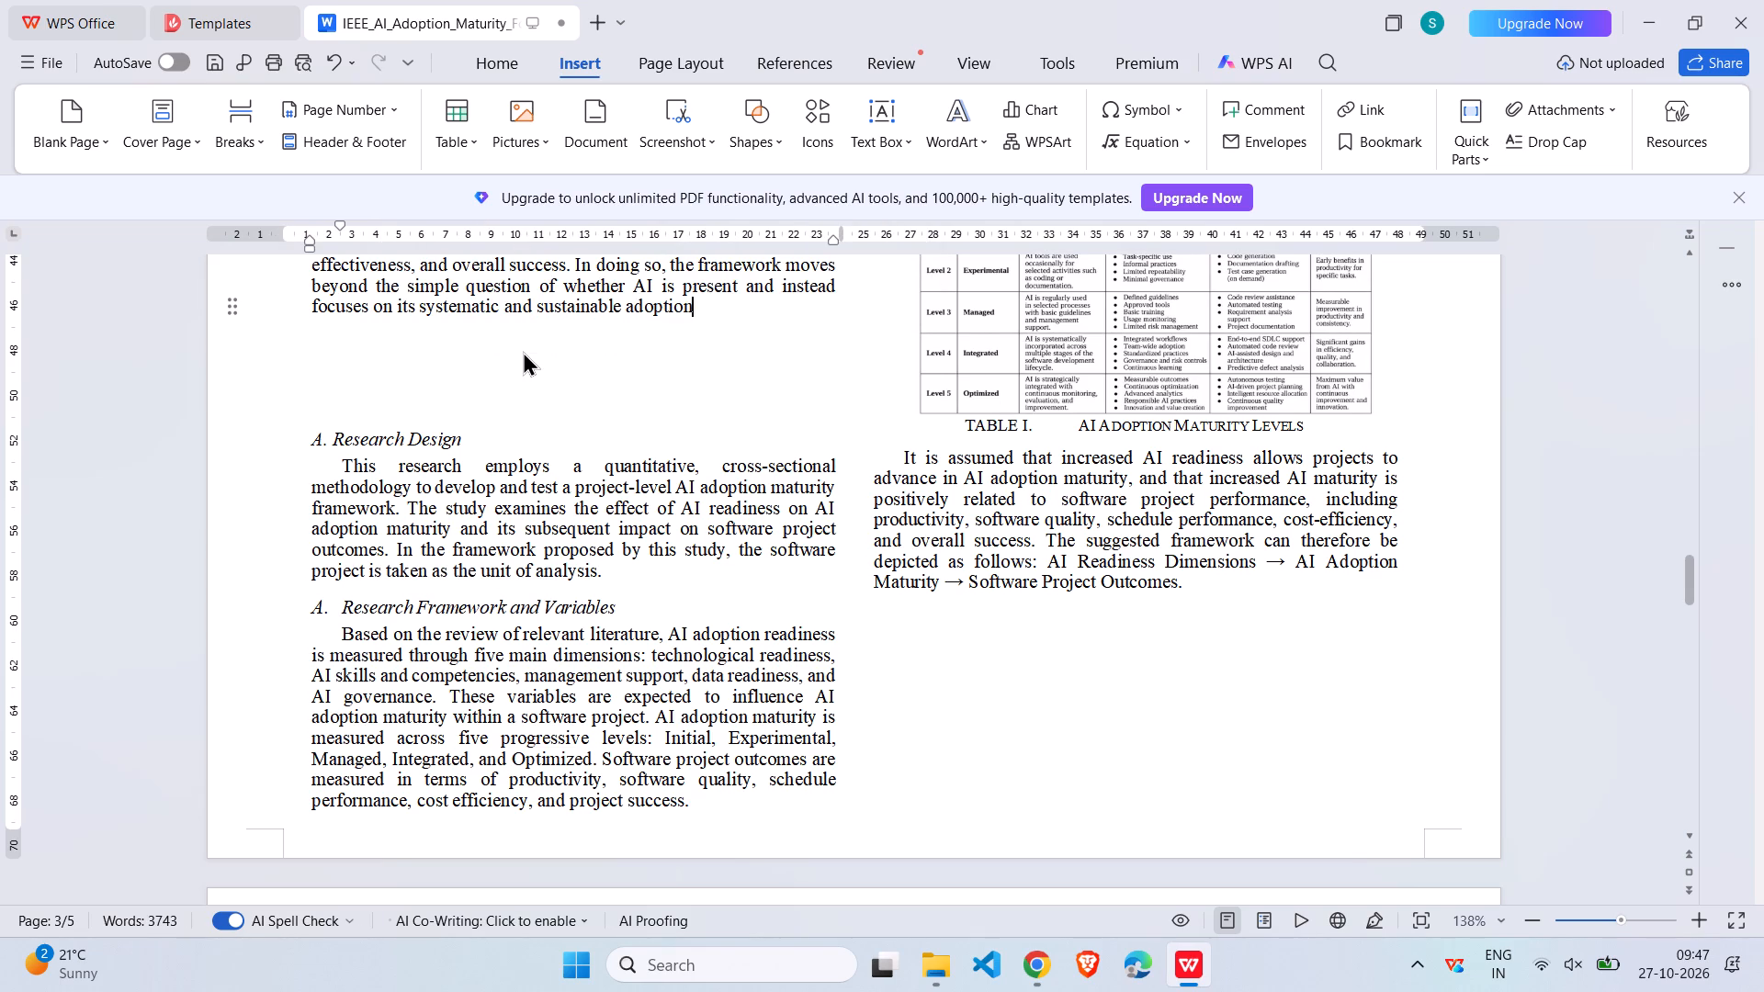
Restore the period after "sustainable adoption" at the end of the Research Gaps section.
{"action": "key", "text": "Down"}
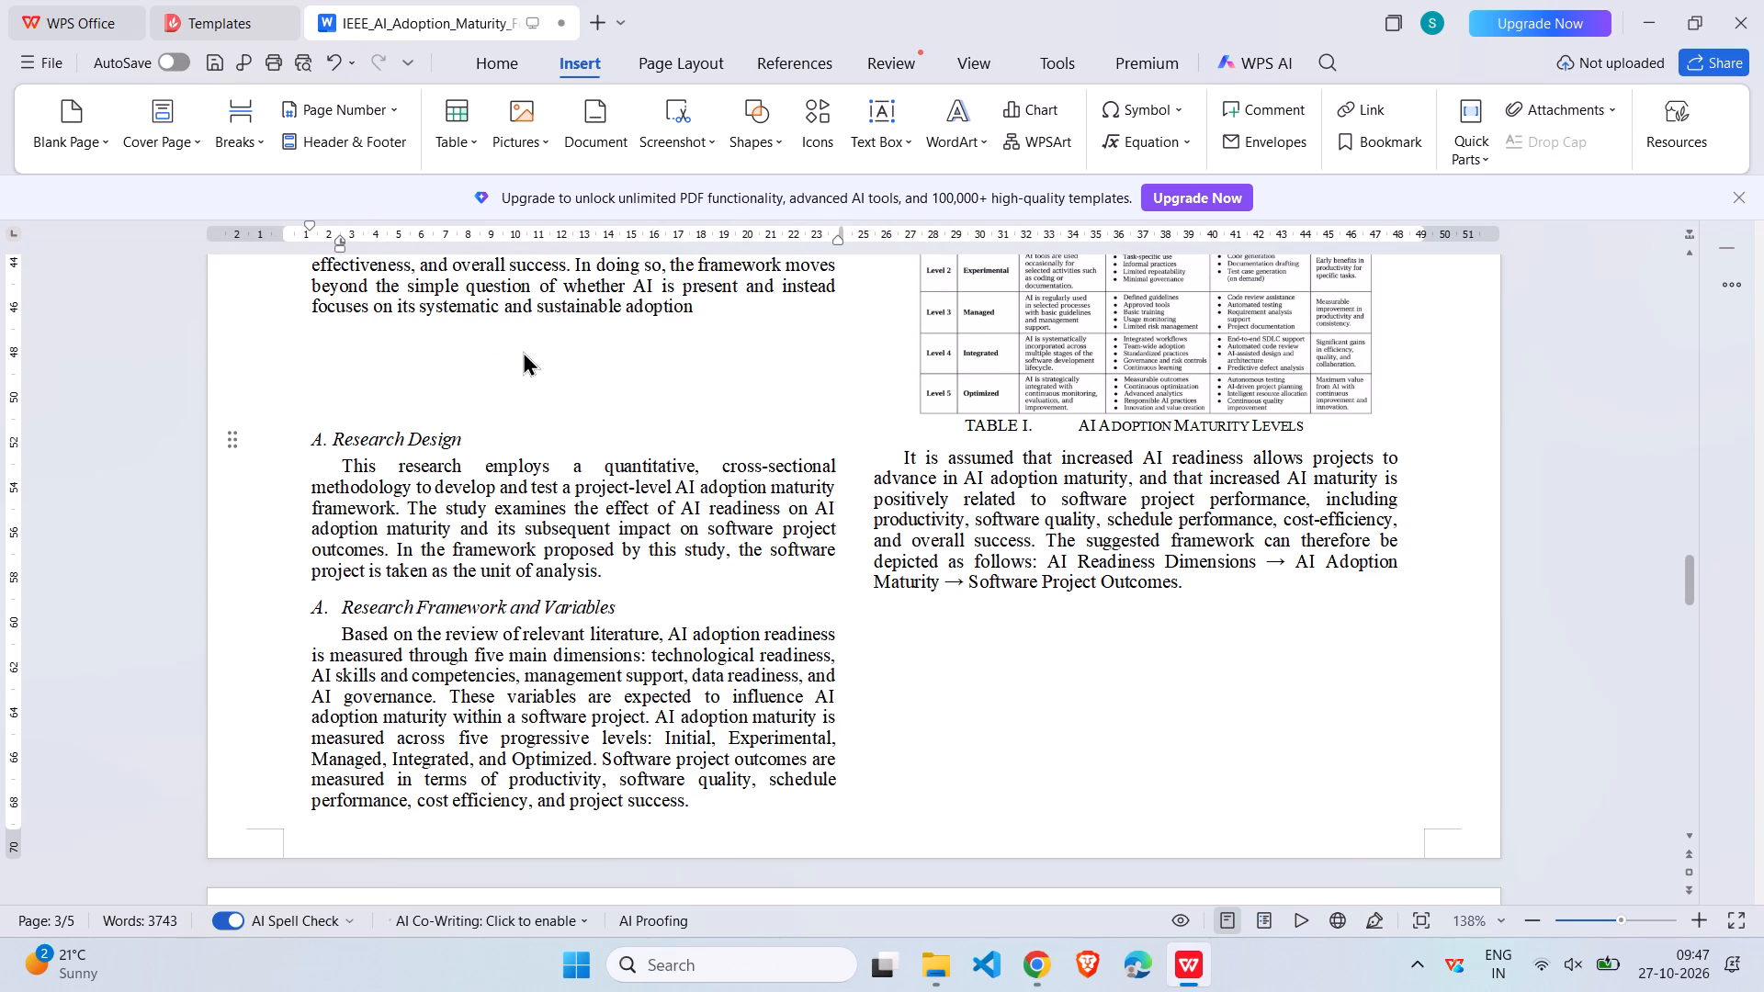
{"action": "key", "text": "Up"}
{"action": "key", "text": "period"}
{"action": "key", "text": "Down"}
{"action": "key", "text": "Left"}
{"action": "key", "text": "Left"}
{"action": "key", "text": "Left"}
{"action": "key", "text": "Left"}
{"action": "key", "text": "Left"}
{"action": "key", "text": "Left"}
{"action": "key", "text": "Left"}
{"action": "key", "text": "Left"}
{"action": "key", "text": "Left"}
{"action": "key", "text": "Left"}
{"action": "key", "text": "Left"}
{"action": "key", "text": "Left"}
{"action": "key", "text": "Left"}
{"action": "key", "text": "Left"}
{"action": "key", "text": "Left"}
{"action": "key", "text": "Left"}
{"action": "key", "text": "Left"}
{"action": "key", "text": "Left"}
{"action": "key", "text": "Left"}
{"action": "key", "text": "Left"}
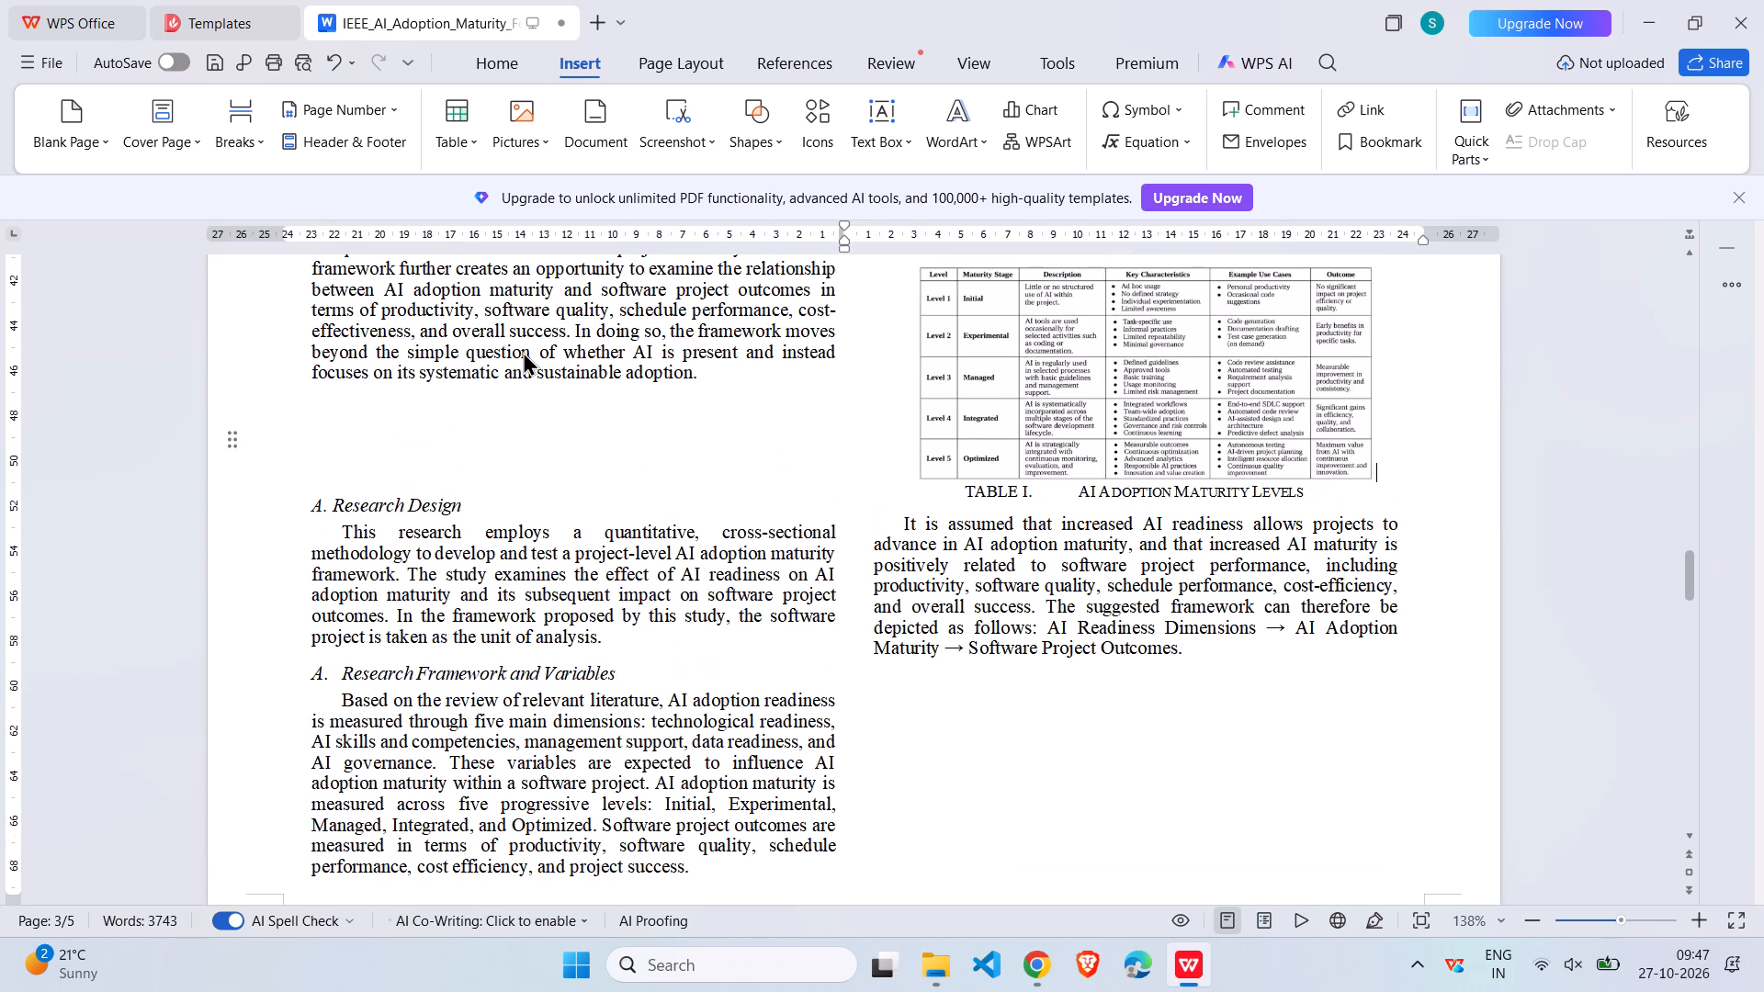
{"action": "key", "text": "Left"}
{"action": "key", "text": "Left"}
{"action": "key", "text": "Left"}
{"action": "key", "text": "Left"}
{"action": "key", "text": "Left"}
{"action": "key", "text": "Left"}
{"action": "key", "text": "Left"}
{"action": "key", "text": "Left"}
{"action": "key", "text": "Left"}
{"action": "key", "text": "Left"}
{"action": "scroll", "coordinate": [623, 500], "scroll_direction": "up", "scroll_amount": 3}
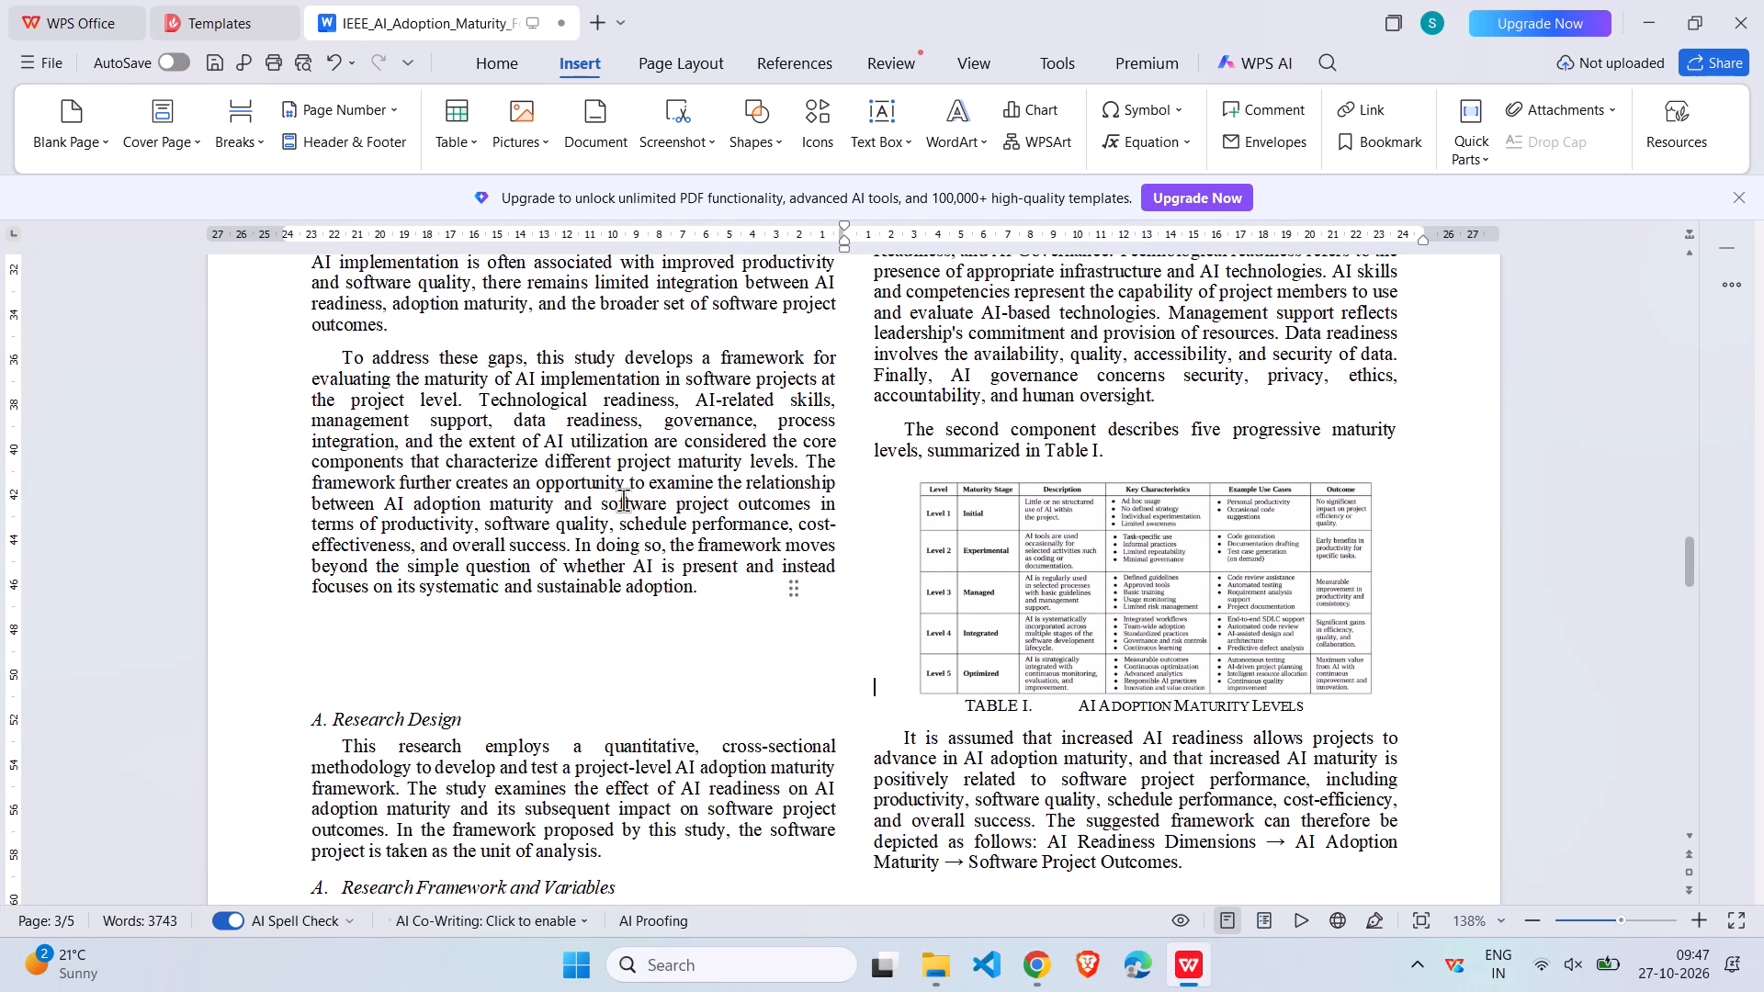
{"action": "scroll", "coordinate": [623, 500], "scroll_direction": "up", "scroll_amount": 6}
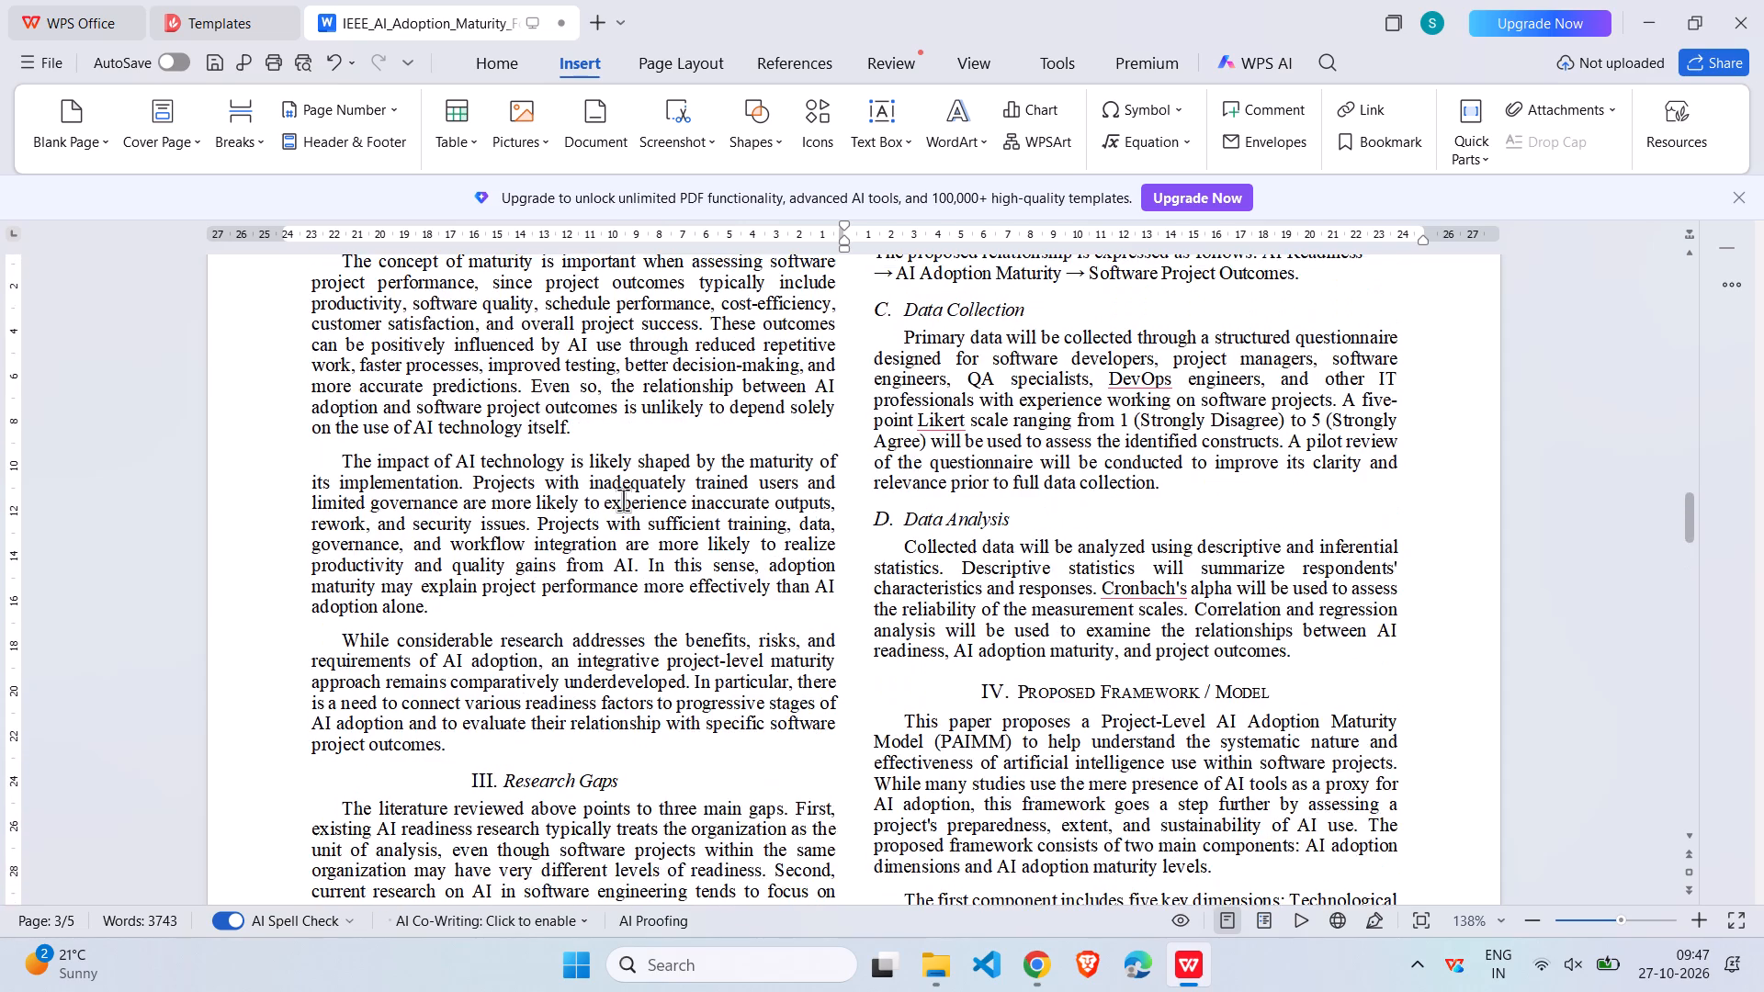
Undo the deletion of the numbered "Methodology" heading above "A. Research Design".
{"action": "scroll", "coordinate": [623, 500], "scroll_direction": "up", "scroll_amount": 3}
{"action": "scroll", "coordinate": [623, 500], "scroll_direction": "down", "scroll_amount": 7}
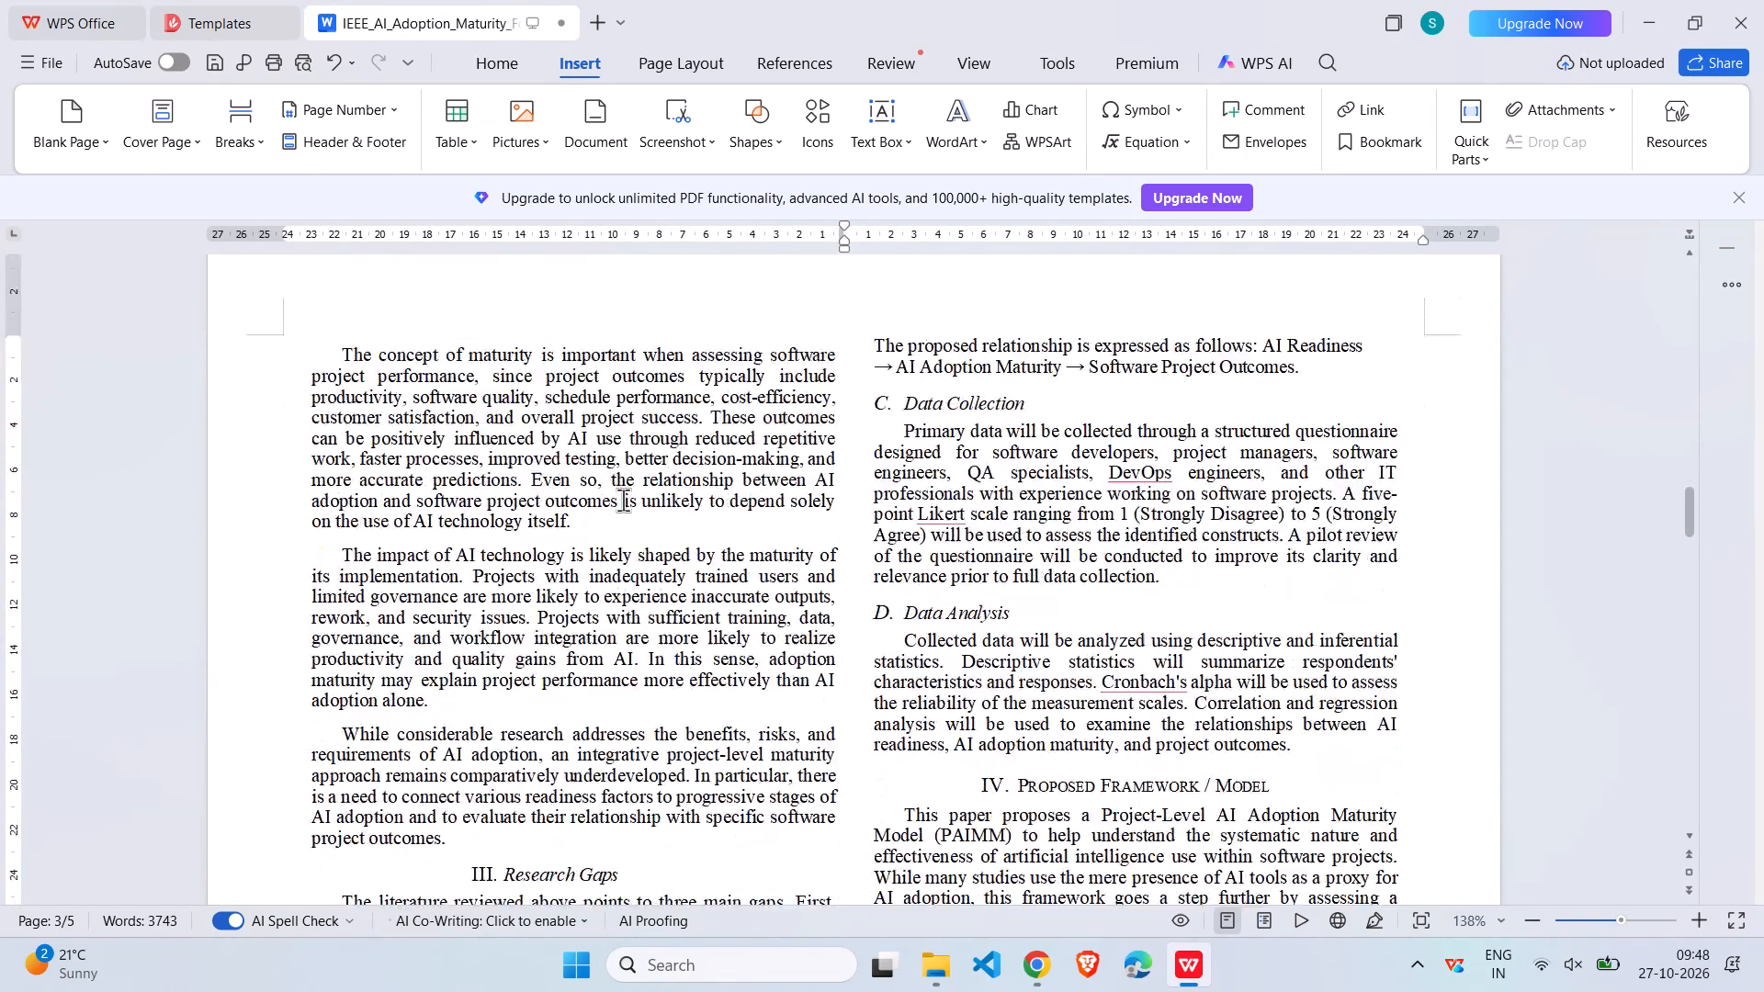
{"action": "scroll", "coordinate": [623, 500], "scroll_direction": "down", "scroll_amount": 5}
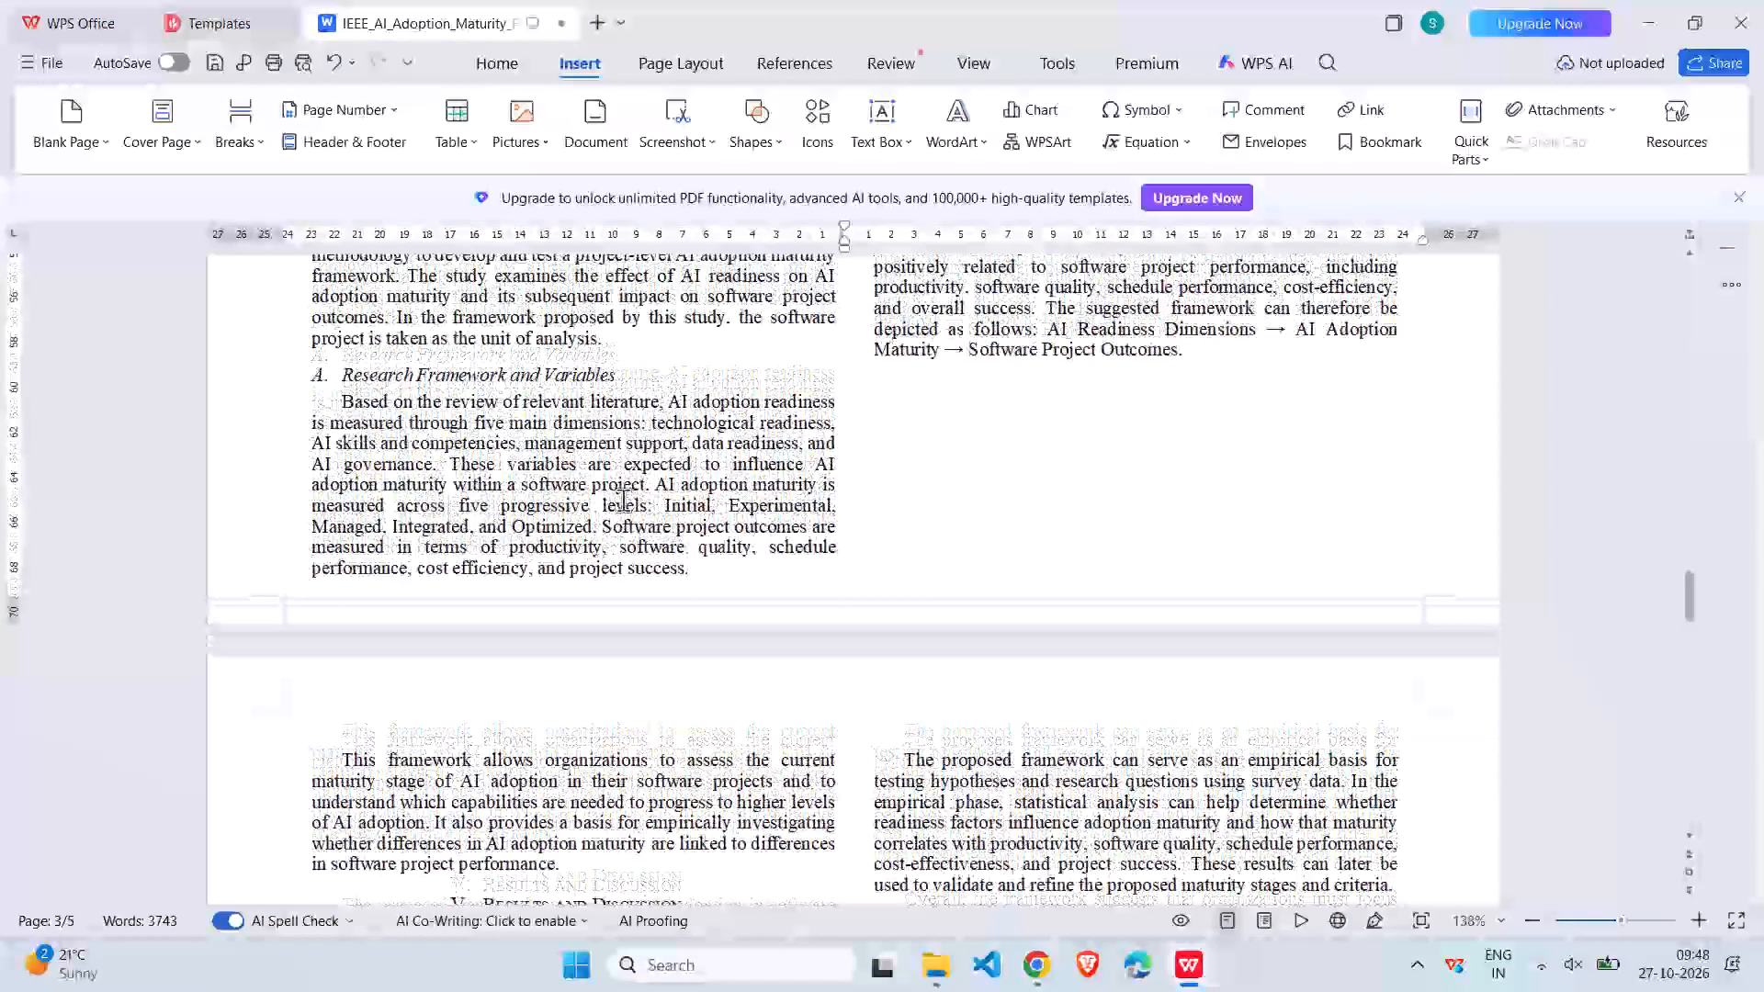
{"action": "scroll", "coordinate": [623, 500], "scroll_direction": "up", "scroll_amount": 1}
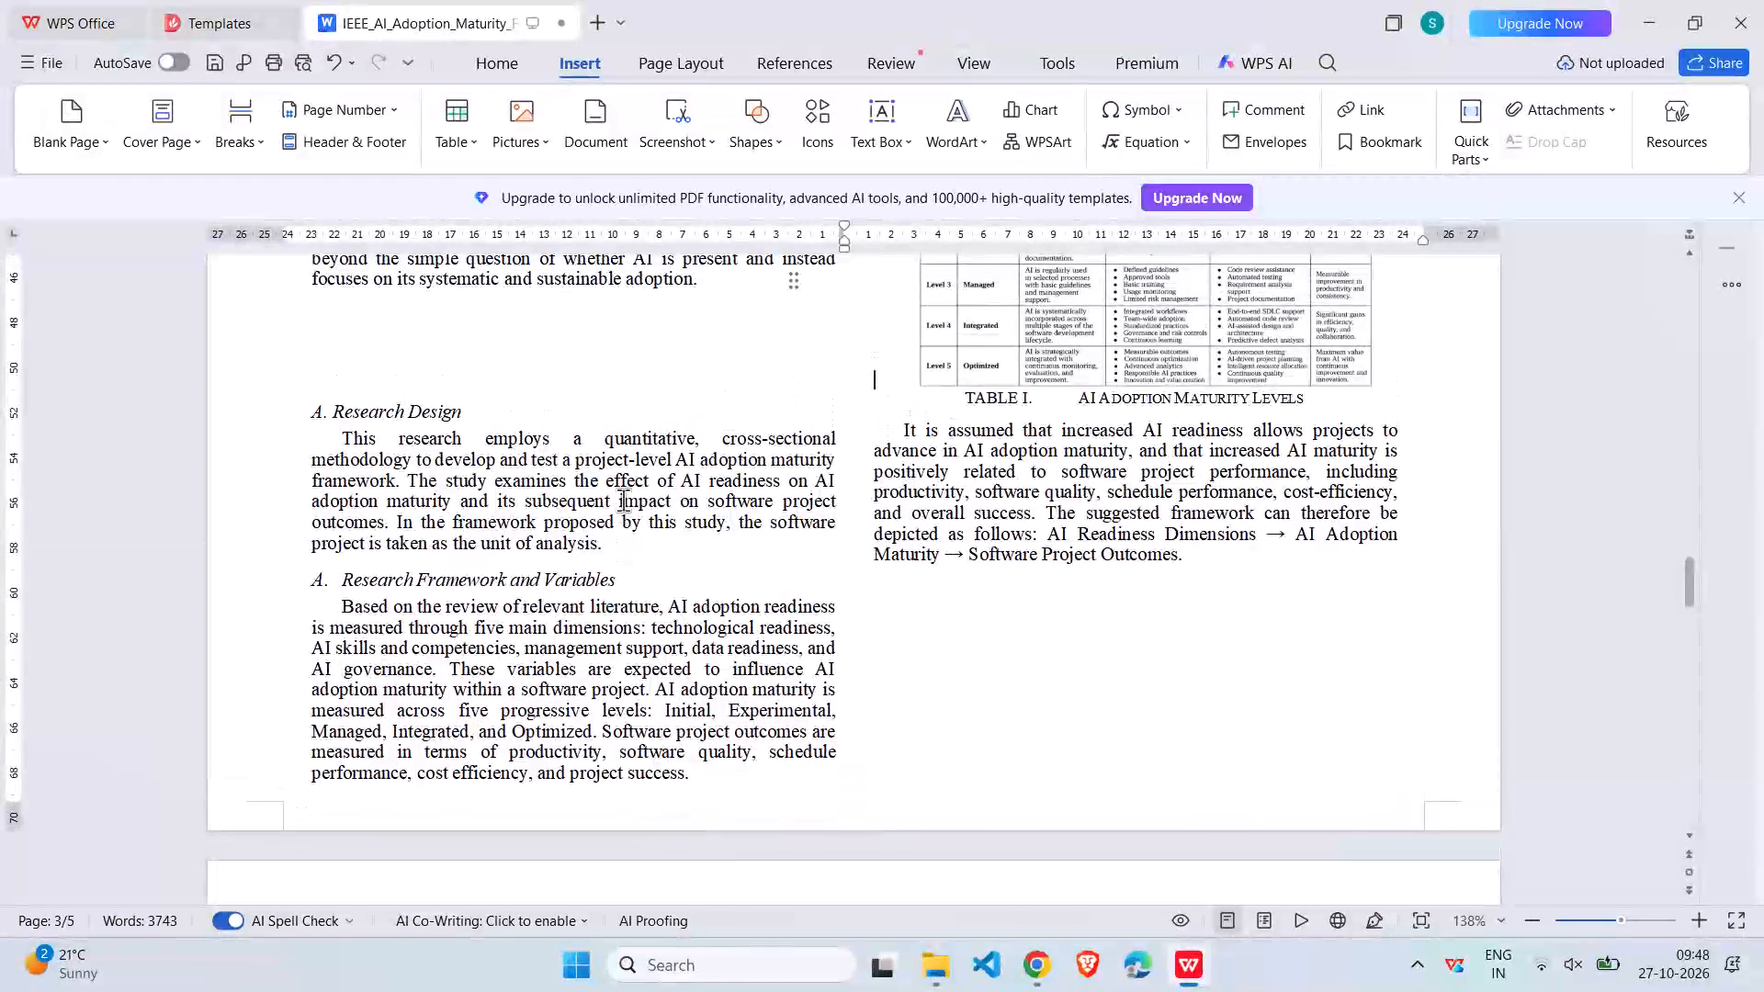
{"action": "scroll", "coordinate": [623, 500], "scroll_direction": "up", "scroll_amount": 1}
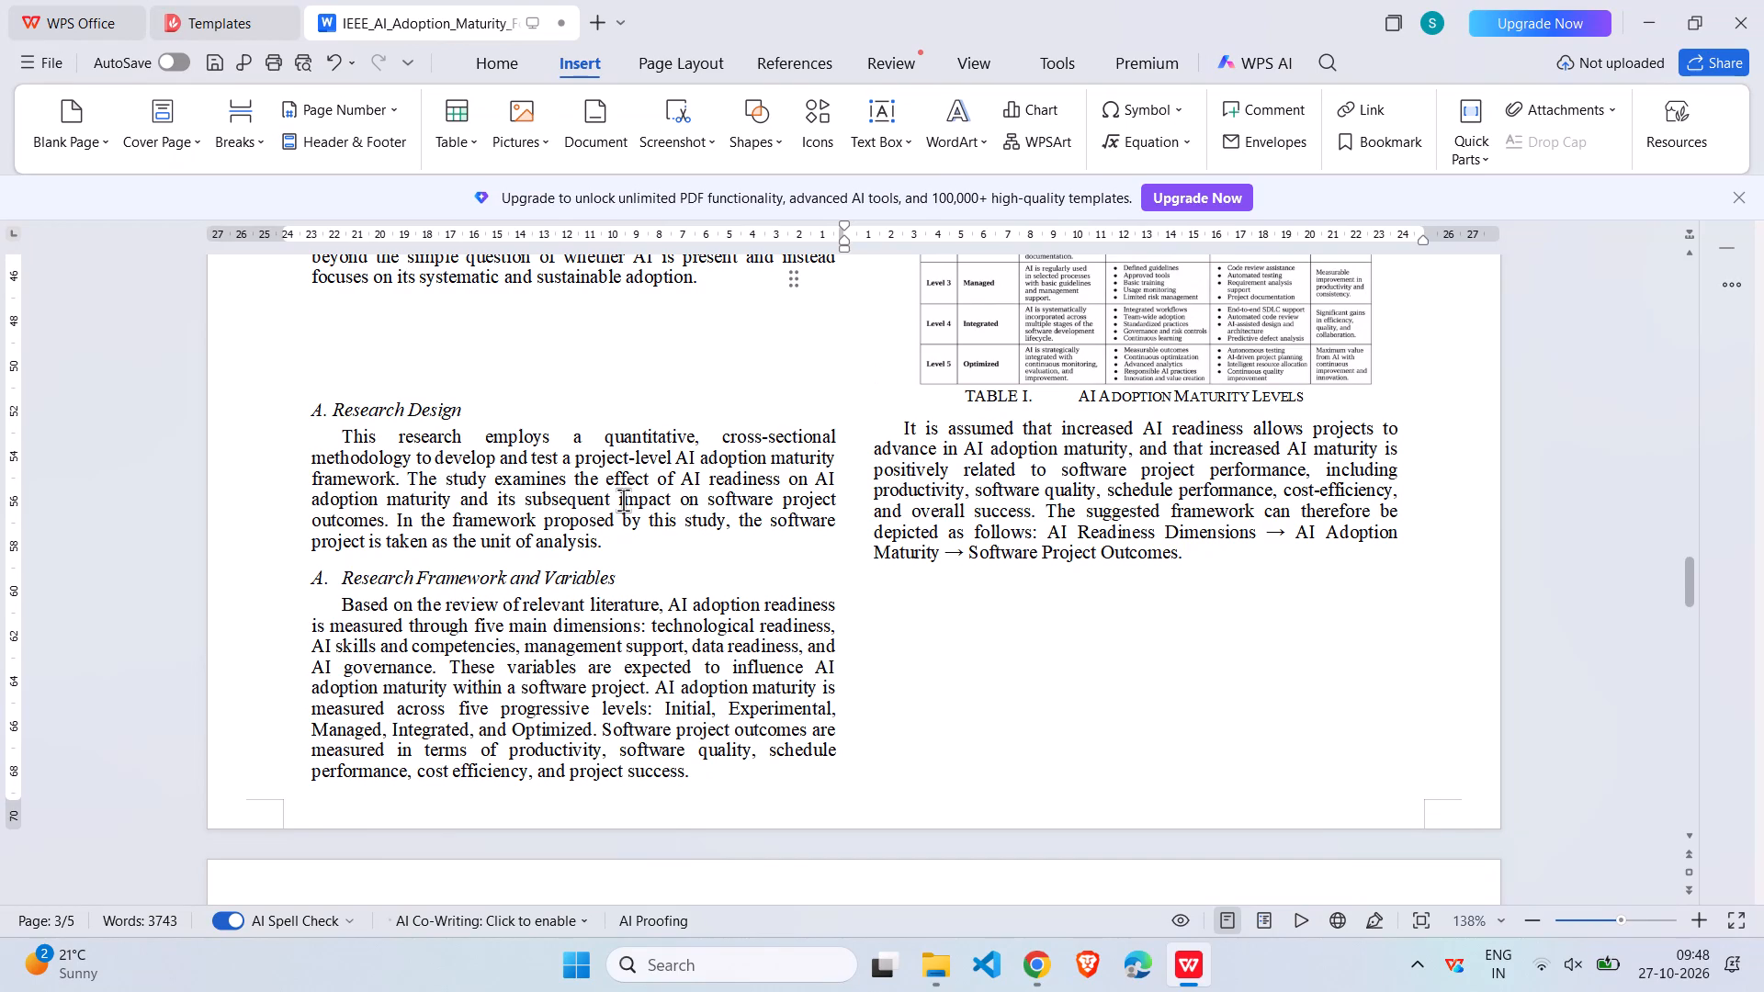
{"action": "key", "text": "ctrl+z"}
{"action": "key", "text": "ctrl+z"}
{"action": "key", "text": "ctrl+z"}
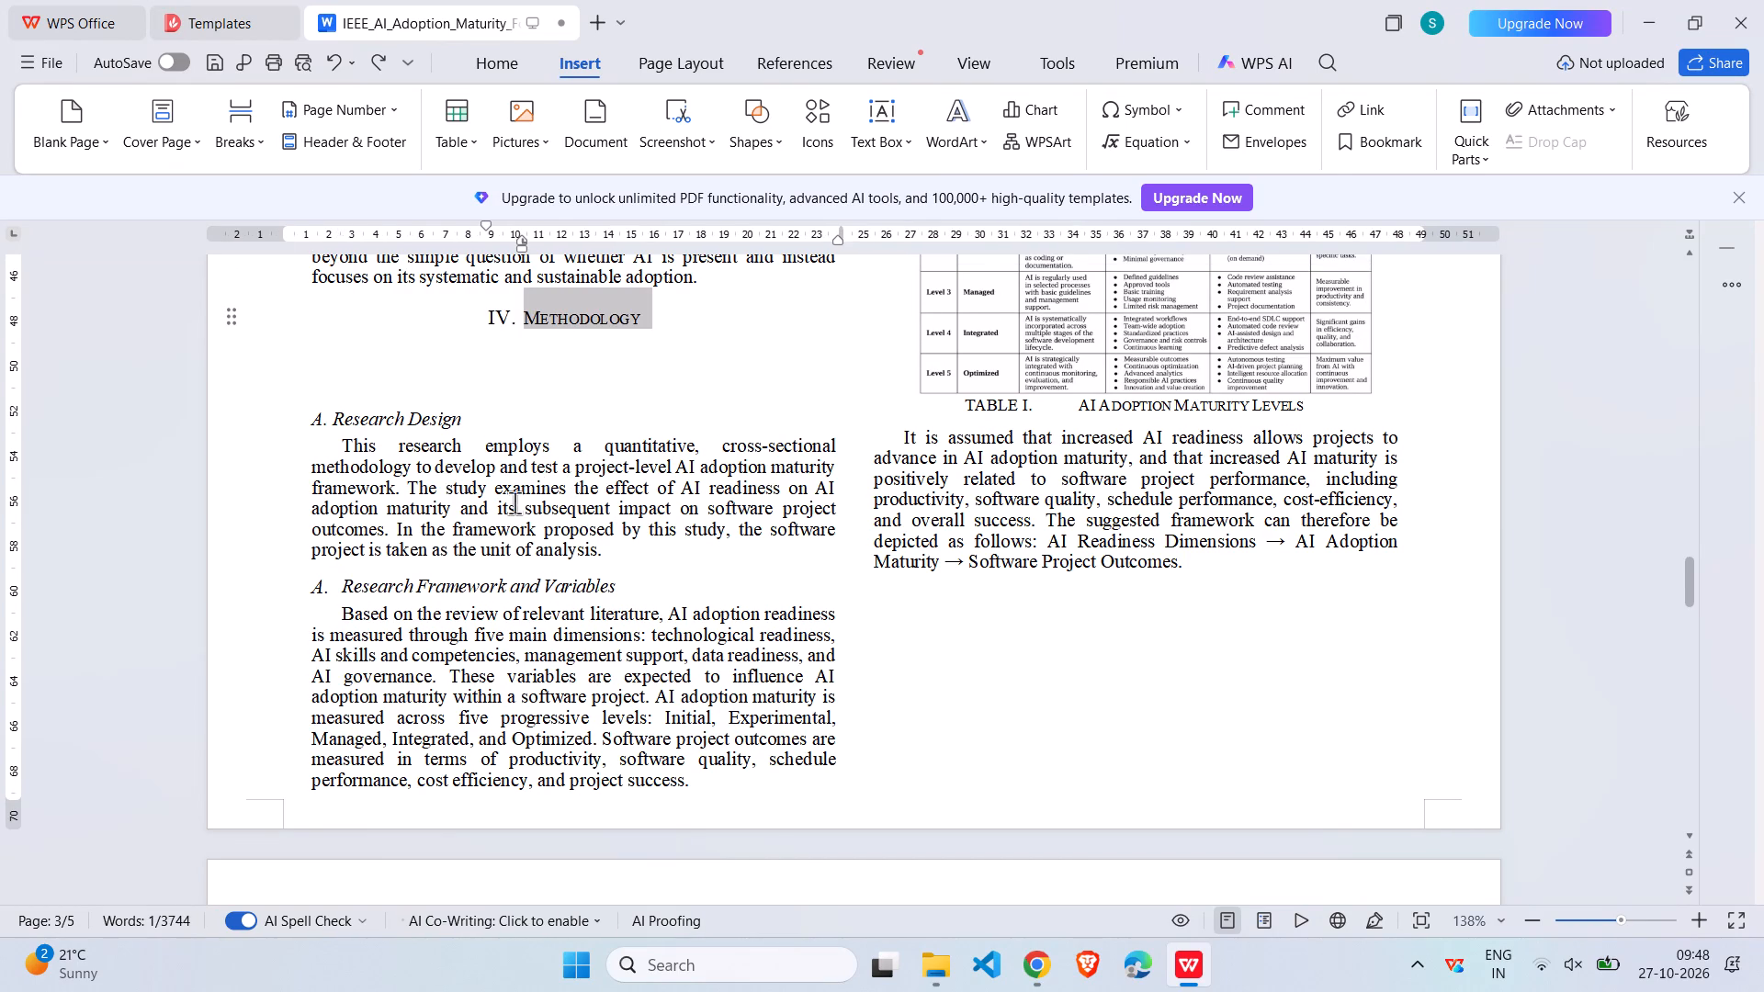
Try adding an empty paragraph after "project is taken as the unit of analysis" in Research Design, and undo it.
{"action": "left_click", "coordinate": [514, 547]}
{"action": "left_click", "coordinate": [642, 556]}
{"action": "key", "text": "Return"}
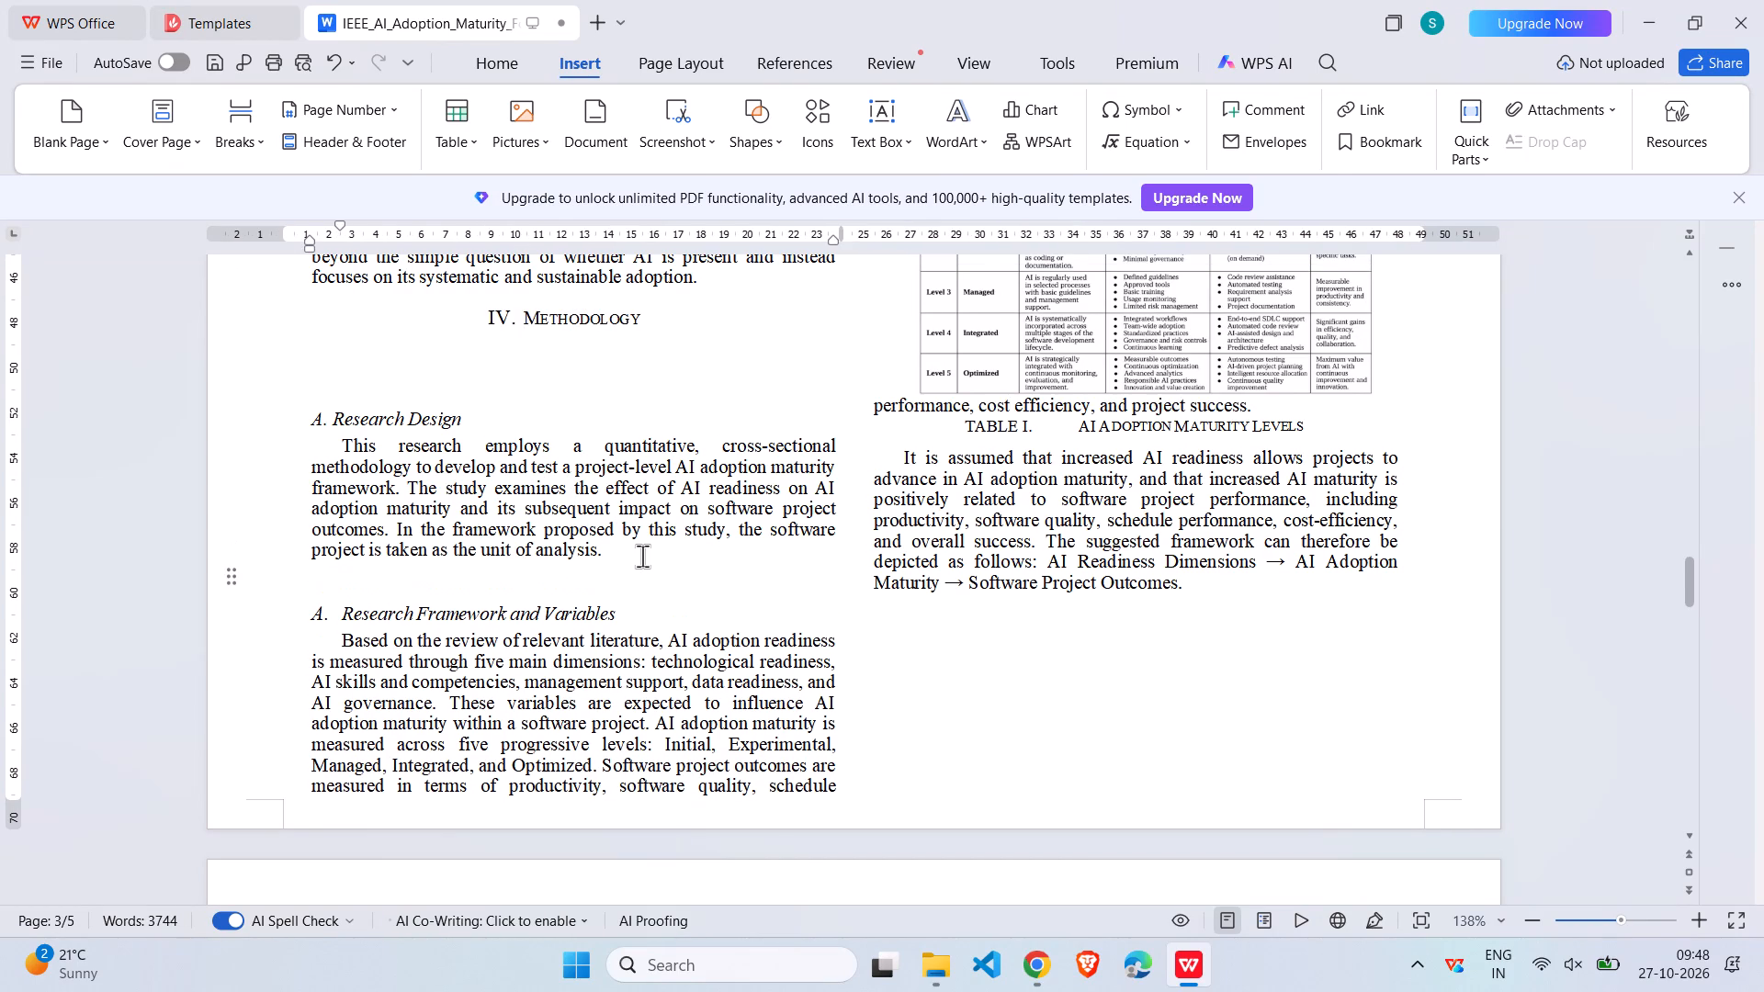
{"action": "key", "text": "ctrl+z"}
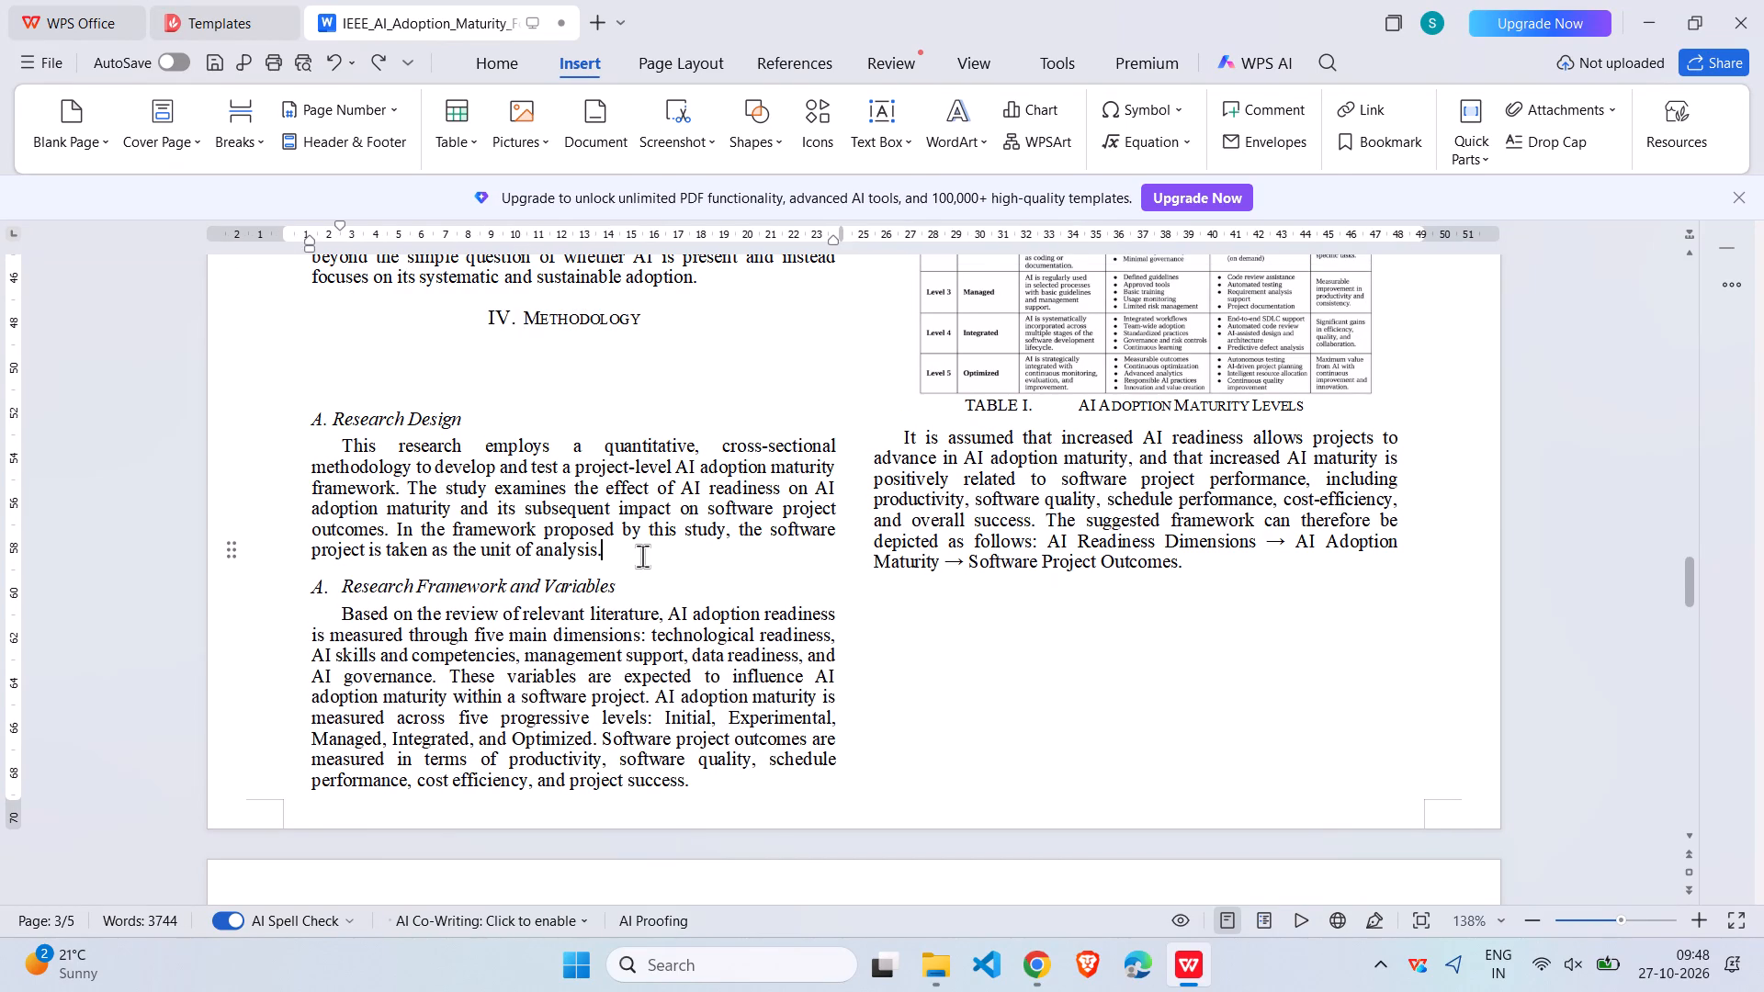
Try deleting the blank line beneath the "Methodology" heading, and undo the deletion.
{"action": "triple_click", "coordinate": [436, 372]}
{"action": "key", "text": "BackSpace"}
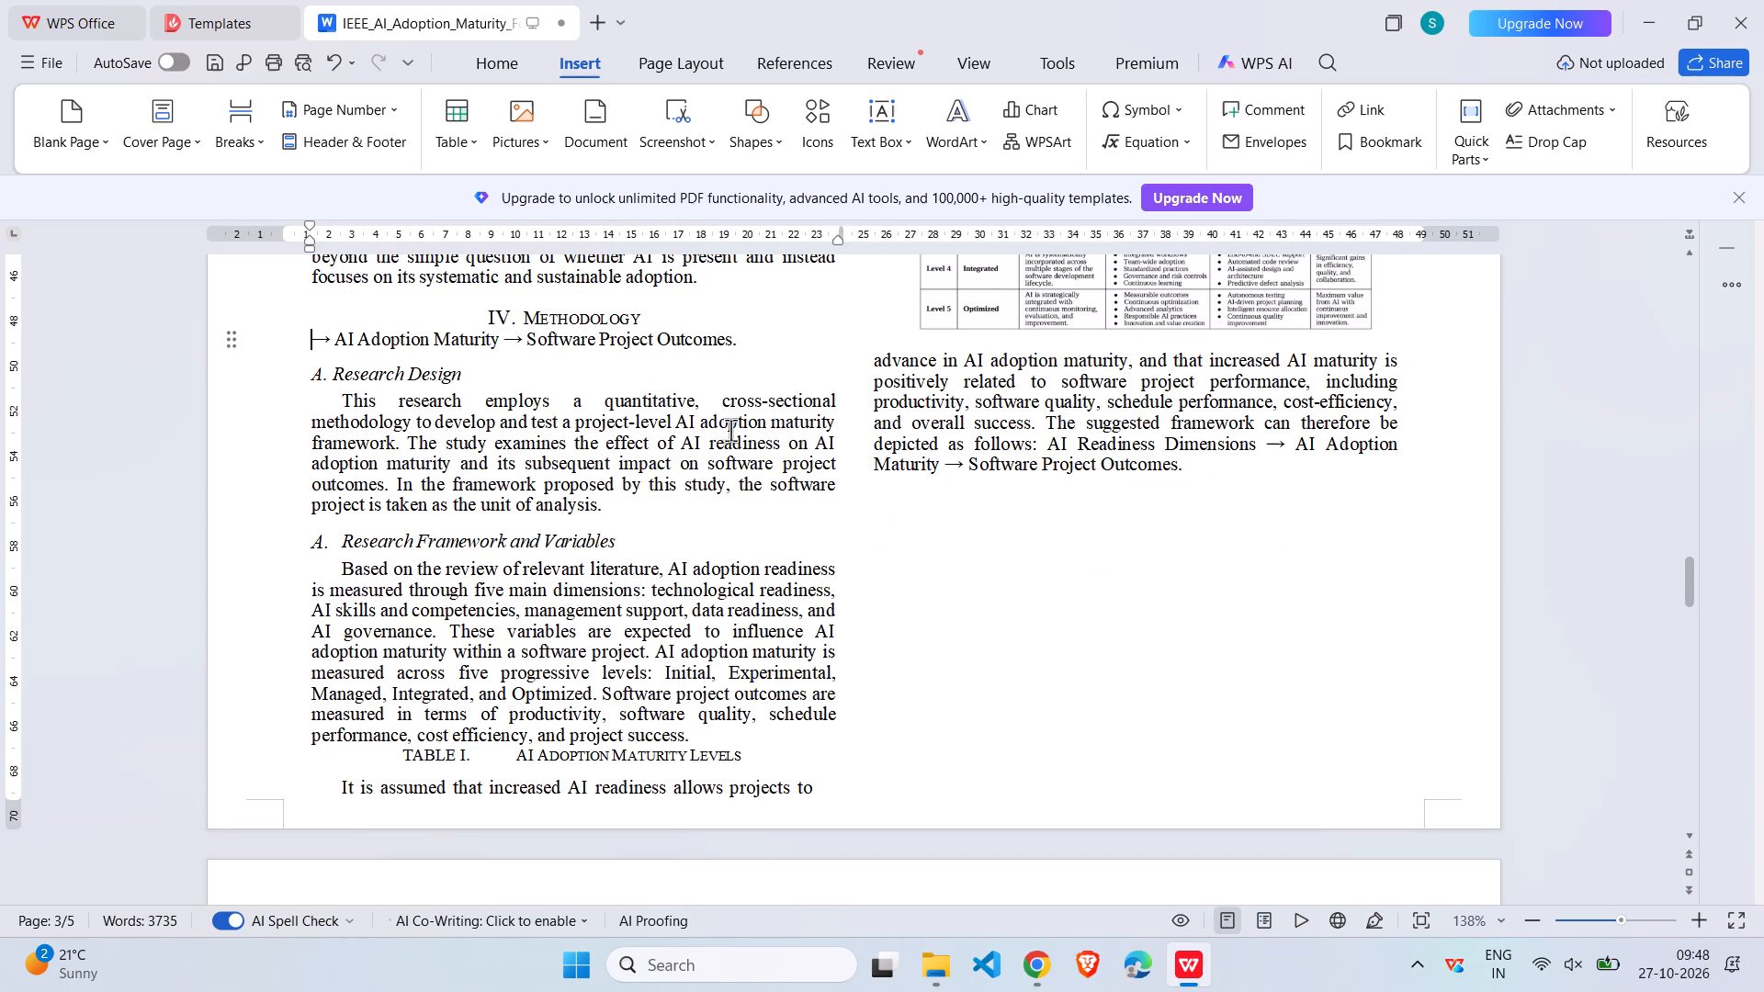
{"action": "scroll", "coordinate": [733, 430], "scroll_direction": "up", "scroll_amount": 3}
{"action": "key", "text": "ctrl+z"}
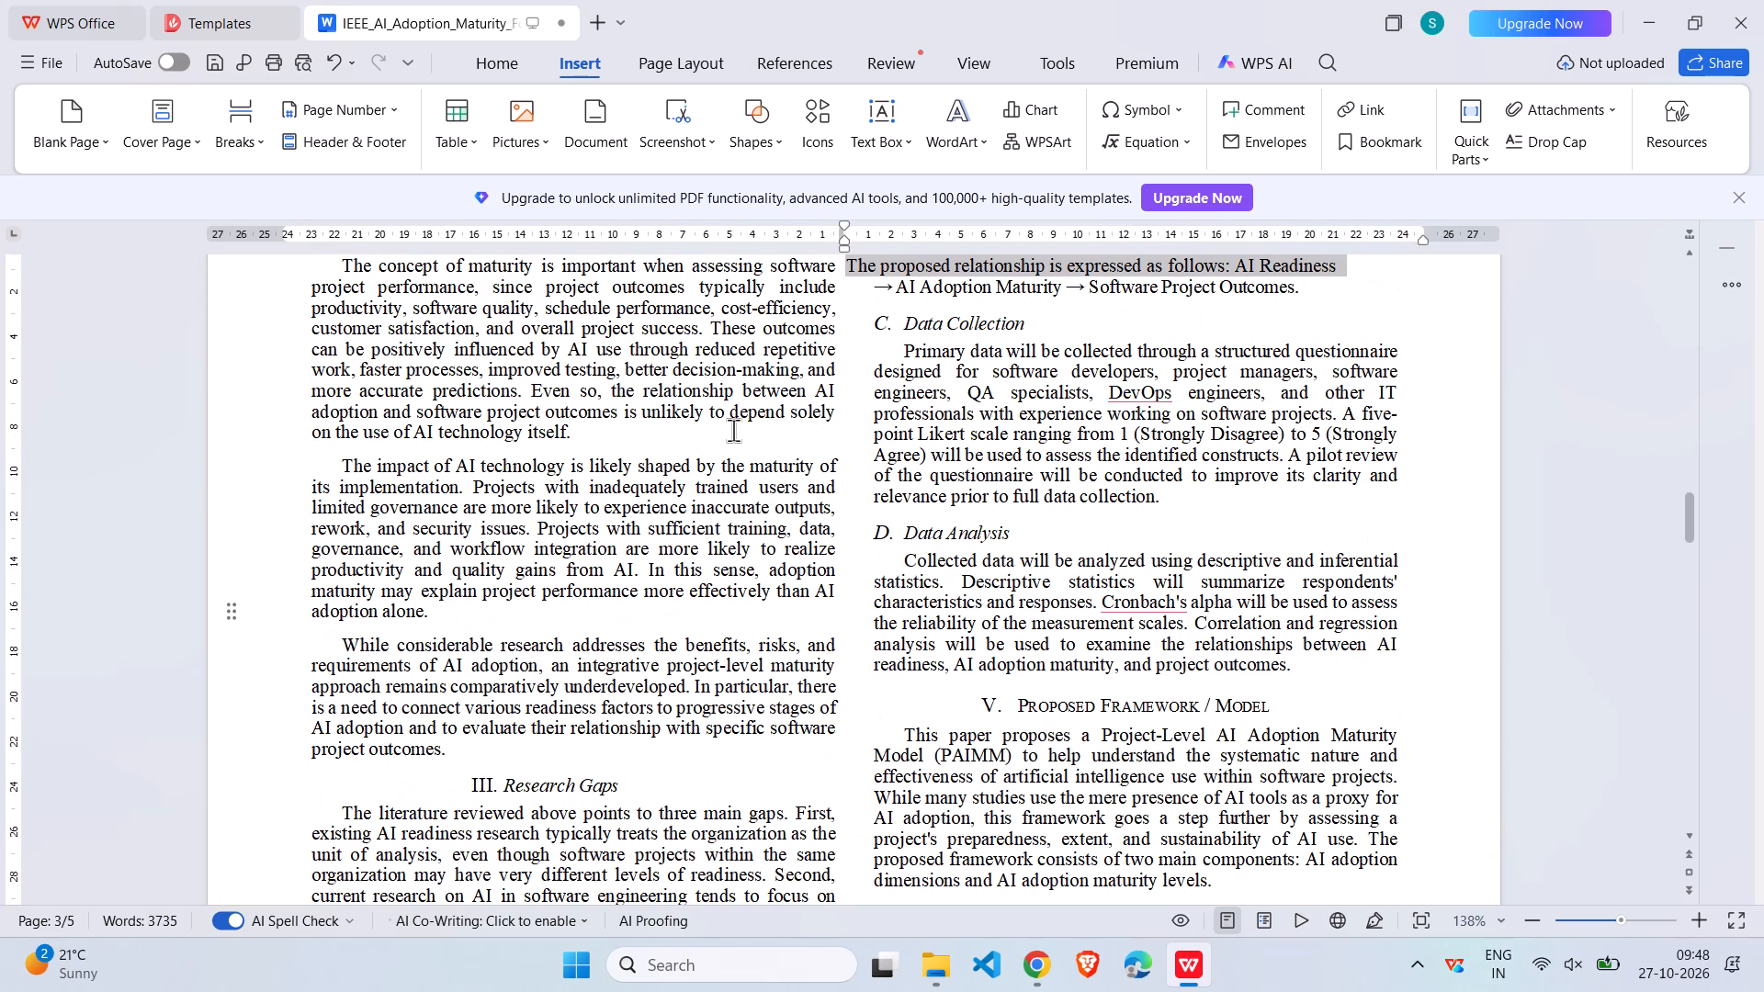
Examine page 3 from the Research Gaps section down to the gap under "Methodology" and the Table I area.
{"action": "left_click", "coordinate": [826, 464]}
{"action": "scroll", "coordinate": [826, 464], "scroll_direction": "down", "scroll_amount": 3}
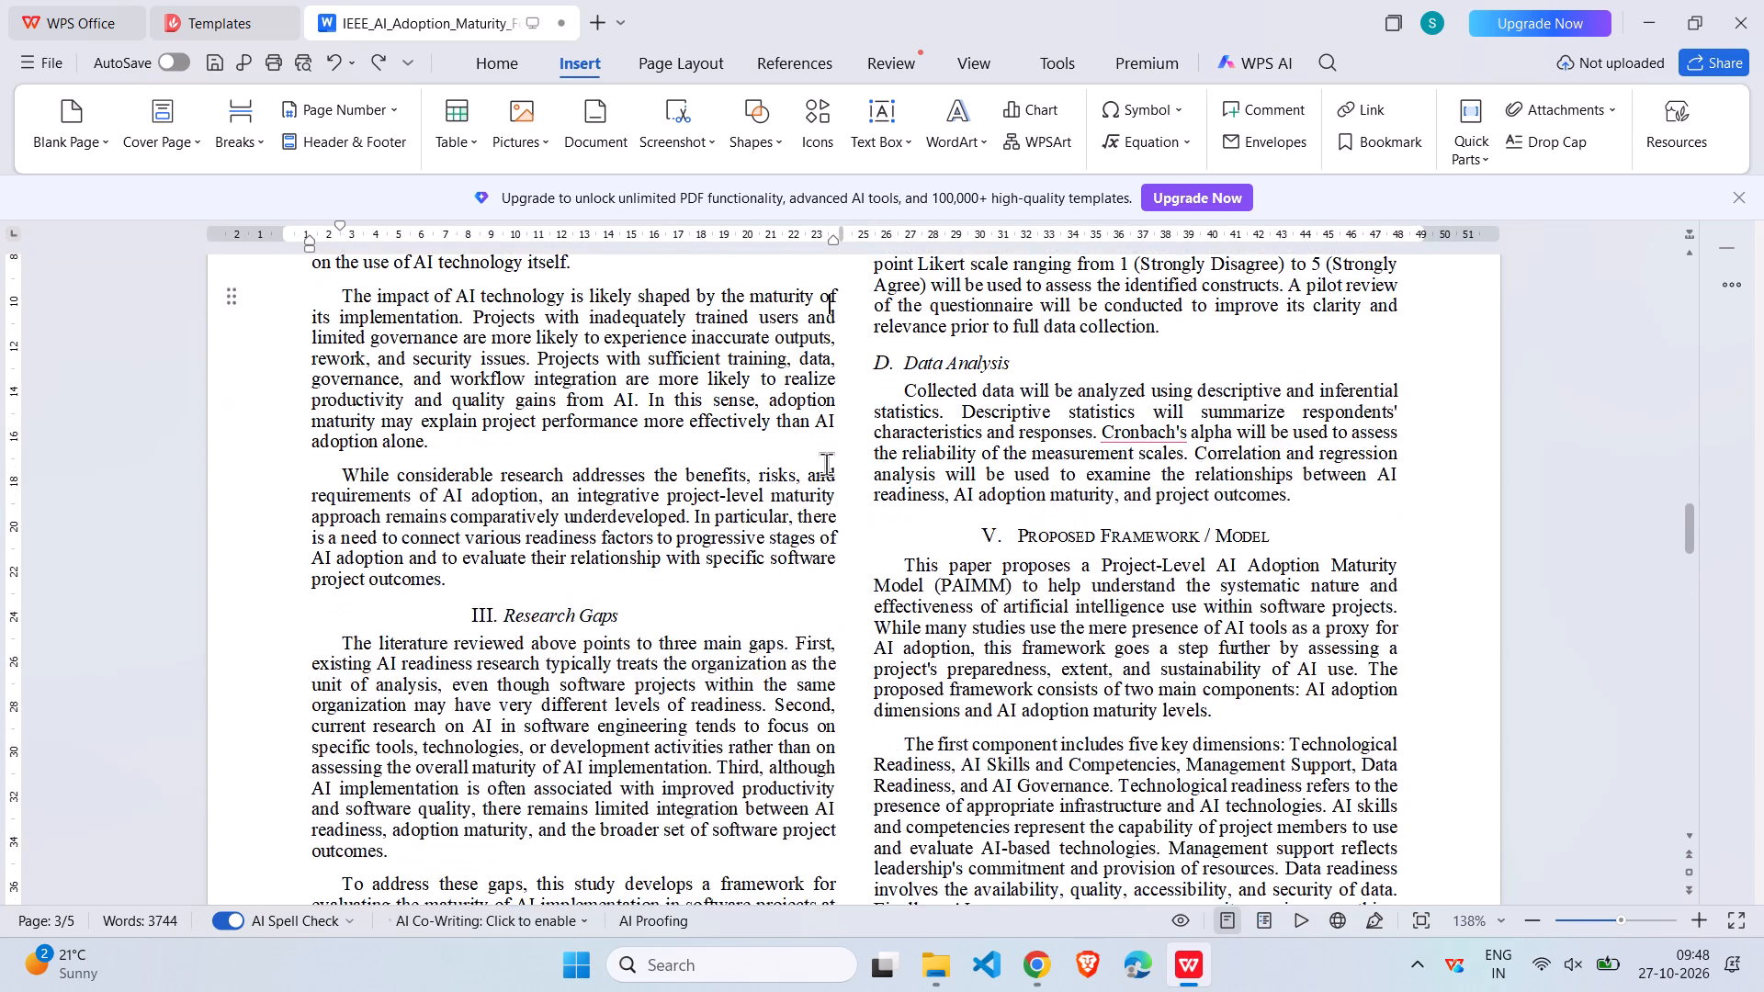
{"action": "scroll", "coordinate": [826, 464], "scroll_direction": "down", "scroll_amount": 5}
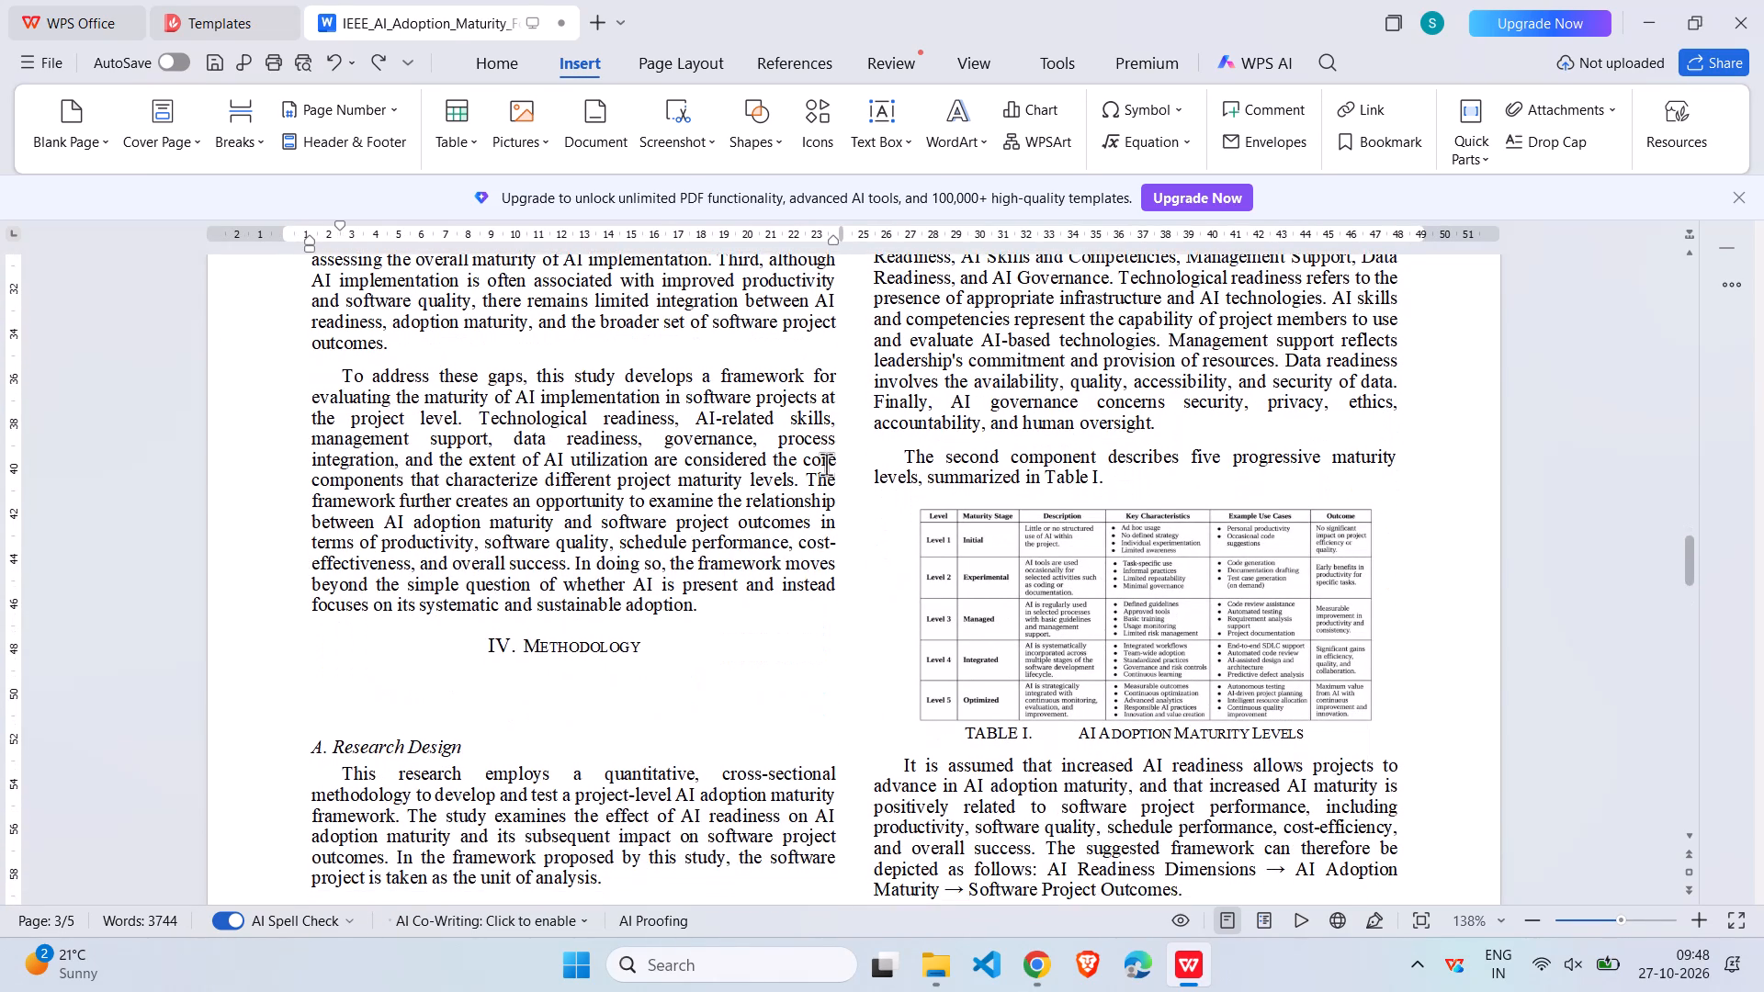
{"action": "scroll", "coordinate": [826, 464], "scroll_direction": "down", "scroll_amount": 3}
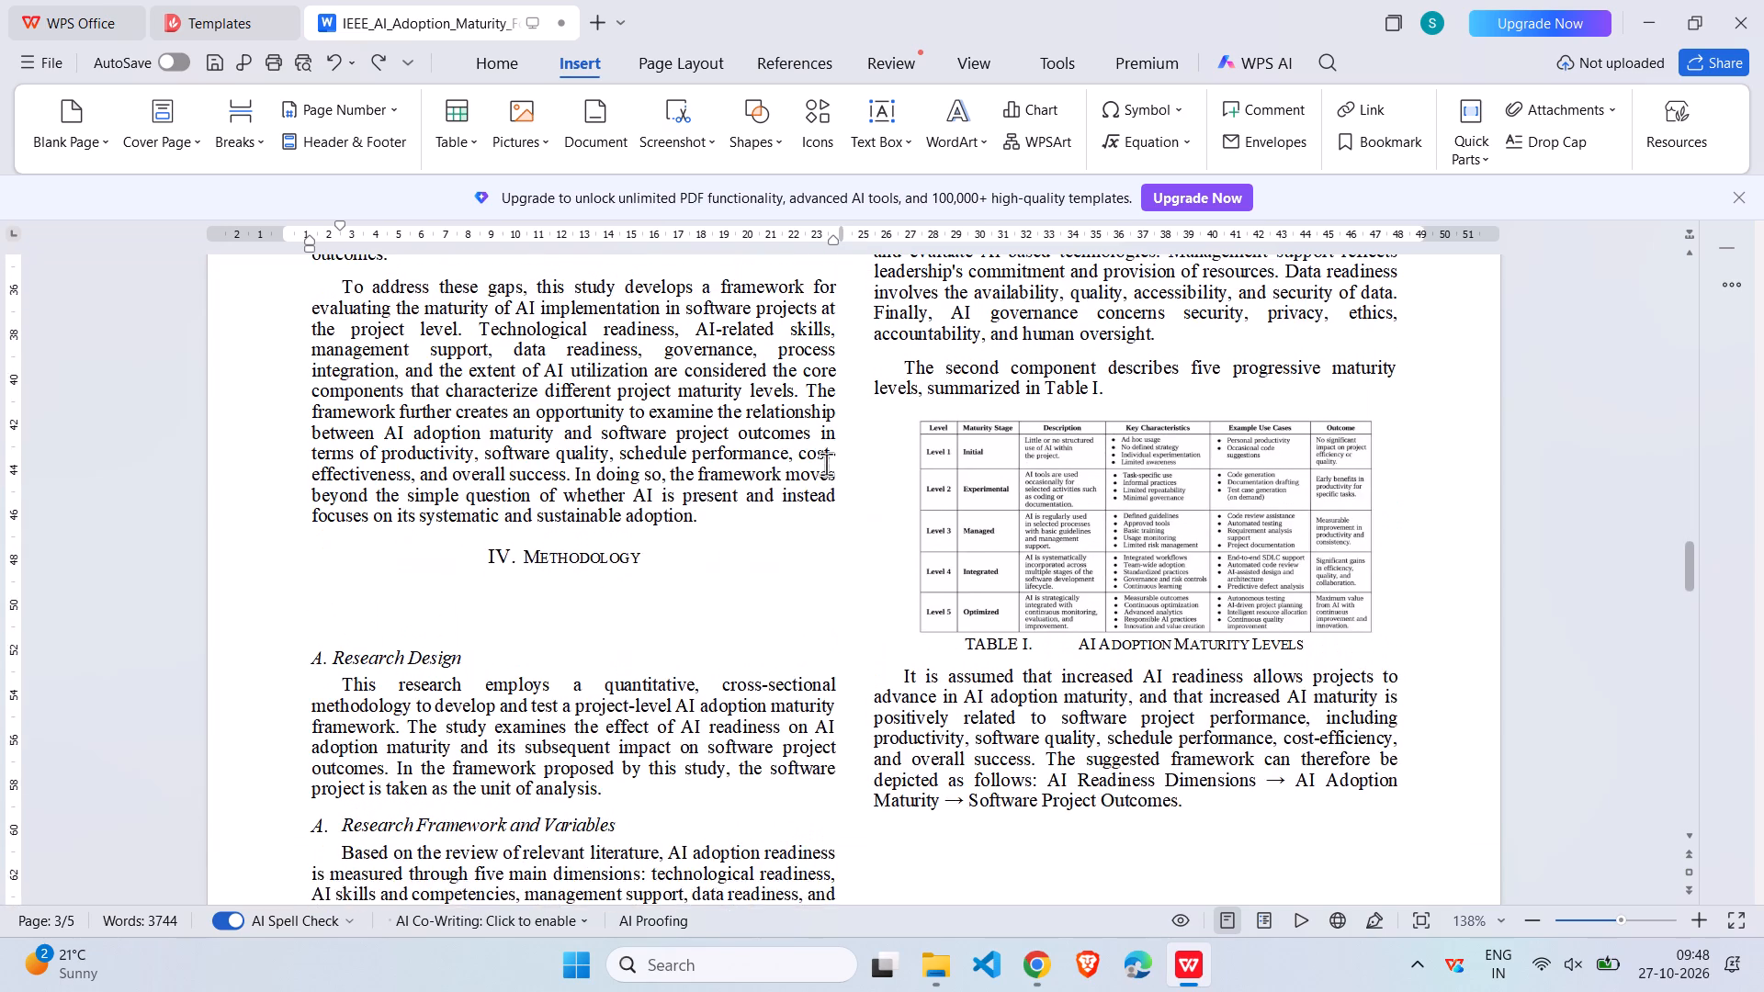
Copy the two-line sentence beginning "The proposed relationship is expressed as follows" above "C. Data Collection", and delete it there.
{"action": "scroll", "coordinate": [826, 464], "scroll_direction": "up", "scroll_amount": 4}
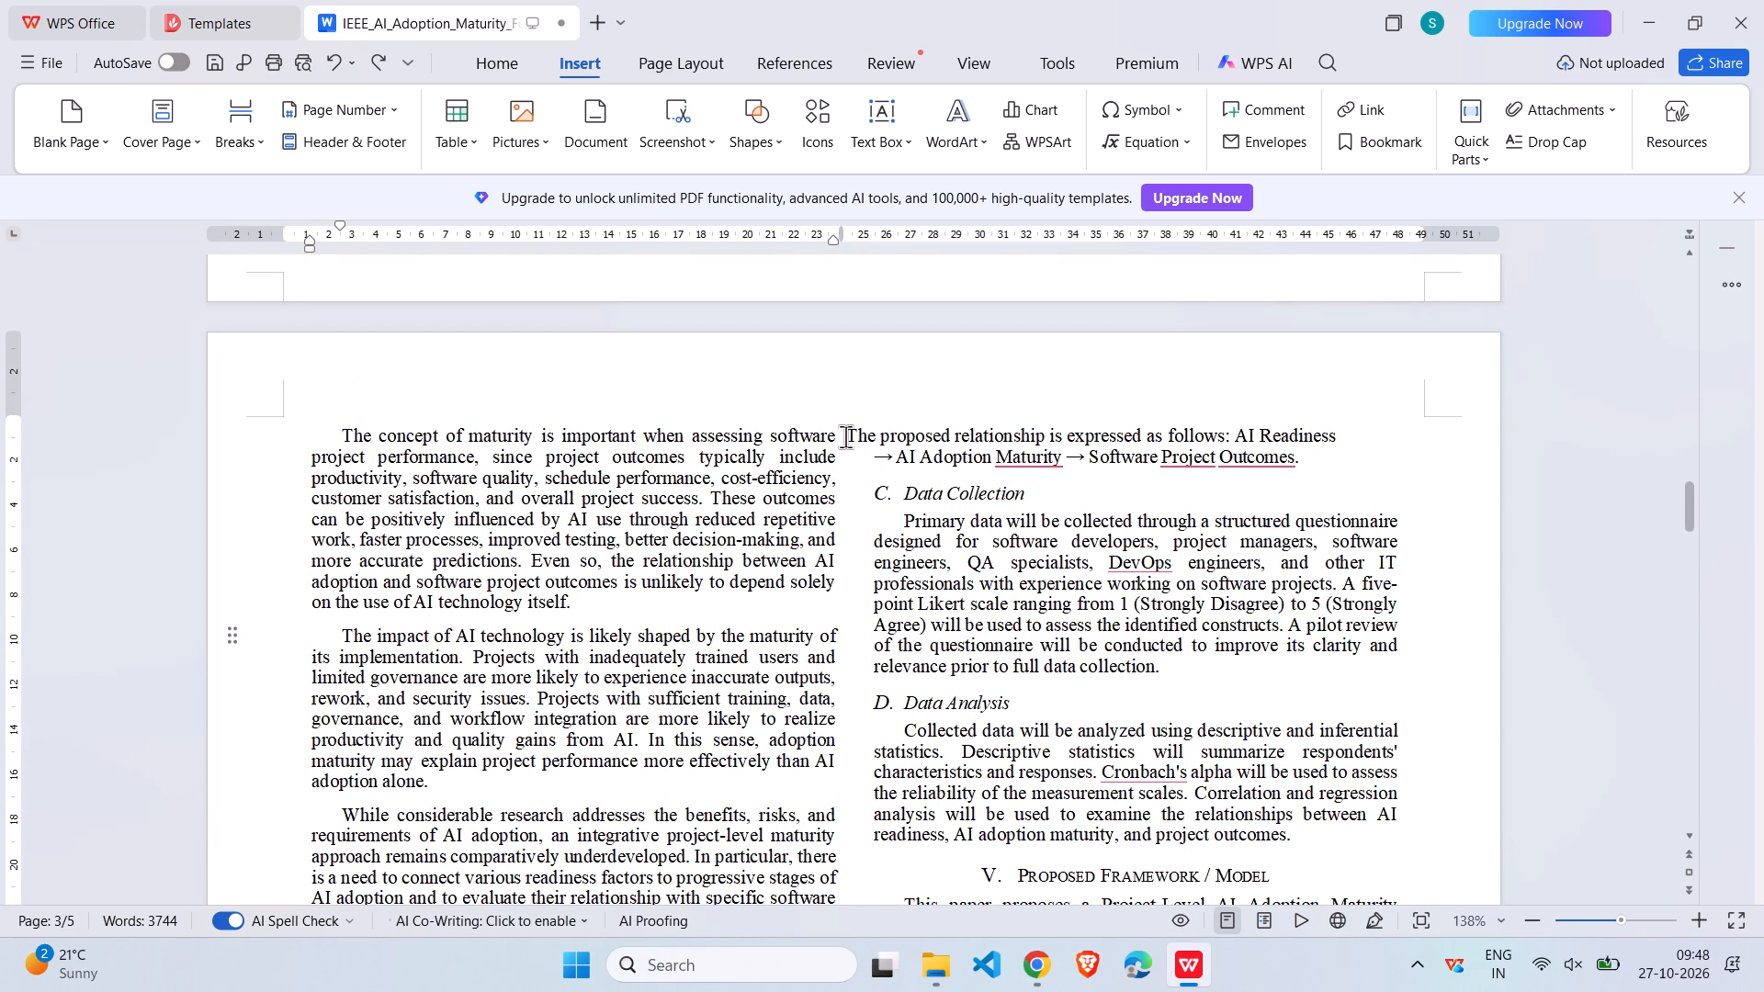
{"action": "left_click_drag", "start_coordinate": [849, 437], "coordinate": [1308, 470]}
{"action": "left_click", "coordinate": [1308, 470]}
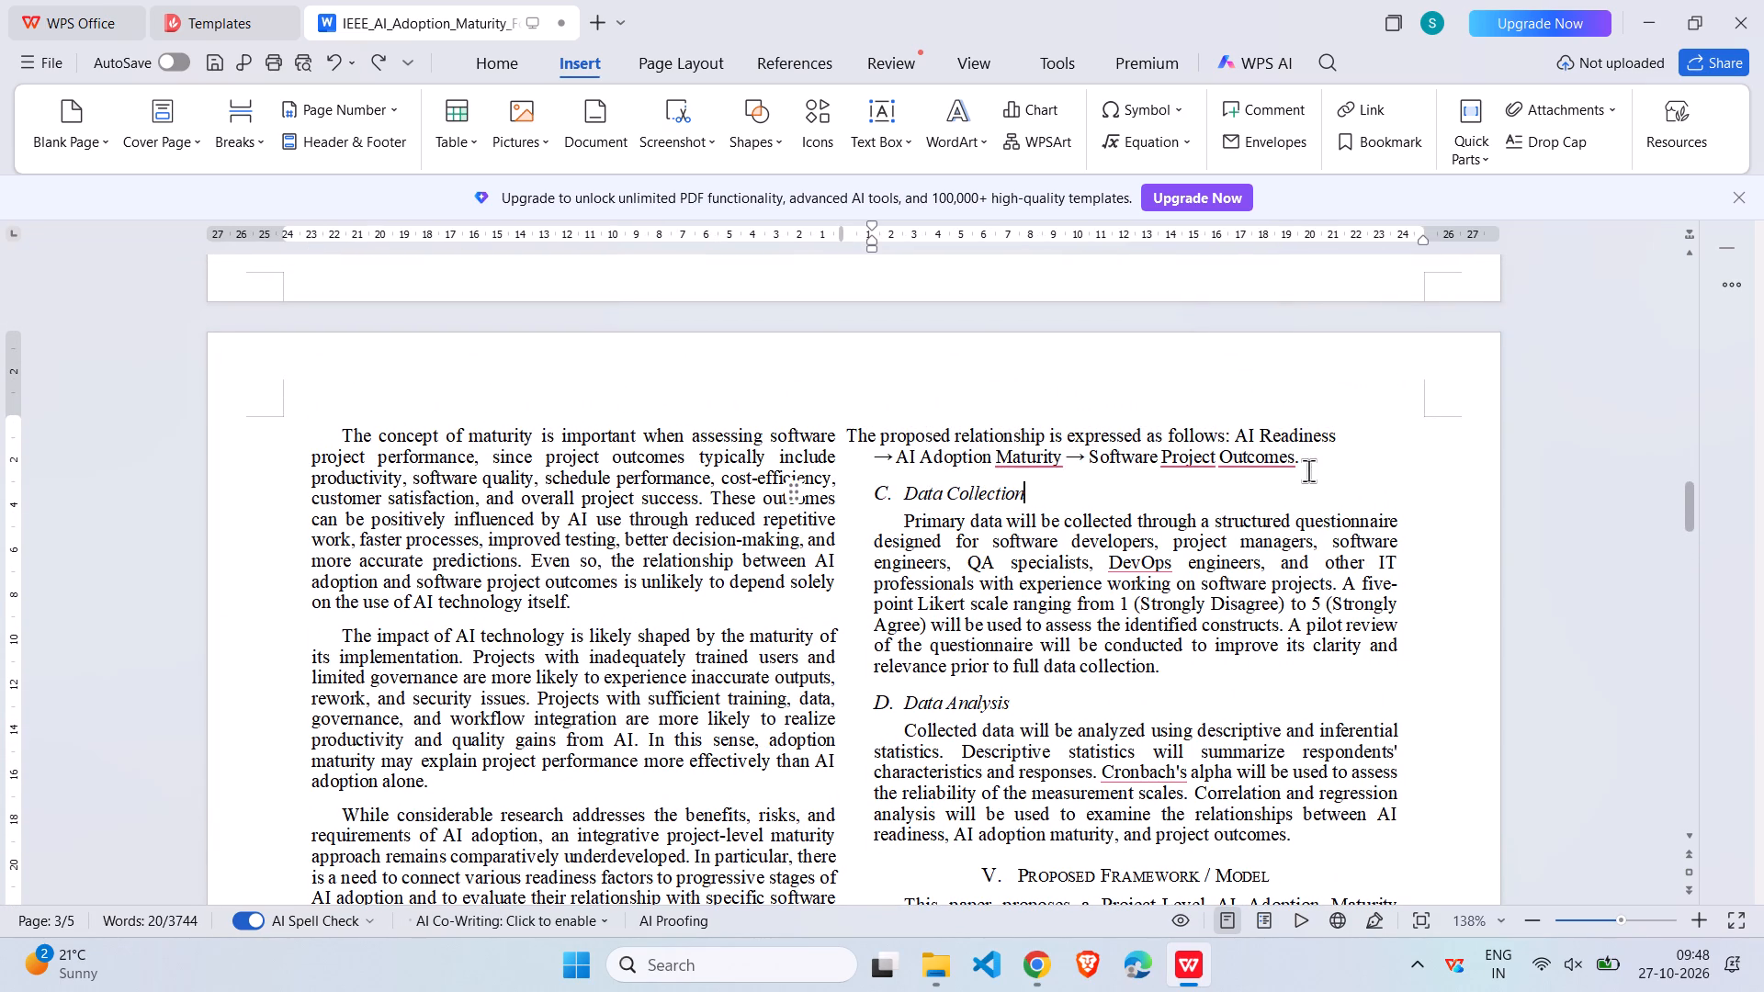
{"action": "left_click_drag", "start_coordinate": [1308, 470], "coordinate": [1210, 453]}
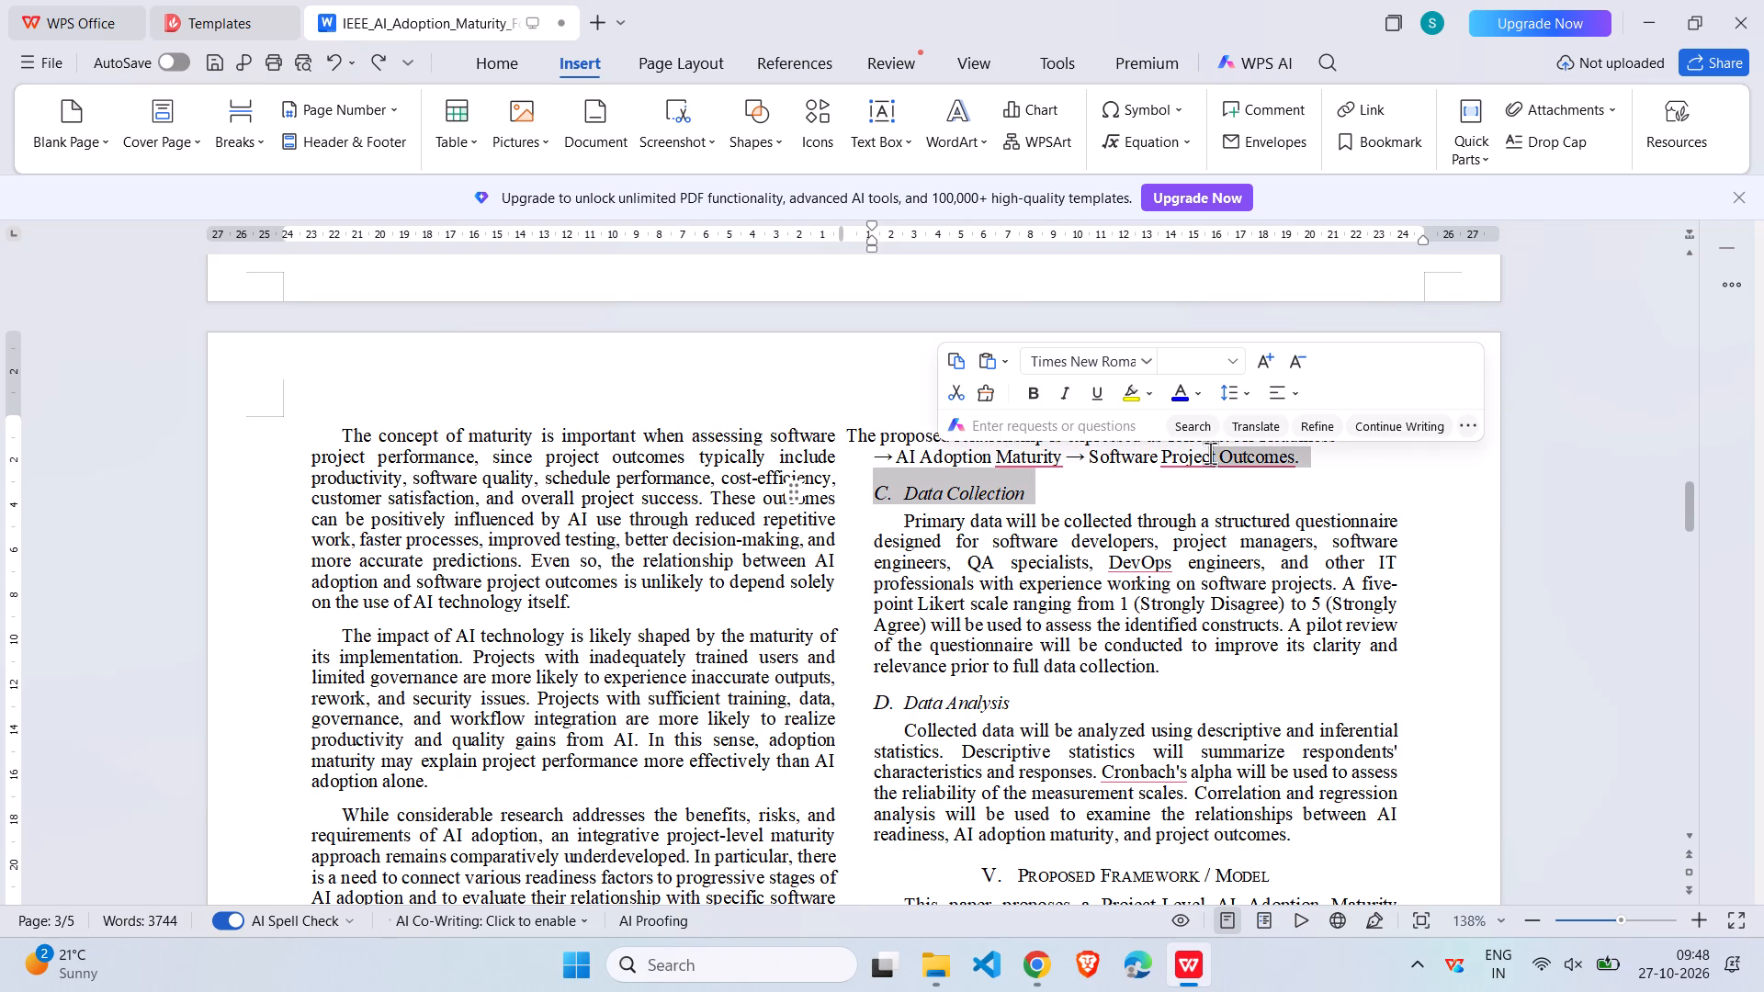
{"action": "left_click", "coordinate": [1301, 464]}
{"action": "left_click_drag", "start_coordinate": [1301, 463], "coordinate": [981, 433]}
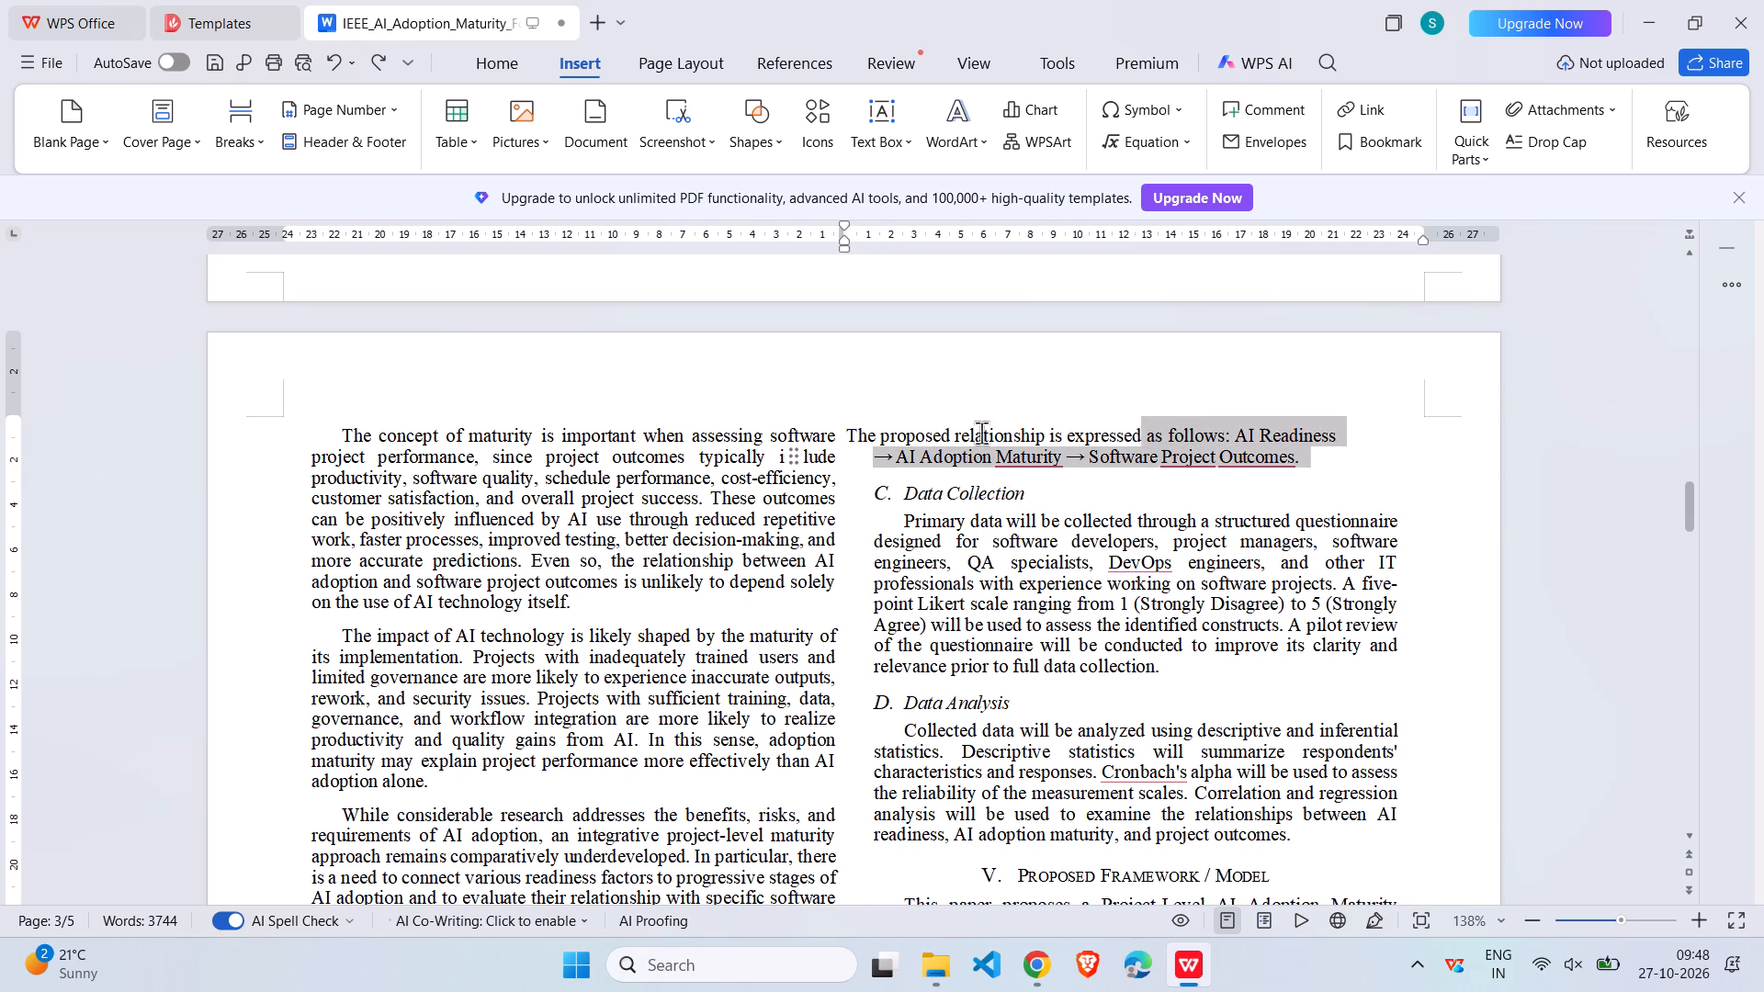
{"action": "left_click_drag", "start_coordinate": [981, 433], "coordinate": [846, 438]}
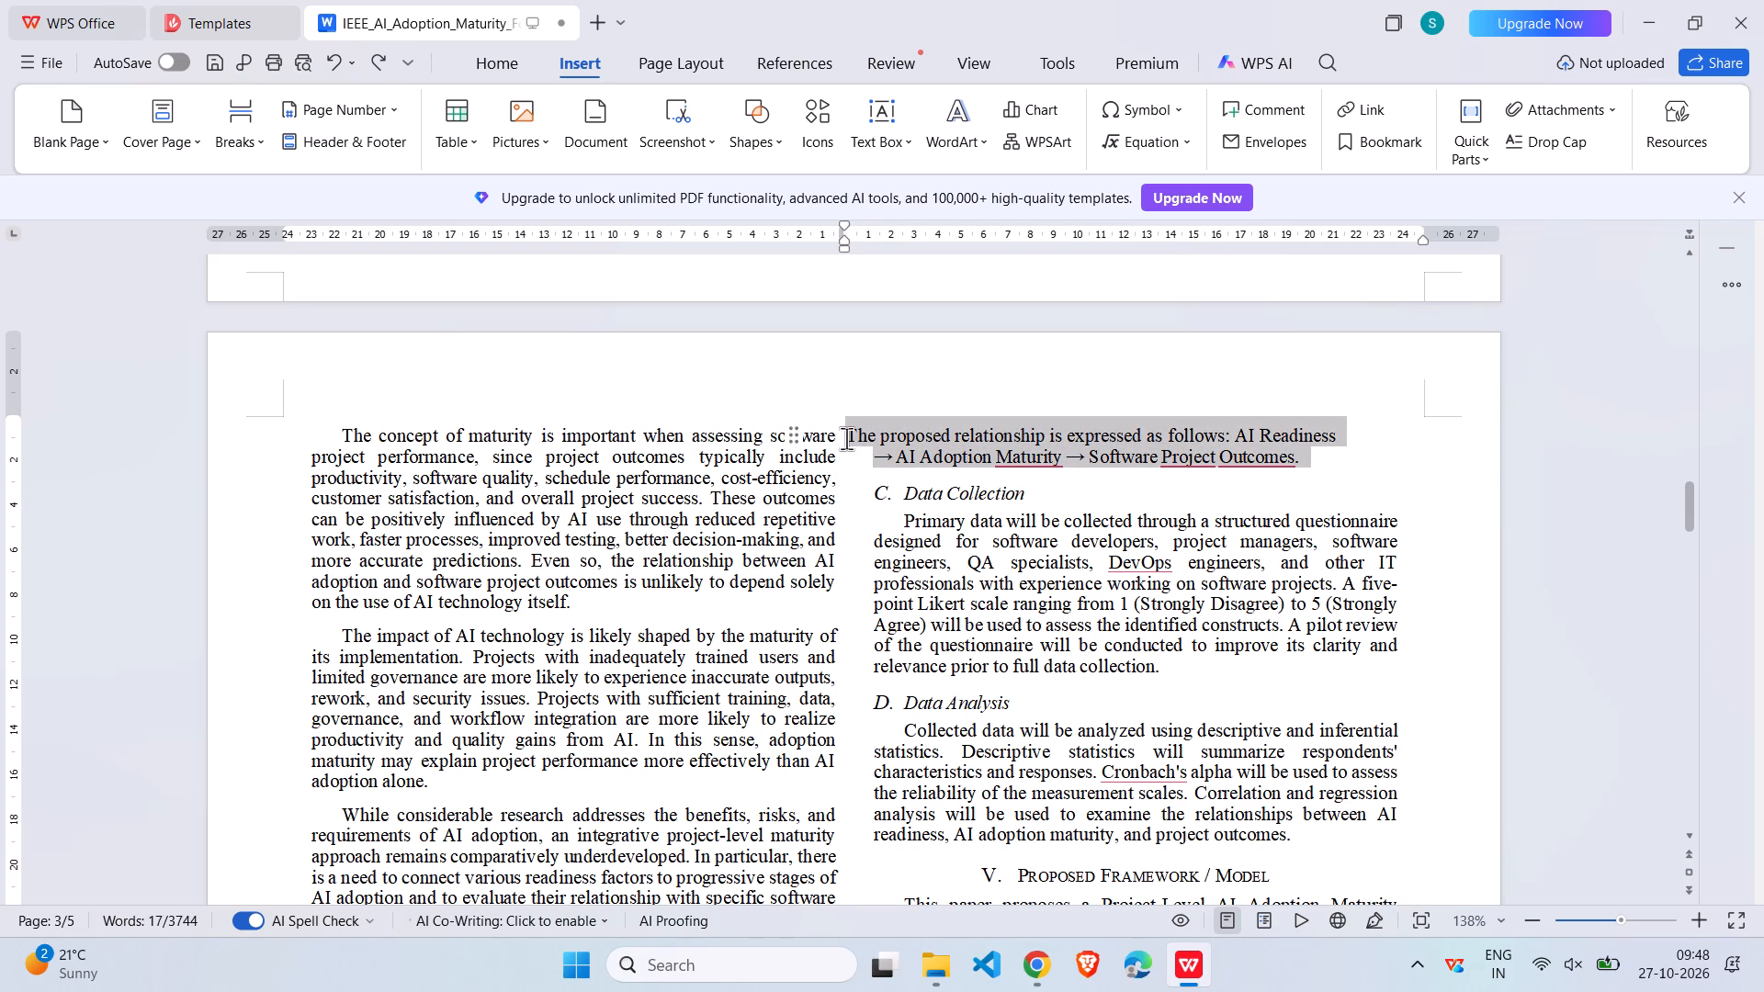
{"action": "left_click_drag", "start_coordinate": [846, 438], "coordinate": [847, 435]}
{"action": "key", "text": "ctrl+c"}
{"action": "key", "text": "BackSpace"}
{"action": "key", "text": "BackSpace"}
{"action": "key", "text": "BackSpace"}
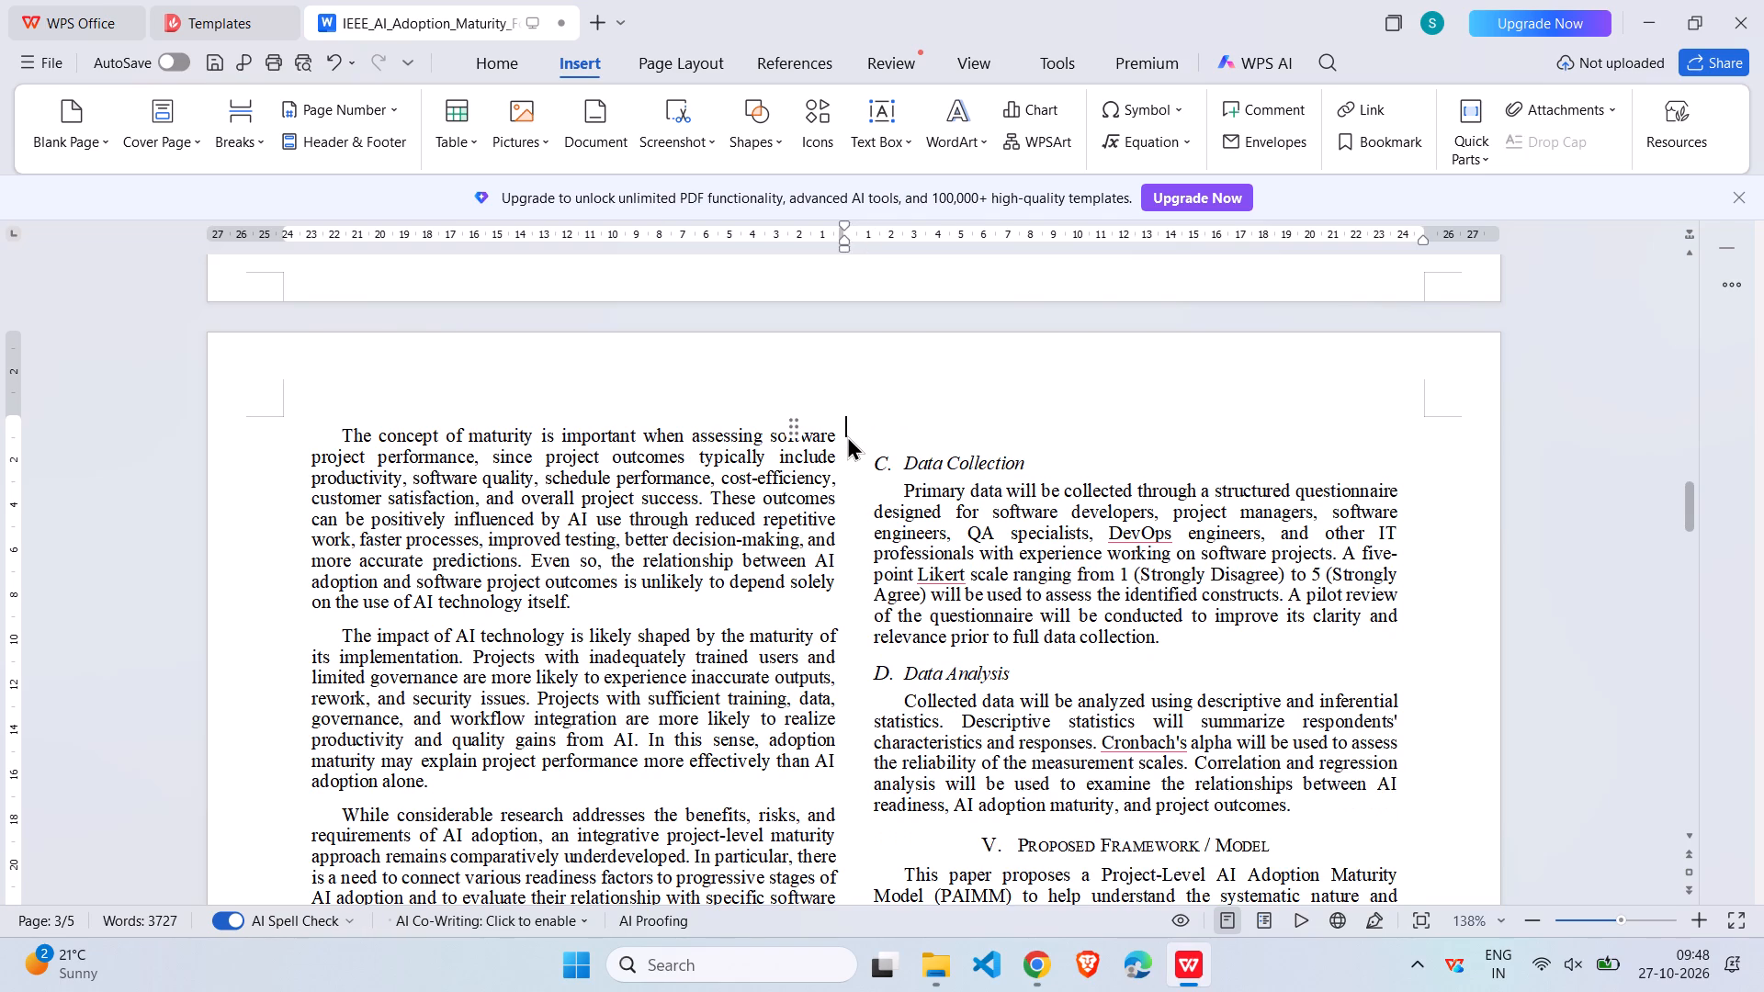
{"action": "key", "text": "BackSpace"}
Remove the remaining empty line between the "Methodology" heading and "A. Research Design".
{"action": "scroll", "coordinate": [890, 488], "scroll_direction": "down", "scroll_amount": 2}
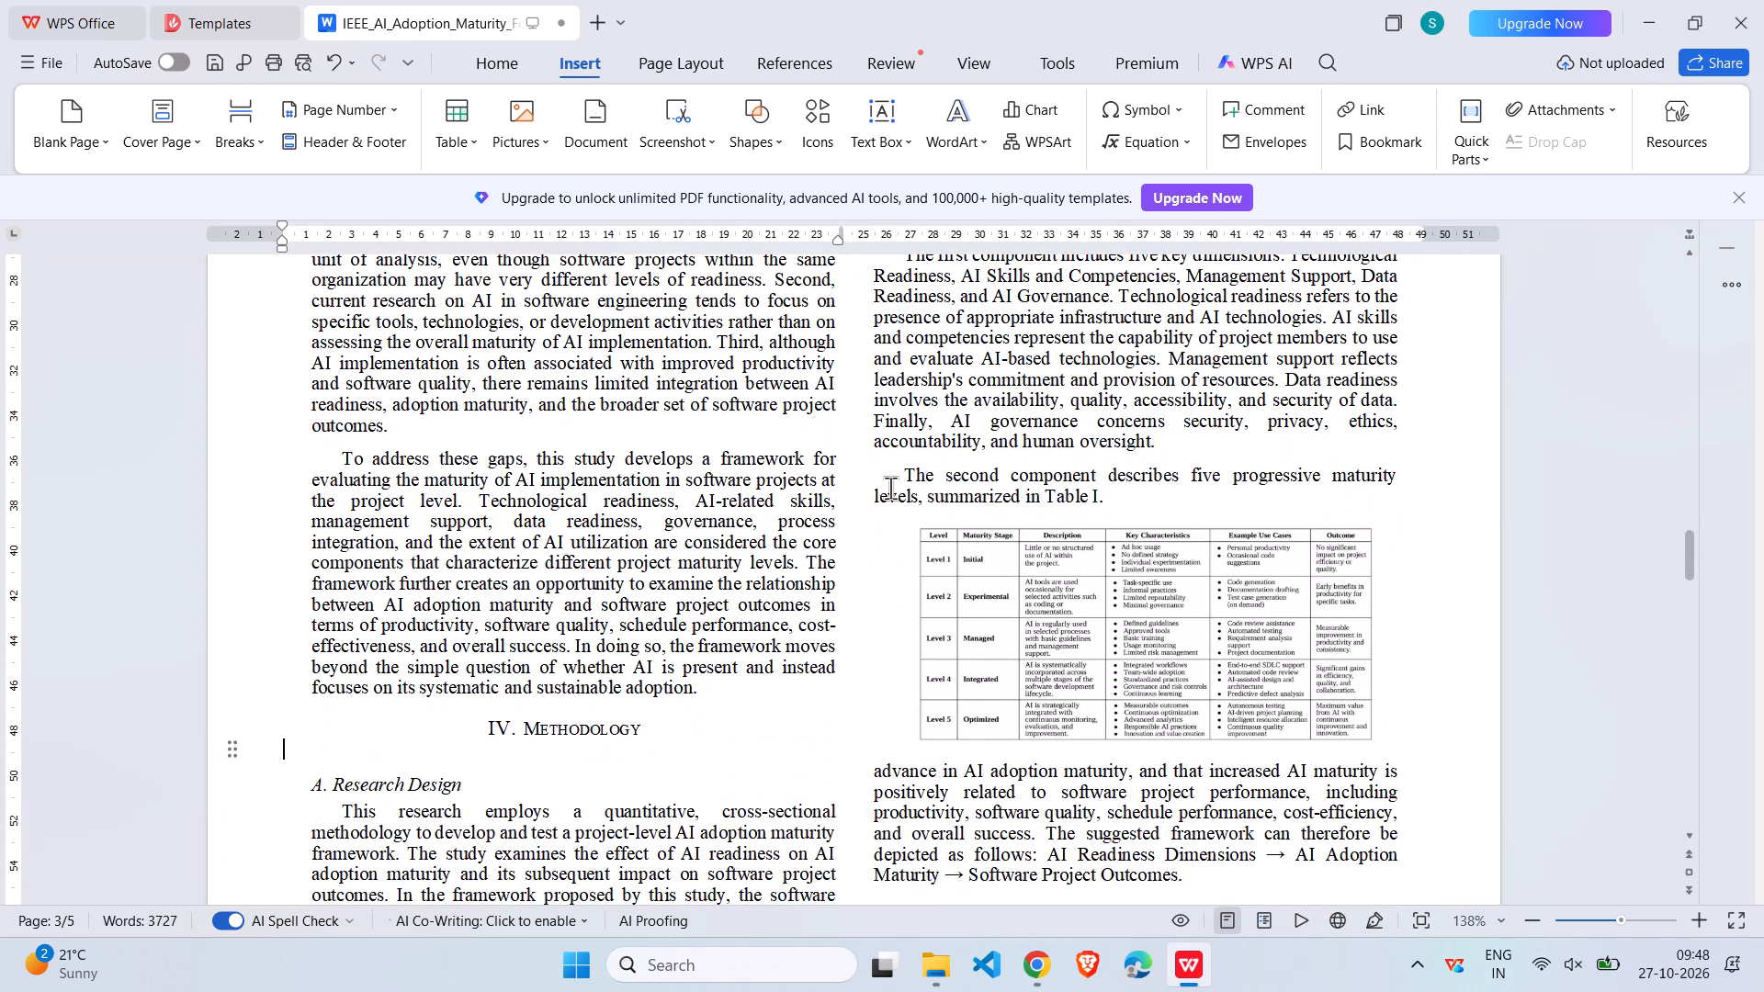
{"action": "scroll", "coordinate": [890, 488], "scroll_direction": "down", "scroll_amount": 5}
{"action": "scroll", "coordinate": [890, 488], "scroll_direction": "up", "scroll_amount": 1}
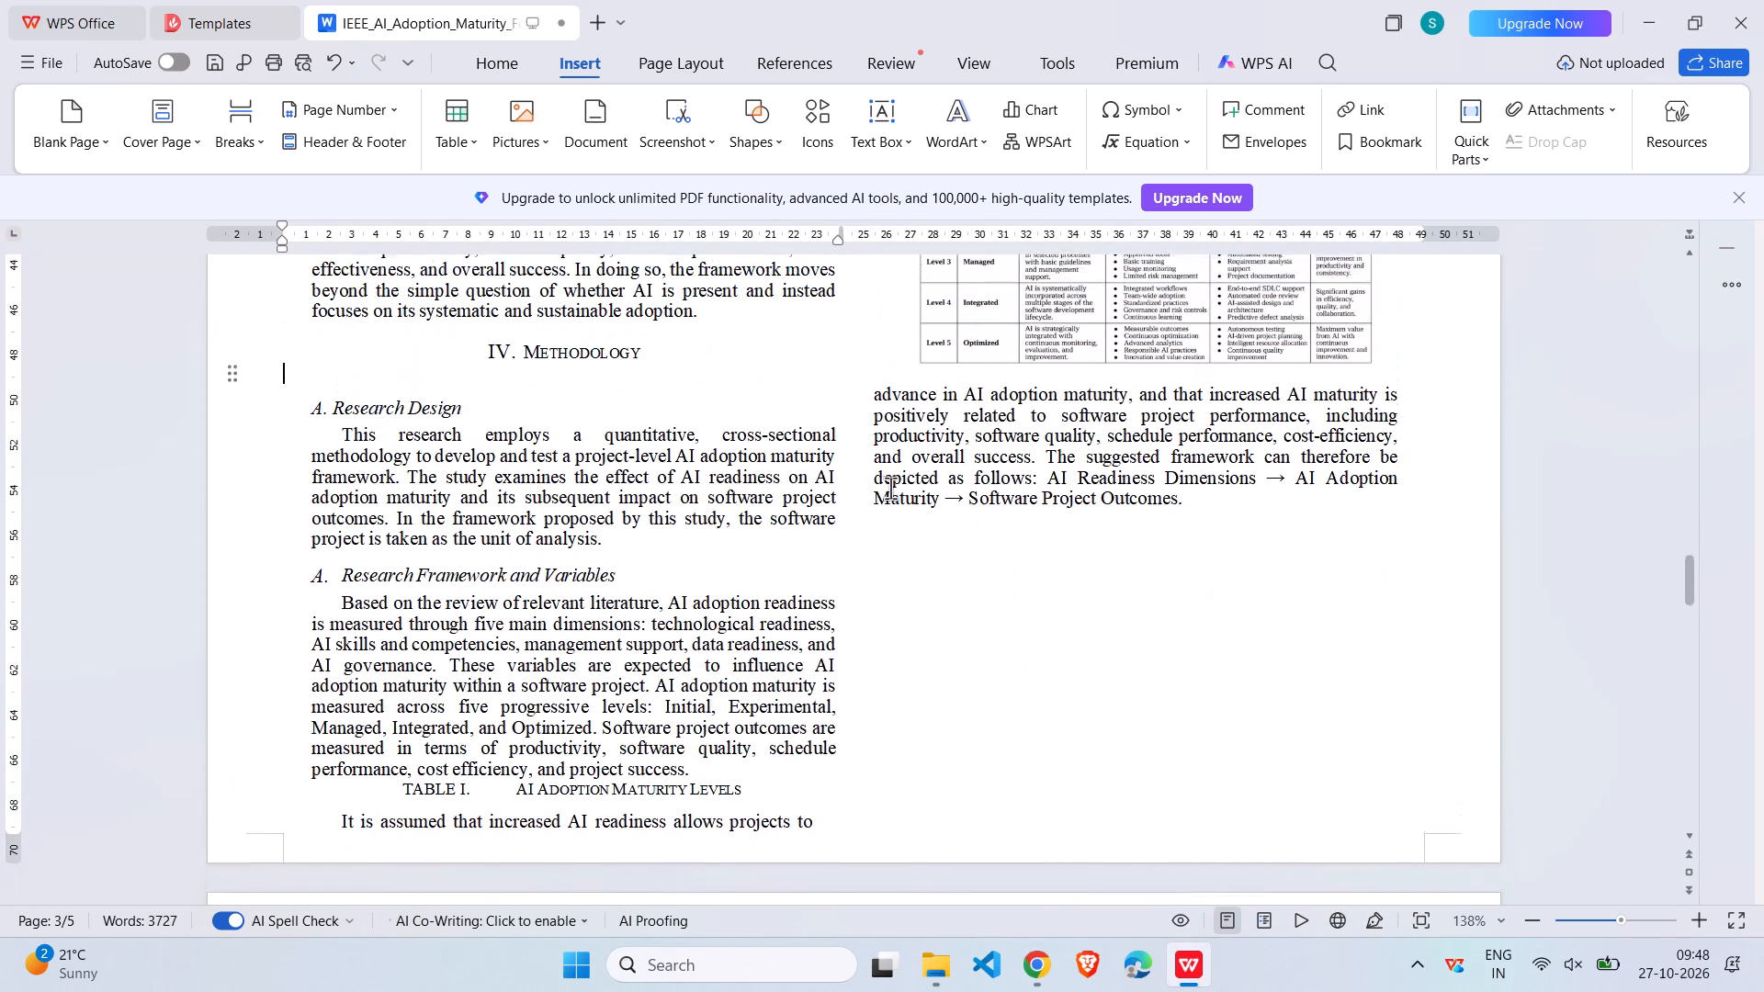
{"action": "scroll", "coordinate": [890, 488], "scroll_direction": "up", "scroll_amount": 1}
{"action": "key", "text": "BackSpace"}
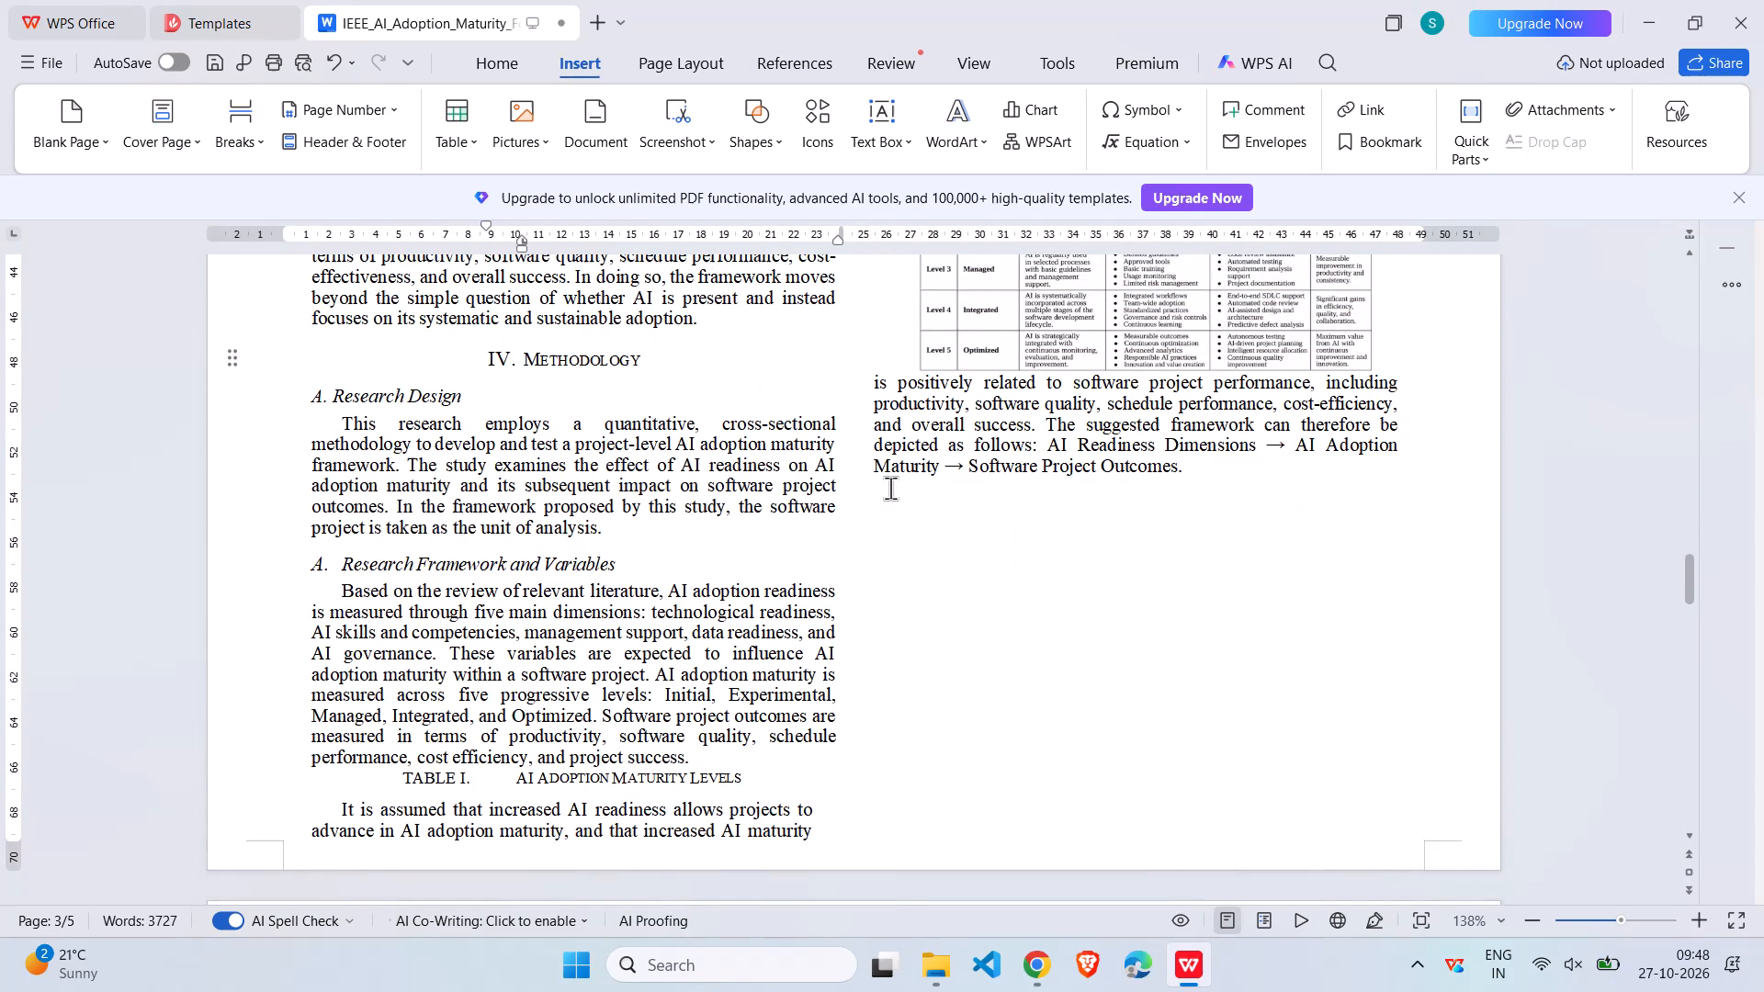
Add three empty paragraphs after "performance, cost efficiency, and project success." to push the TABLE I caption into the second column.
{"action": "left_click", "coordinate": [821, 757]}
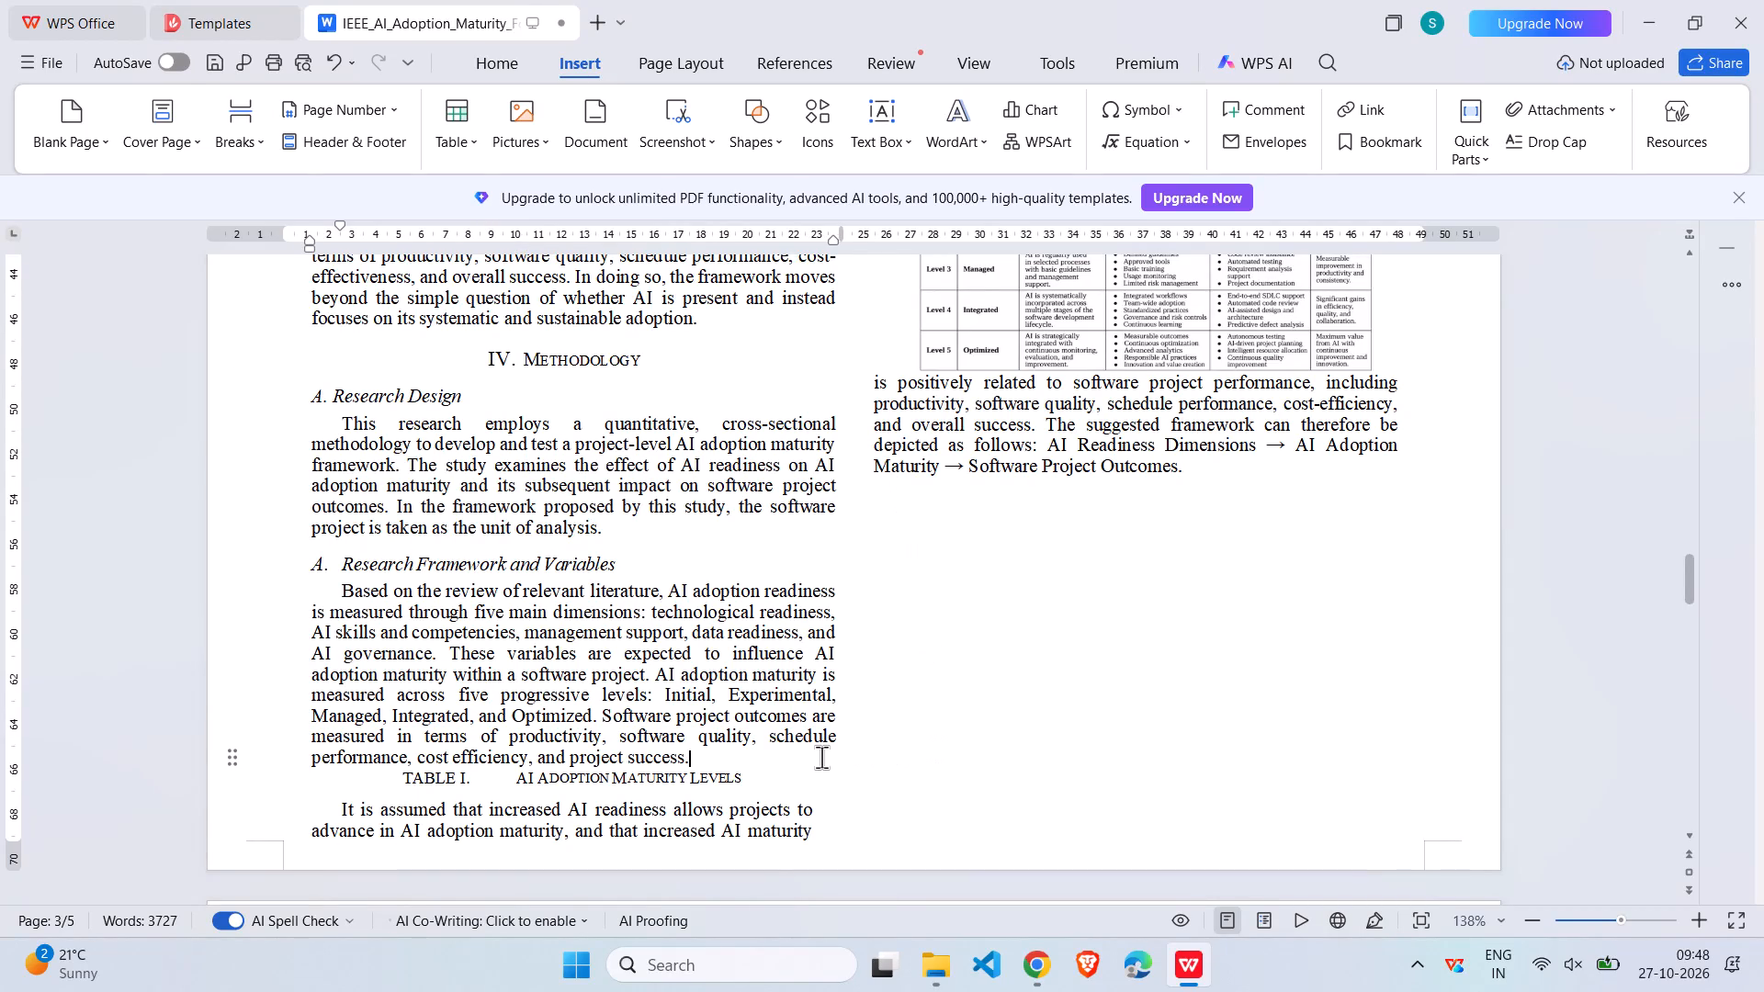
{"action": "key", "text": "Return"}
{"action": "key", "text": "Return"}
{"action": "key", "text": "Return"}
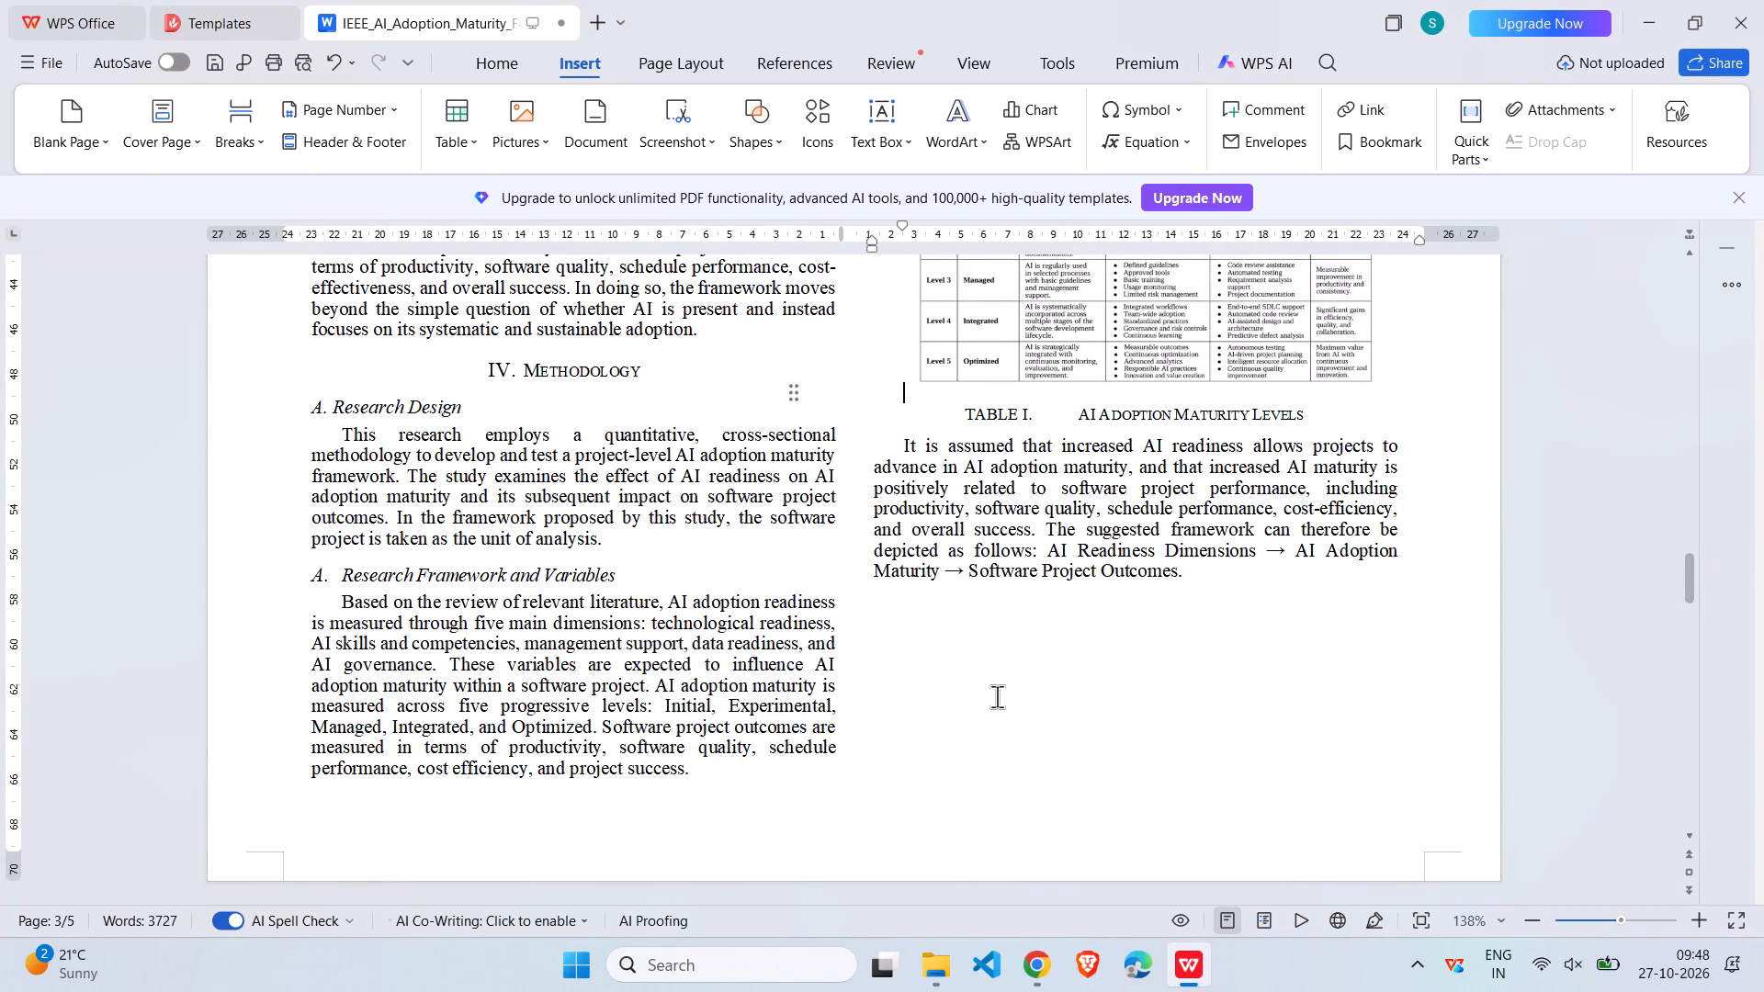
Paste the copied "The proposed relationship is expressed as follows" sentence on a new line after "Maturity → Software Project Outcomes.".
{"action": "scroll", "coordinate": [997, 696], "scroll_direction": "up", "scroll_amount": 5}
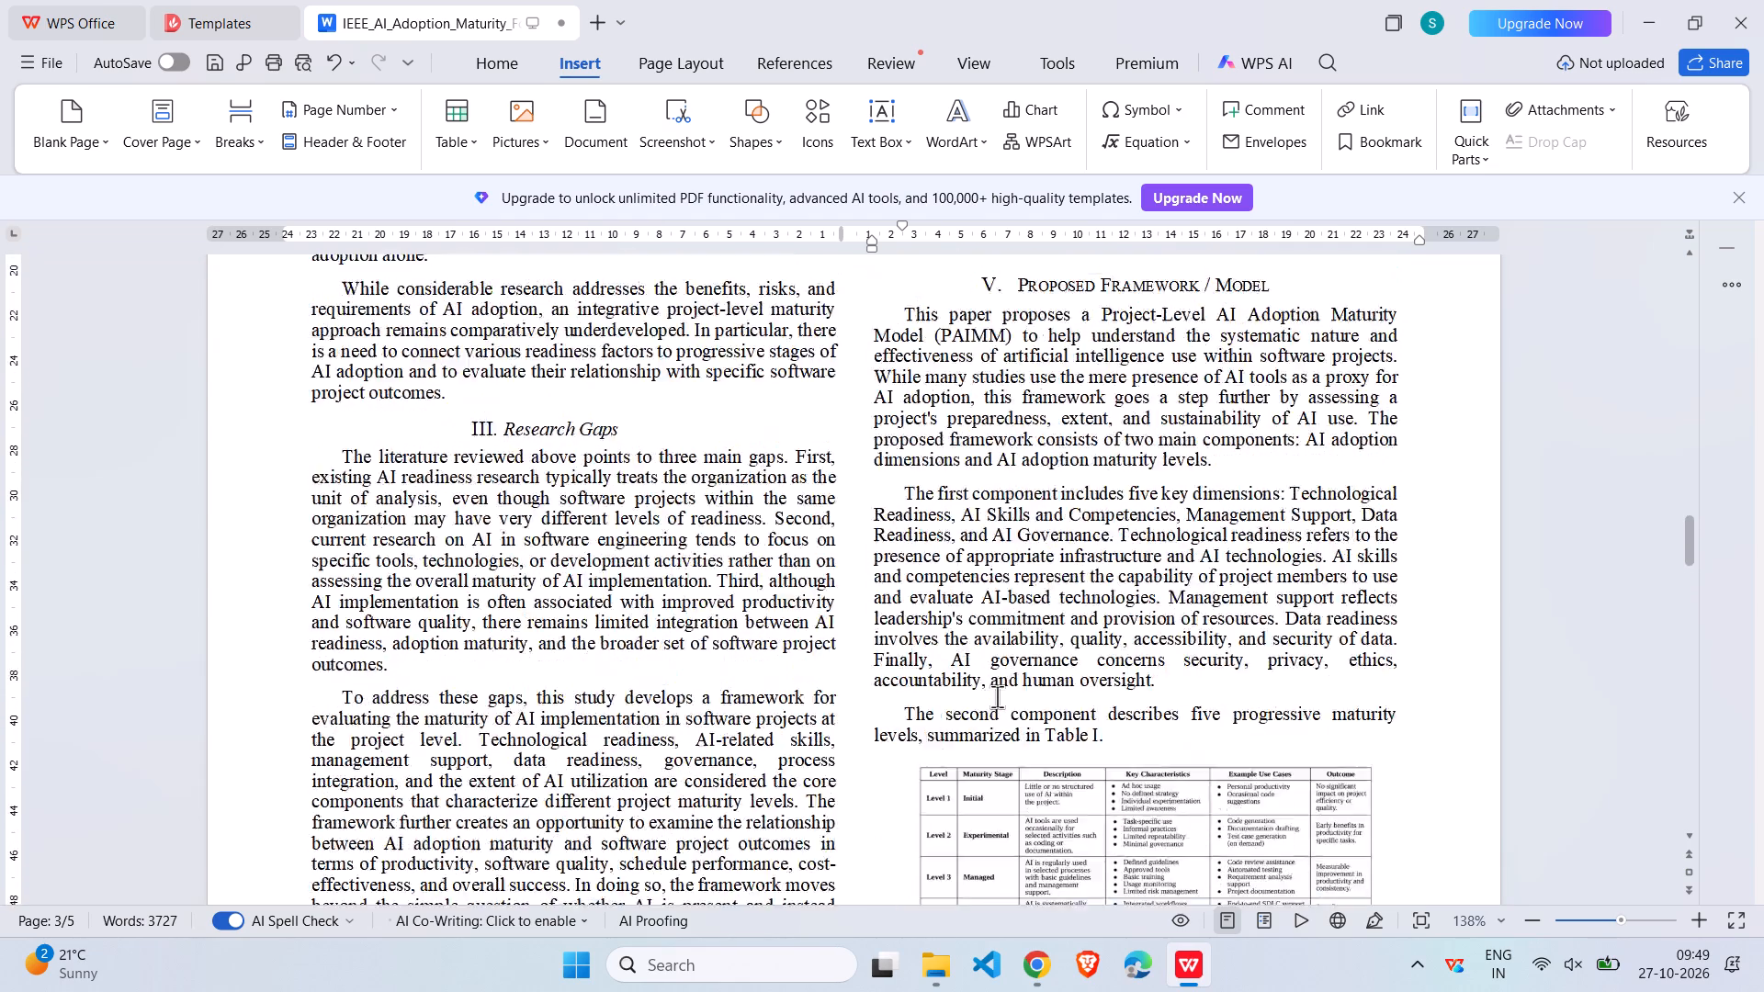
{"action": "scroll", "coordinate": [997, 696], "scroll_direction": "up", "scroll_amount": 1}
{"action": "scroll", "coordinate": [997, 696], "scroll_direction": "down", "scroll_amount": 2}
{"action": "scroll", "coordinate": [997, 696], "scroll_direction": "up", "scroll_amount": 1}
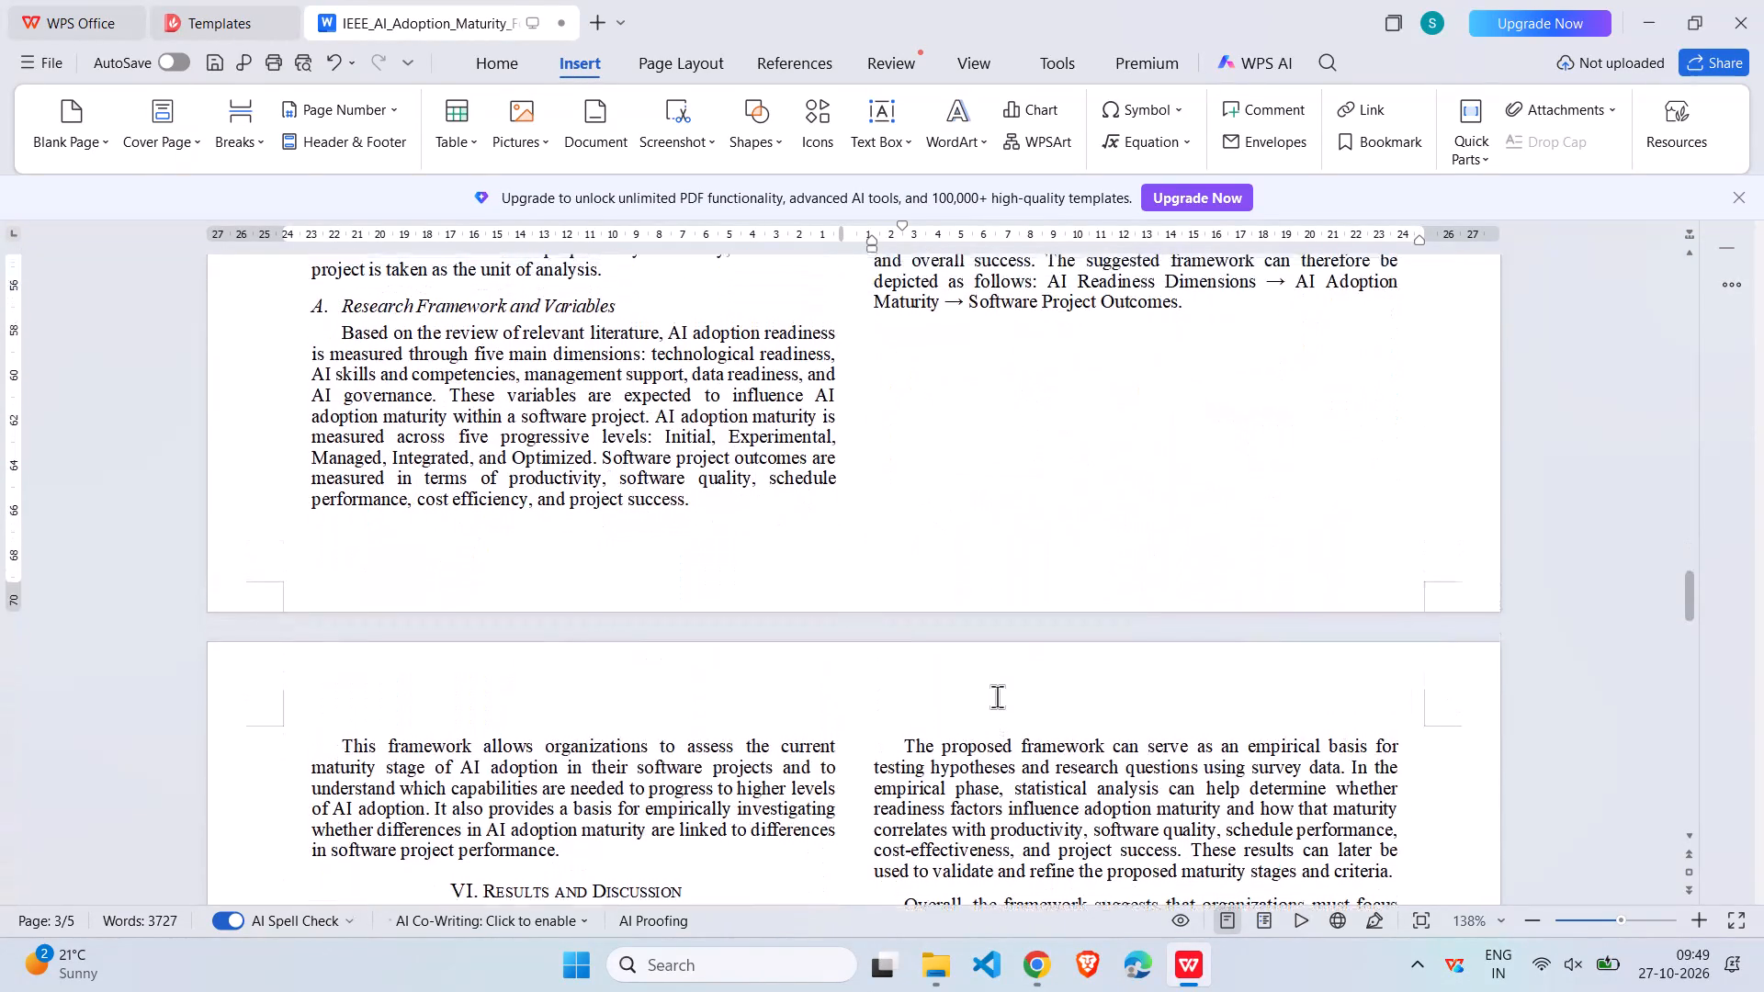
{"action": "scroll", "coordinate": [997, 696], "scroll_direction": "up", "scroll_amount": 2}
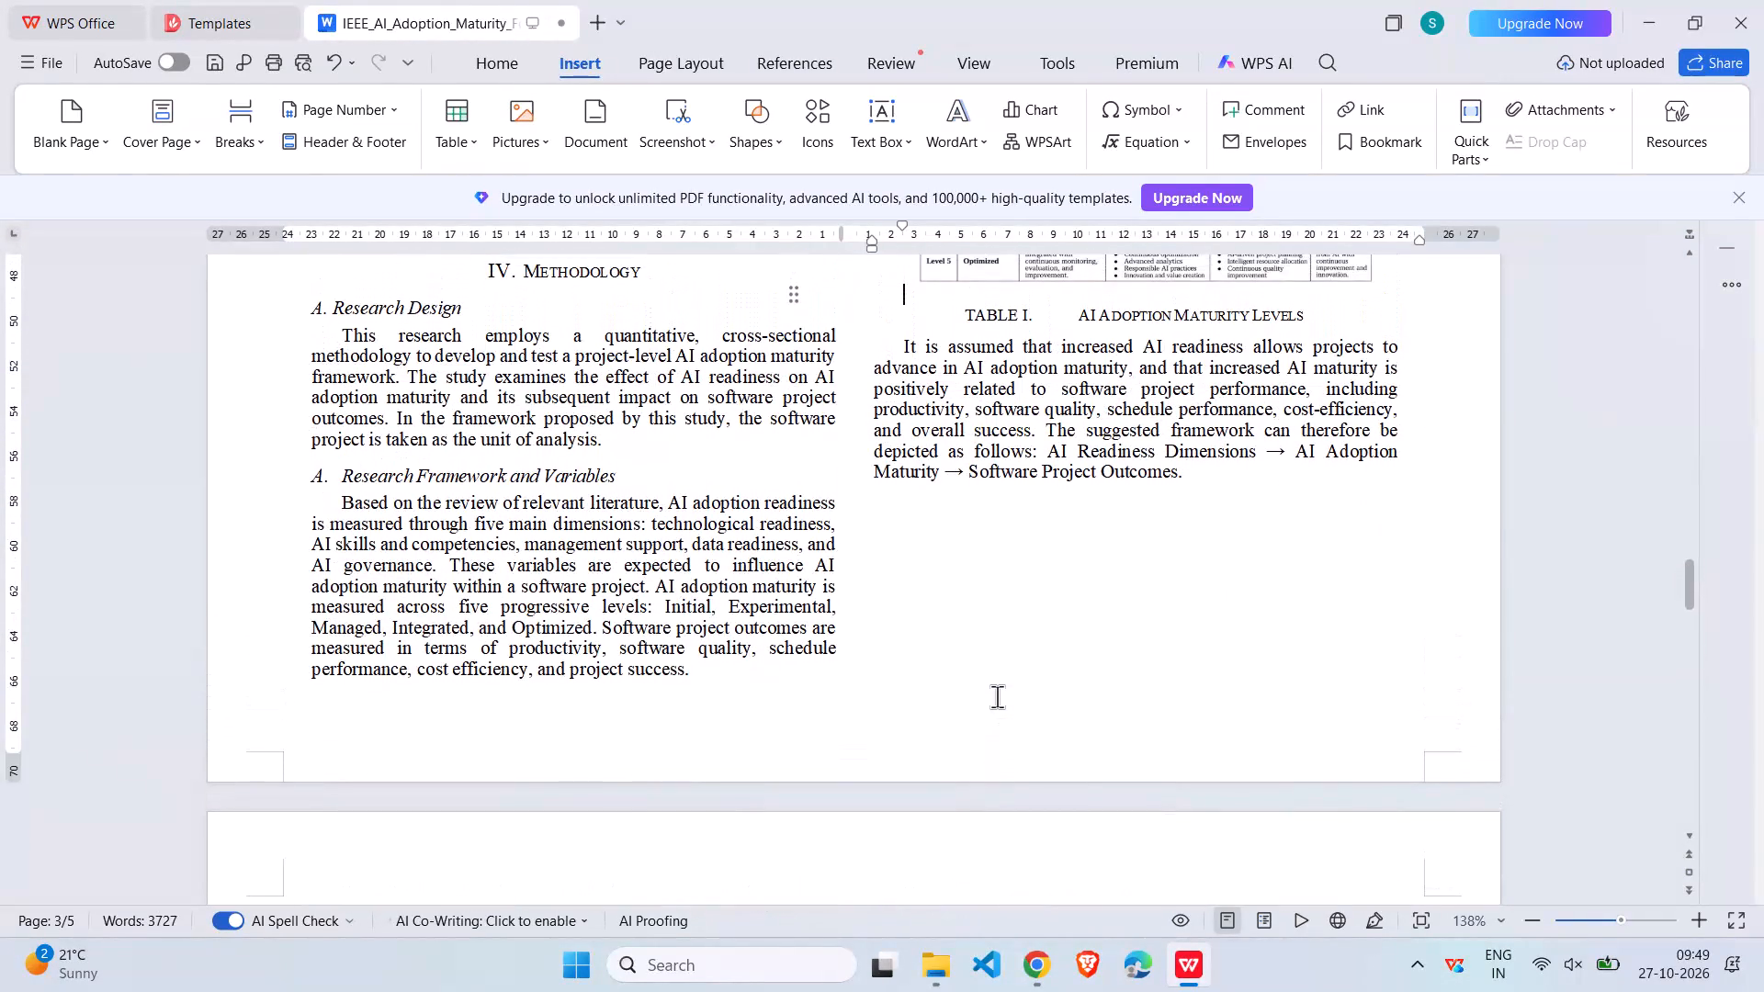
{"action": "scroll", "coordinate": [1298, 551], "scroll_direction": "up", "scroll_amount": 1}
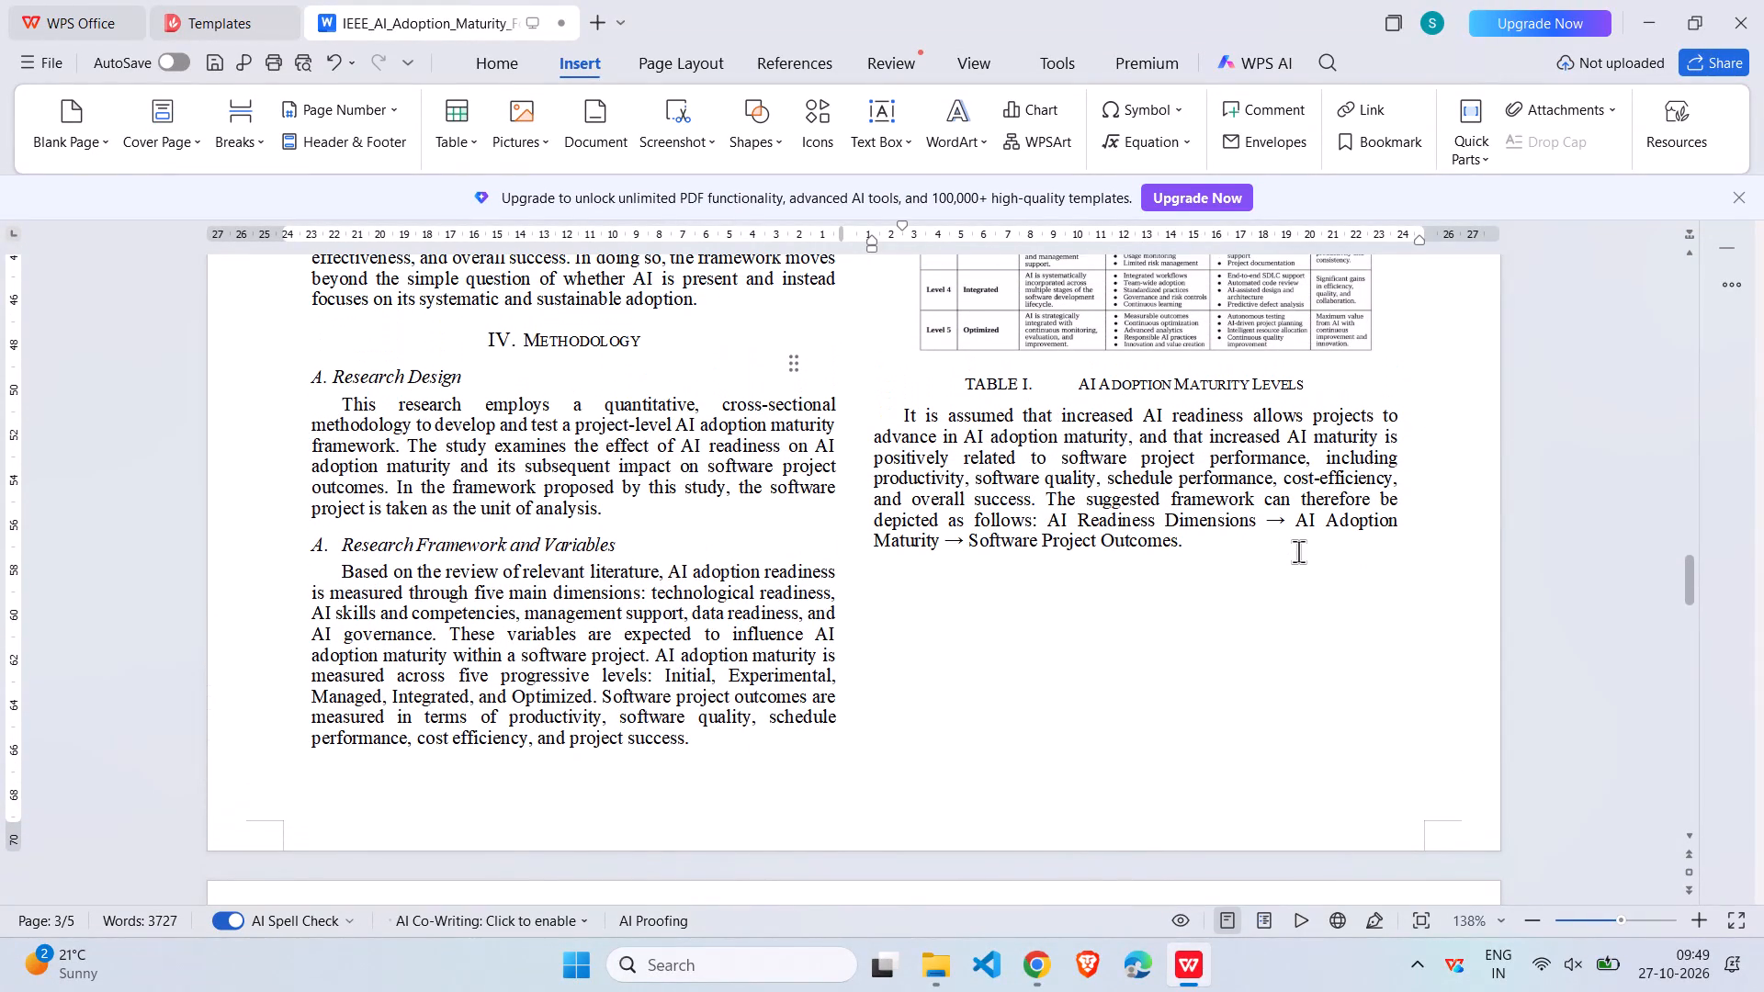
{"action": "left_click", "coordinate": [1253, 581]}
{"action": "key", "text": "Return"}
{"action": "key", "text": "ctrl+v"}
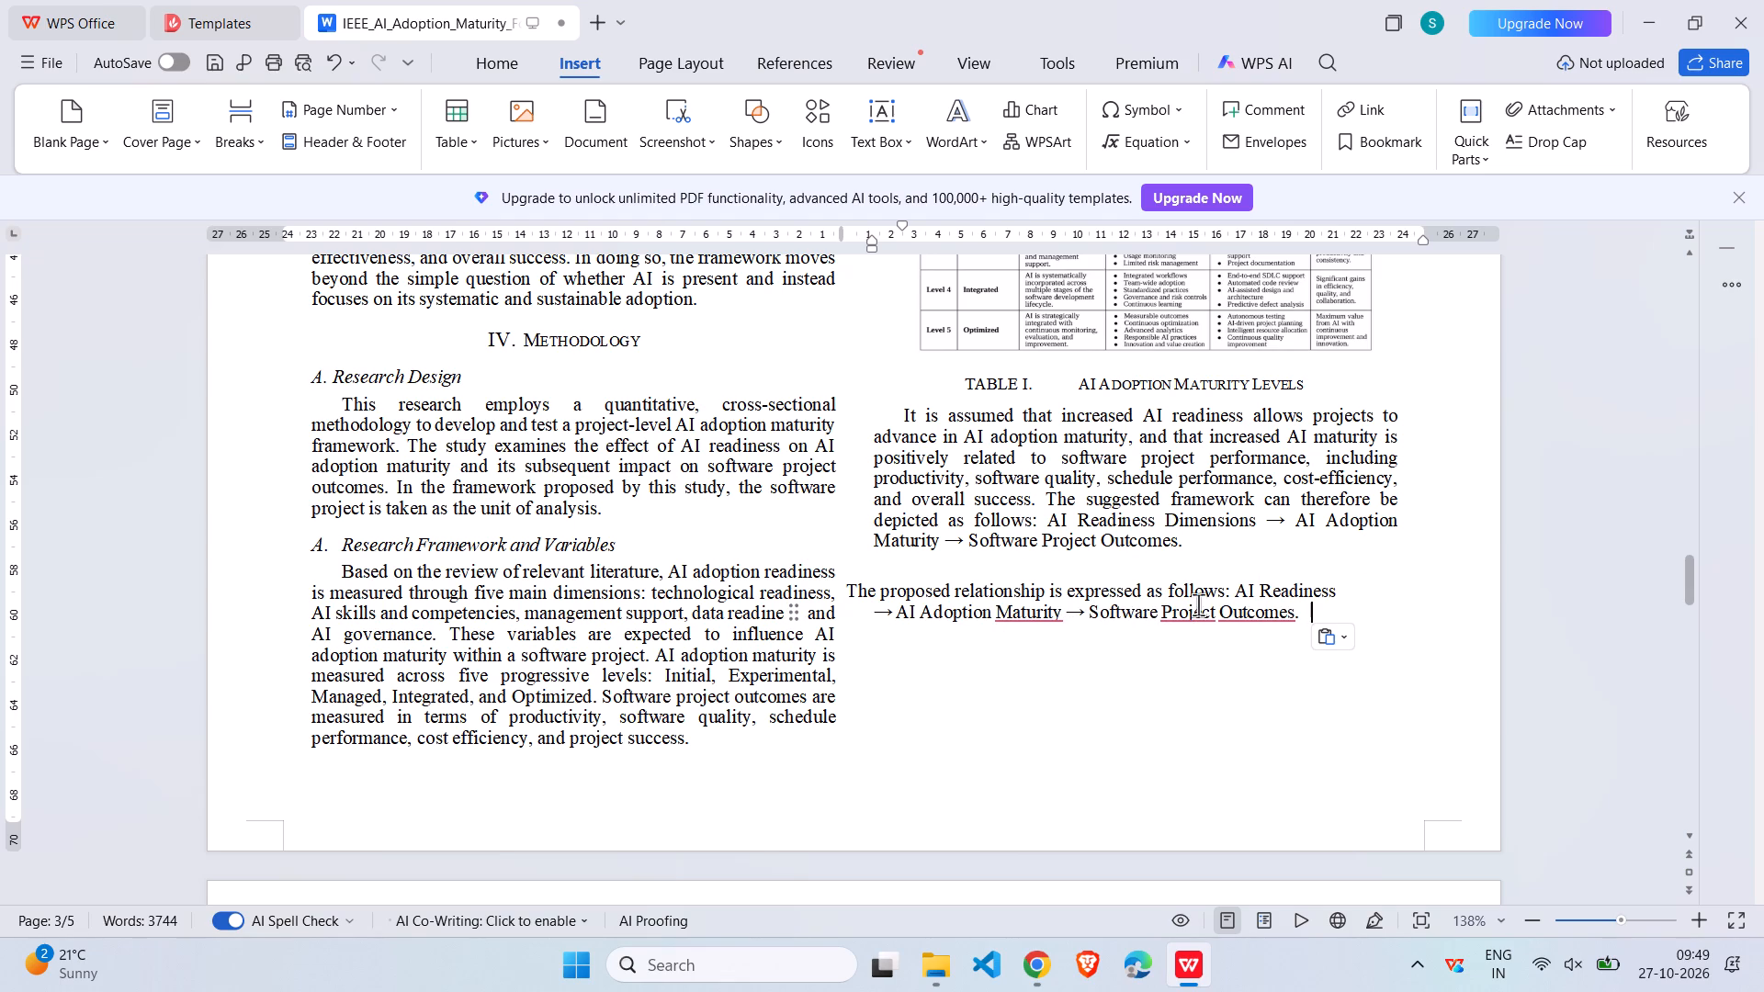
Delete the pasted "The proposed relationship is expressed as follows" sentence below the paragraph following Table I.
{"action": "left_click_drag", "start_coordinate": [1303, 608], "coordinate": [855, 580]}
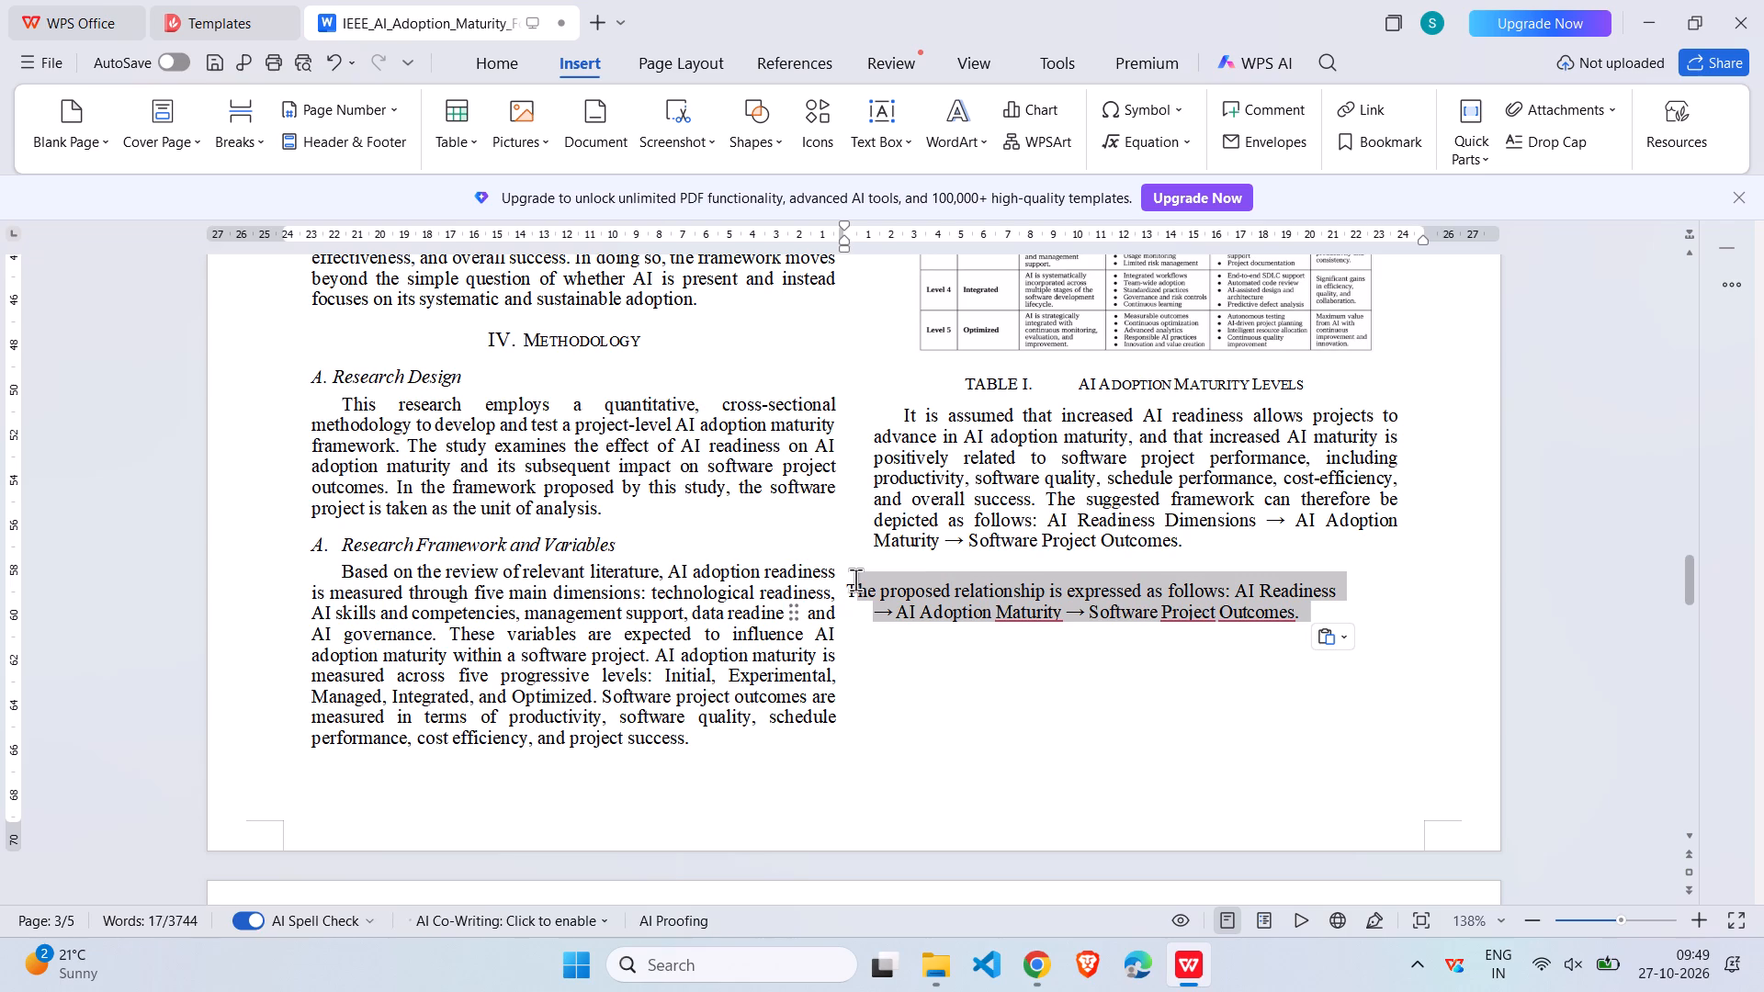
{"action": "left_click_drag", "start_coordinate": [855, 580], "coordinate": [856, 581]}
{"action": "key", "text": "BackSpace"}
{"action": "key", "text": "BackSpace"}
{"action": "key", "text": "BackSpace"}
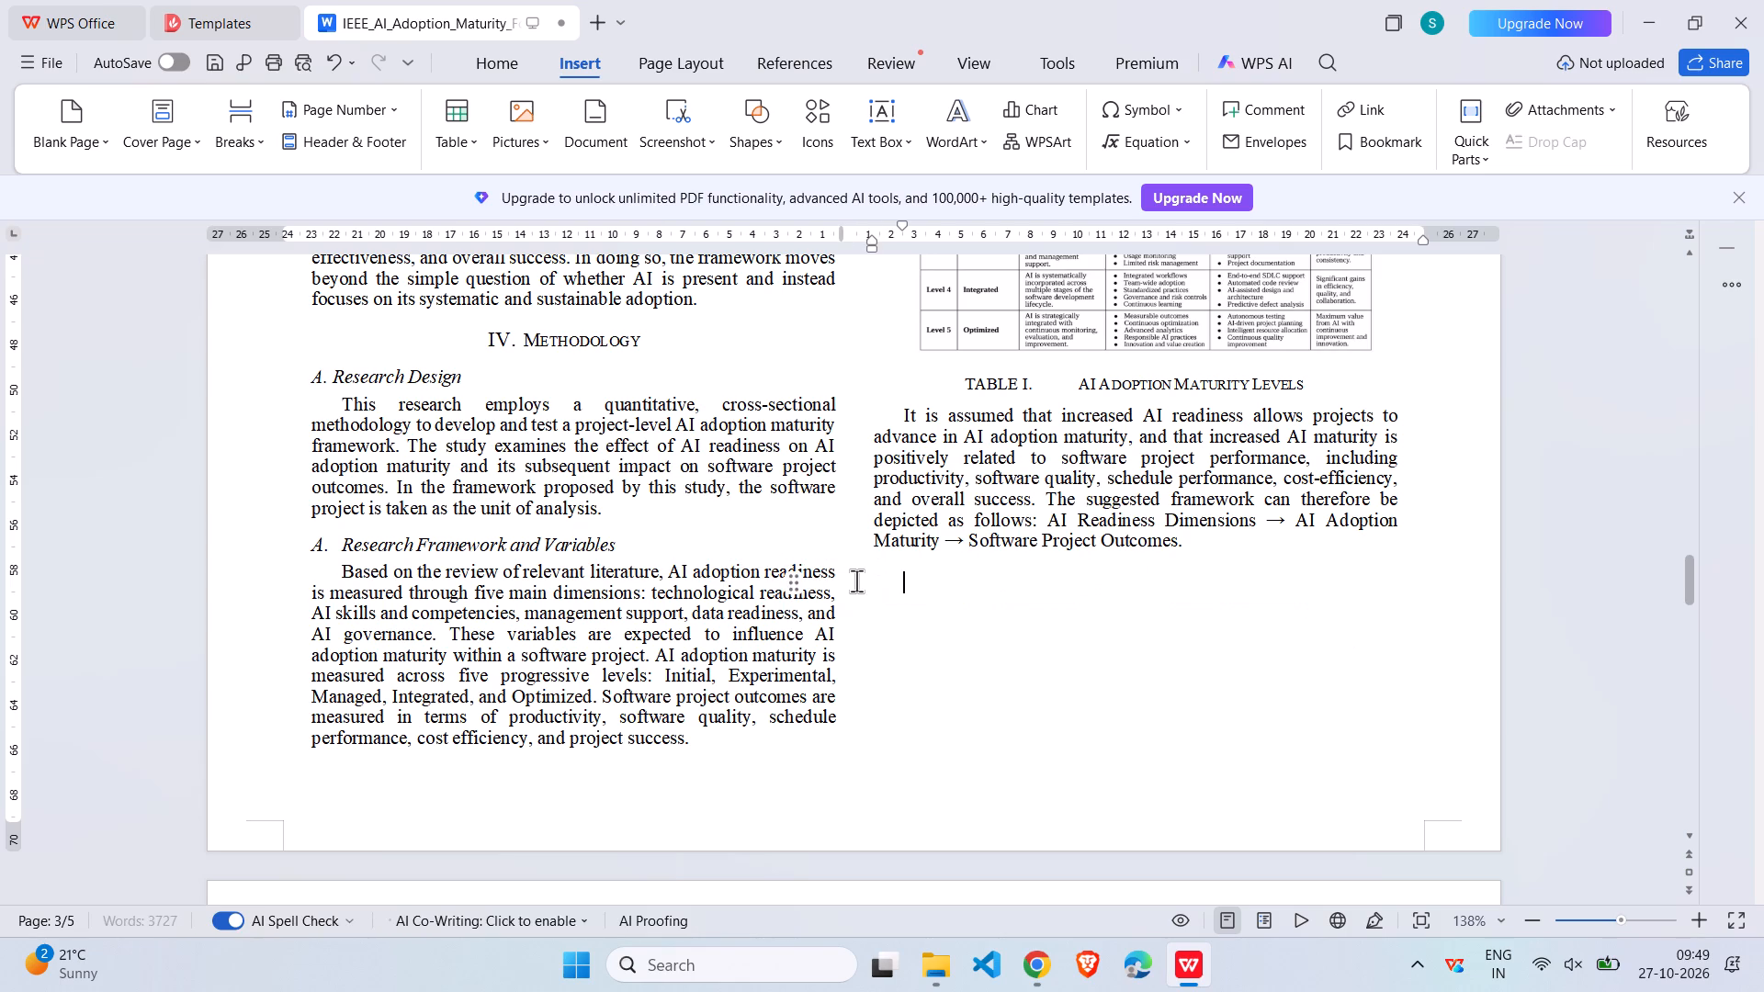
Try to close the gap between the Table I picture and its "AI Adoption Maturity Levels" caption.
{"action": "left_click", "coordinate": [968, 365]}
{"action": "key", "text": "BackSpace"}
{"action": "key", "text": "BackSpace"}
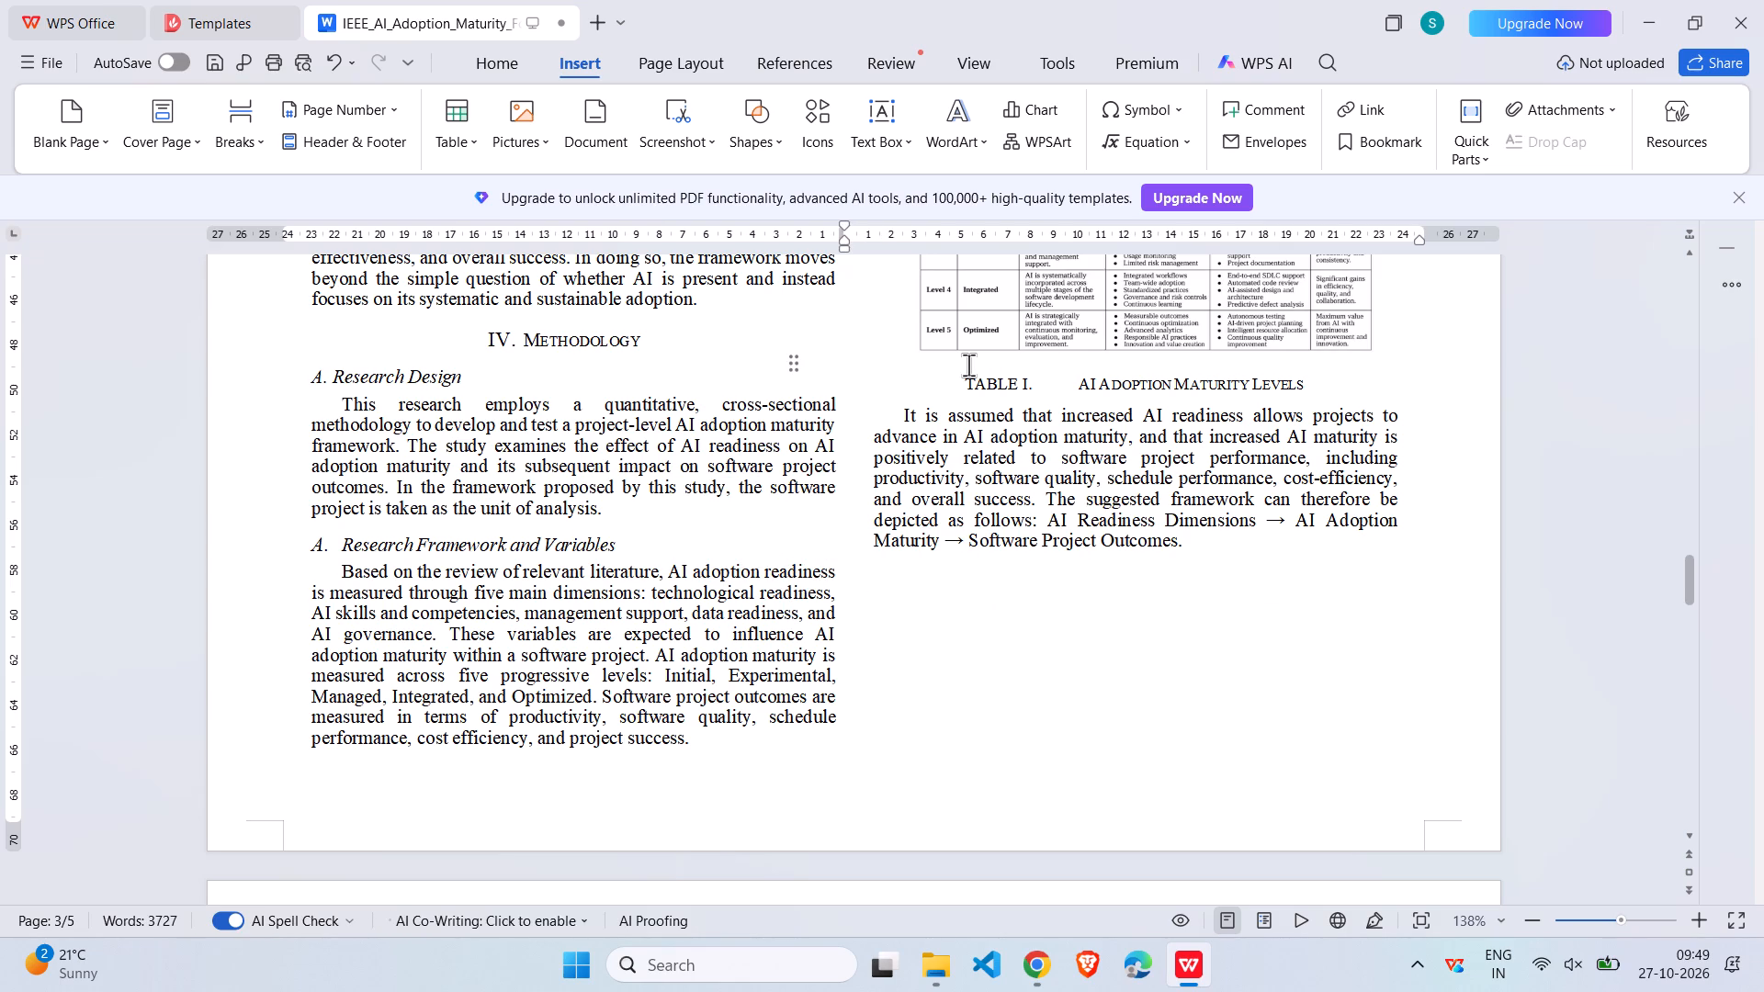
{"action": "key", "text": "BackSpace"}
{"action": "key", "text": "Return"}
Review the layout of the earlier sections, back from Table I to the AI readiness text on page 2.
{"action": "scroll", "coordinate": [971, 524], "scroll_direction": "up", "scroll_amount": 4}
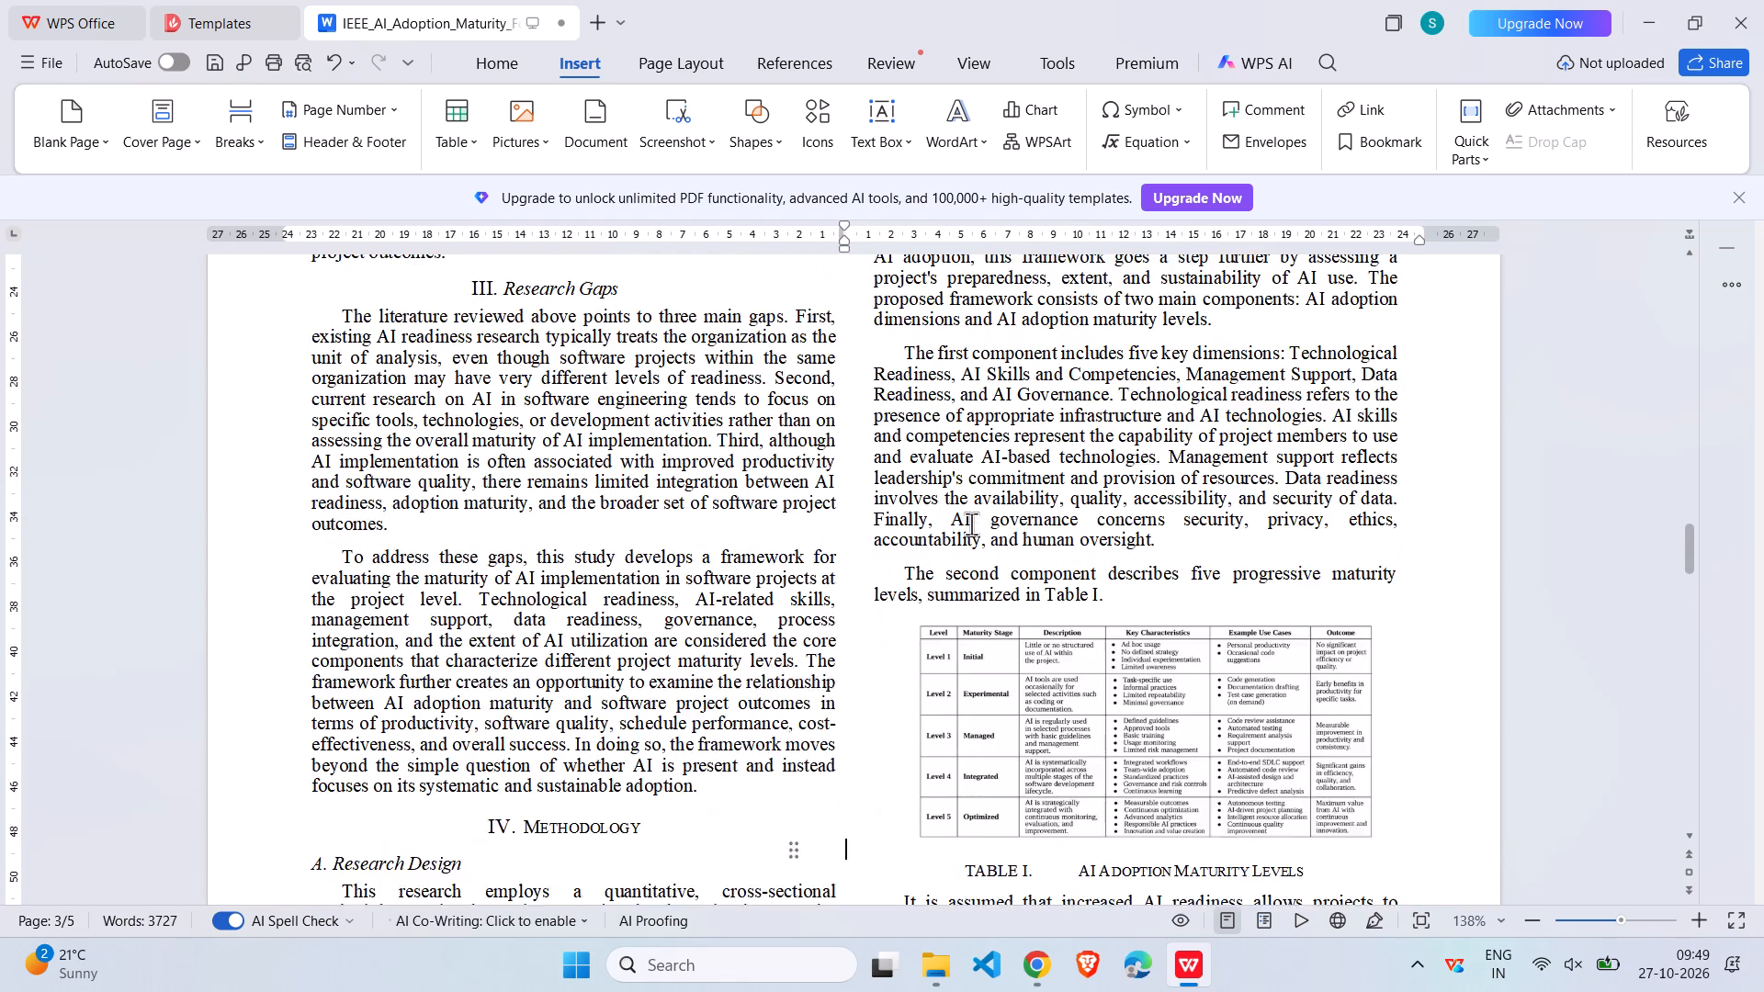
{"action": "scroll", "coordinate": [971, 524], "scroll_direction": "up", "scroll_amount": 6}
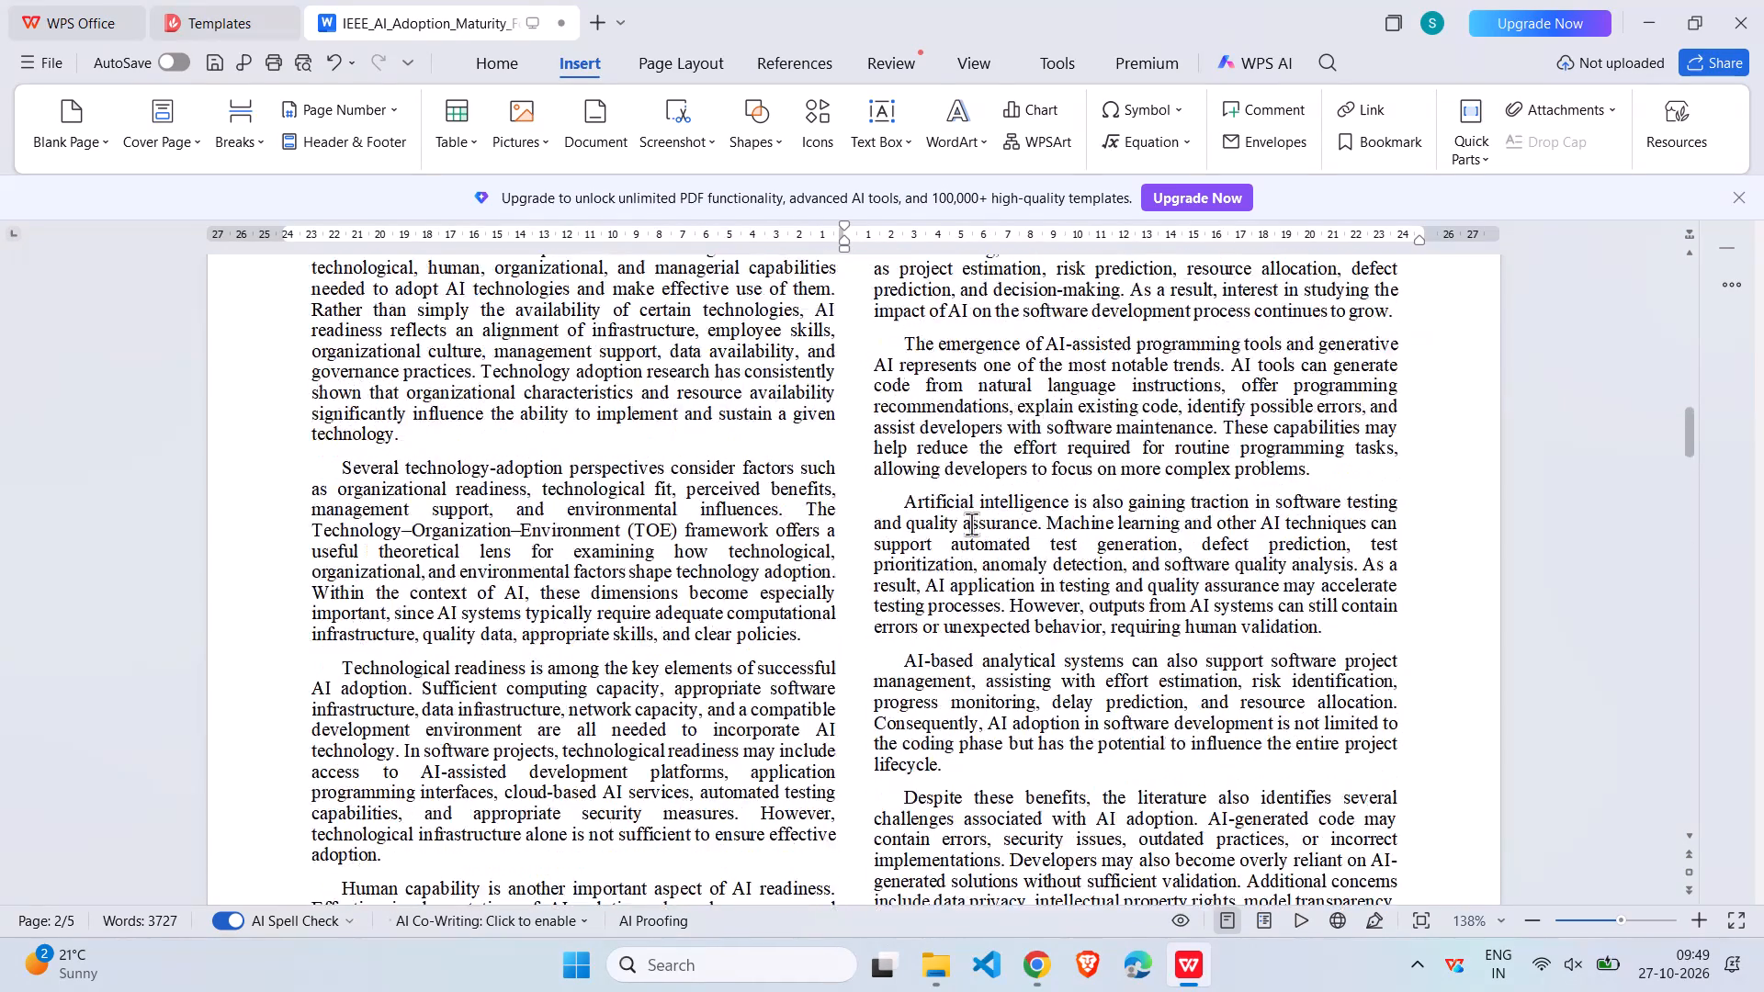
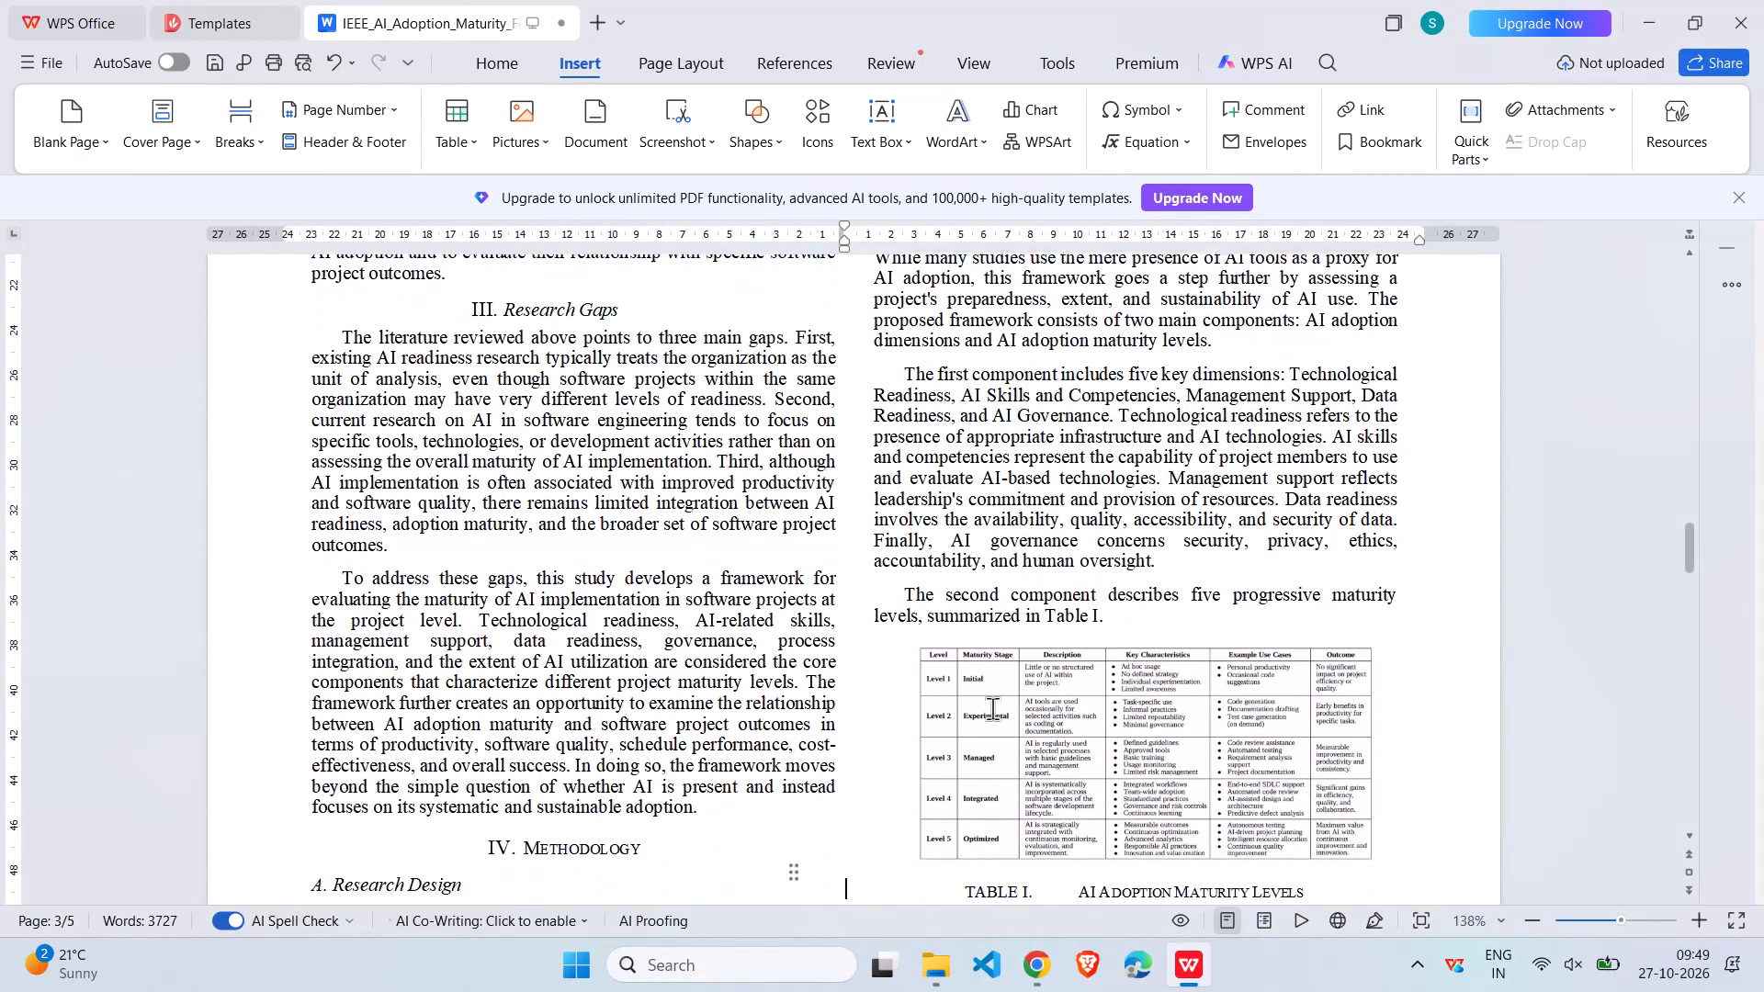
Add an empty line between the two paragraphs of the Research Gaps section, undoing the relationship sentence pasted there.
{"action": "scroll", "coordinate": [992, 708], "scroll_direction": "down", "scroll_amount": 1}
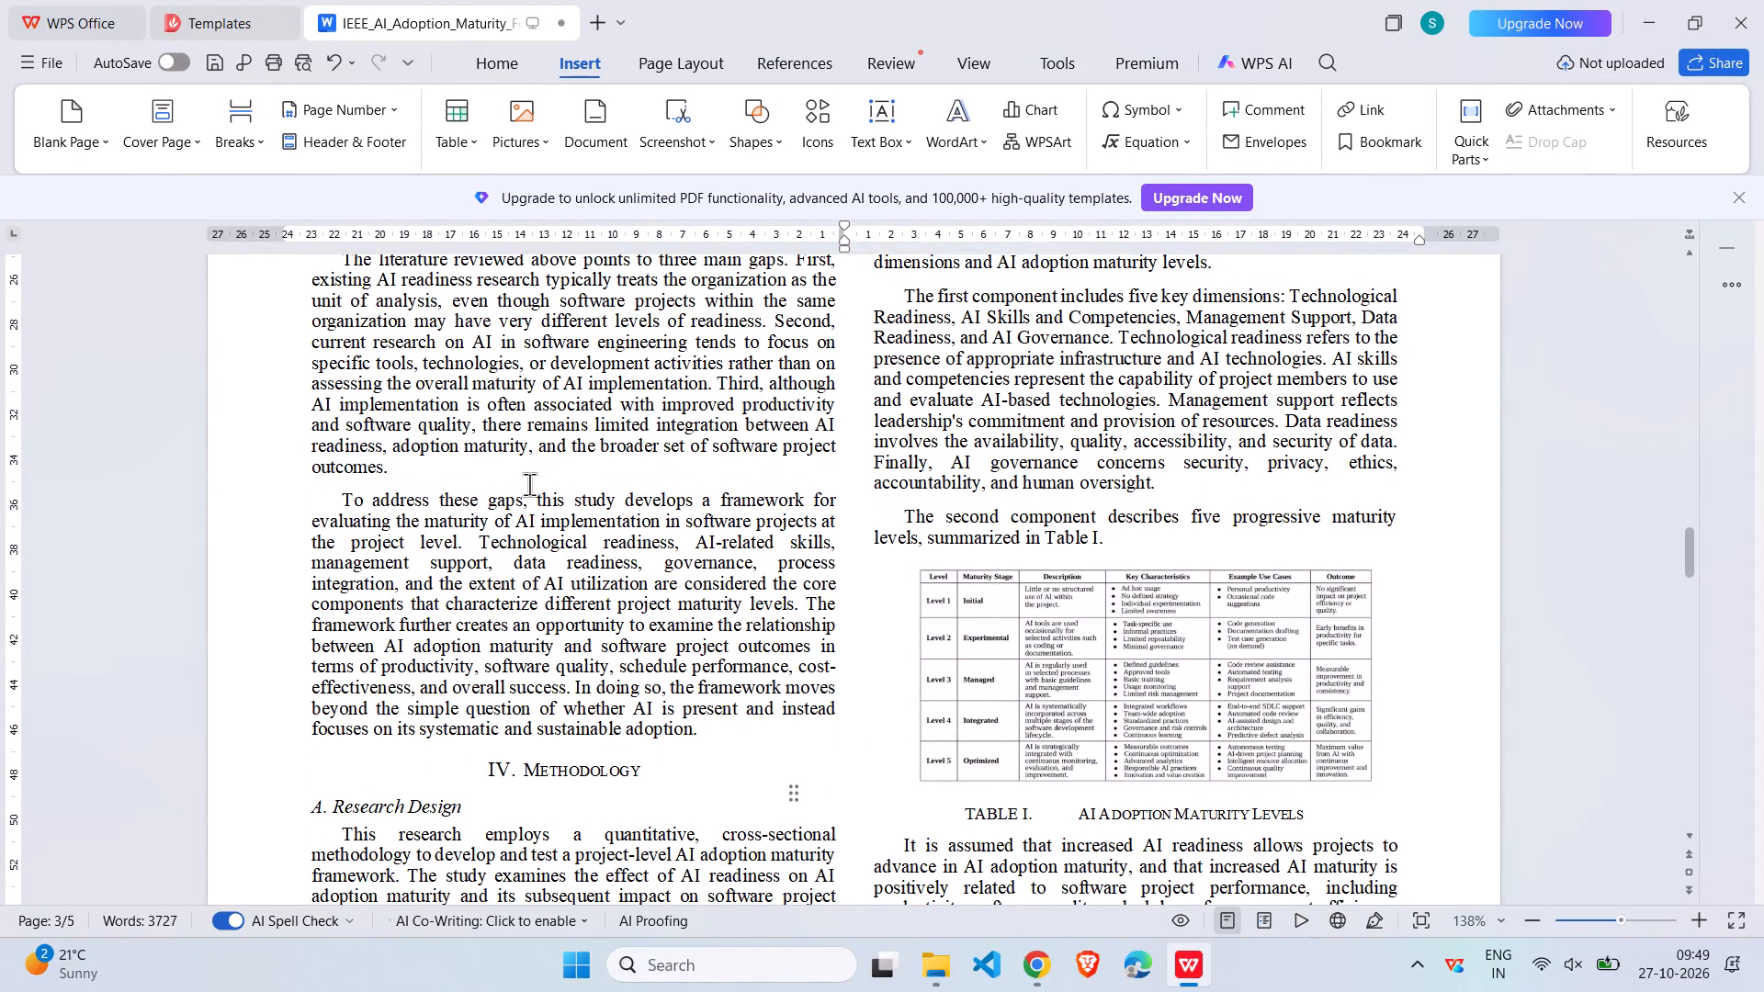
{"action": "left_click", "coordinate": [526, 481]}
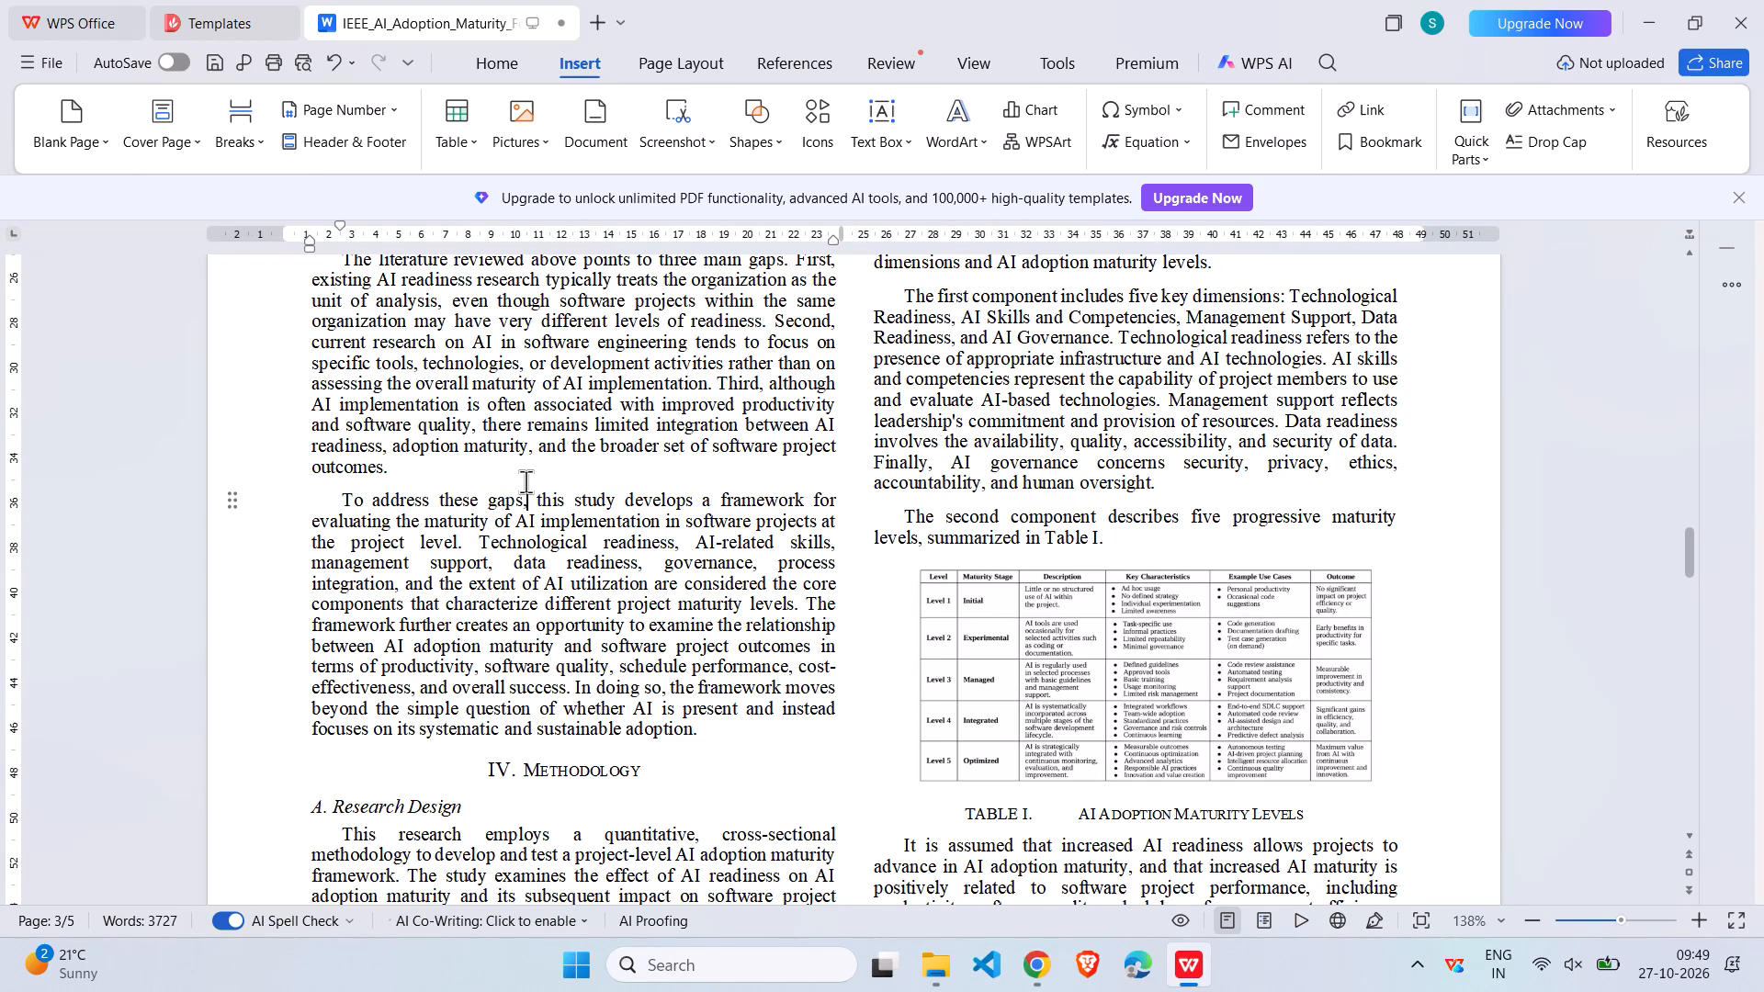
{"action": "left_click", "coordinate": [506, 468]}
{"action": "key", "text": "Return"}
{"action": "key", "text": "ctrl+v"}
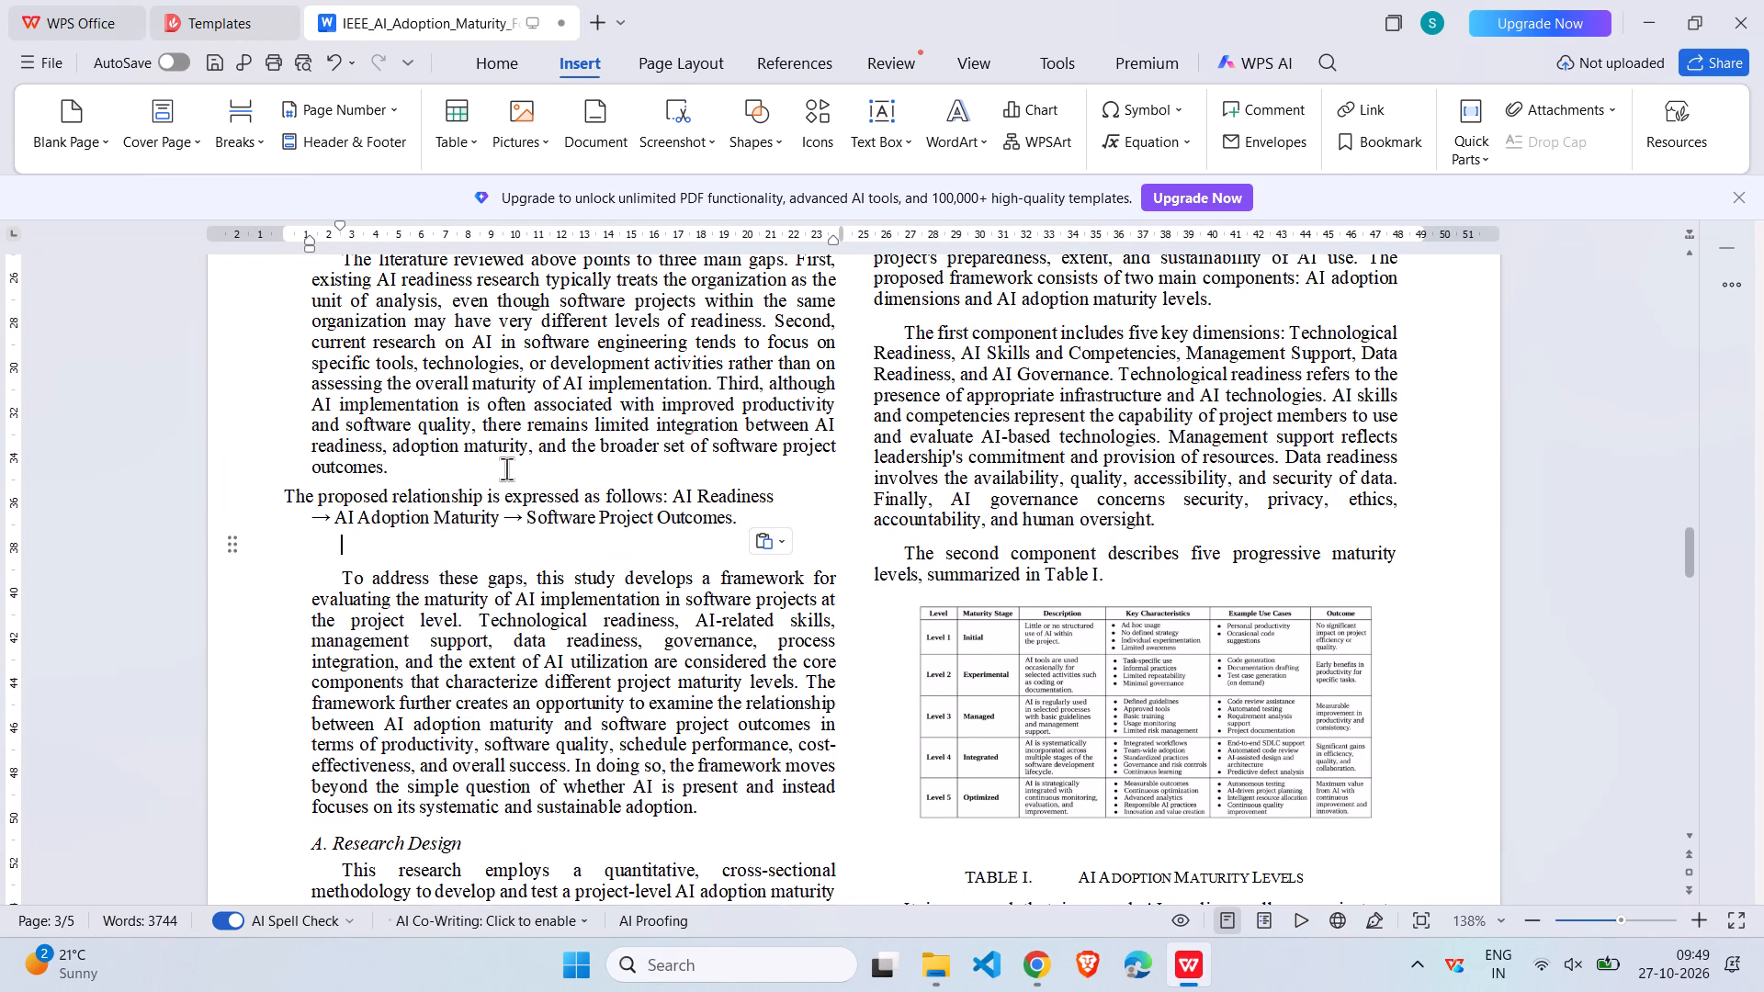
{"action": "key", "text": "ctrl+z"}
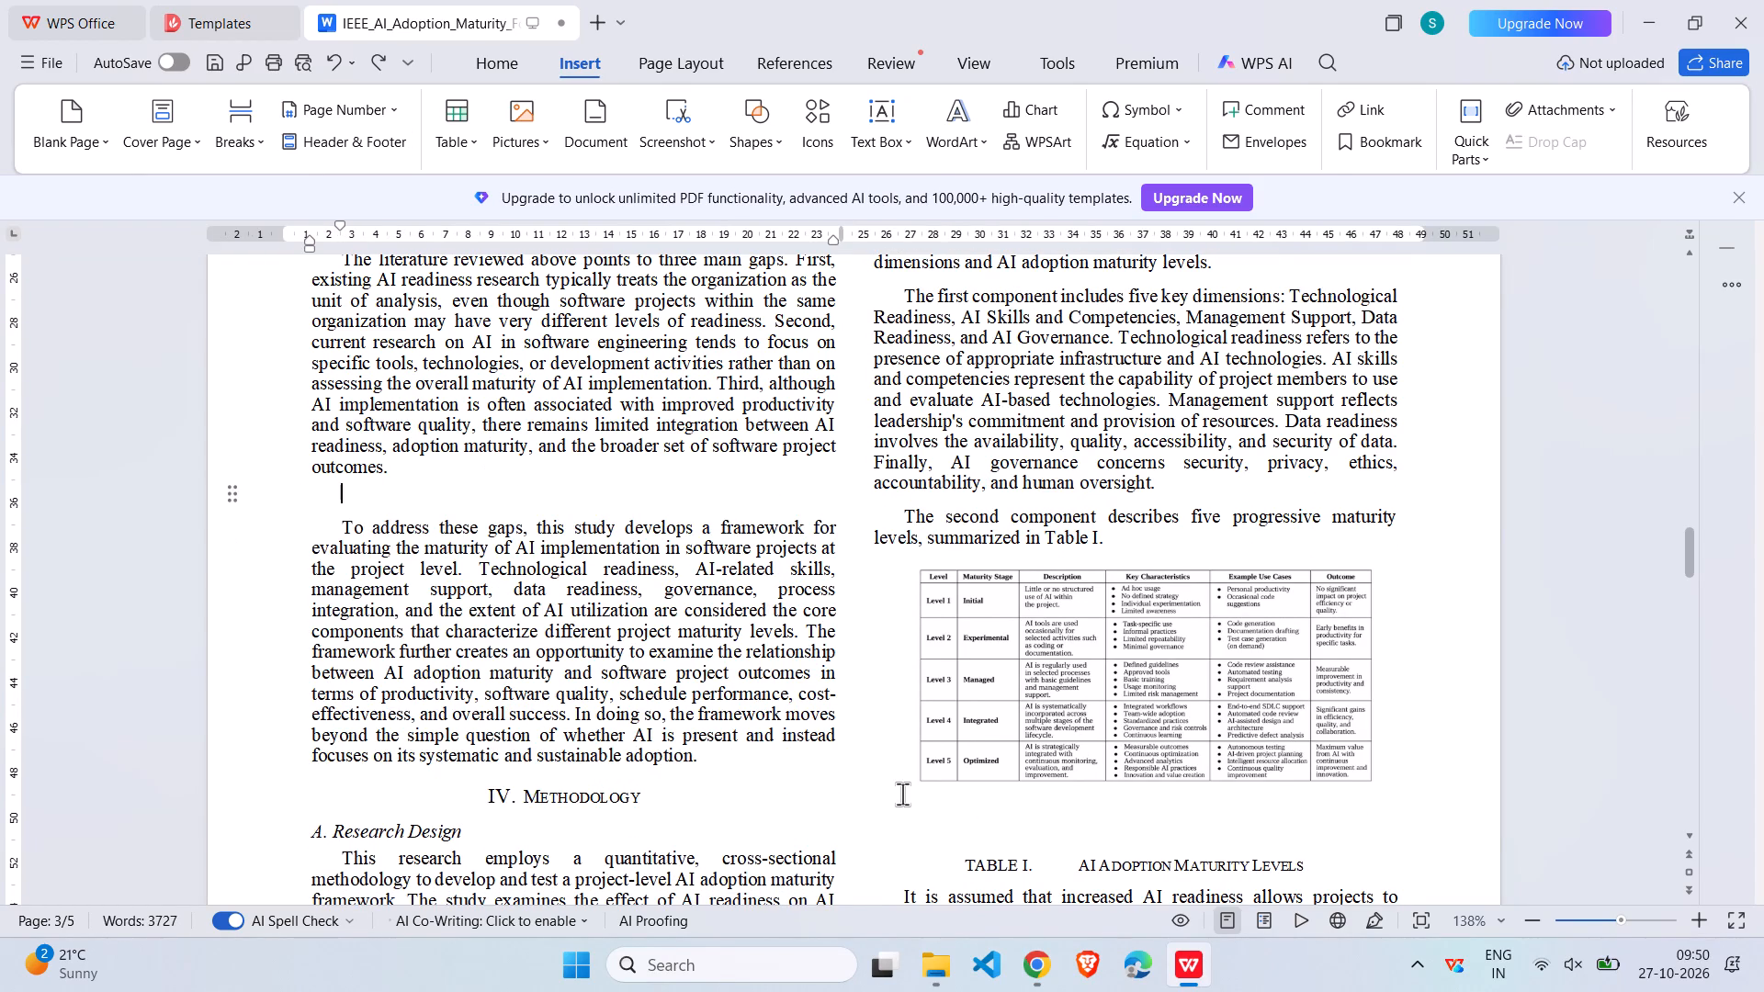
In File Explorer's Downloads folder, preview and copy "WhatsApp Image 2026-10-27 at 9.41.51 AM (1).jpeg", then return to the paper in WPS Office.
{"action": "left_click", "coordinate": [936, 973]}
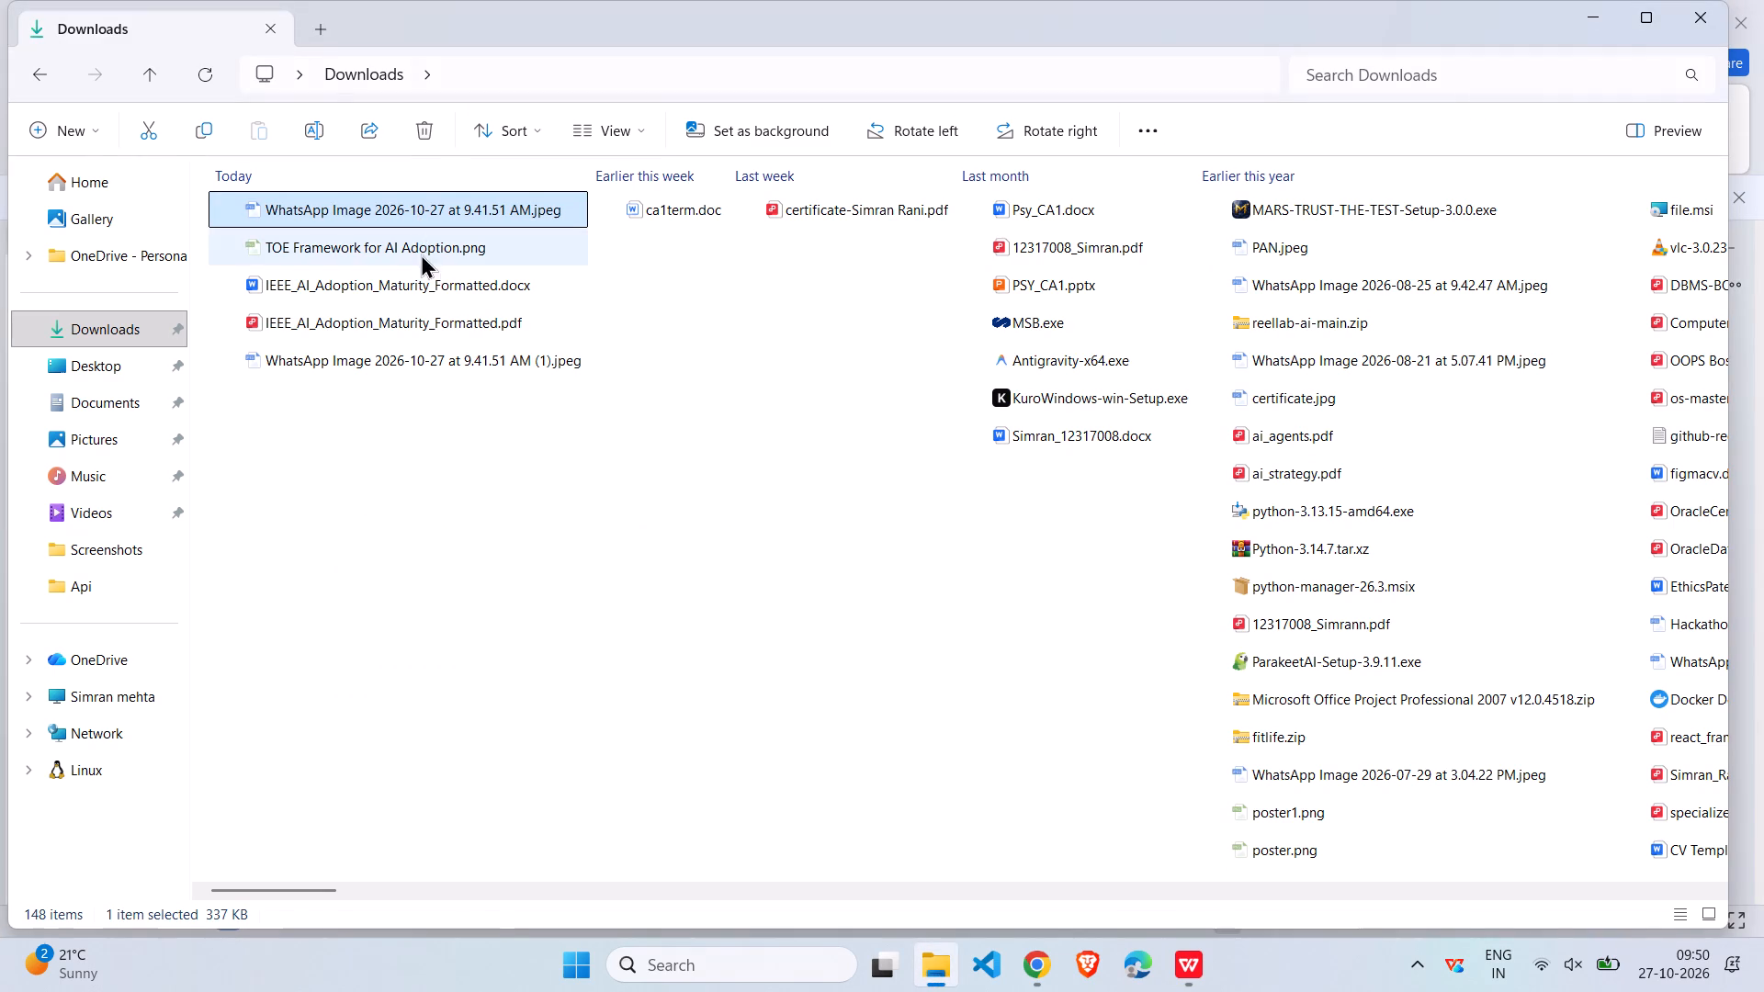
{"action": "left_click", "coordinate": [411, 355]}
{"action": "triple_click", "coordinate": [411, 355]}
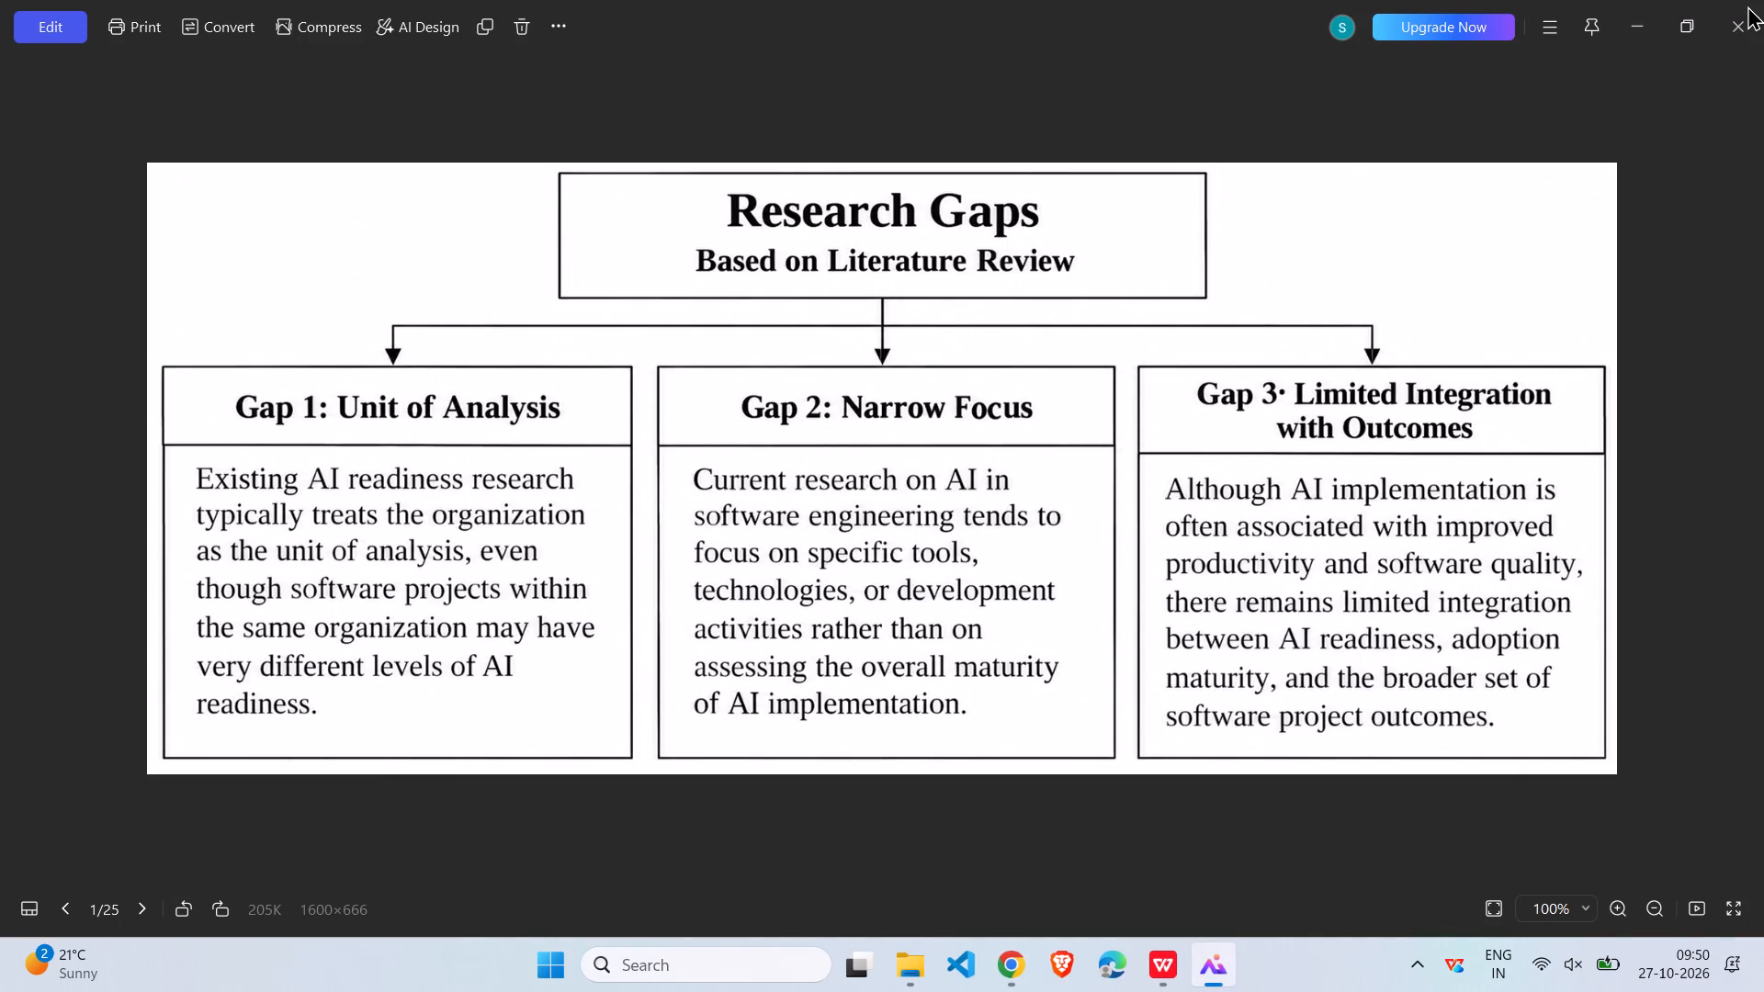
{"action": "left_click", "coordinate": [1747, 6]}
{"action": "left_click", "coordinate": [1745, 18]}
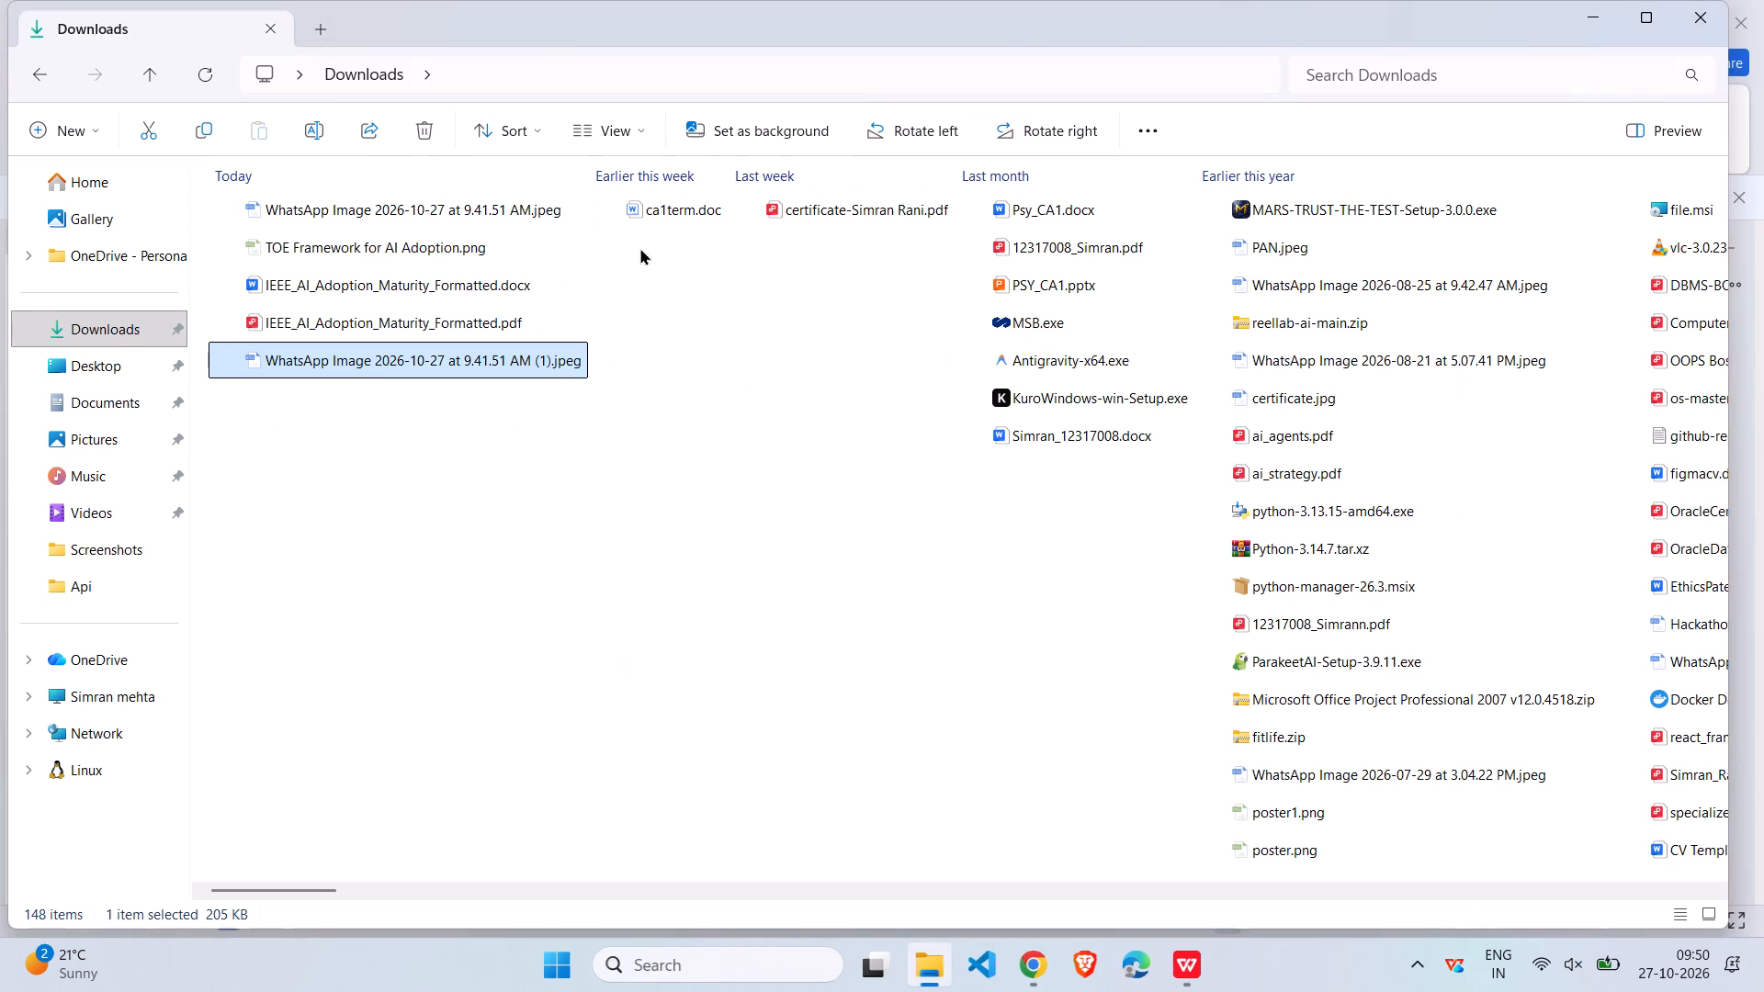
{"action": "key", "text": "ctrl+c"}
{"action": "left_click", "coordinate": [1212, 956]}
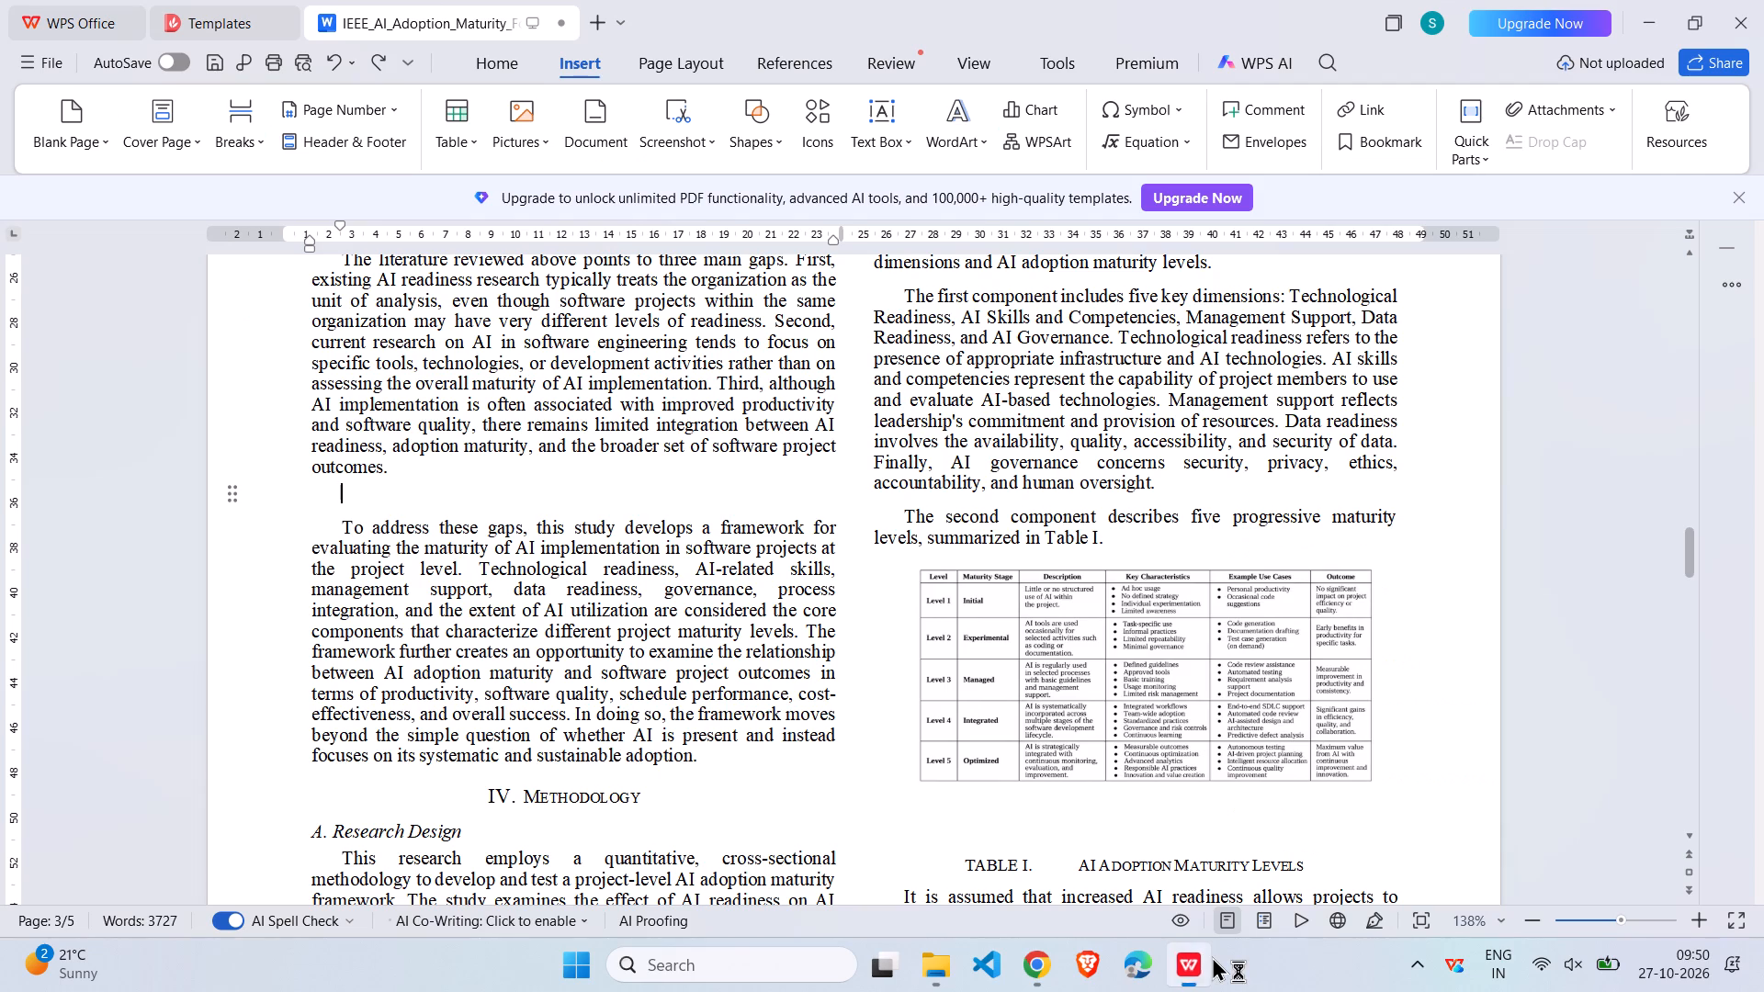
Paste the copied Research Gaps diagram on the empty line after the three-gaps paragraph and narrow it to about 2.79 in to fit the column.
{"action": "key", "text": "ctrl+v"}
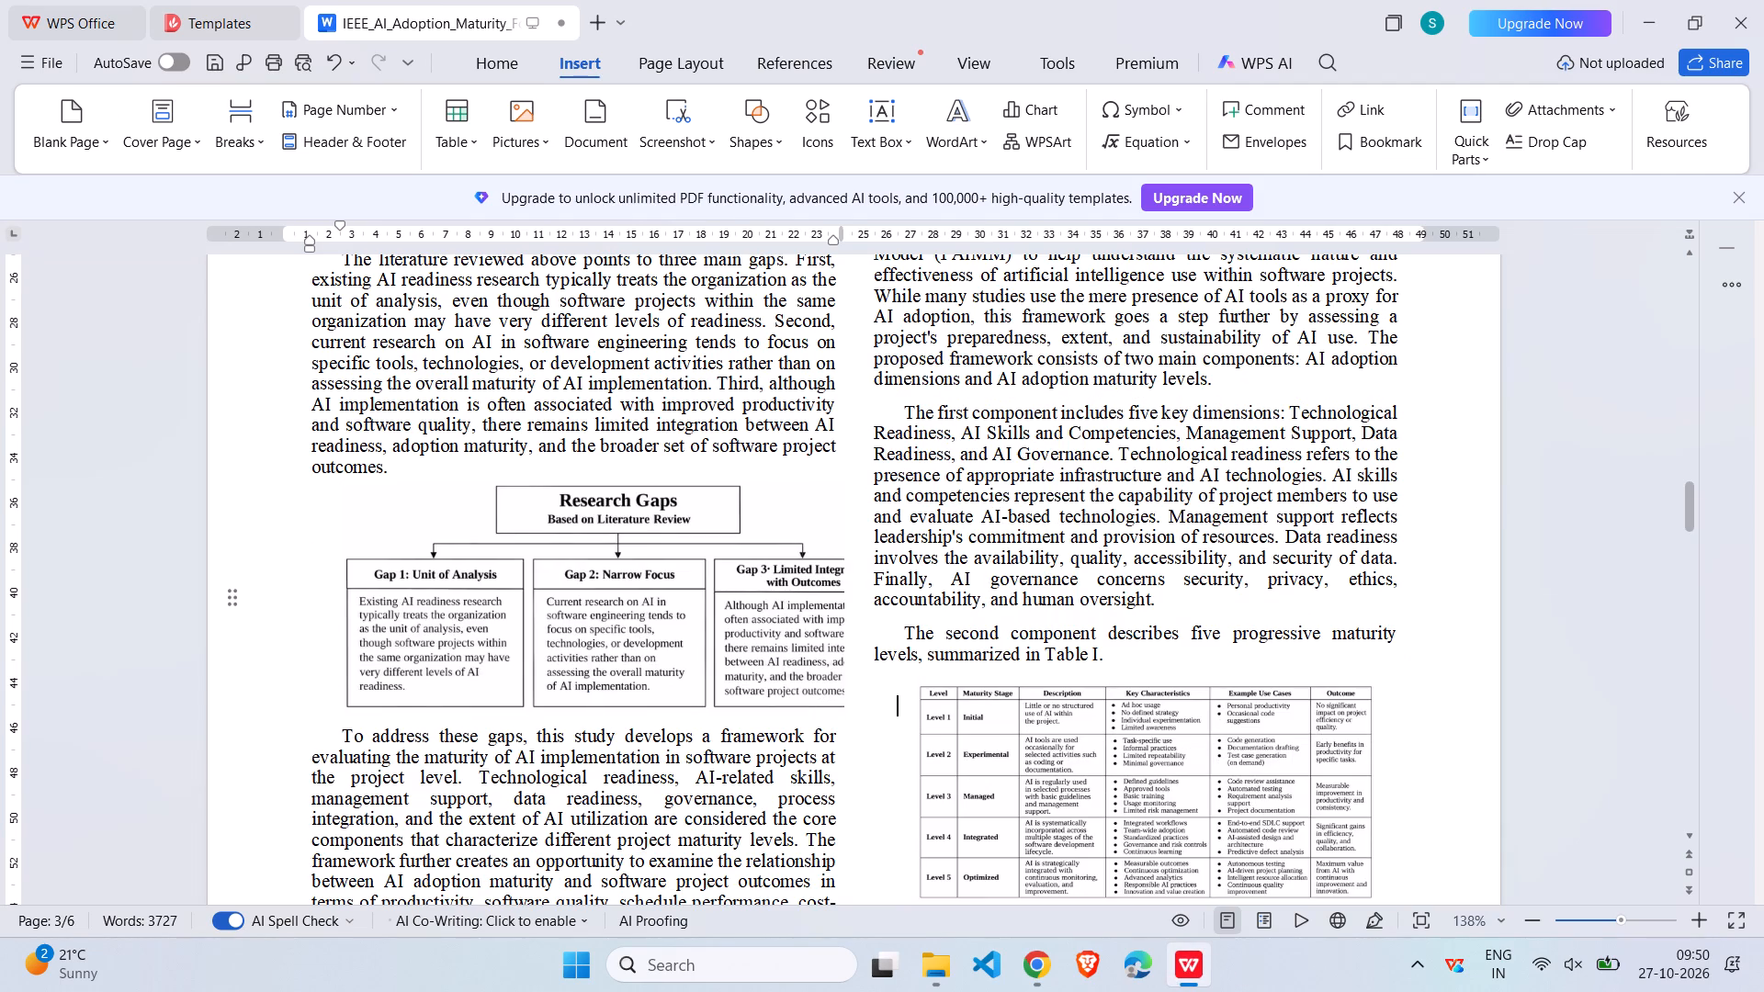
{"action": "left_click", "coordinate": [707, 645]}
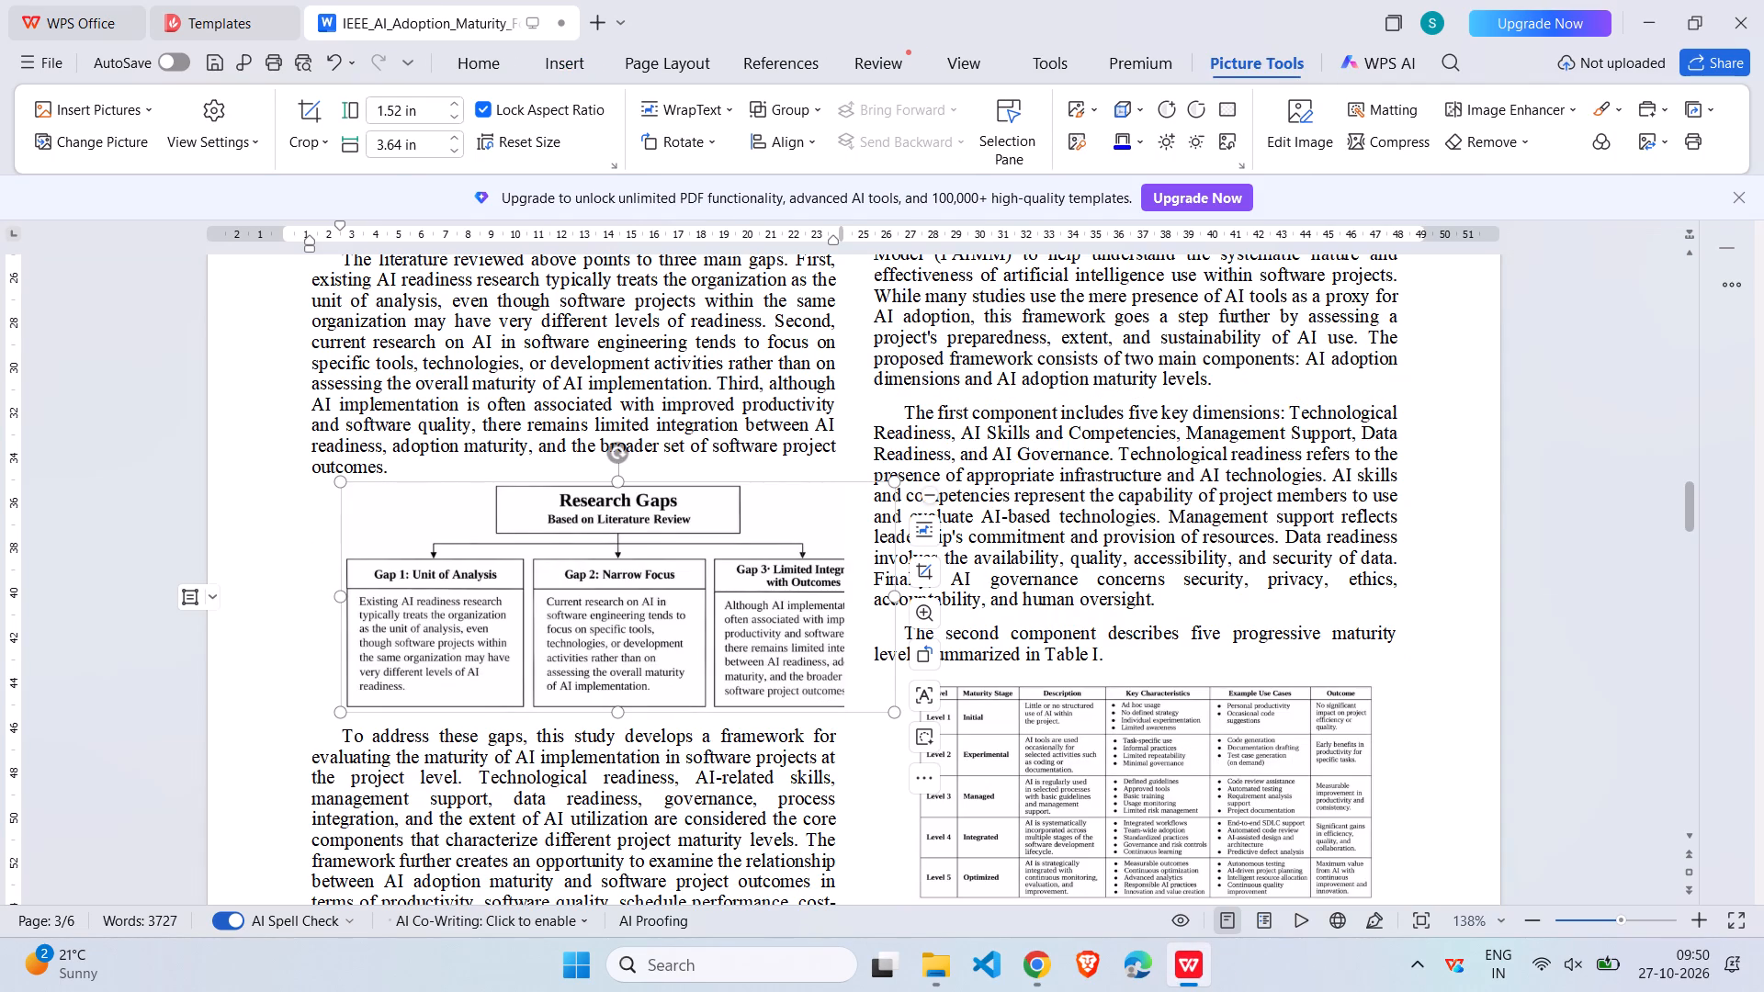
{"action": "left_click_drag", "start_coordinate": [337, 601], "coordinate": [261, 598]}
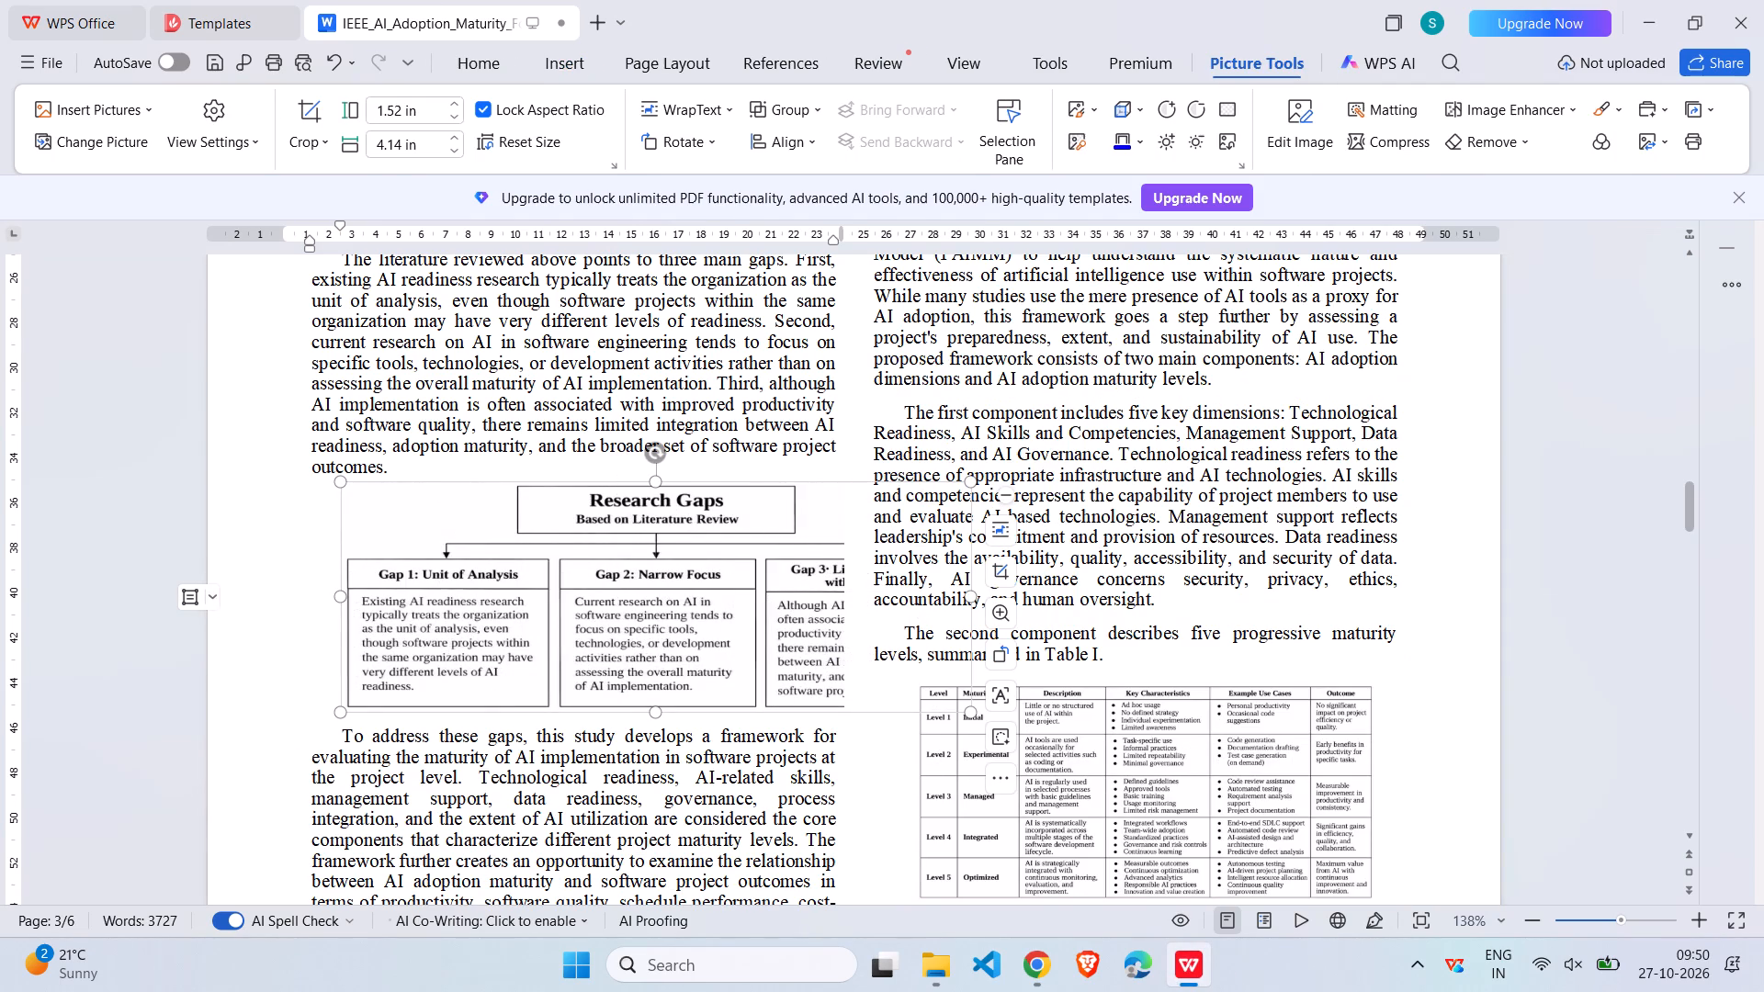
{"action": "left_click_drag", "start_coordinate": [969, 599], "coordinate": [788, 601]}
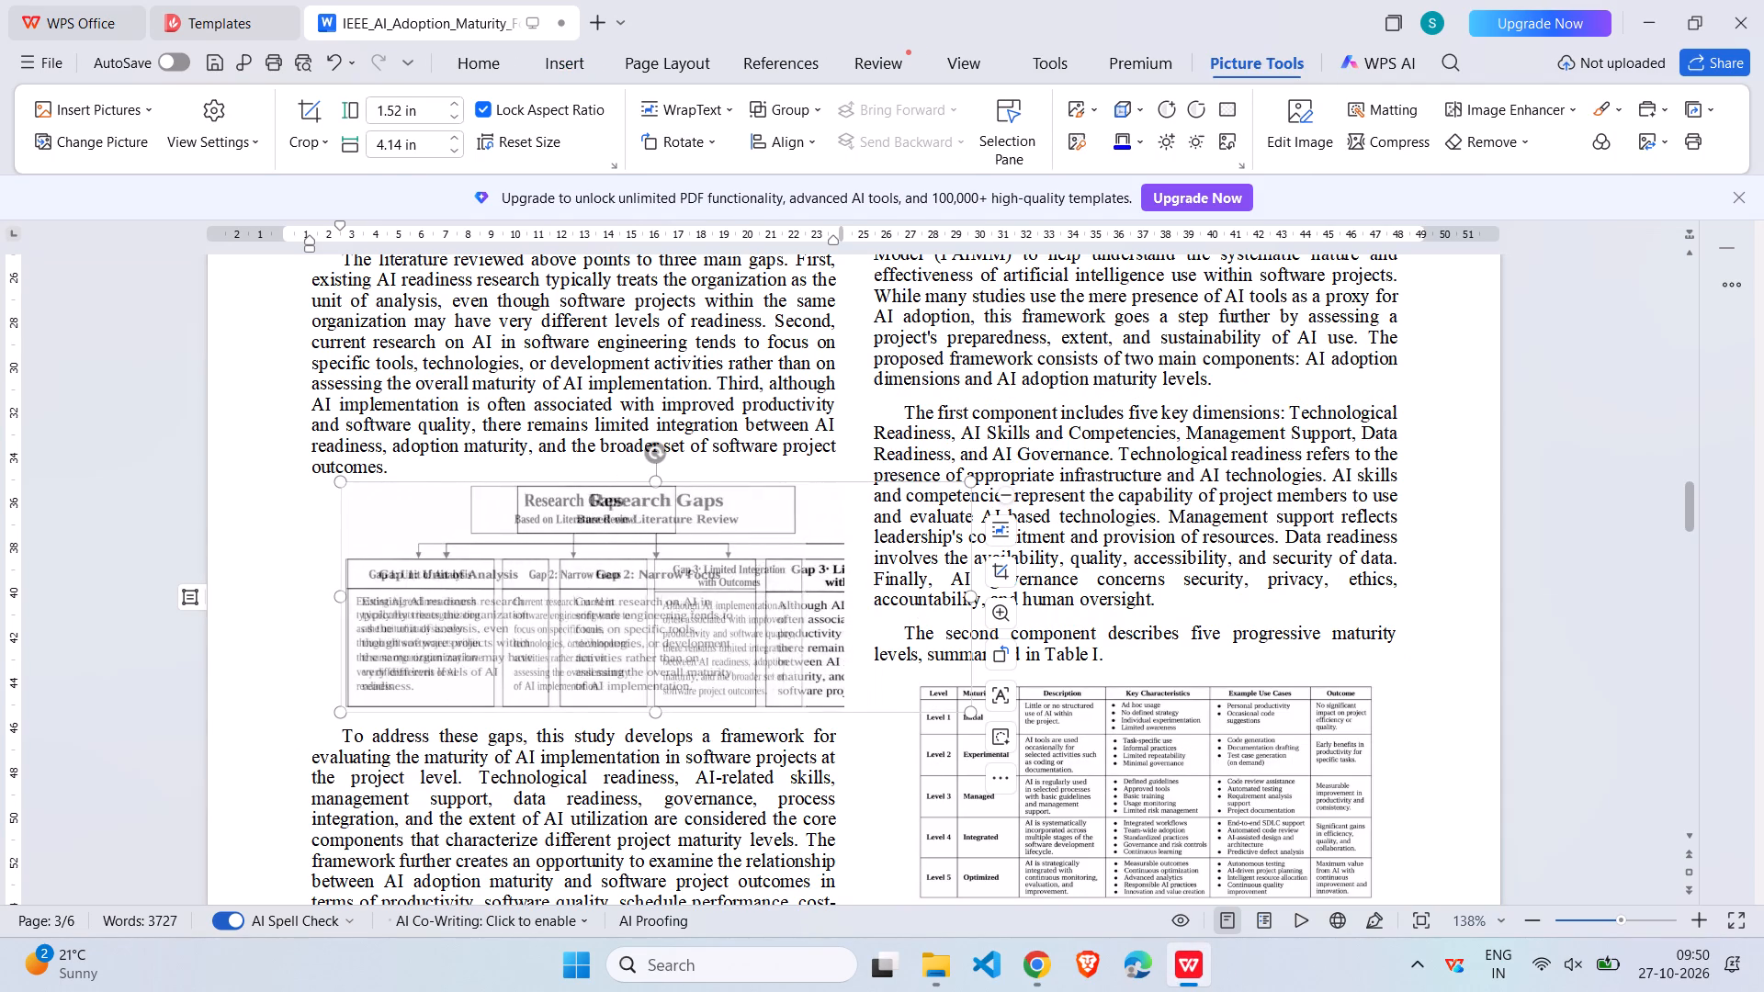
{"action": "left_click_drag", "start_coordinate": [788, 601], "coordinate": [763, 601]}
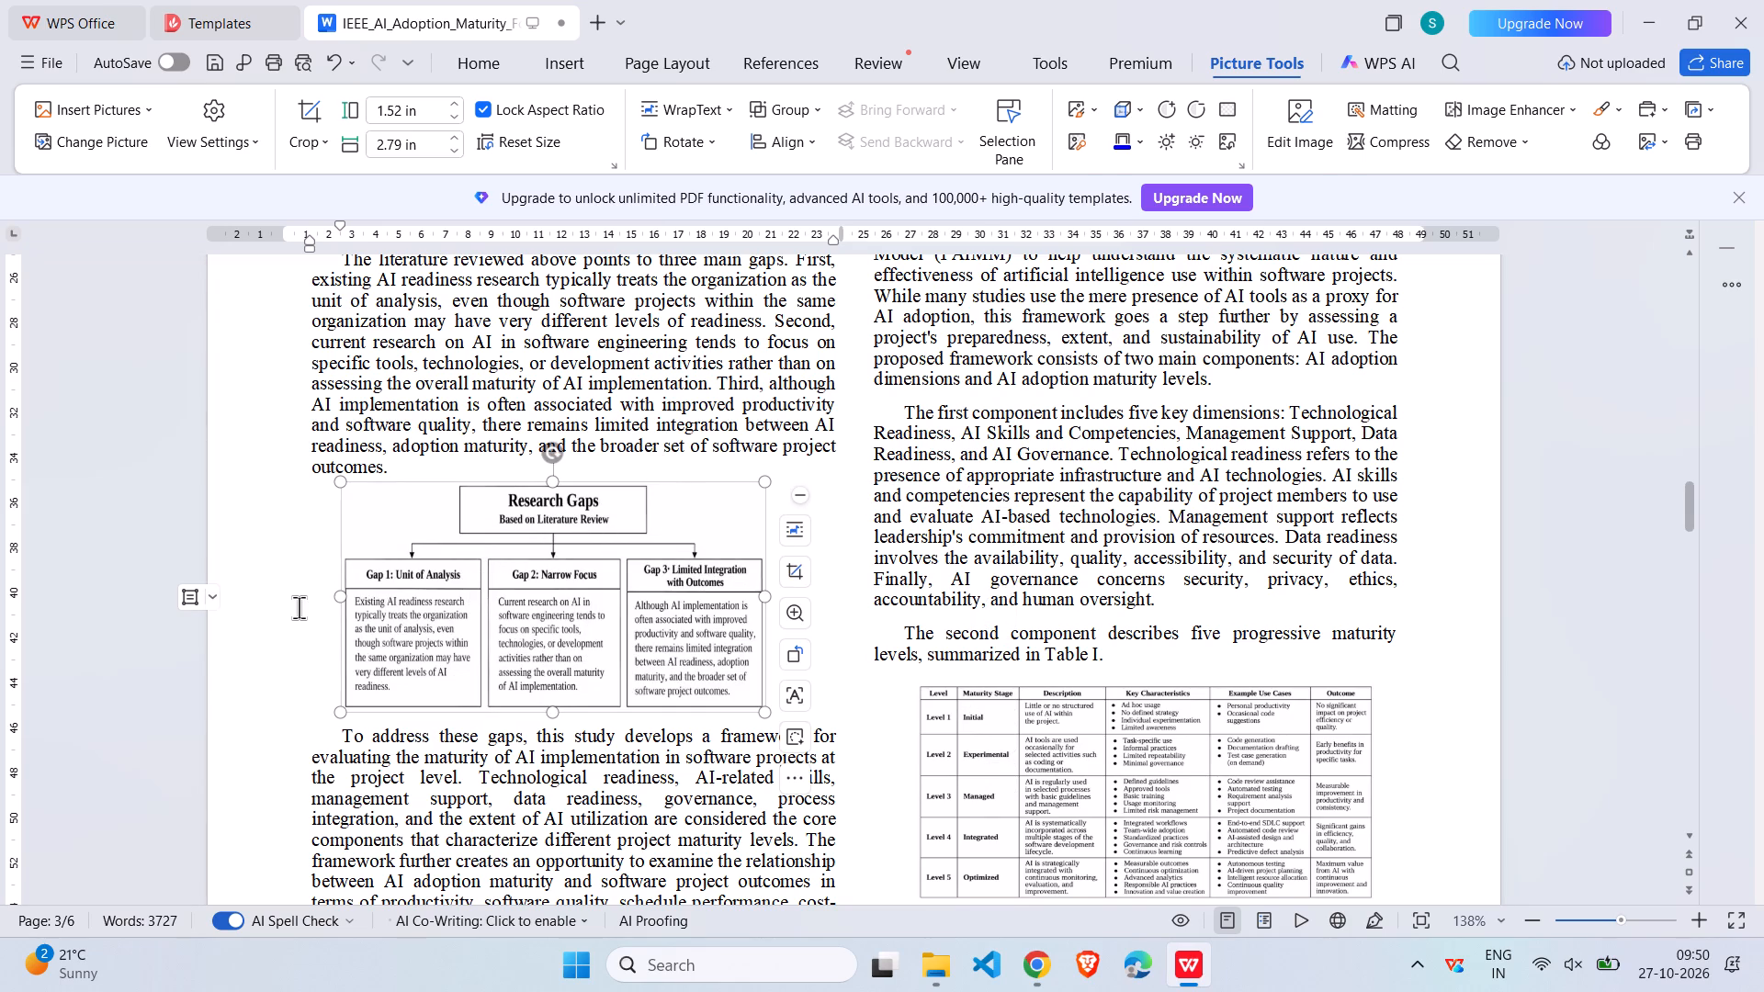
{"action": "left_click", "coordinate": [299, 607]}
{"action": "scroll", "coordinate": [299, 607], "scroll_direction": "up", "scroll_amount": 1}
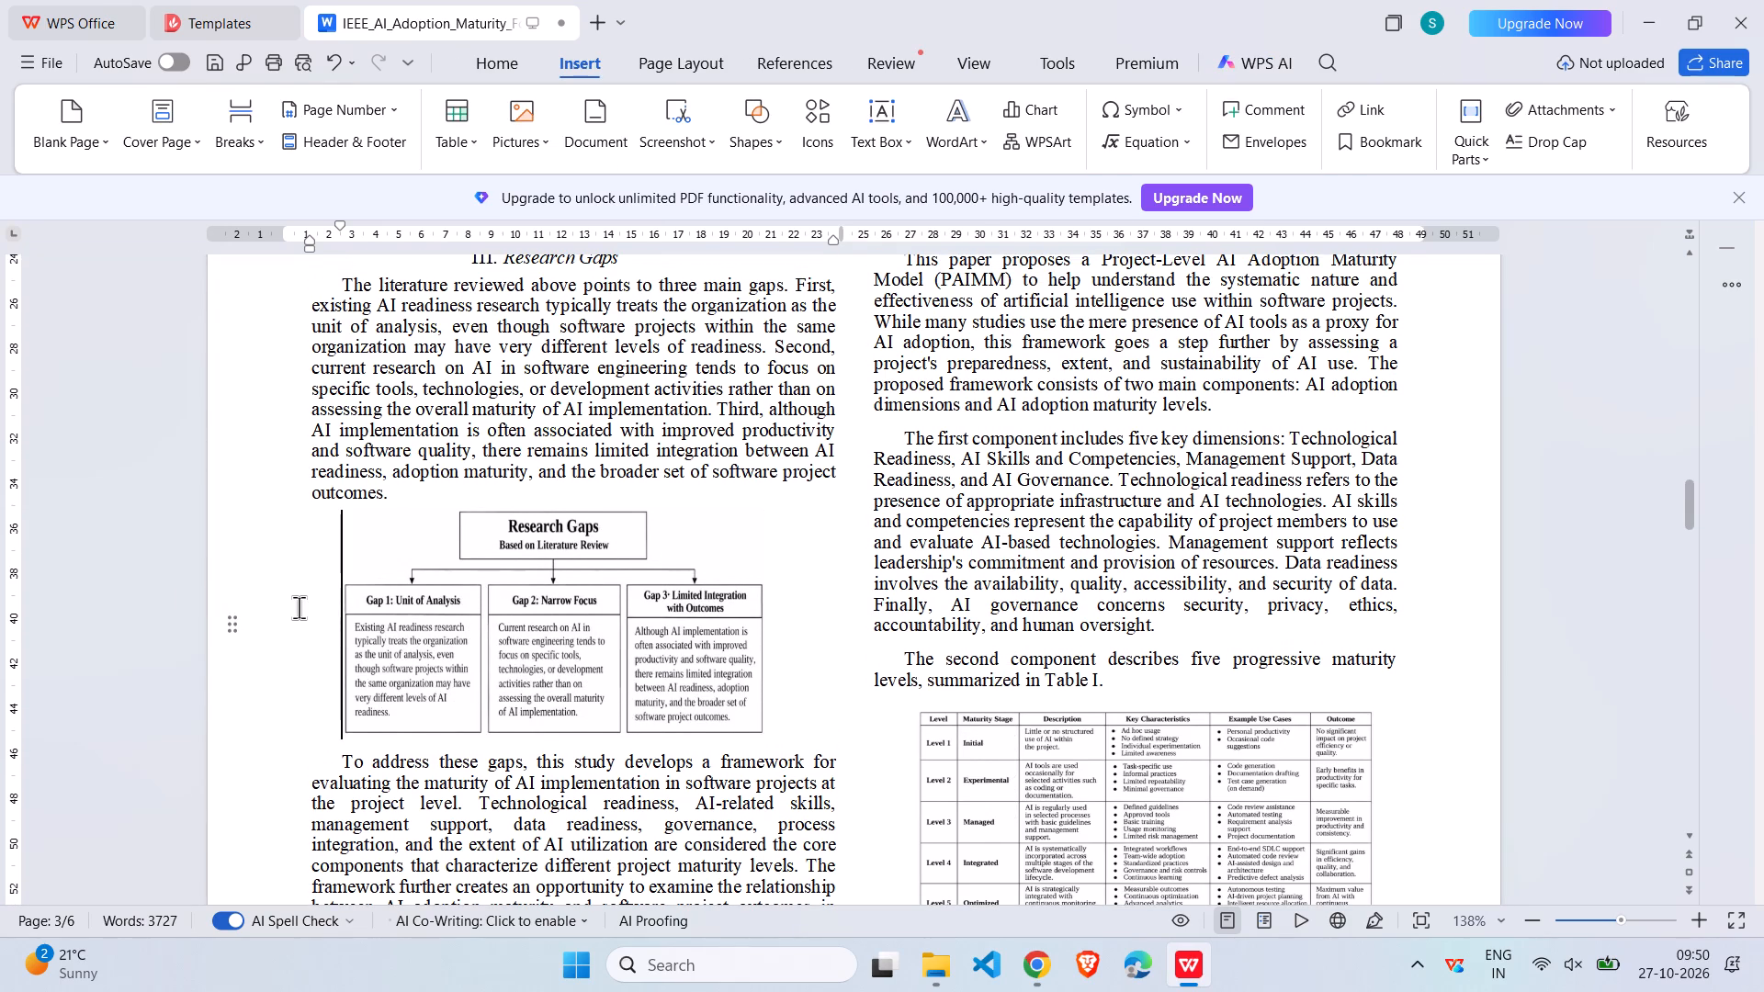
{"action": "left_click", "coordinate": [413, 592]}
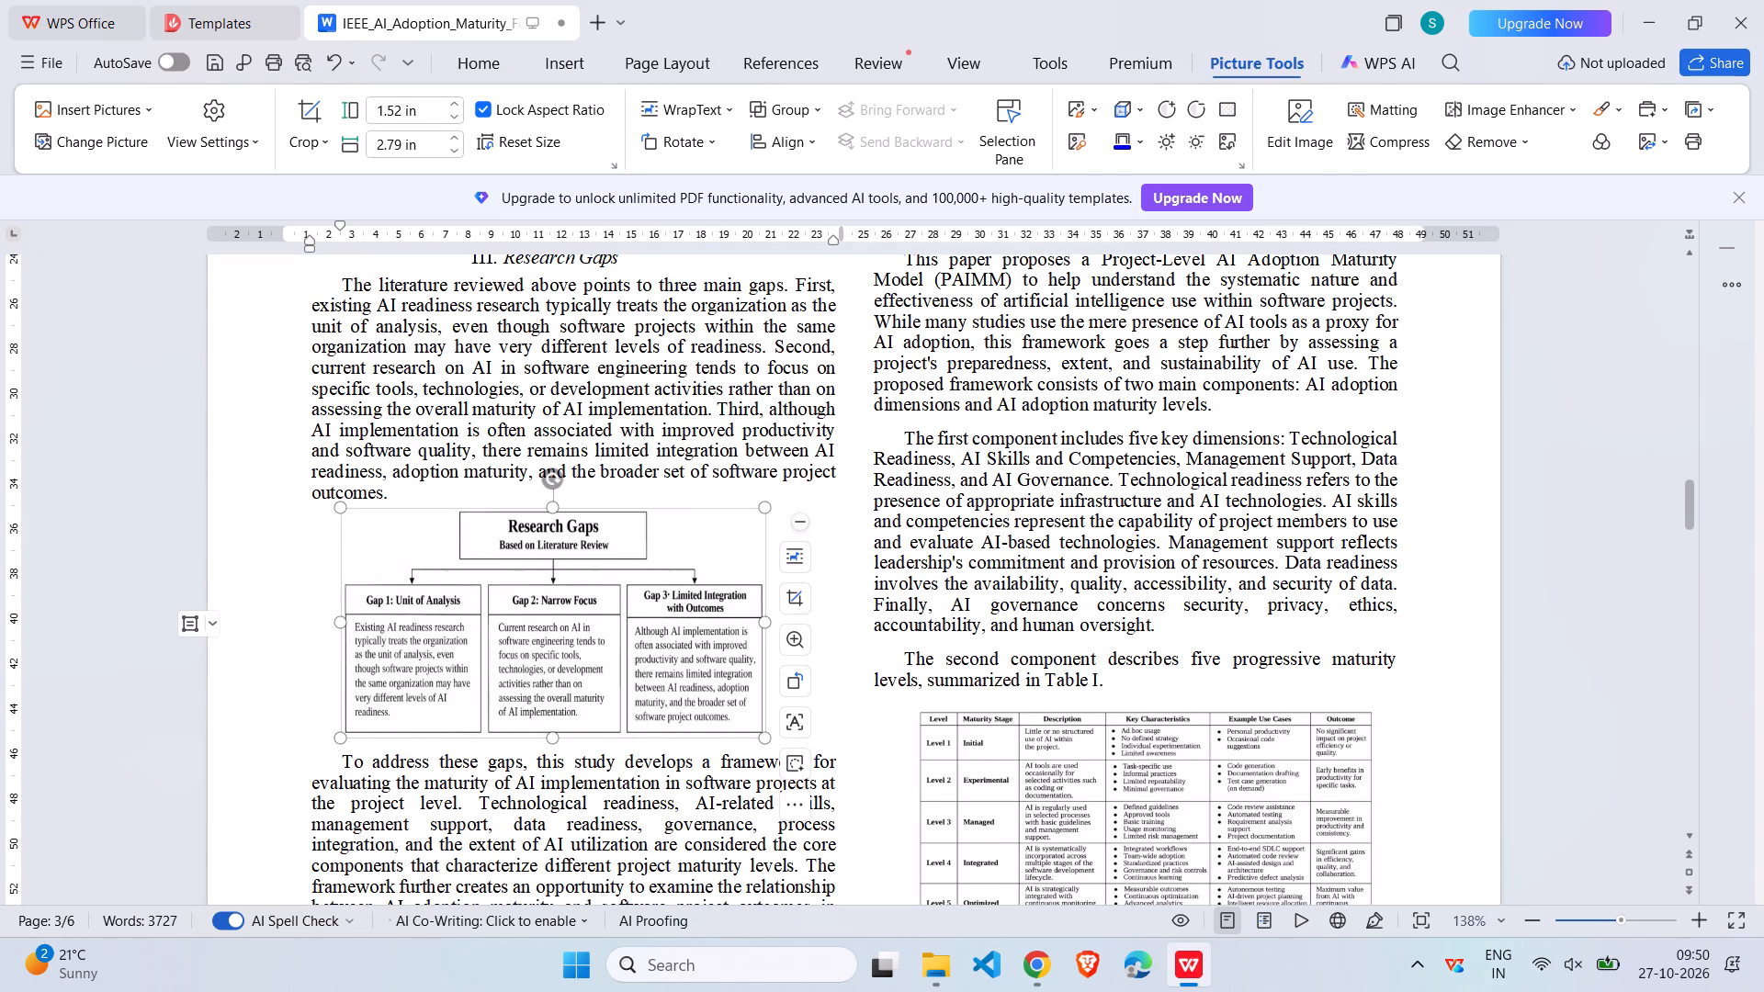
{"action": "left_click", "coordinate": [322, 569]}
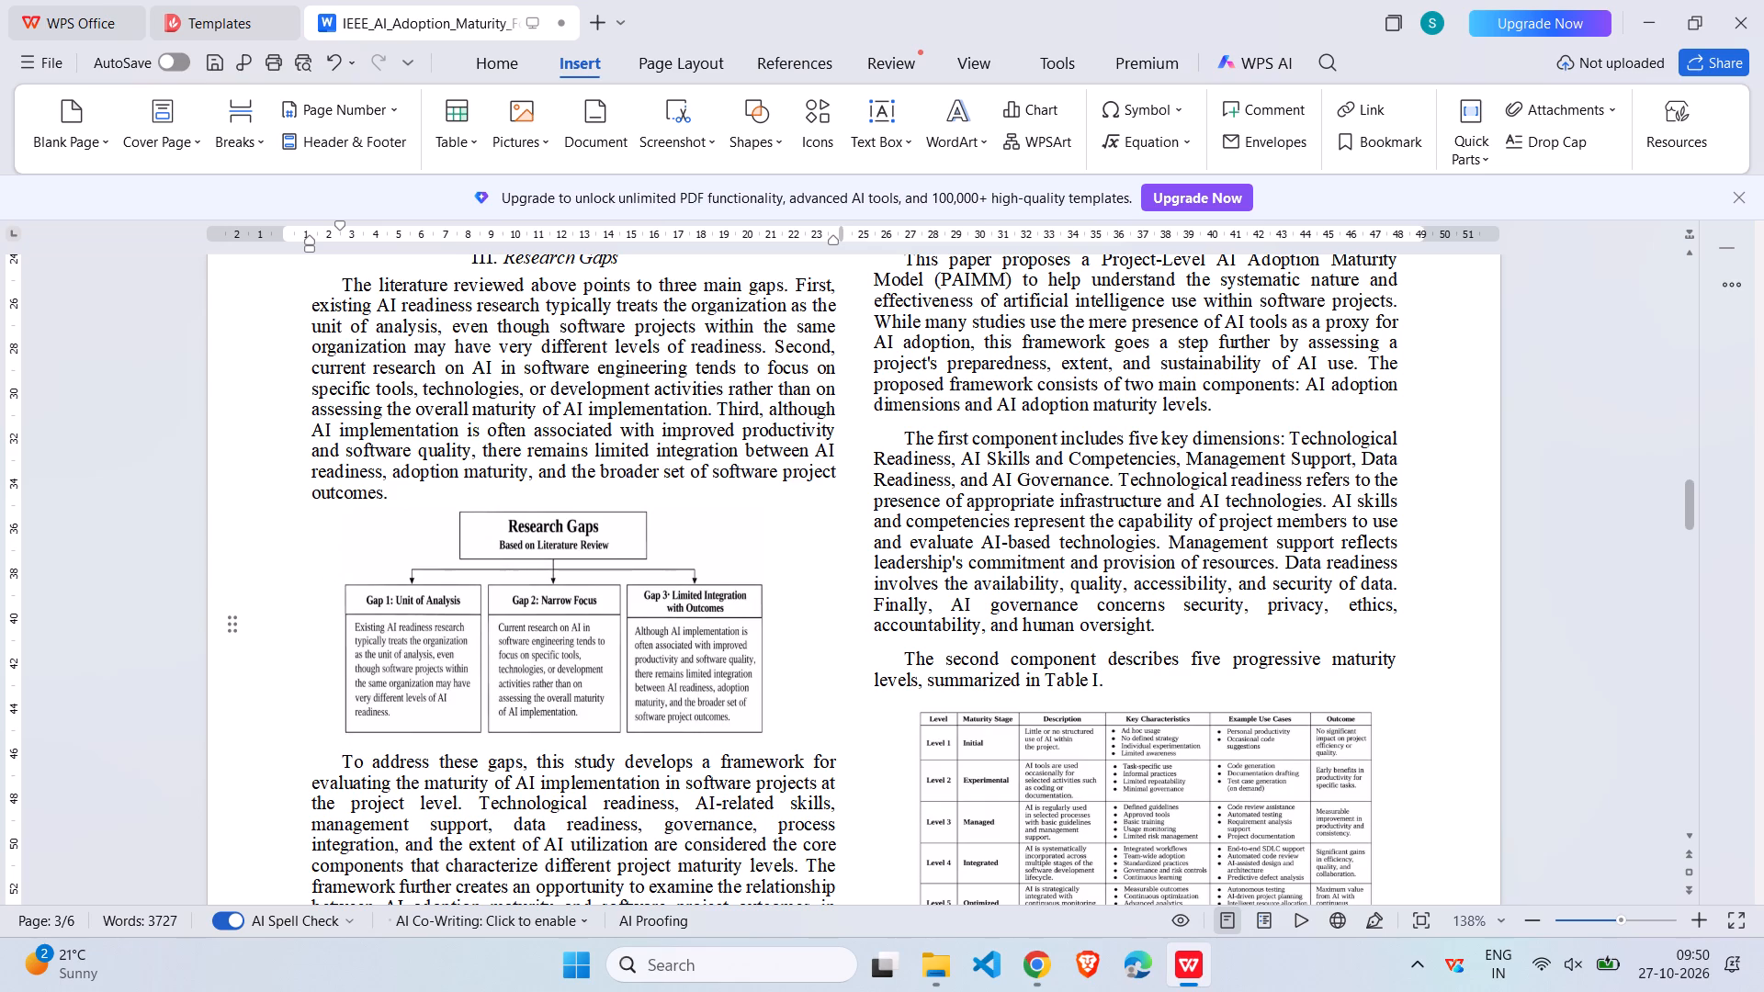
Add an empty line between the Research Gaps diagram and the "To address these gaps" paragraph.
{"action": "left_click", "coordinate": [819, 728]}
{"action": "key", "text": "Return"}
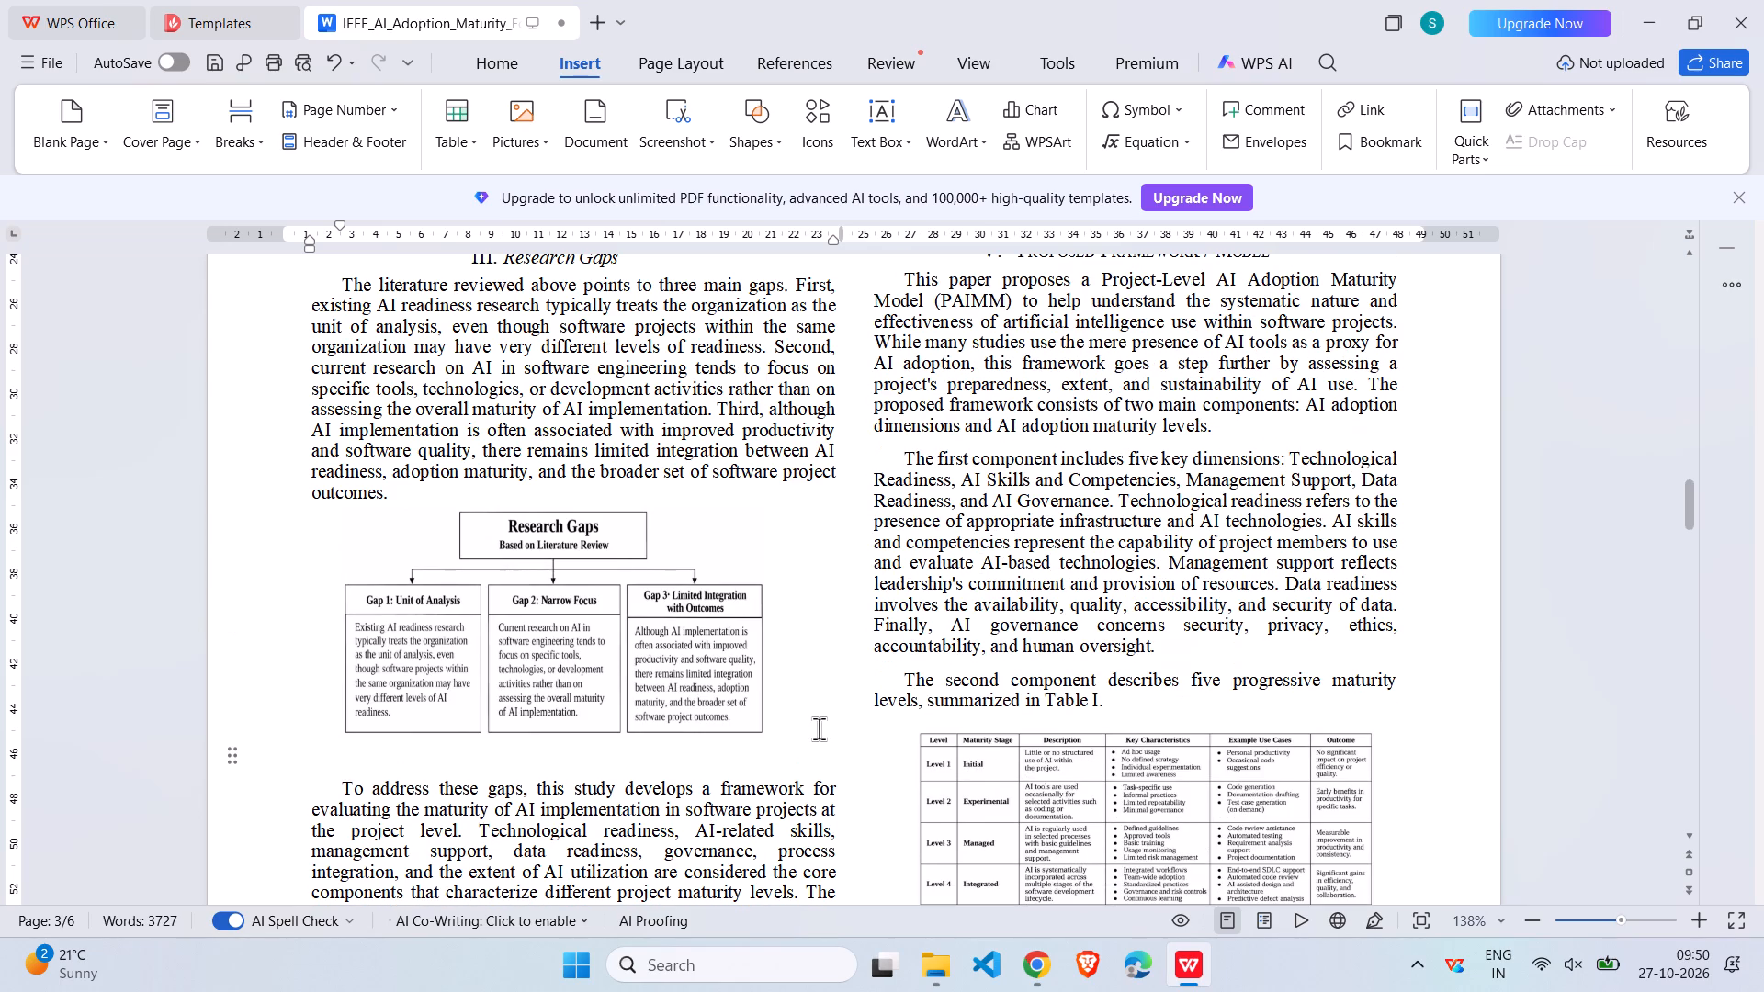
Shrink the Research Gaps diagram proportionally to about 1.45 in high by 2.66 in wide, and return to the empty line below it.
{"action": "left_click", "coordinate": [685, 681]}
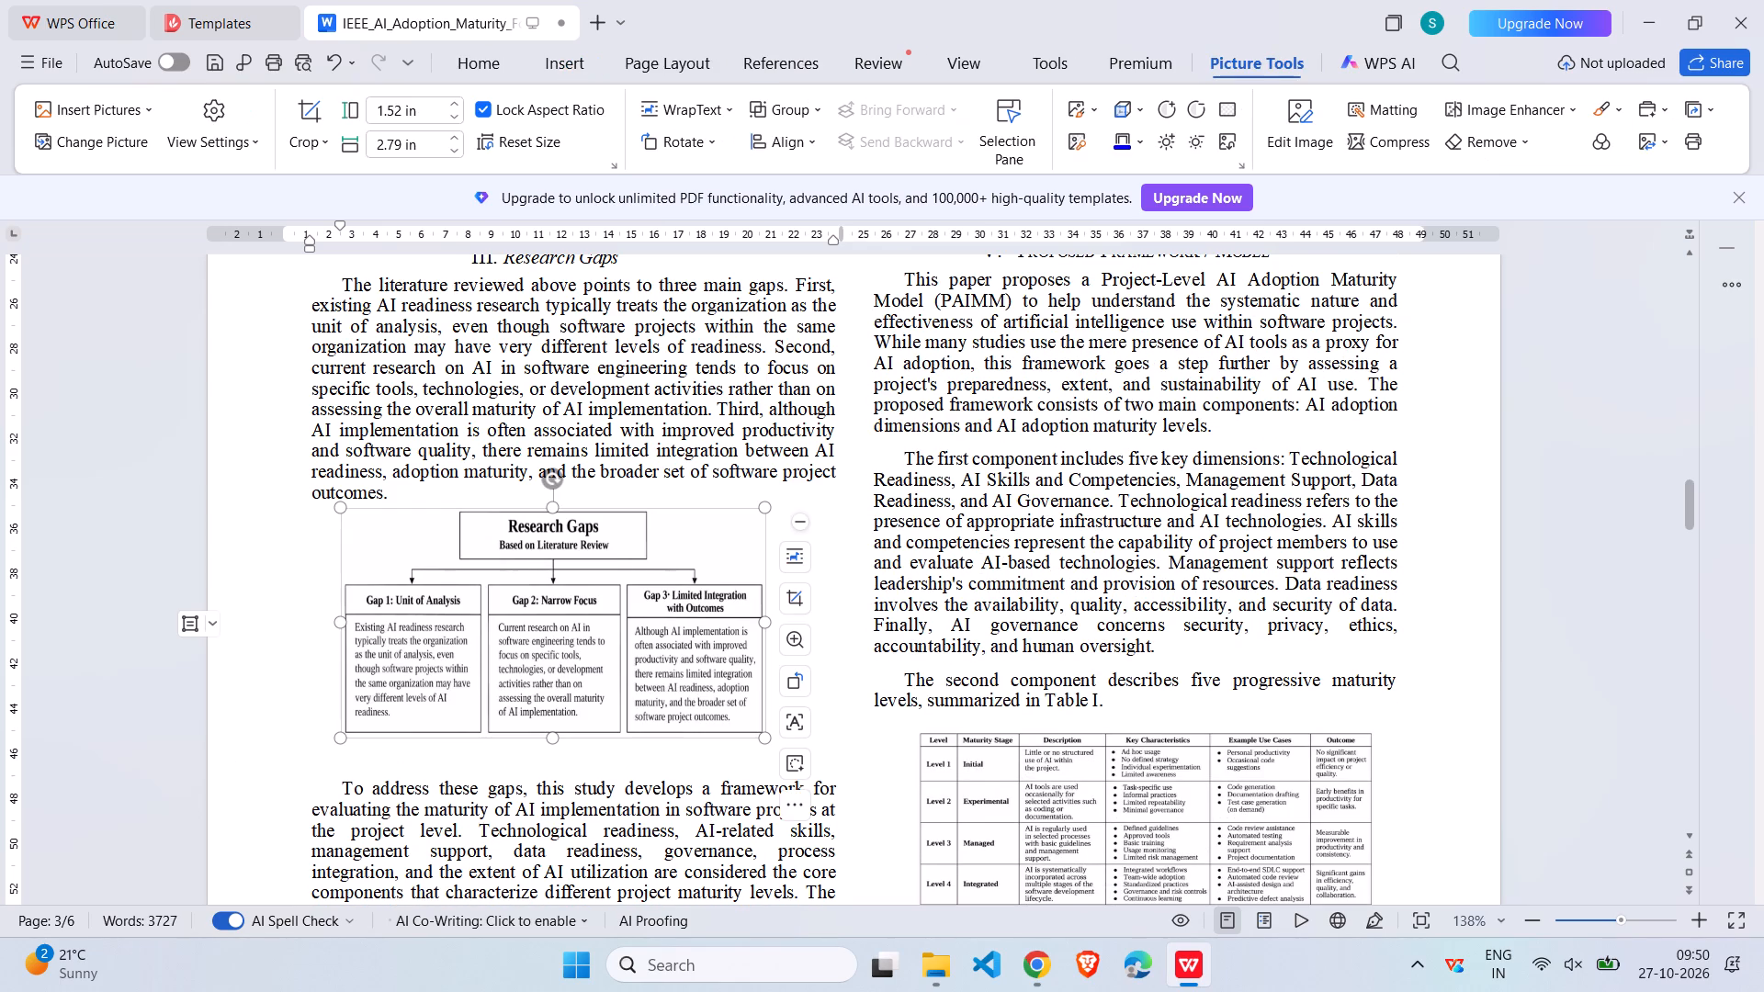
{"action": "left_click_drag", "start_coordinate": [763, 742], "coordinate": [743, 729]}
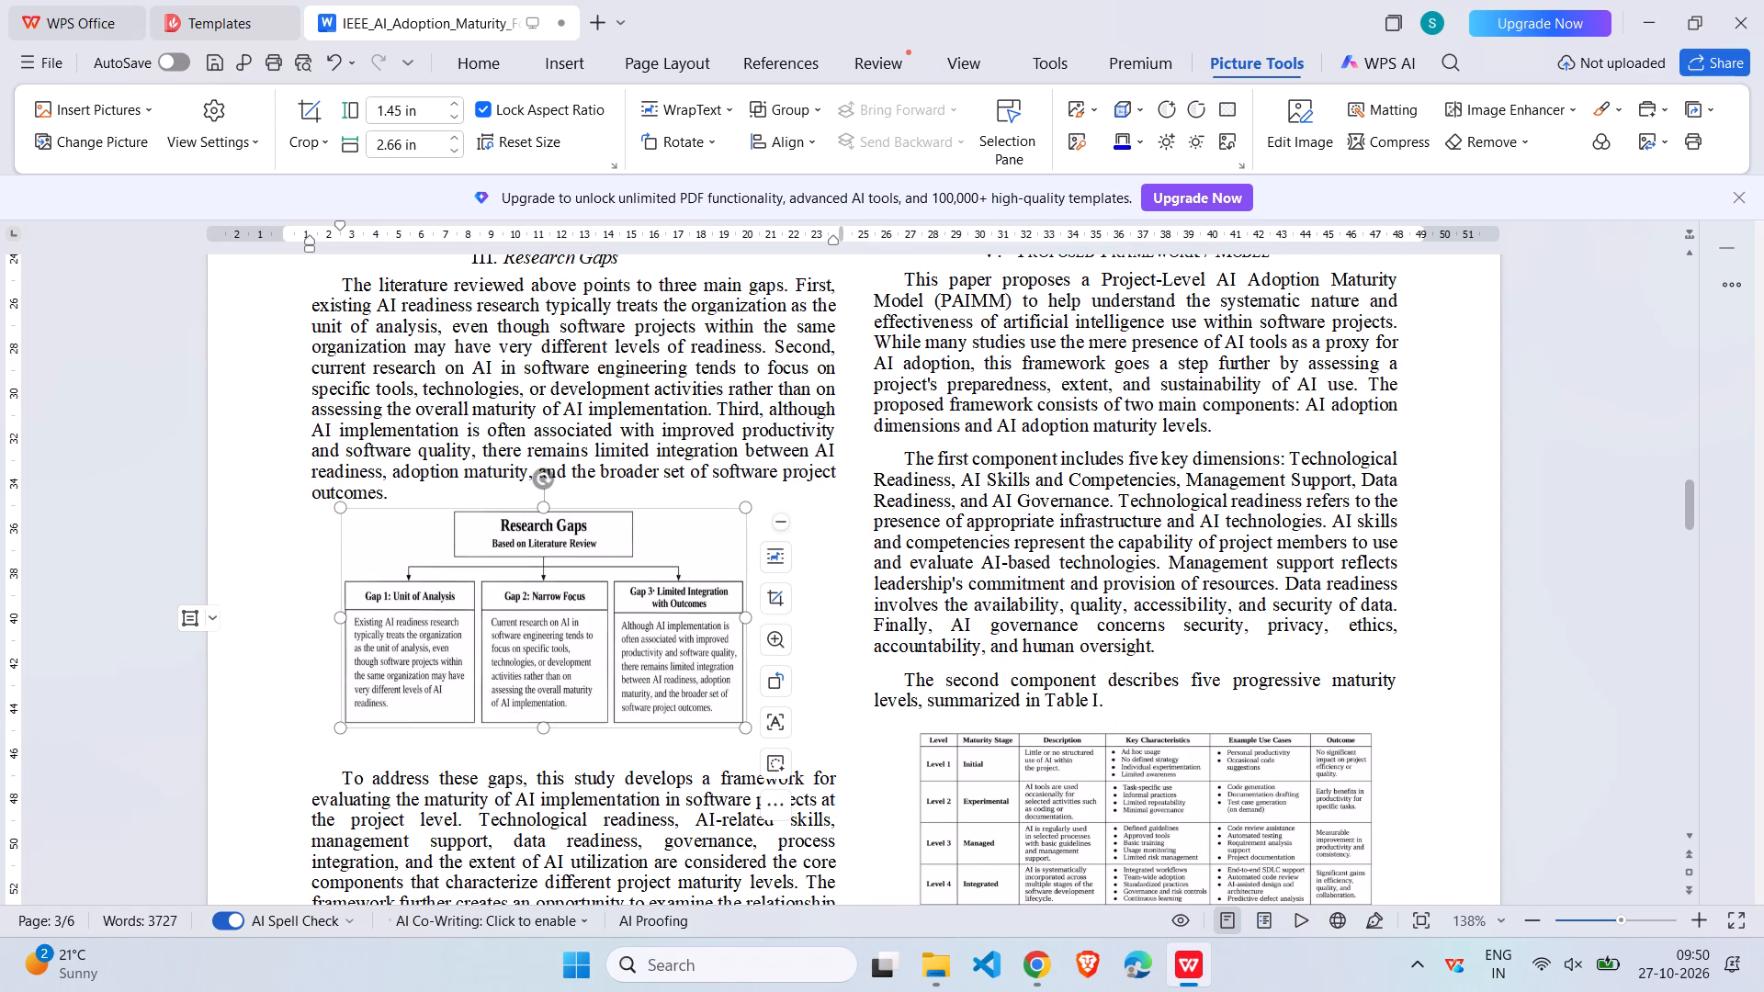
{"action": "left_click", "coordinate": [752, 727]}
{"action": "left_click", "coordinate": [464, 750]}
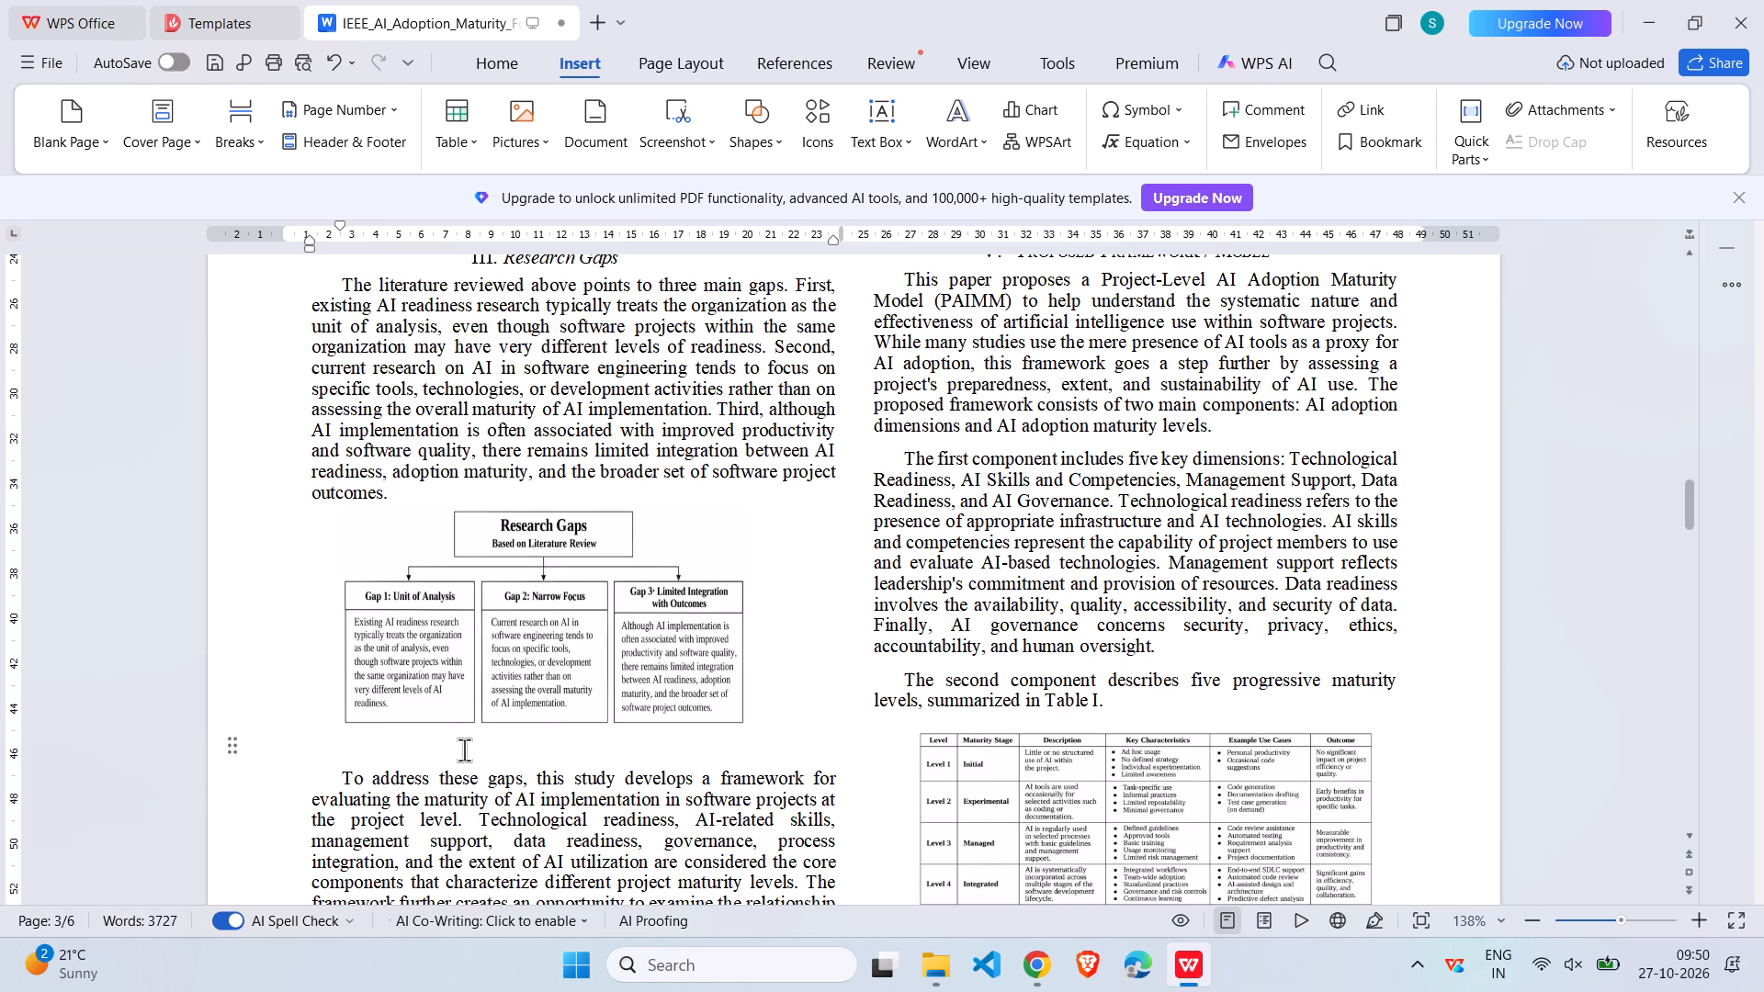
Examine the text flow on page 3 around the Research Gaps diagram, the Methodology subsections, and the Table I picture and caption.
{"action": "scroll", "coordinate": [464, 750], "scroll_direction": "down", "scroll_amount": 2}
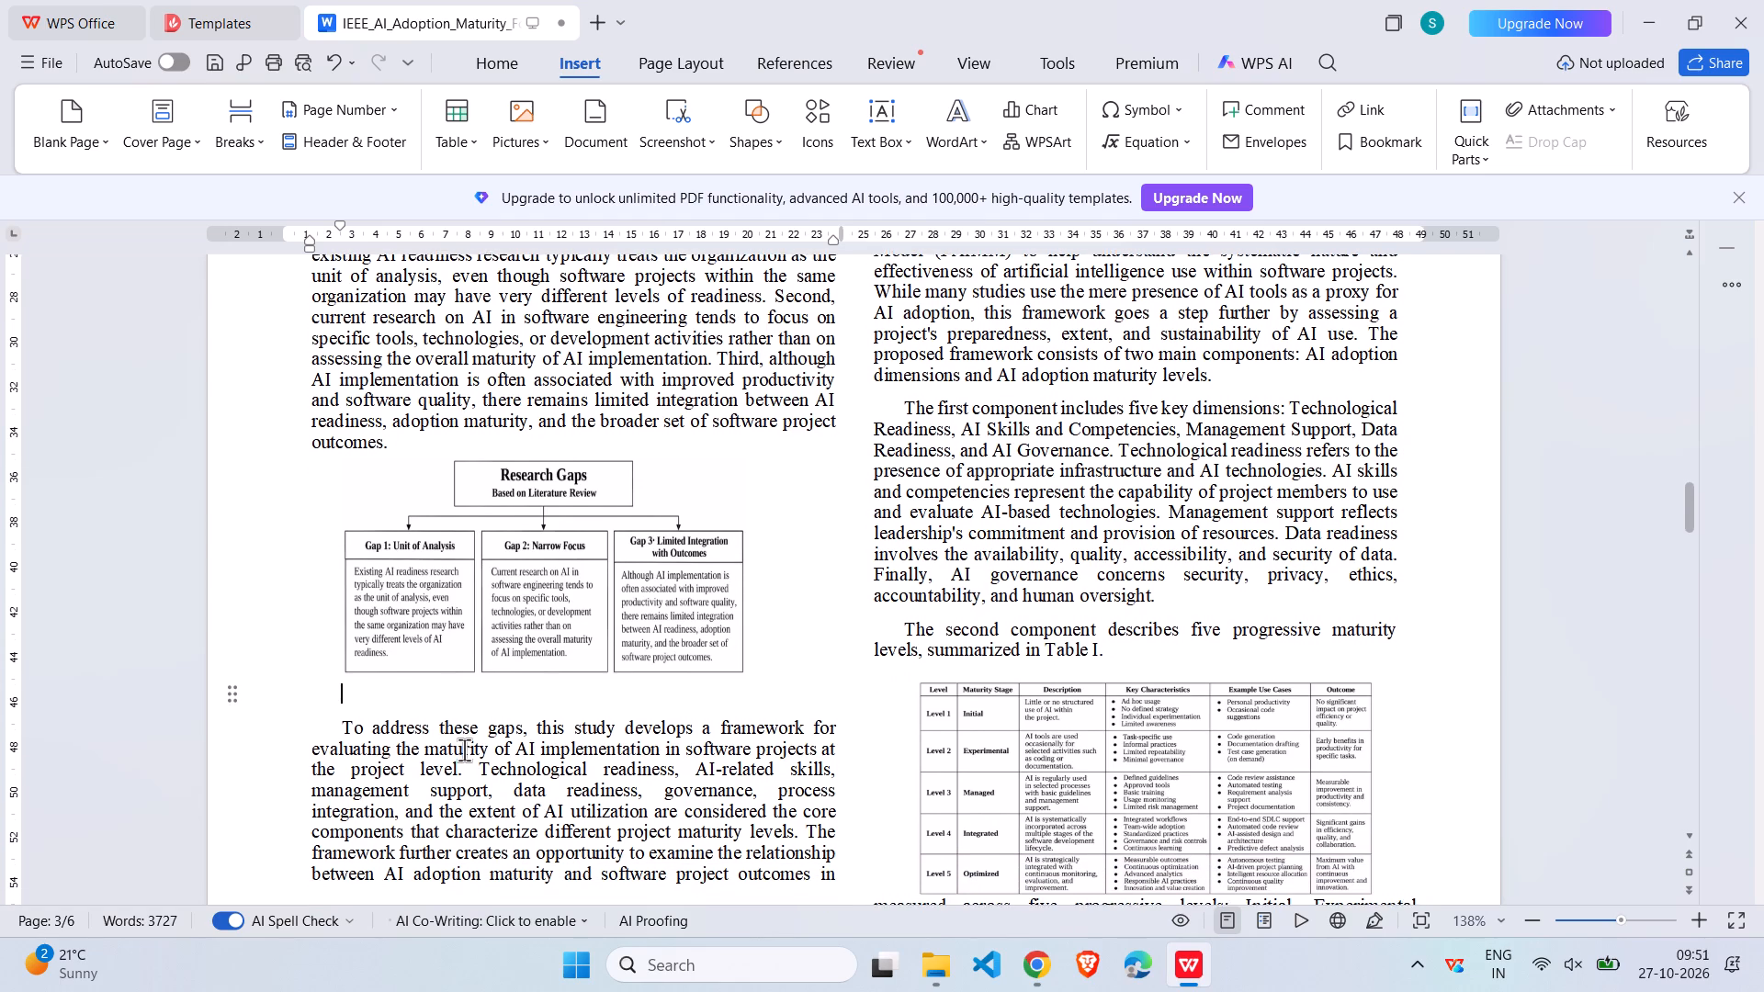
{"action": "scroll", "coordinate": [464, 750], "scroll_direction": "down", "scroll_amount": 3}
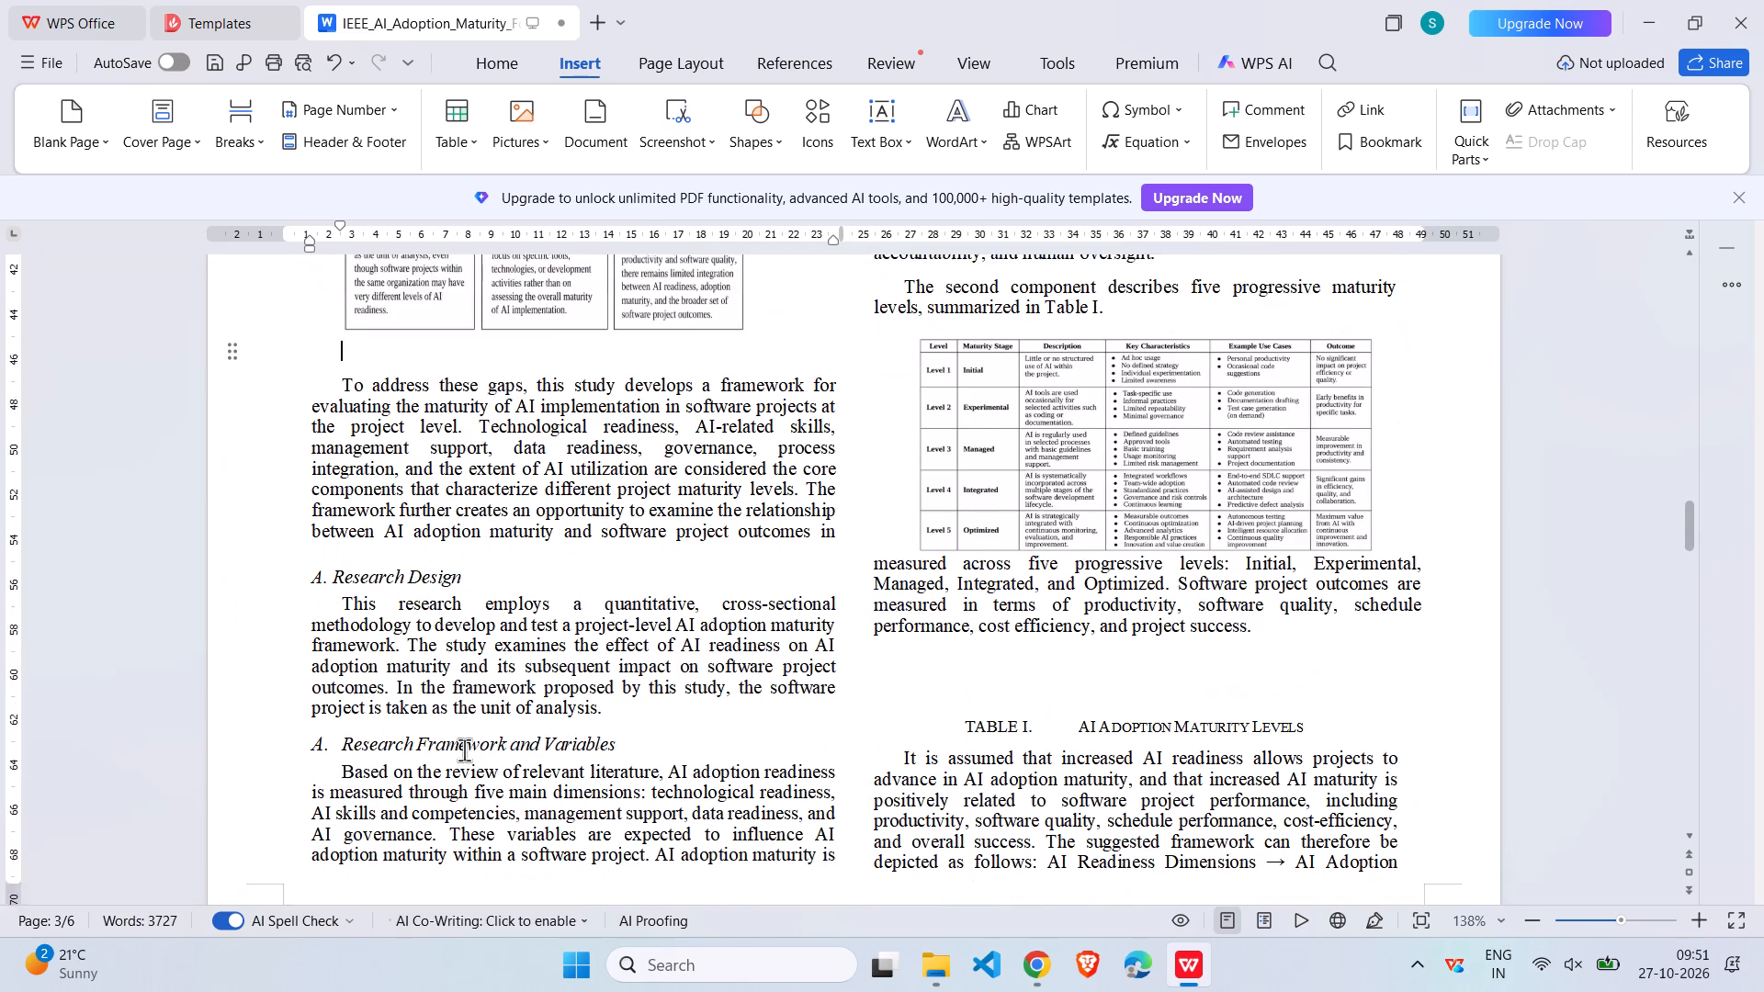
{"action": "scroll", "coordinate": [464, 750], "scroll_direction": "down", "scroll_amount": 1}
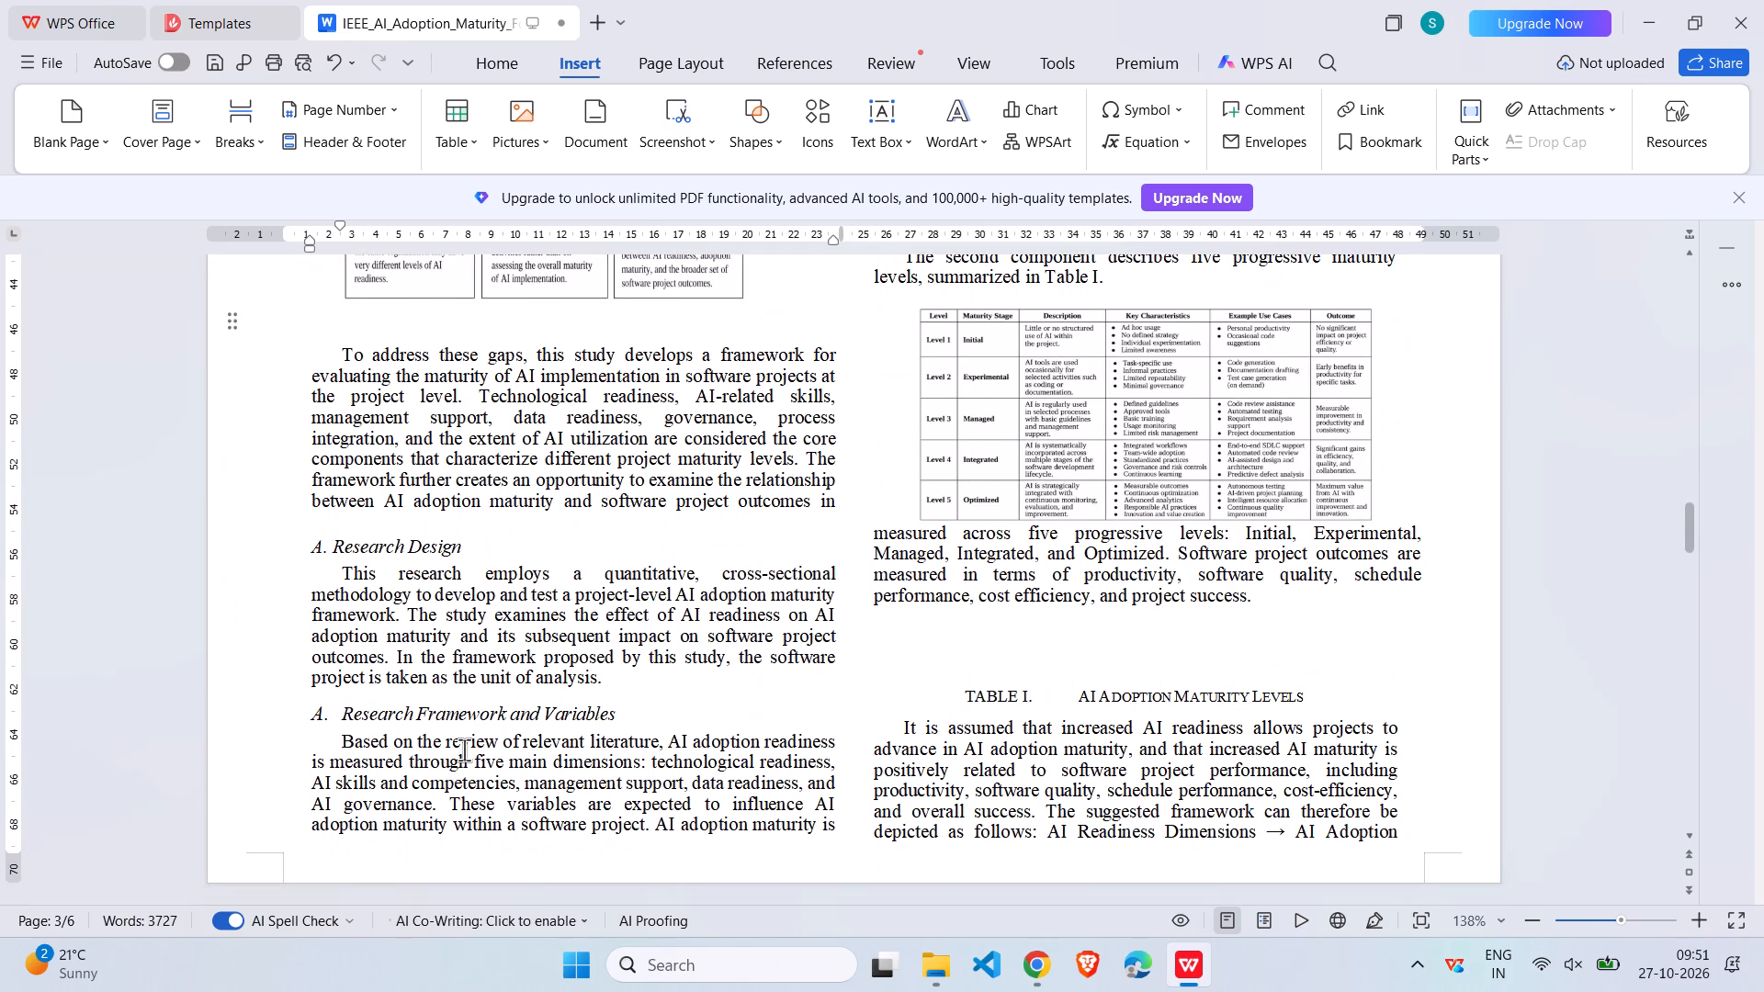
{"action": "scroll", "coordinate": [464, 750], "scroll_direction": "up", "scroll_amount": 2}
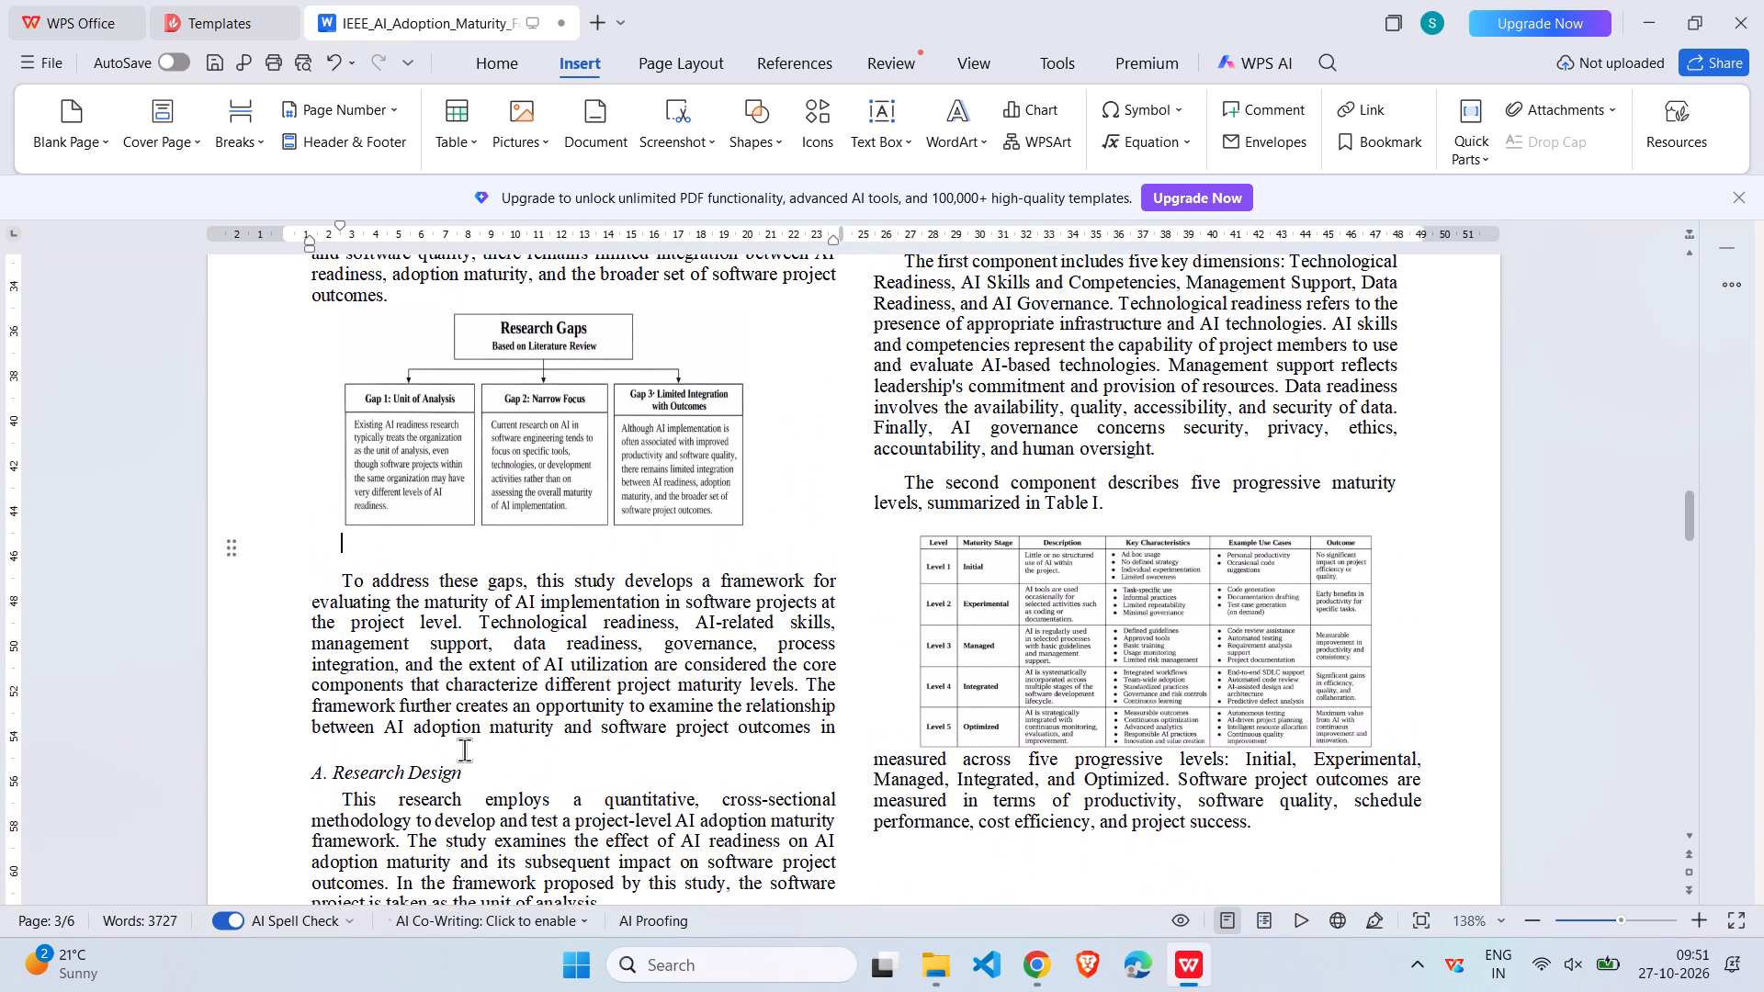
{"action": "scroll", "coordinate": [464, 750], "scroll_direction": "up", "scroll_amount": 2}
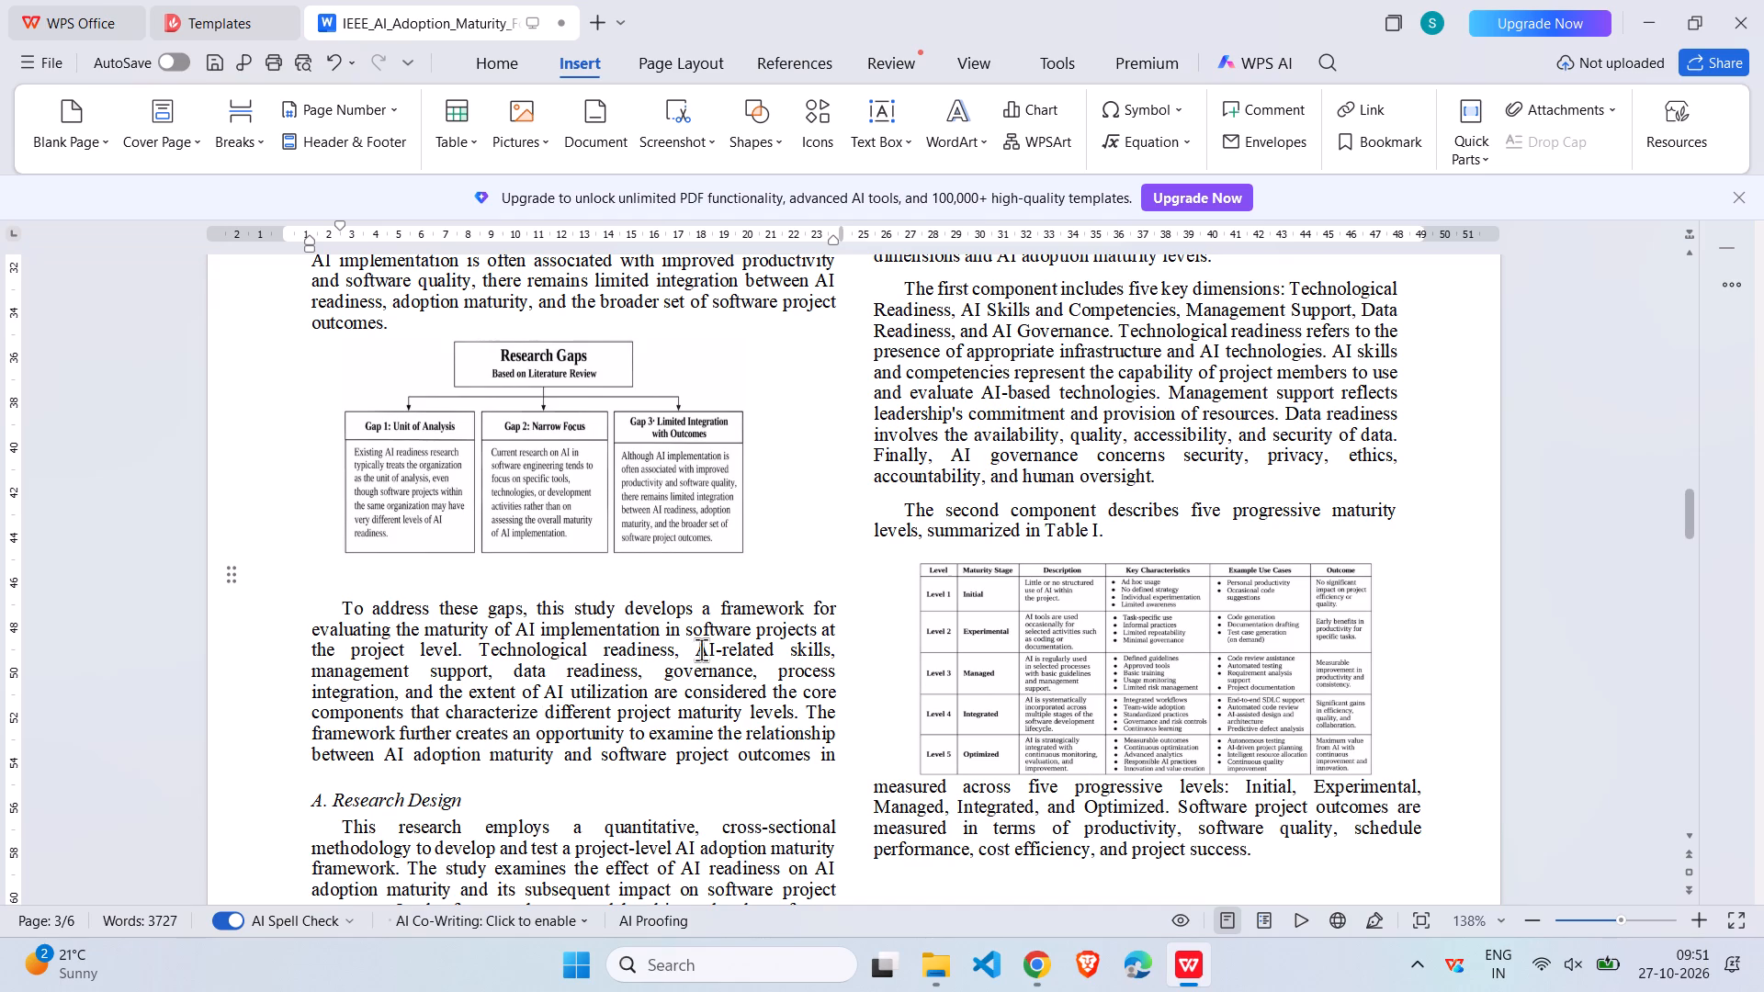
{"action": "scroll", "coordinate": [718, 639], "scroll_direction": "down", "scroll_amount": 1}
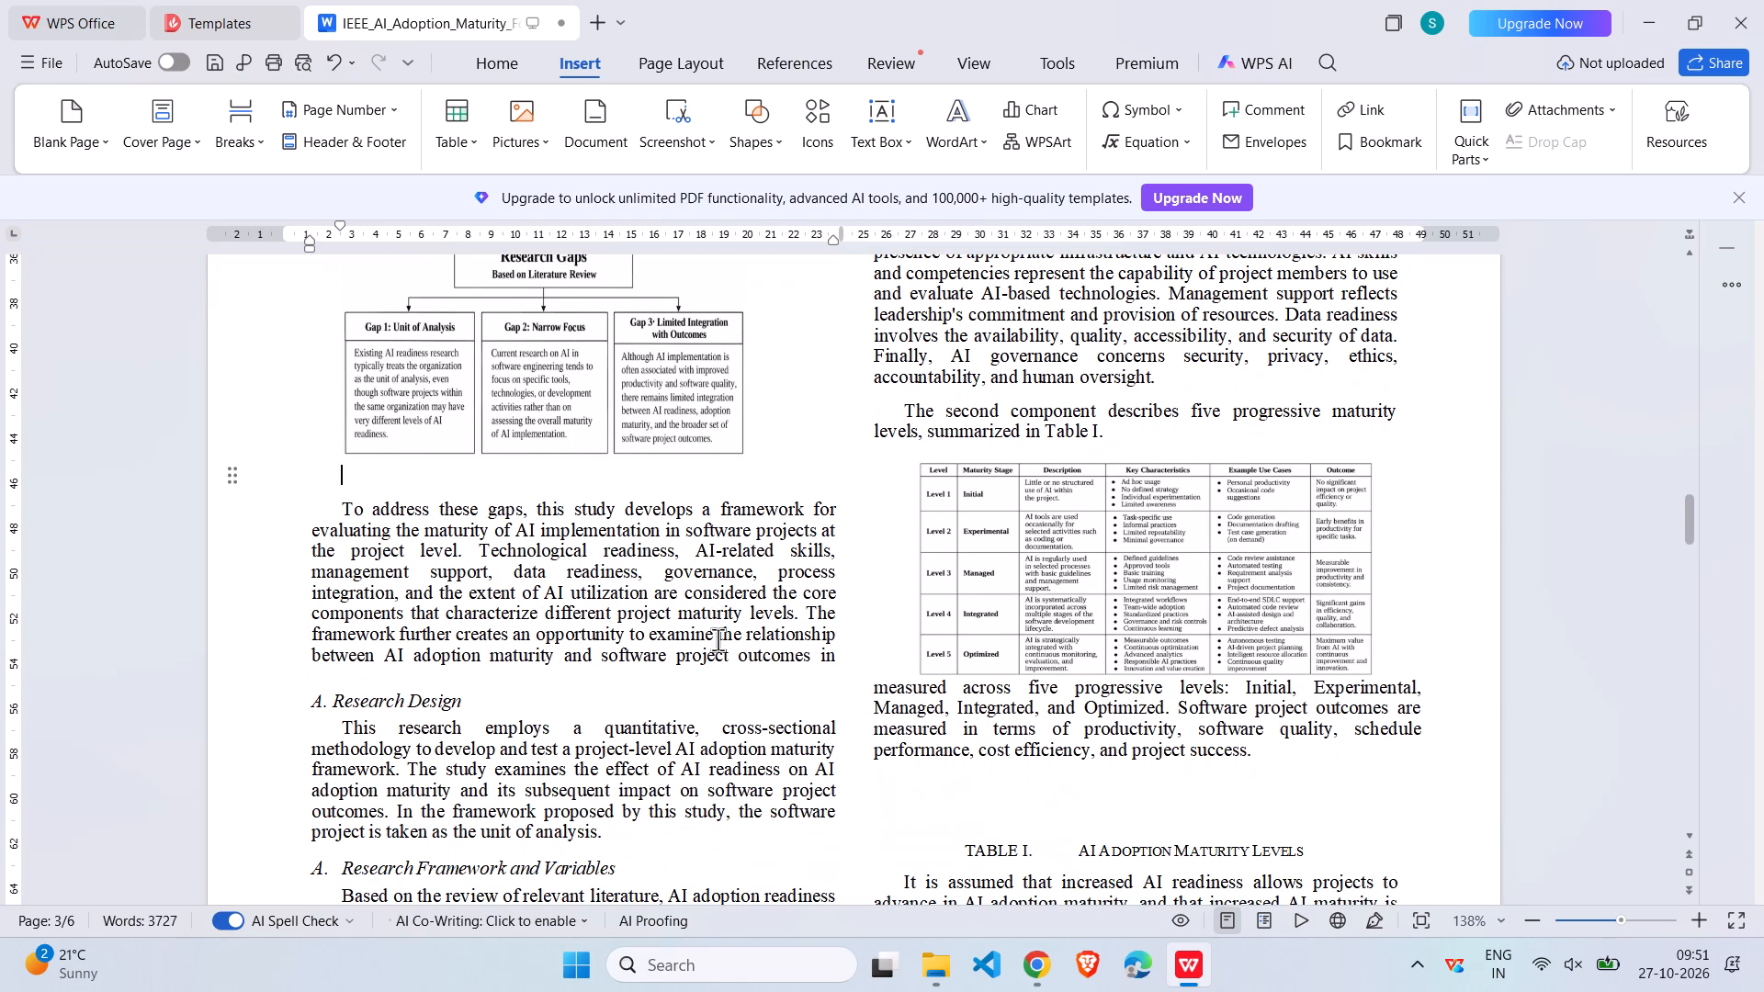
{"action": "scroll", "coordinate": [718, 639], "scroll_direction": "up", "scroll_amount": 2}
{"action": "scroll", "coordinate": [718, 639], "scroll_direction": "right", "scroll_amount": 1}
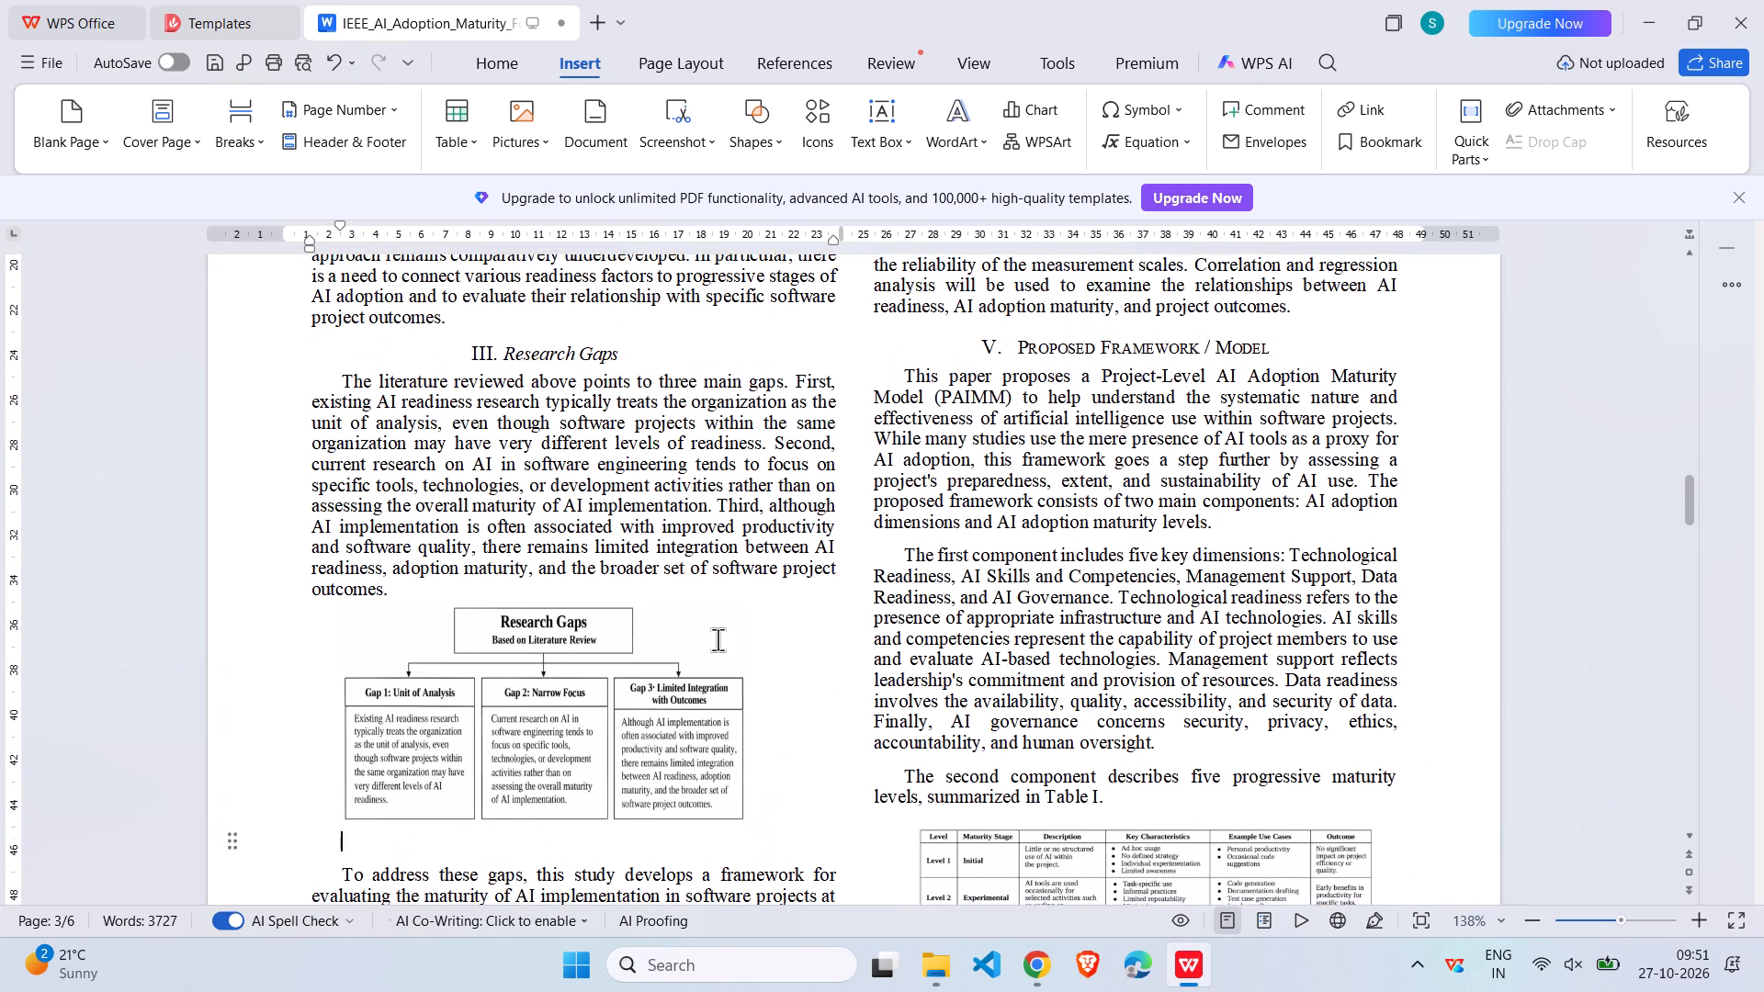
{"action": "scroll", "coordinate": [718, 639], "scroll_direction": "right", "scroll_amount": 1}
{"action": "scroll", "coordinate": [718, 639], "scroll_direction": "down", "scroll_amount": 1}
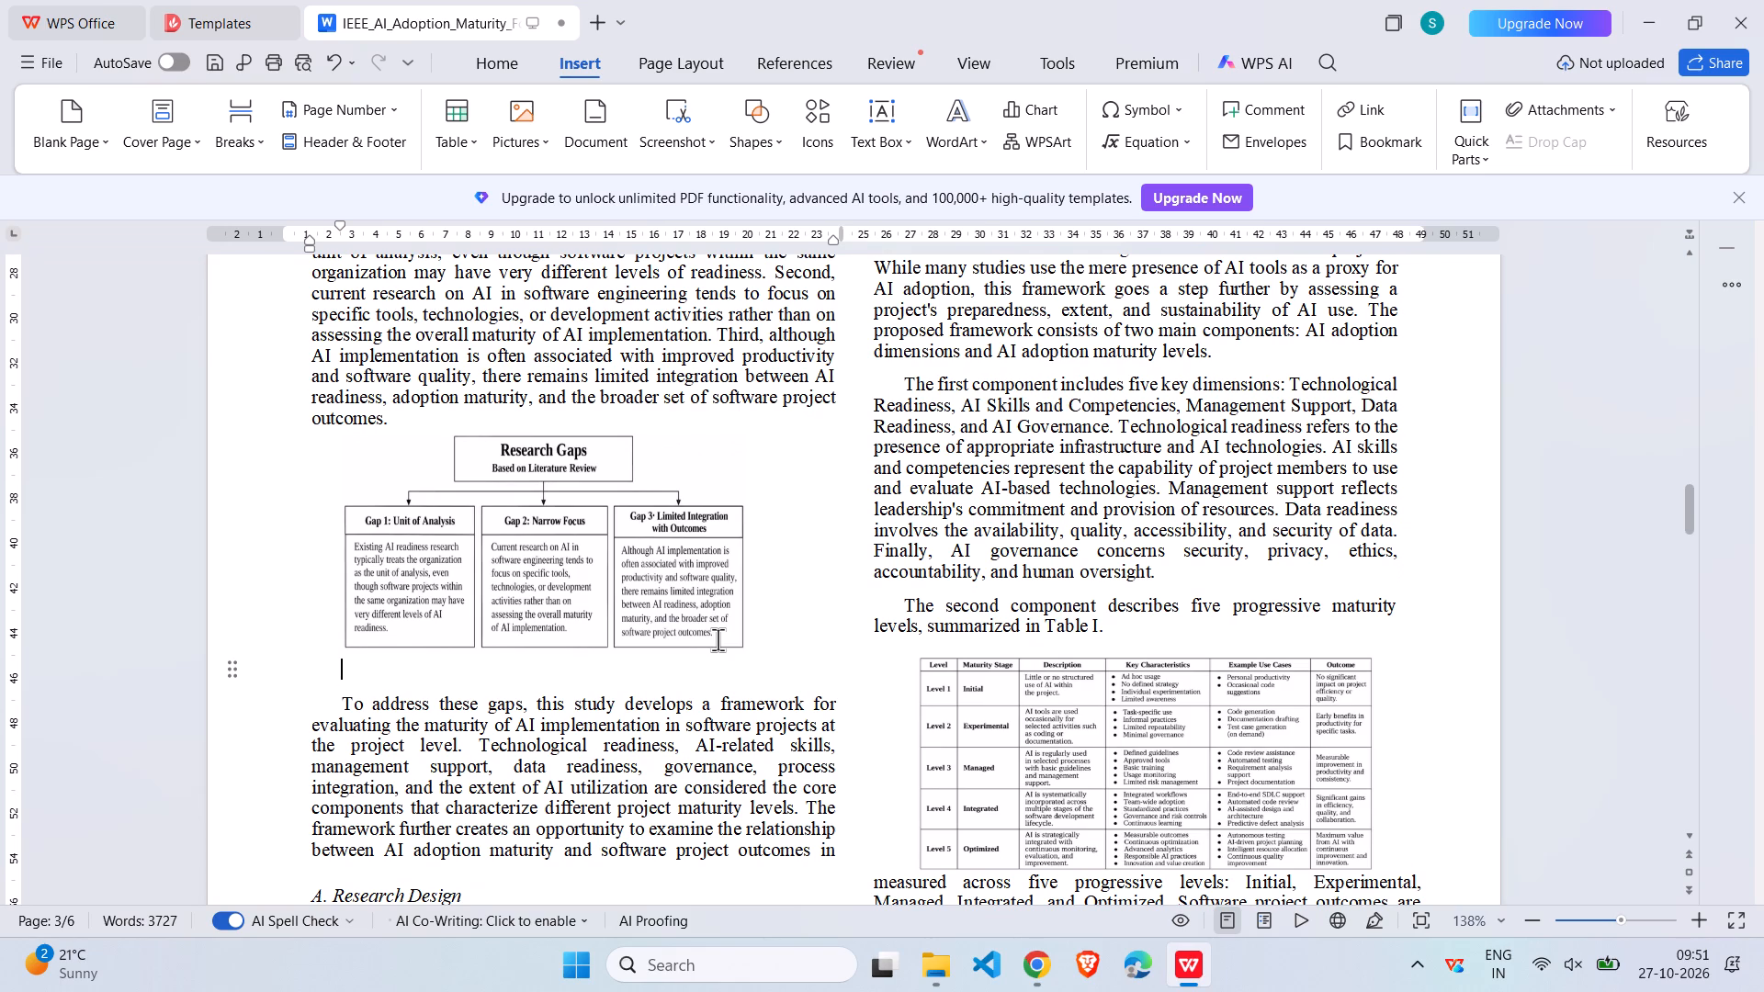
{"action": "scroll", "coordinate": [718, 639], "scroll_direction": "right", "scroll_amount": 1}
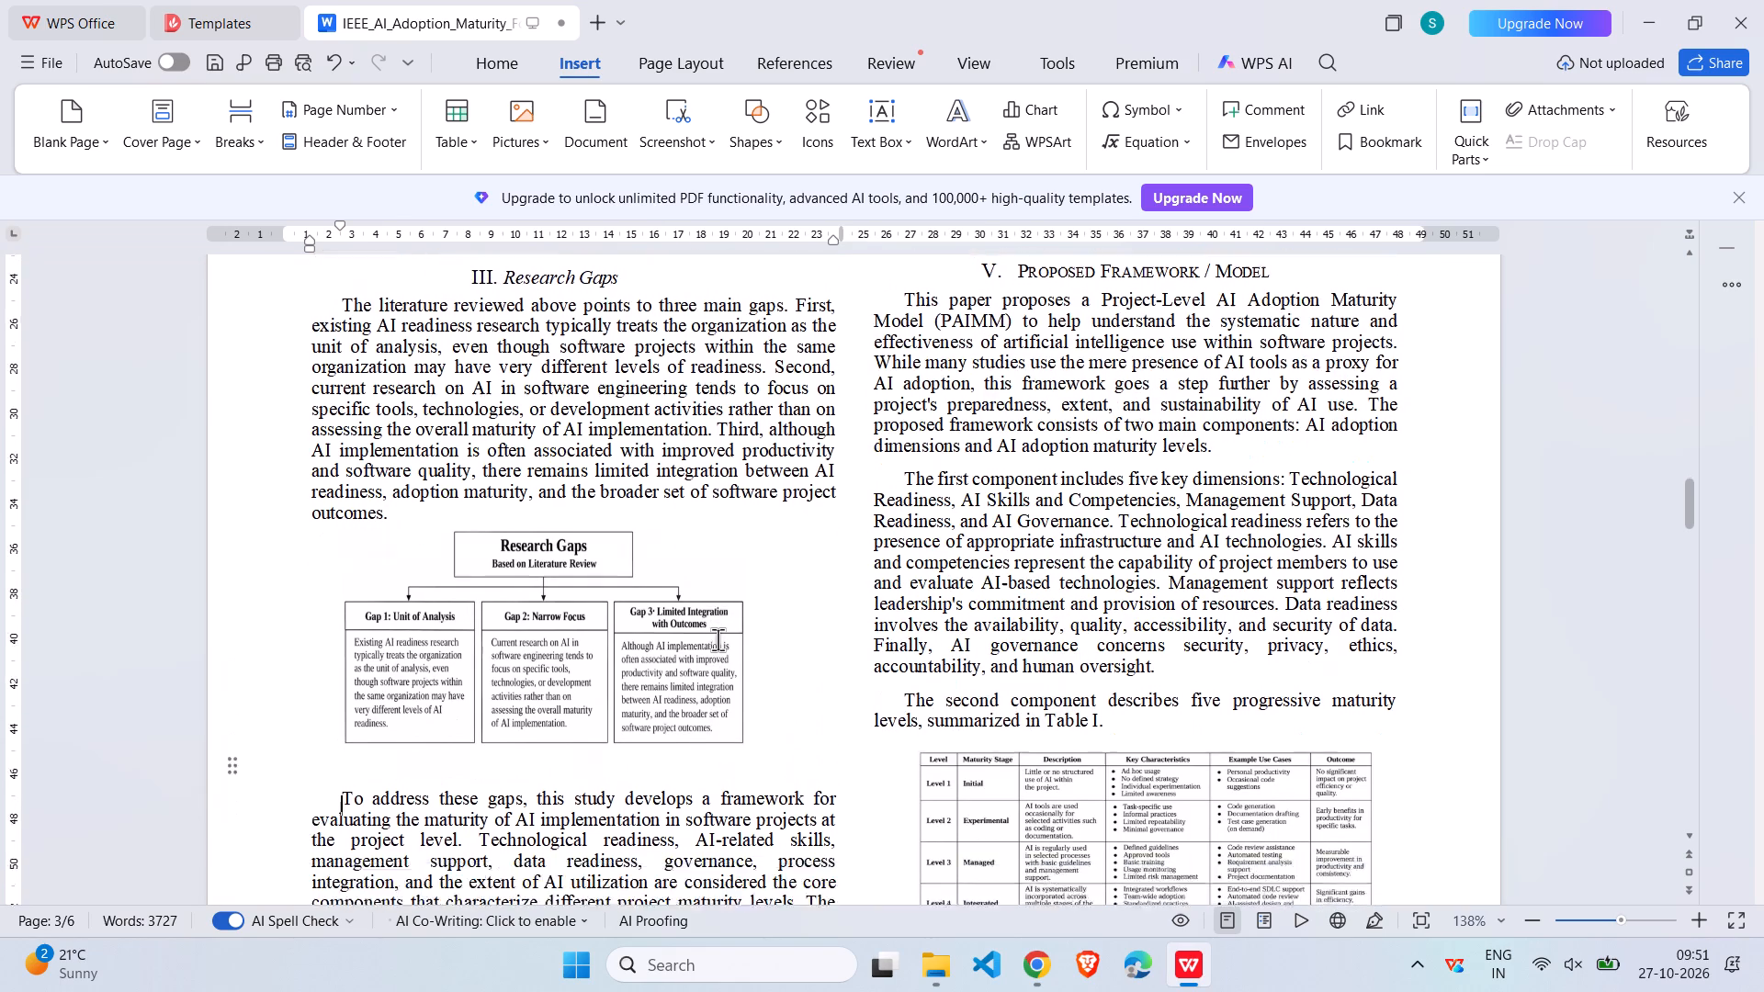
{"action": "scroll", "coordinate": [718, 639], "scroll_direction": "right", "scroll_amount": 1}
{"action": "scroll", "coordinate": [718, 639], "scroll_direction": "down", "scroll_amount": 2}
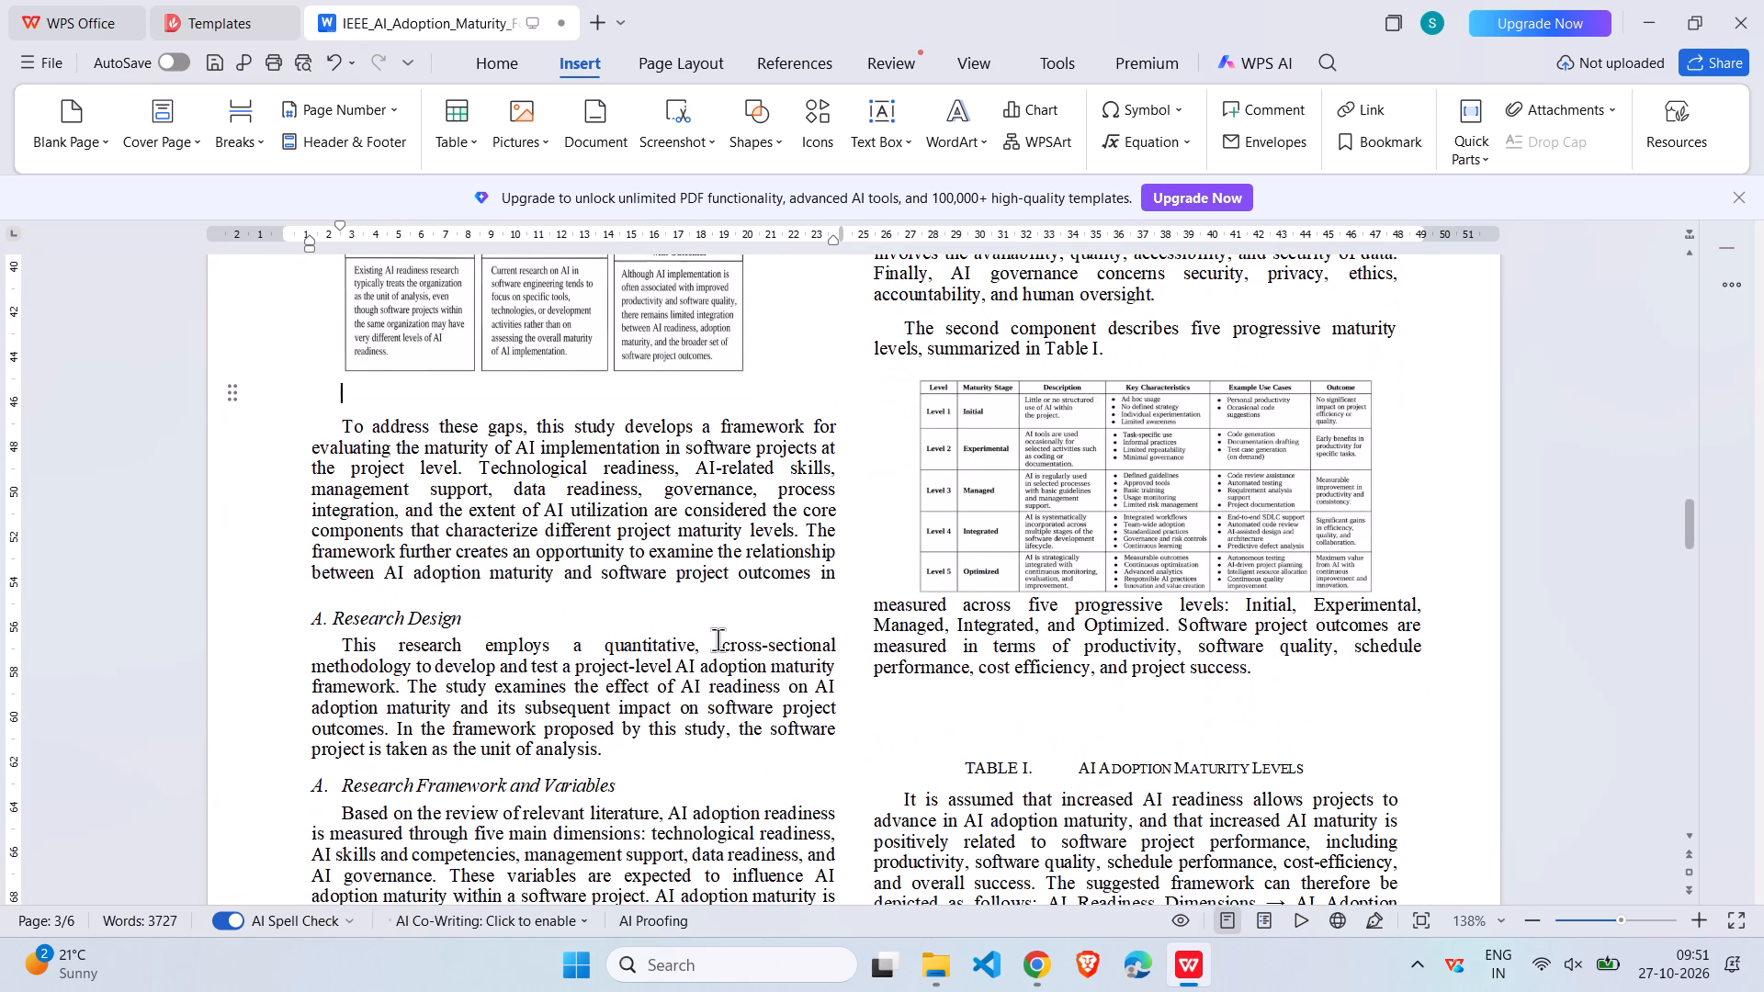
{"action": "scroll", "coordinate": [718, 639], "scroll_direction": "down", "scroll_amount": 1}
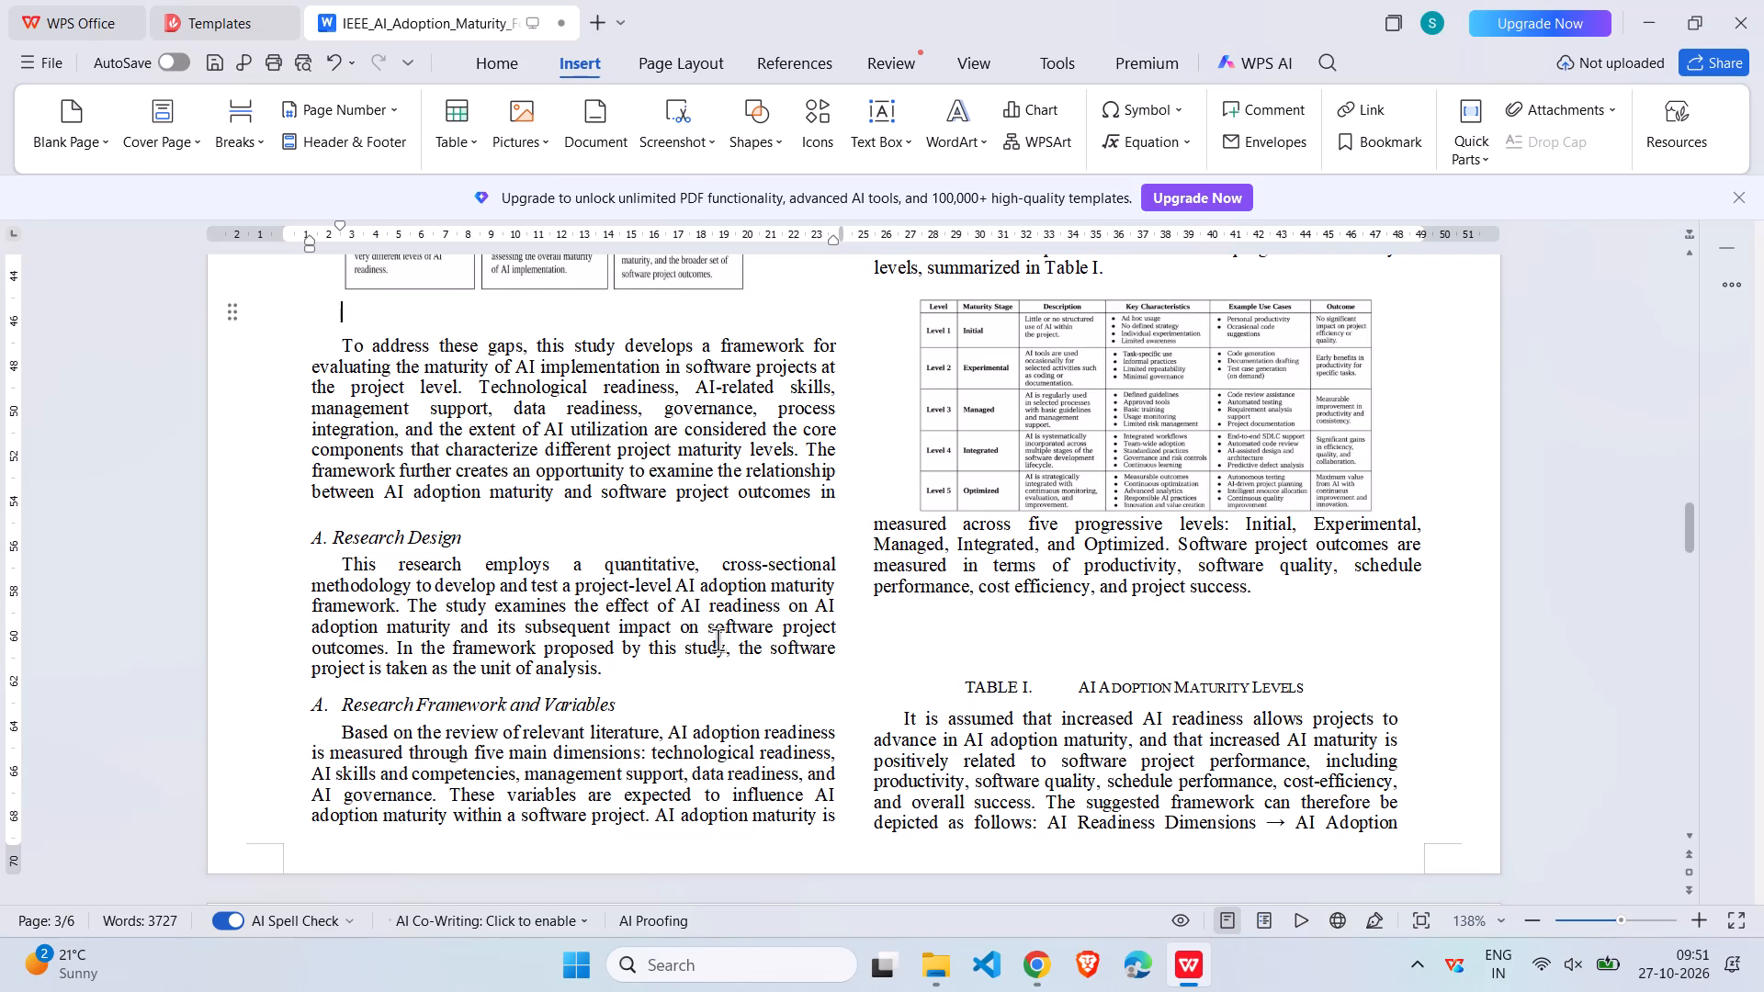
{"action": "scroll", "coordinate": [718, 639], "scroll_direction": "up", "scroll_amount": 5}
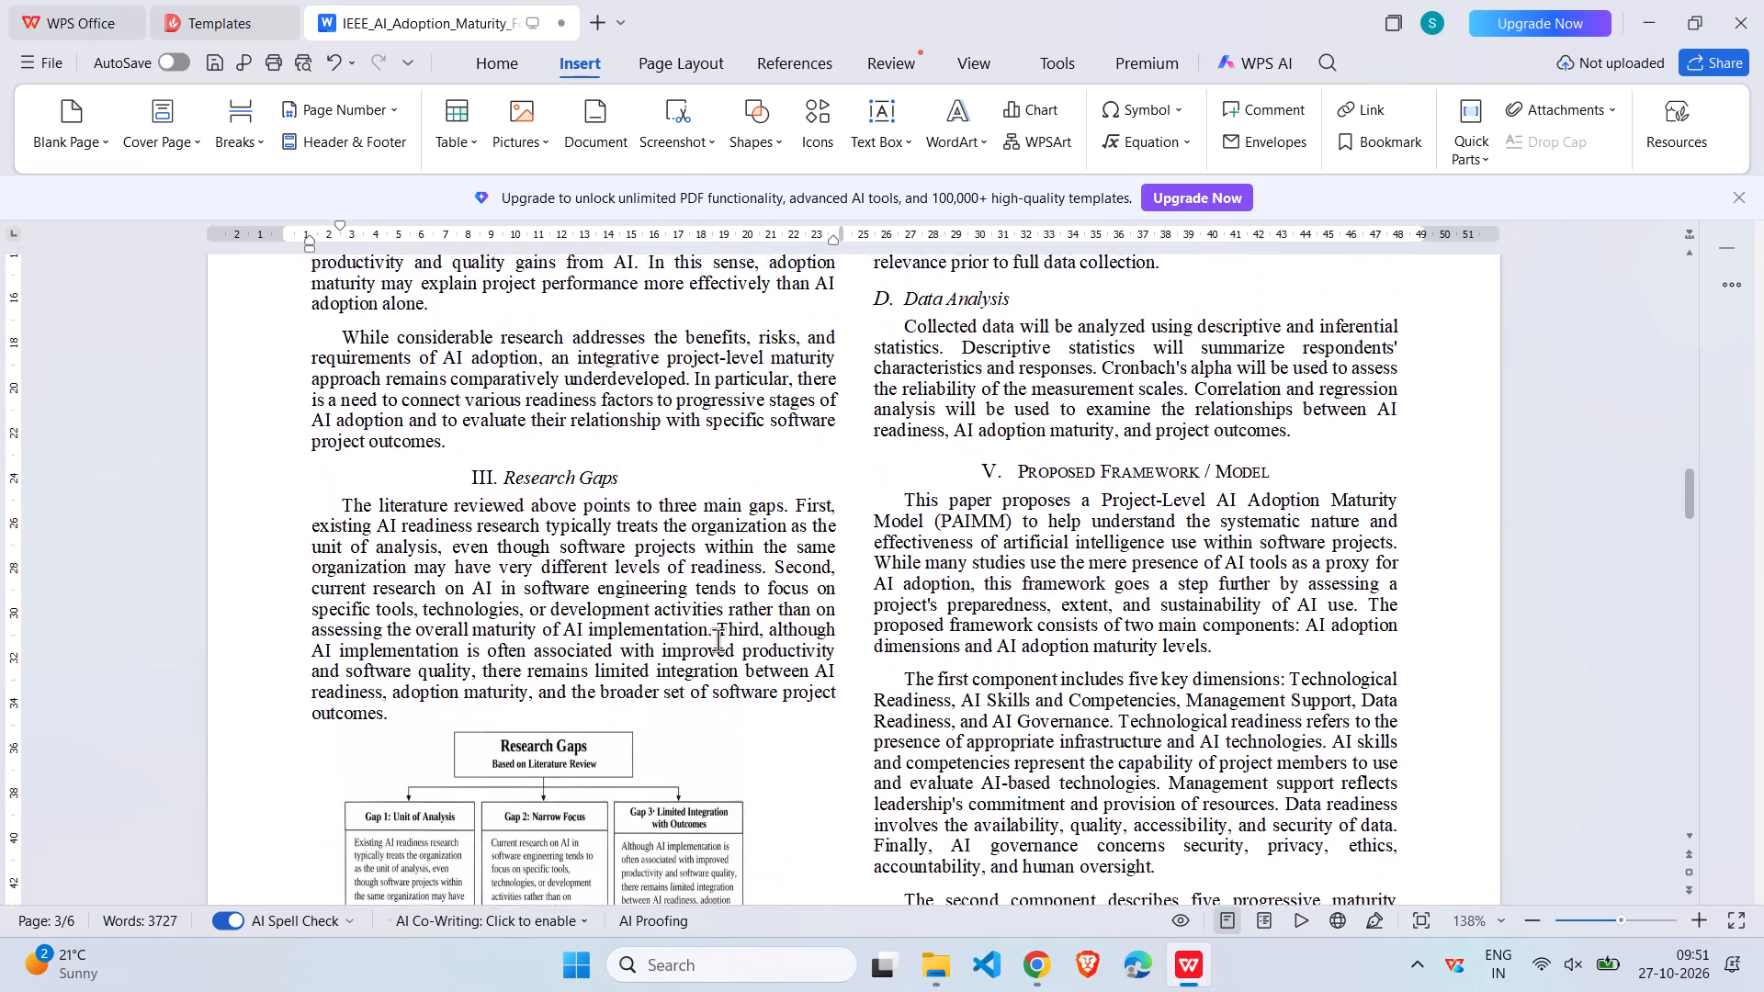
{"action": "scroll", "coordinate": [718, 639], "scroll_direction": "up", "scroll_amount": 2}
{"action": "scroll", "coordinate": [718, 639], "scroll_direction": "down", "scroll_amount": 6}
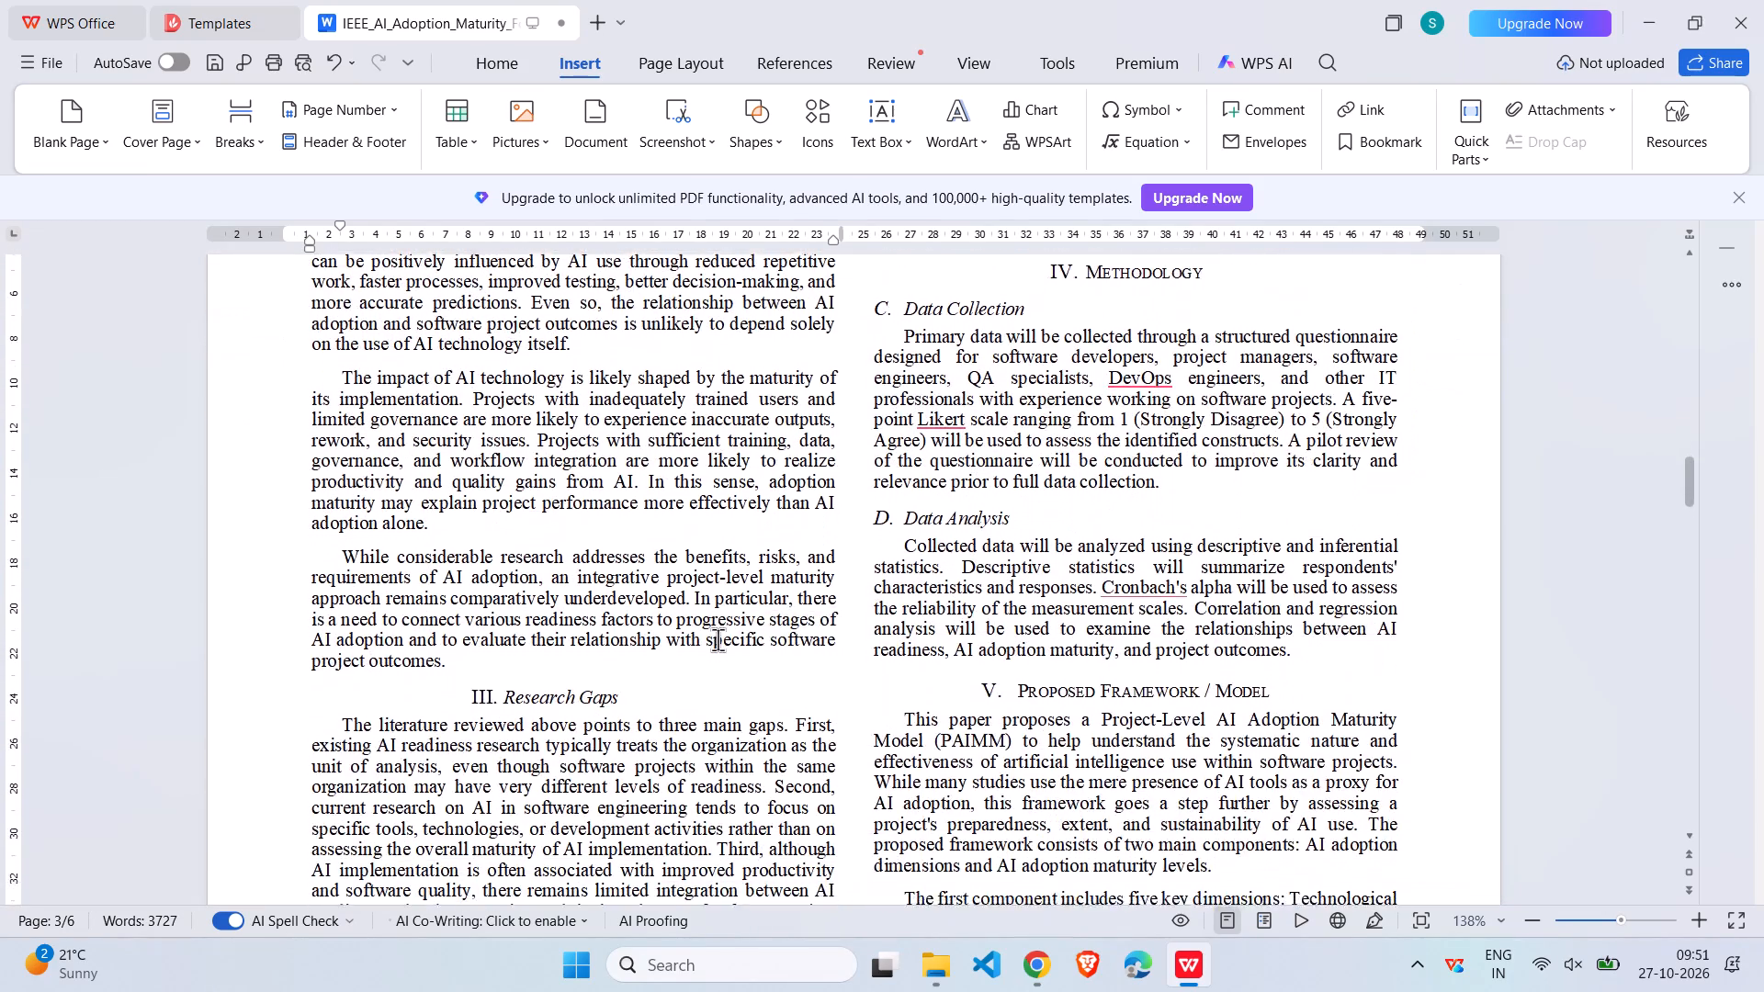
{"action": "scroll", "coordinate": [718, 639], "scroll_direction": "down", "scroll_amount": 3}
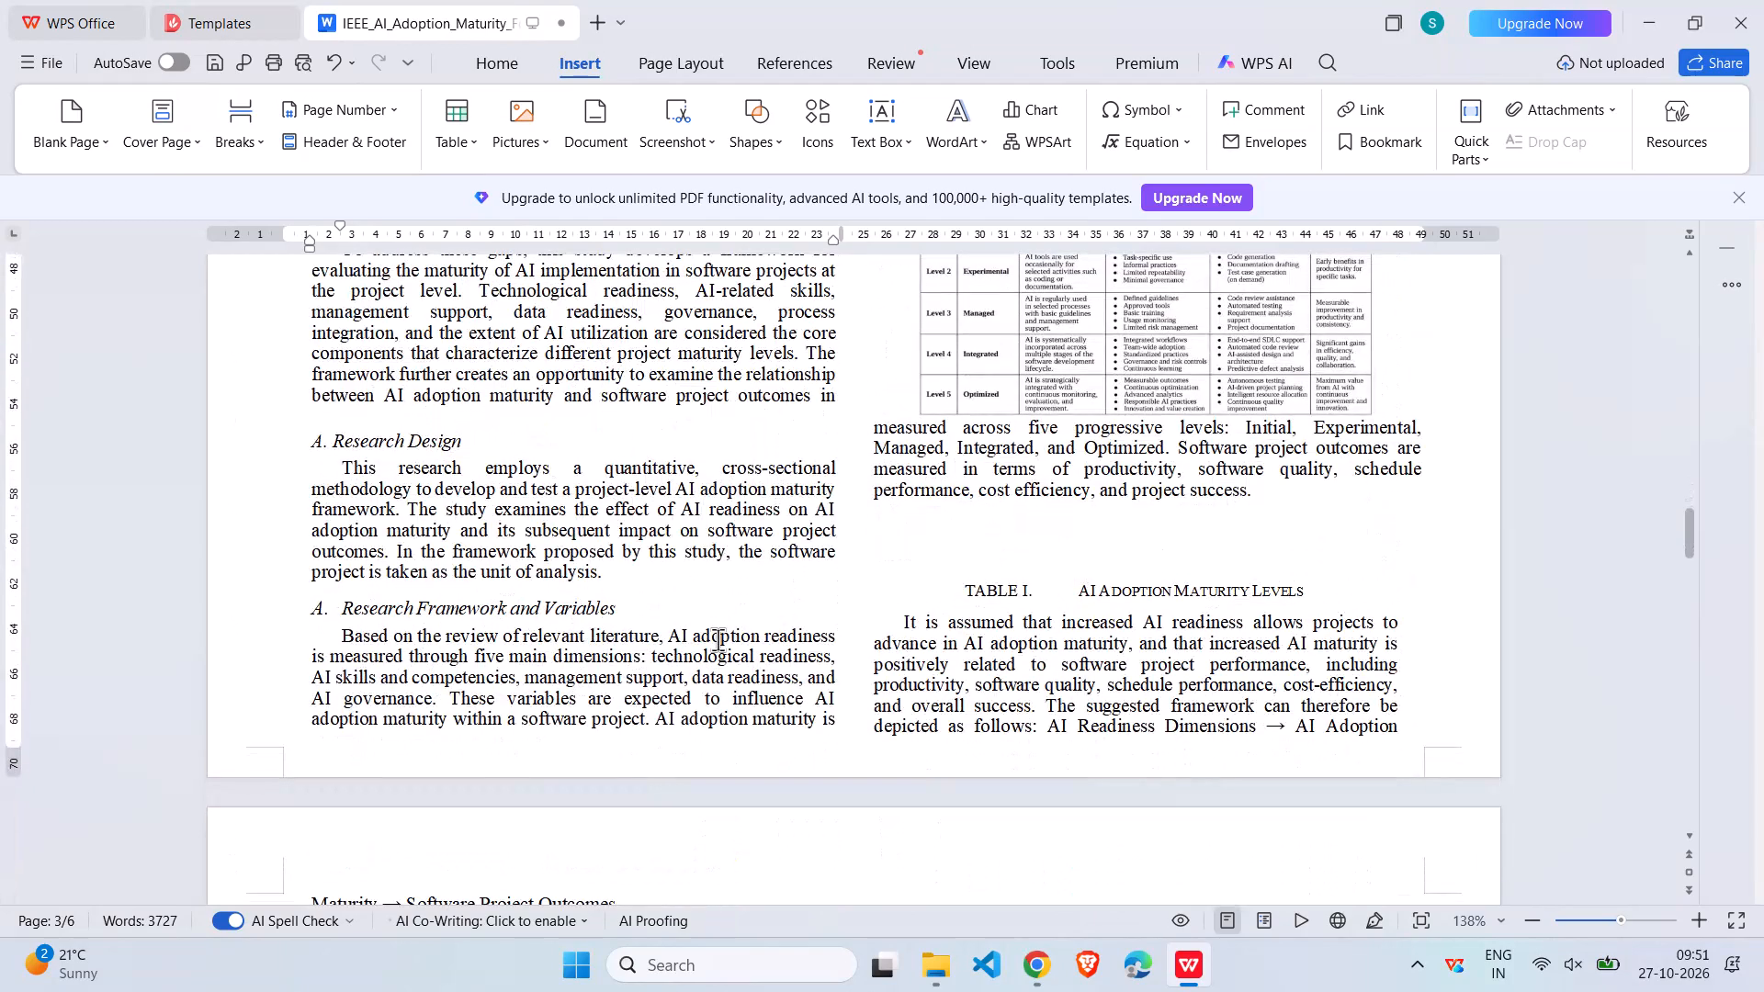
{"action": "scroll", "coordinate": [718, 639], "scroll_direction": "up", "scroll_amount": 2}
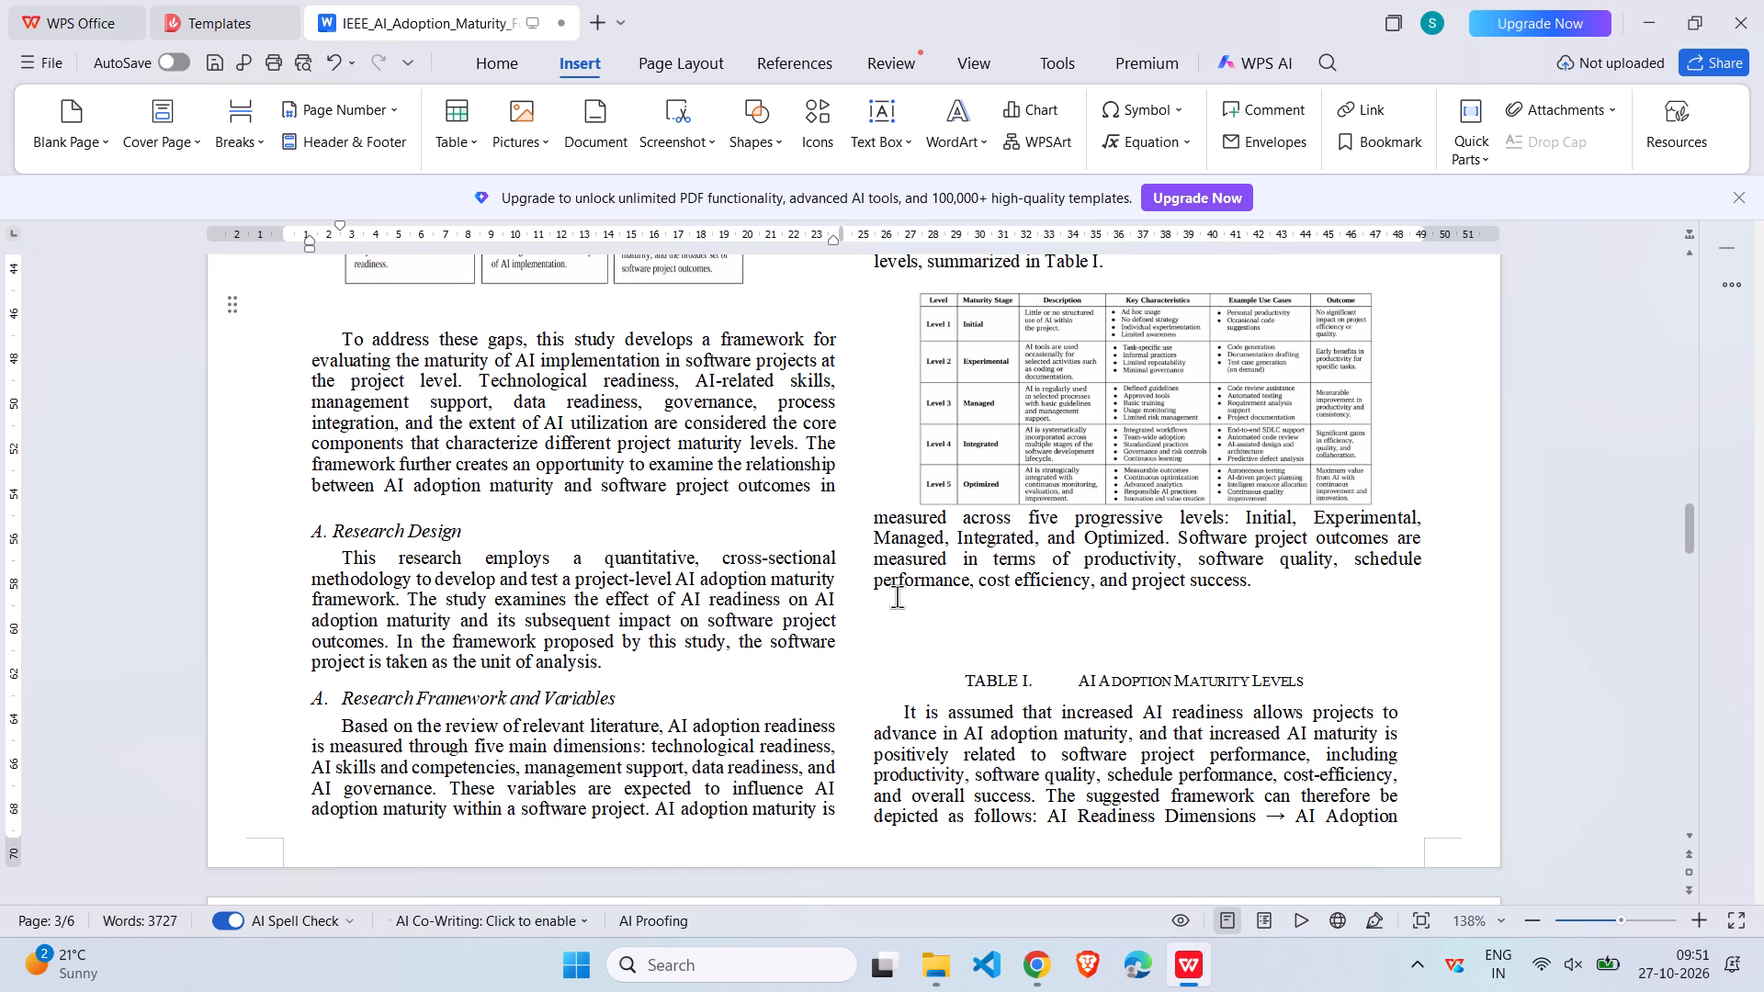
{"action": "scroll", "coordinate": [897, 596], "scroll_direction": "up", "scroll_amount": 6}
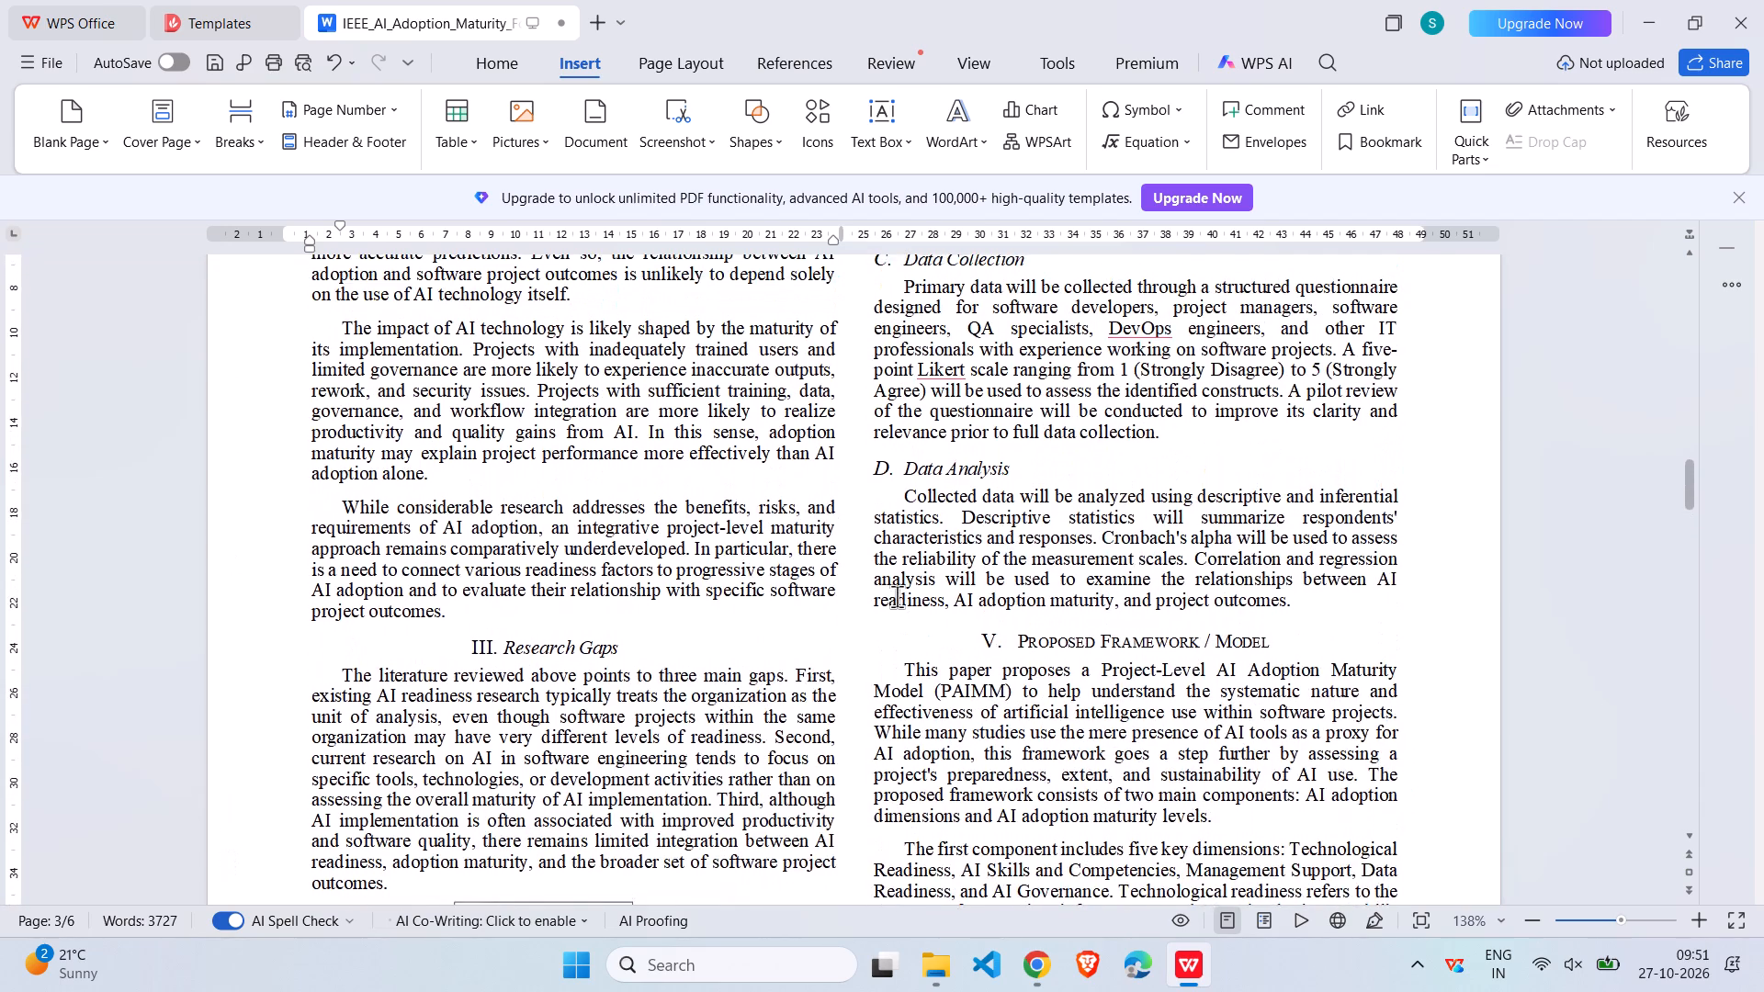
{"action": "scroll", "coordinate": [897, 596], "scroll_direction": "up", "scroll_amount": 3}
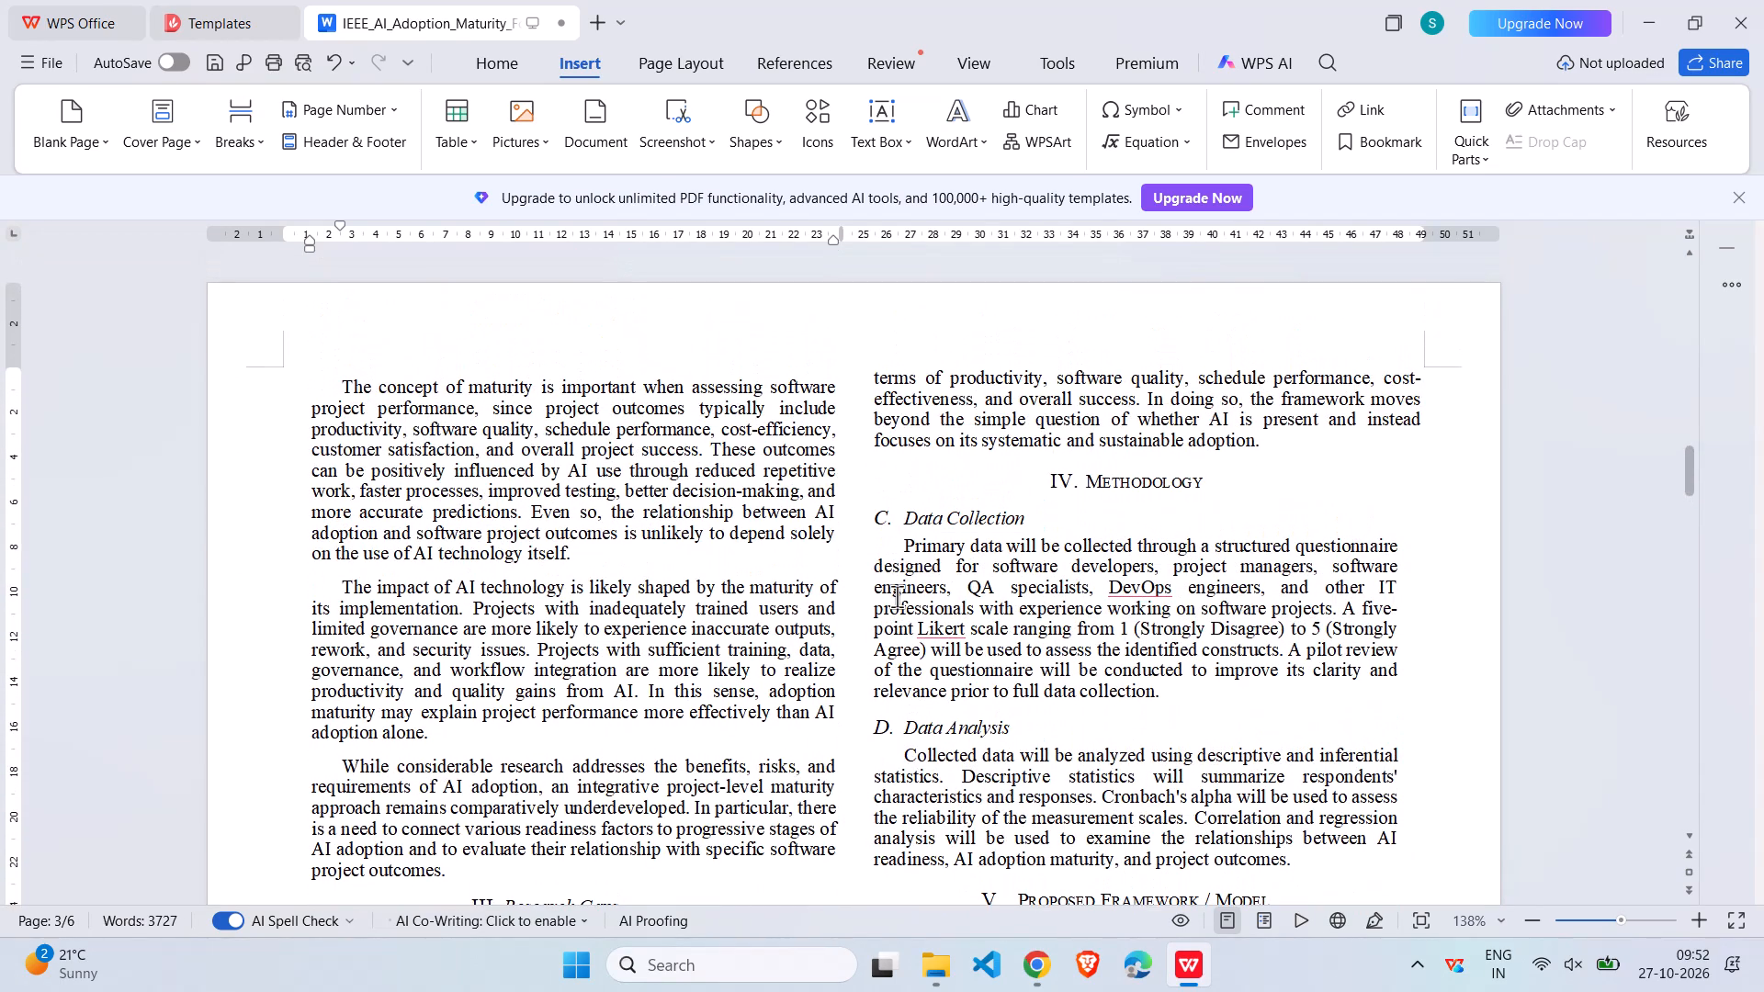
{"action": "scroll", "coordinate": [897, 596], "scroll_direction": "down", "scroll_amount": 5}
{"action": "scroll", "coordinate": [897, 596], "scroll_direction": "up", "scroll_amount": 1}
{"action": "scroll", "coordinate": [897, 596], "scroll_direction": "down", "scroll_amount": 1}
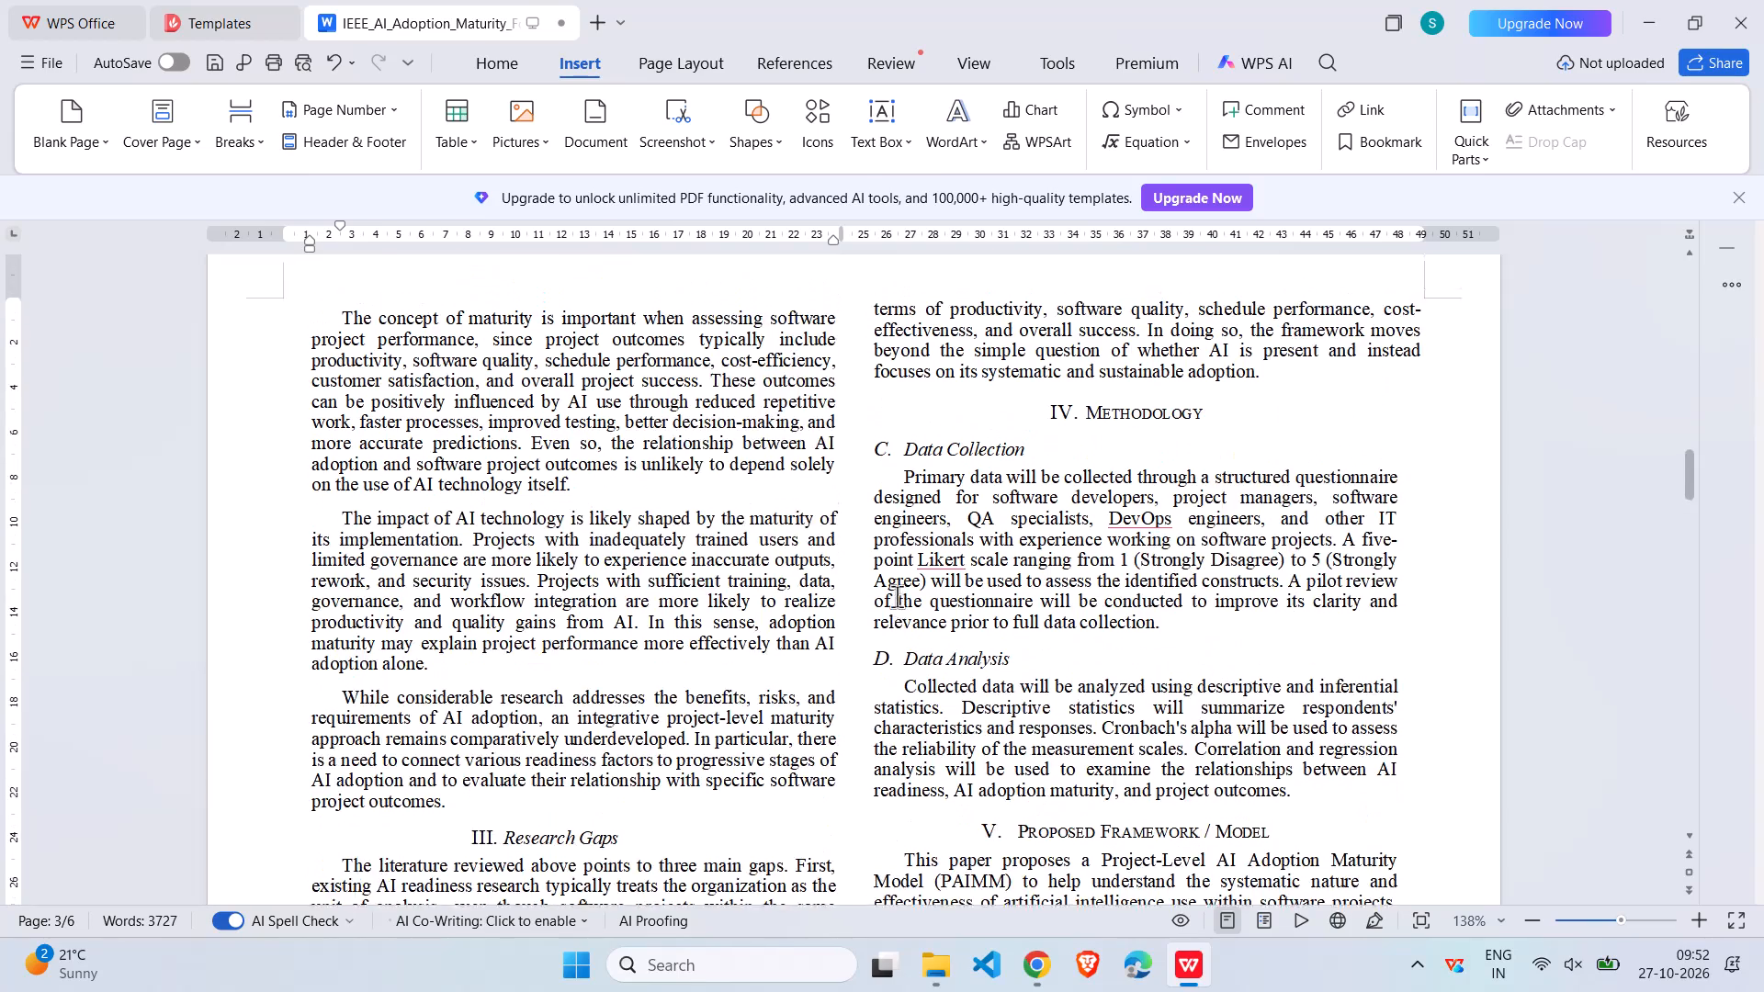
{"action": "scroll", "coordinate": [897, 596], "scroll_direction": "down", "scroll_amount": 9}
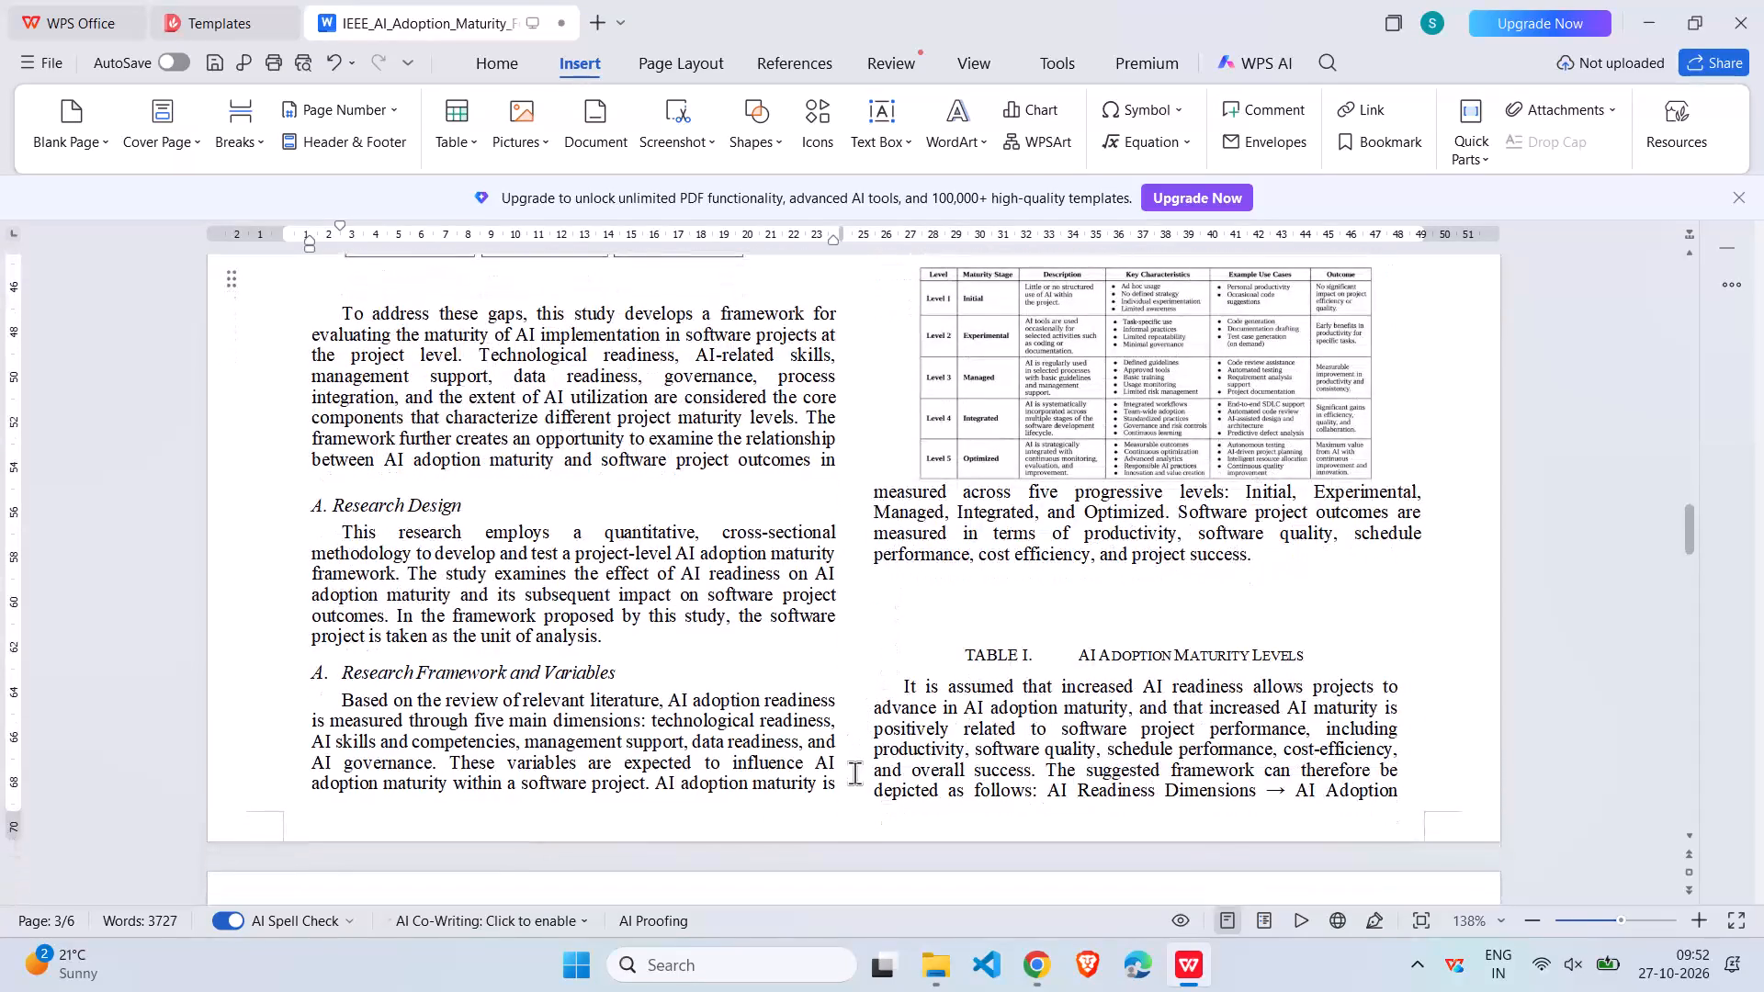
{"action": "scroll", "coordinate": [927, 577], "scroll_direction": "up", "scroll_amount": 6}
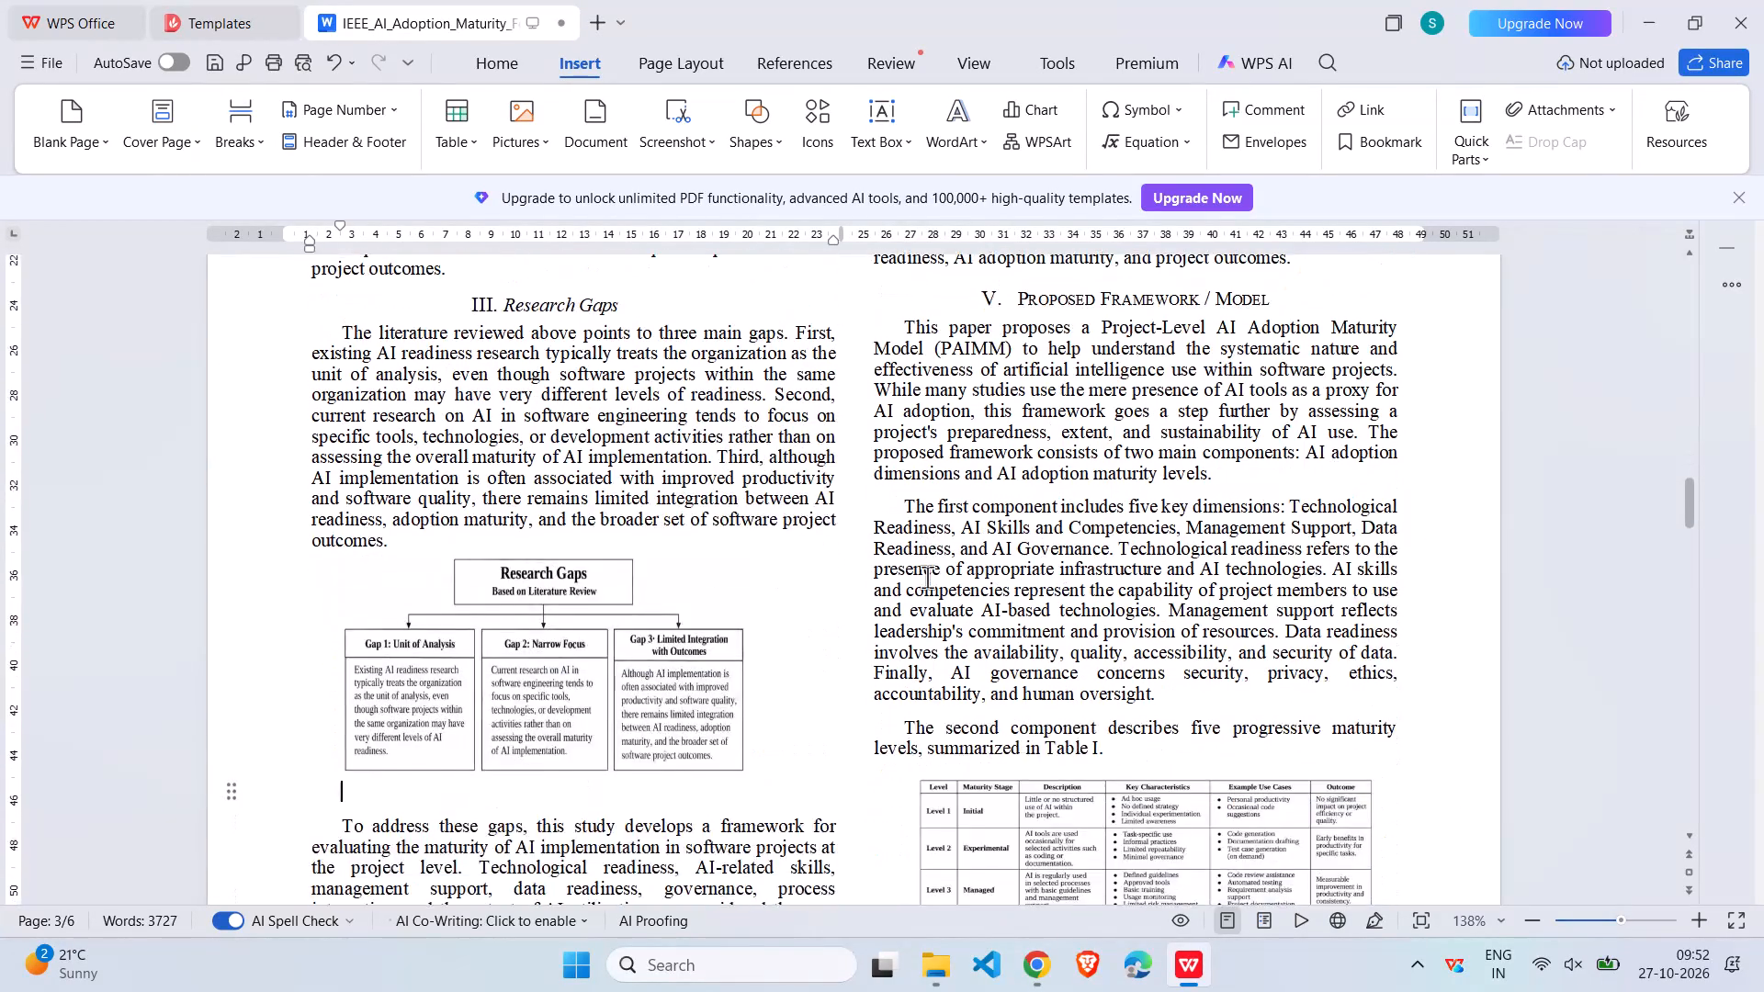
{"action": "scroll", "coordinate": [927, 577], "scroll_direction": "down", "scroll_amount": 1}
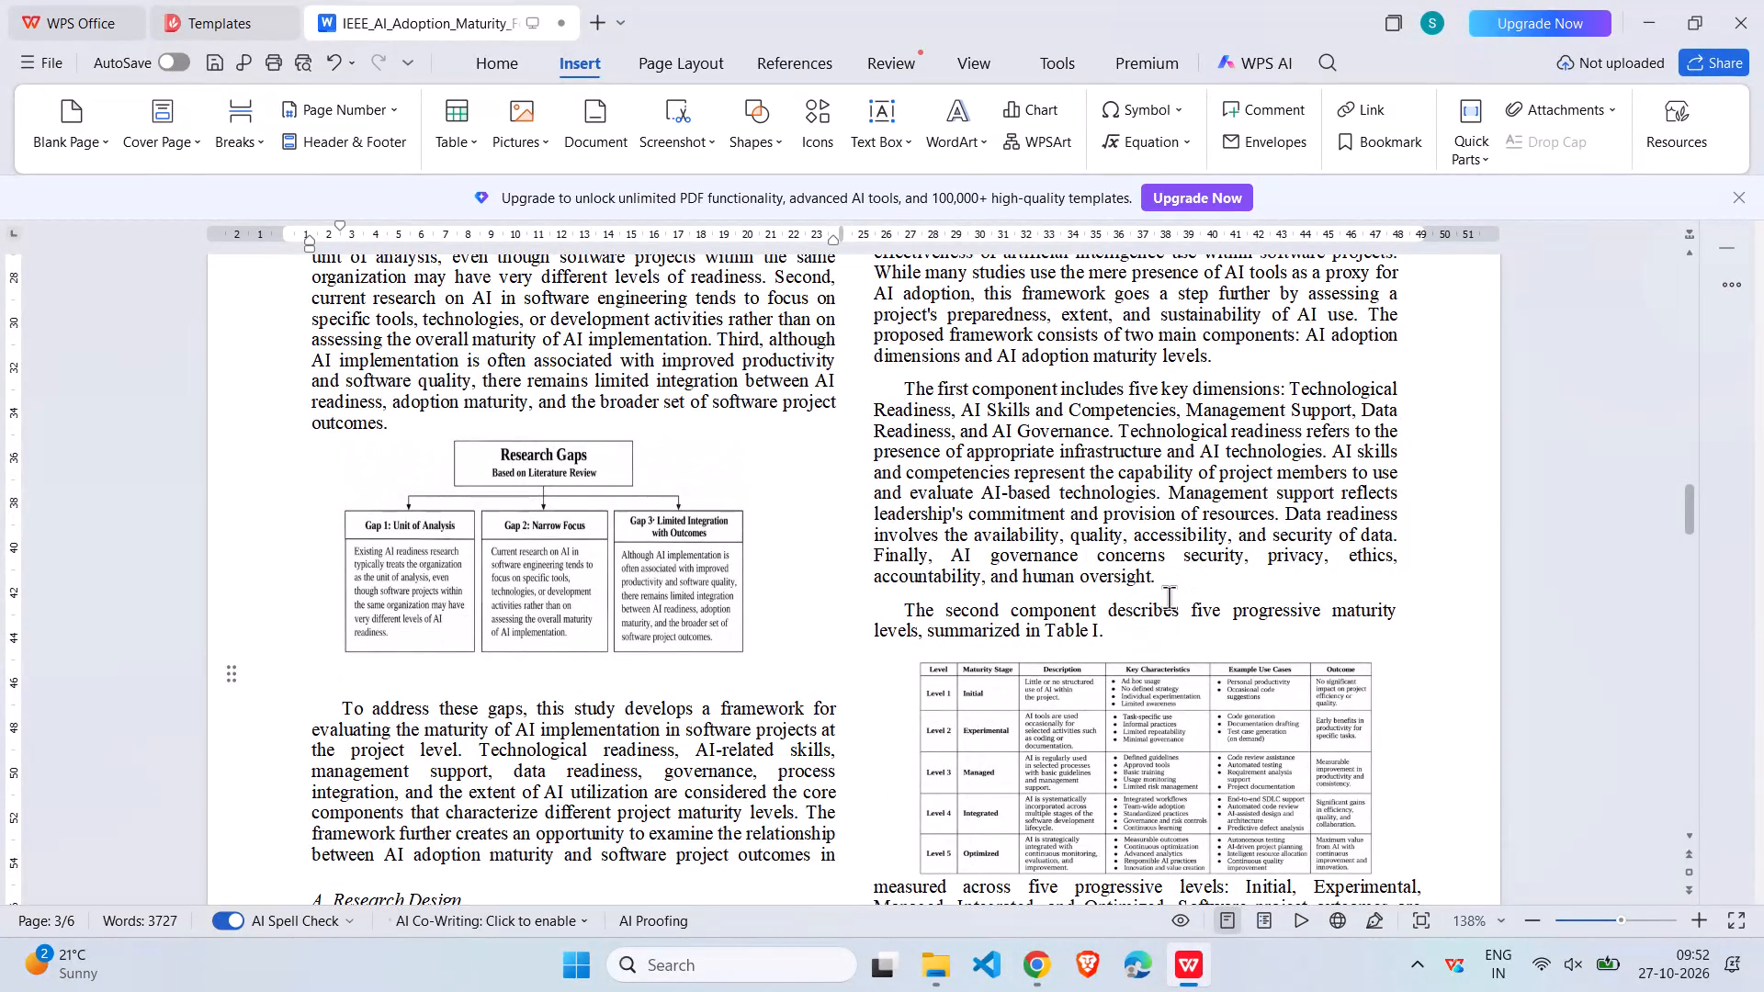
{"action": "scroll", "coordinate": [1169, 597], "scroll_direction": "down", "scroll_amount": 2}
{"action": "scroll", "coordinate": [1030, 758], "scroll_direction": "down", "scroll_amount": 1}
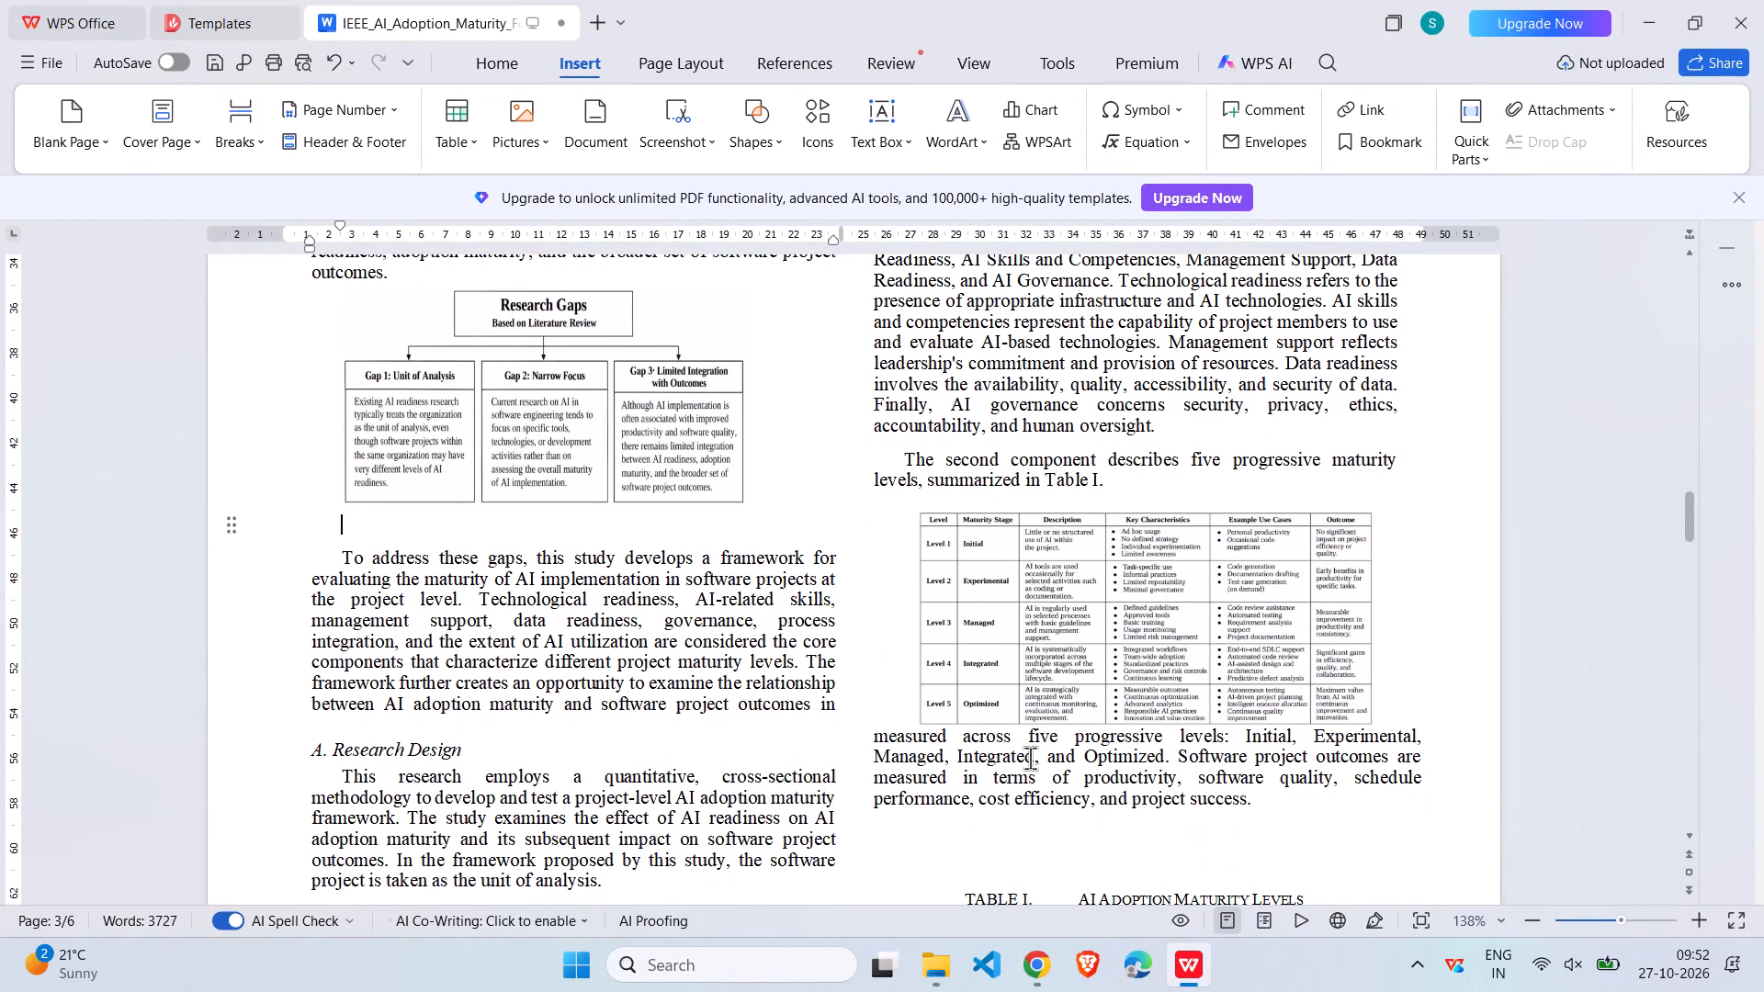
Undo the Research Gaps diagram's resizing and insertion, along with the empty lines added after the three-gaps paragraph.
{"action": "scroll", "coordinate": [1030, 758], "scroll_direction": "down", "scroll_amount": 3}
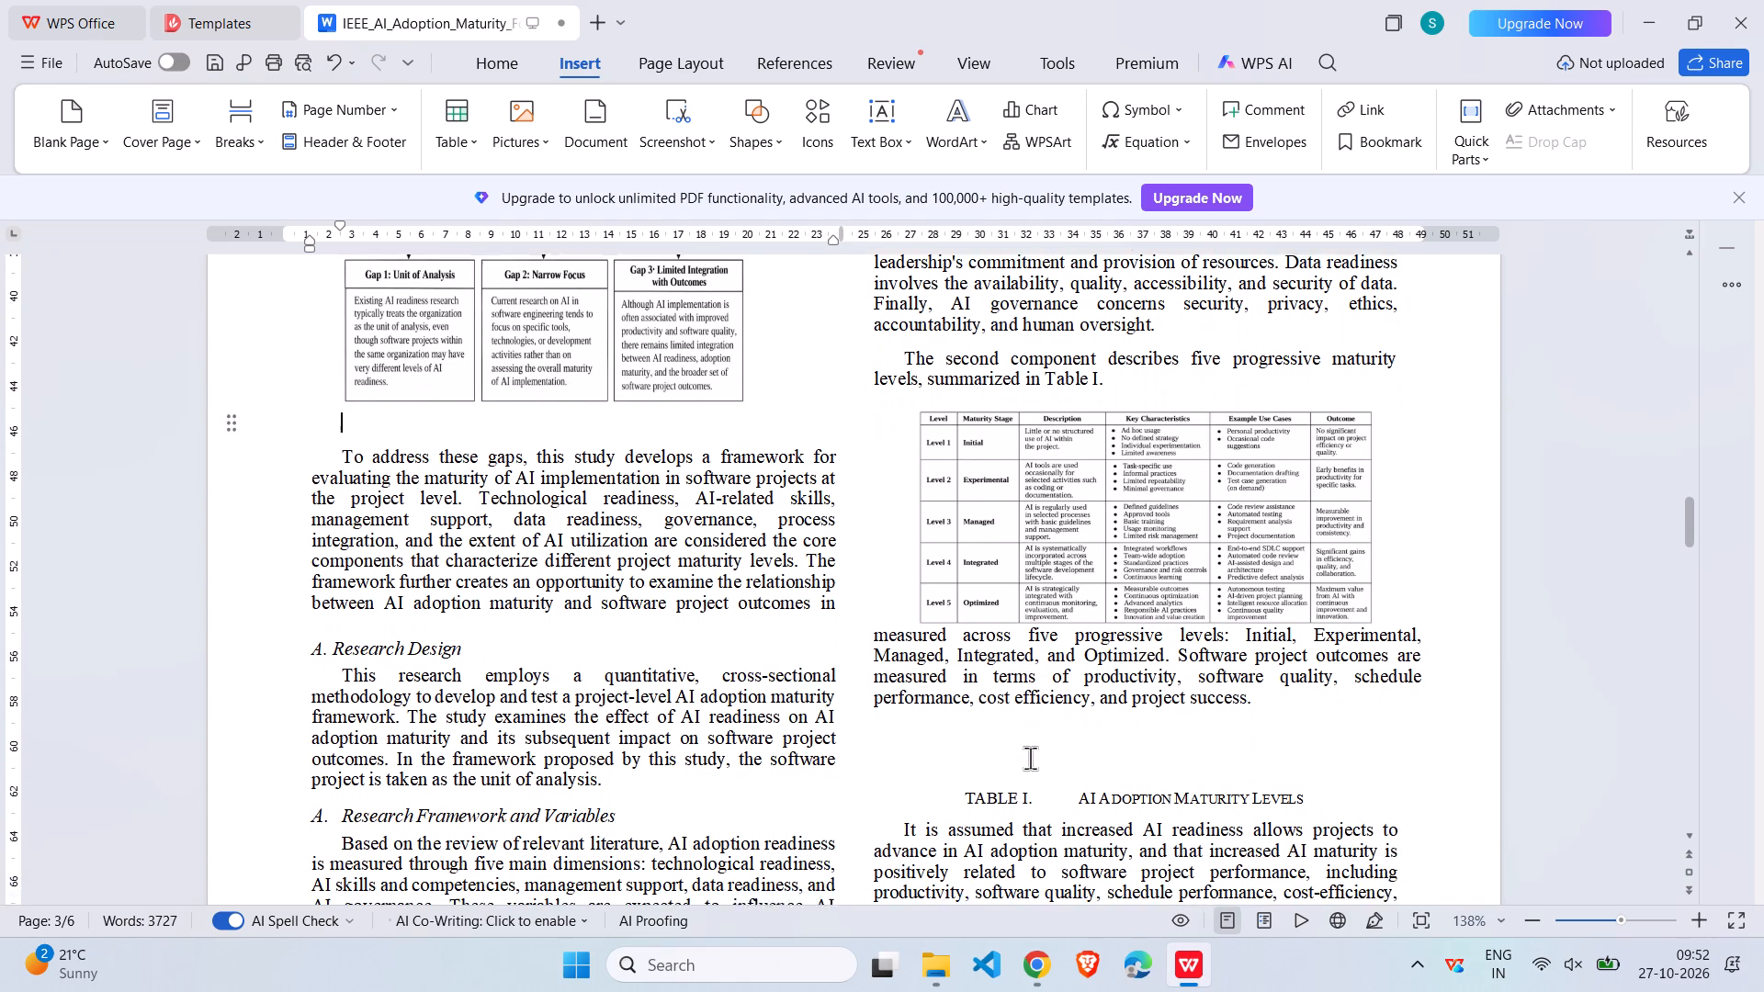
{"action": "scroll", "coordinate": [1030, 758], "scroll_direction": "down", "scroll_amount": 1}
{"action": "key", "text": "ctrl+z"}
{"action": "key", "text": "ctrl+z"}
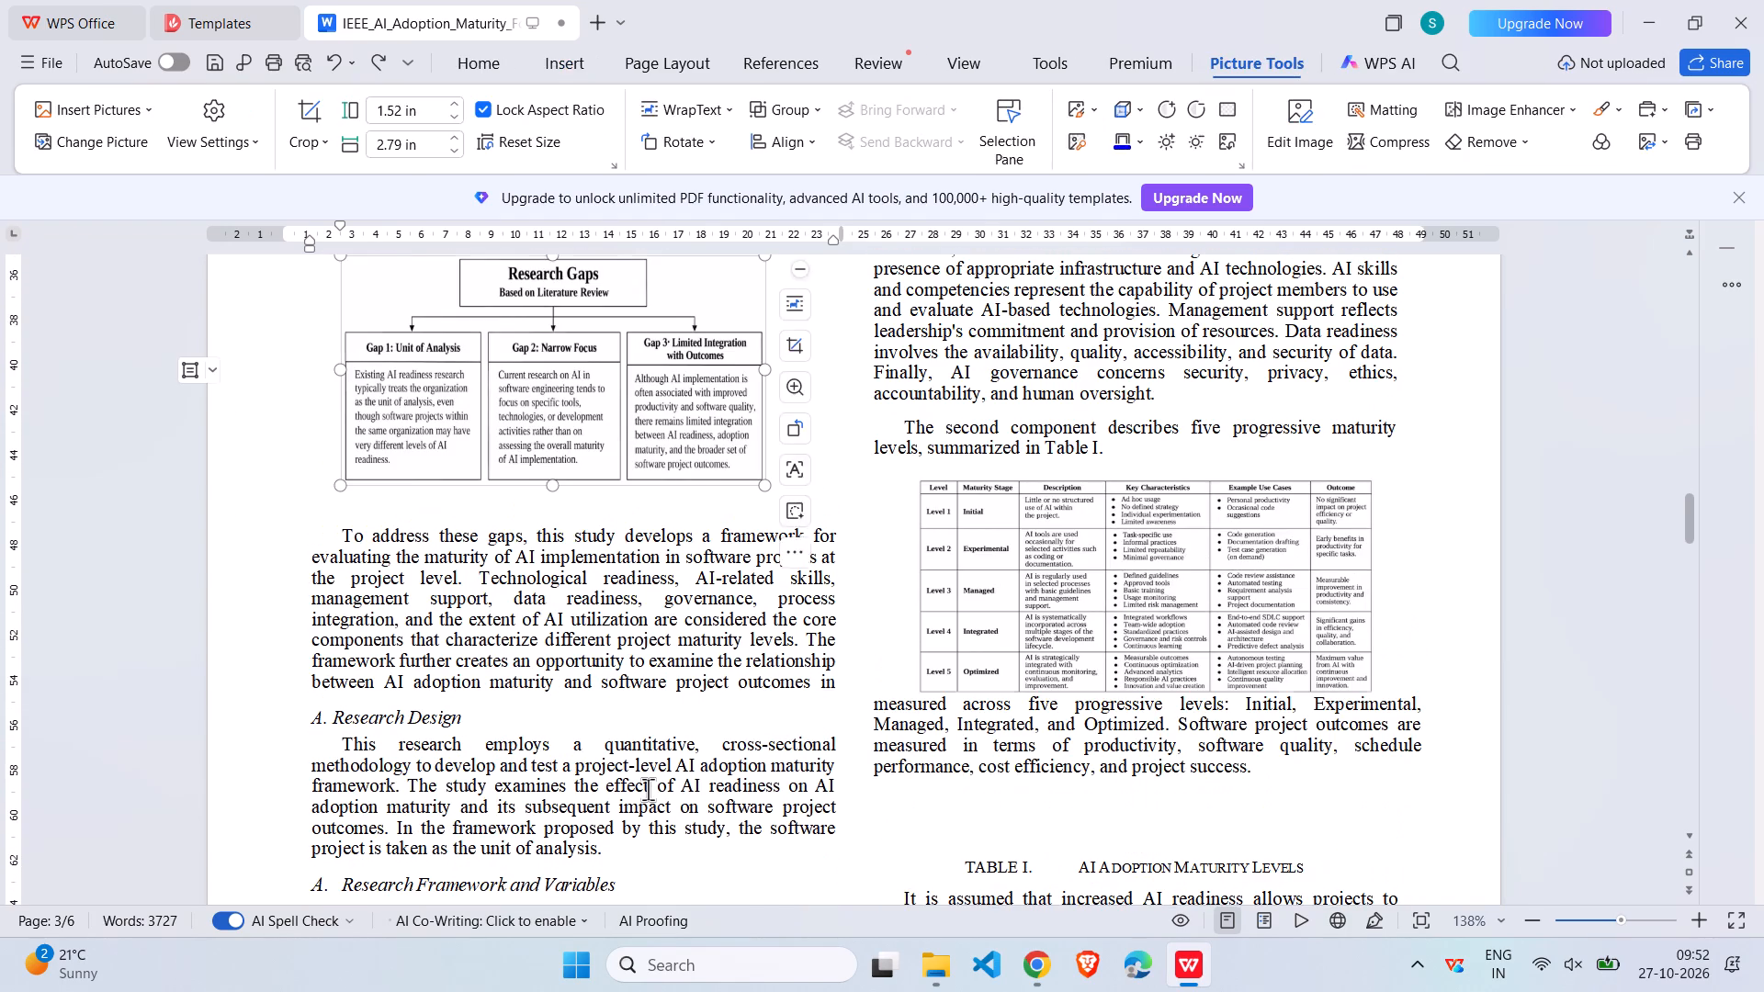
{"action": "key", "text": "ctrl+z"}
{"action": "key", "text": "ctrl+z"}
{"action": "key", "text": "ctrl+z"}
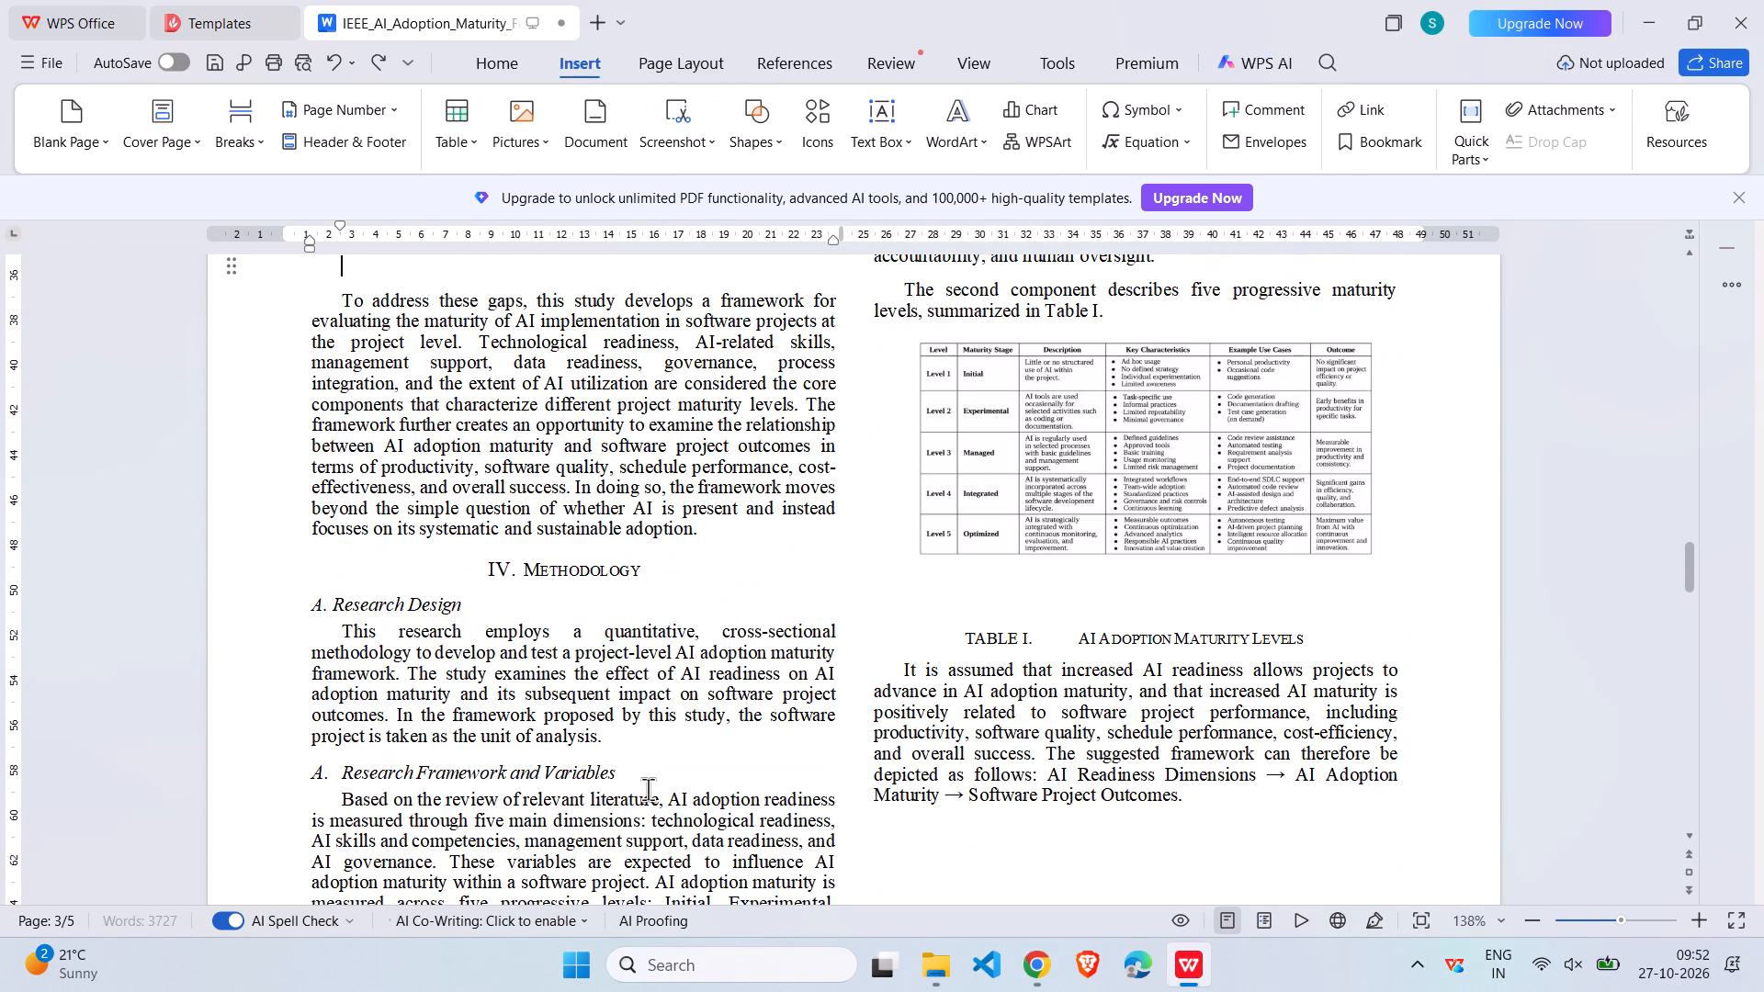
{"action": "scroll", "coordinate": [648, 789], "scroll_direction": "up", "scroll_amount": 1}
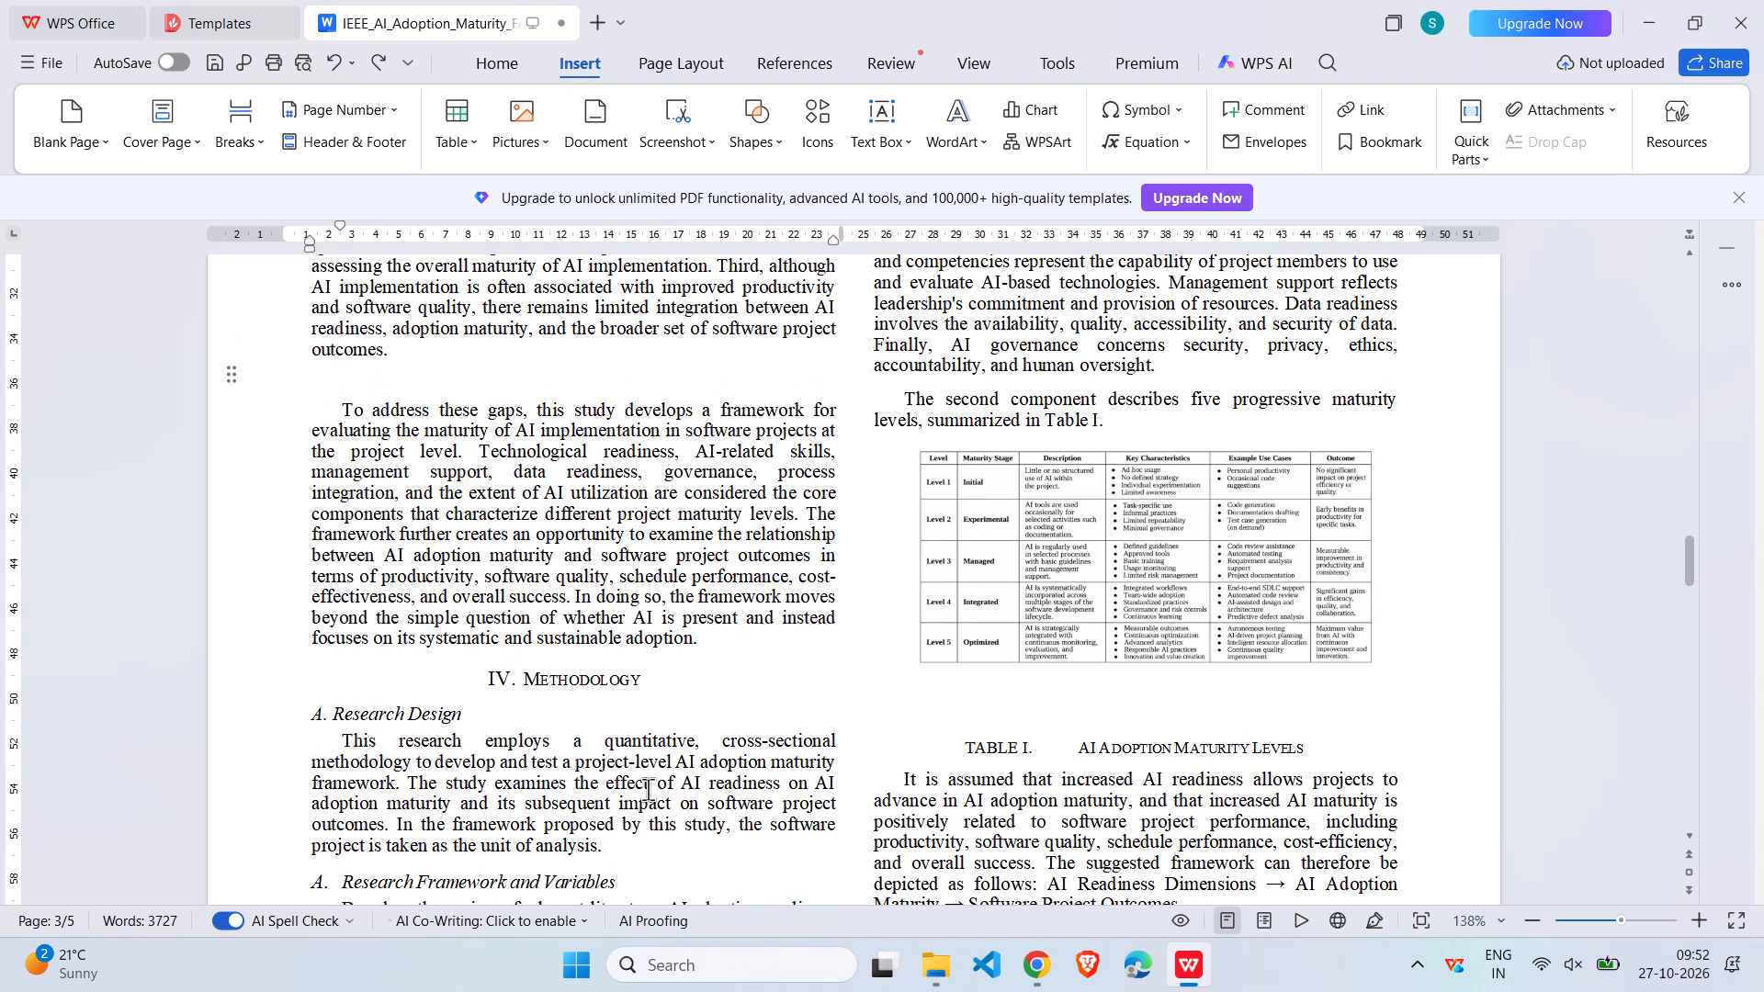
{"action": "key", "text": "ctrl+z"}
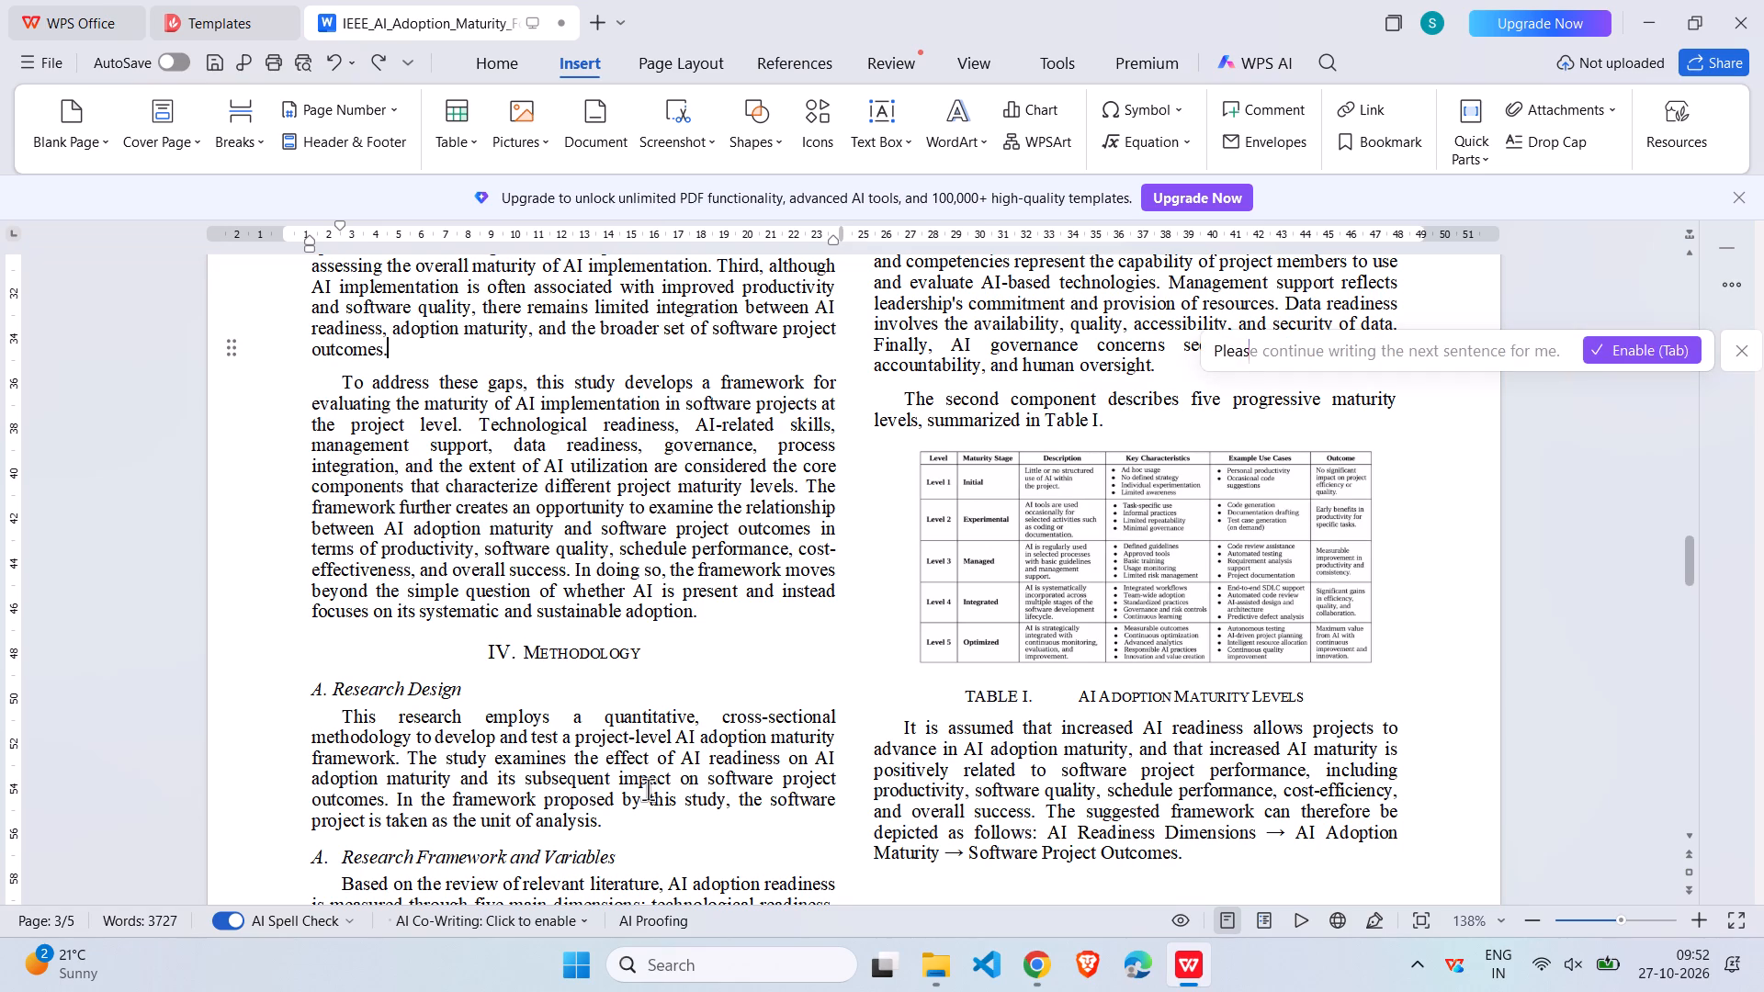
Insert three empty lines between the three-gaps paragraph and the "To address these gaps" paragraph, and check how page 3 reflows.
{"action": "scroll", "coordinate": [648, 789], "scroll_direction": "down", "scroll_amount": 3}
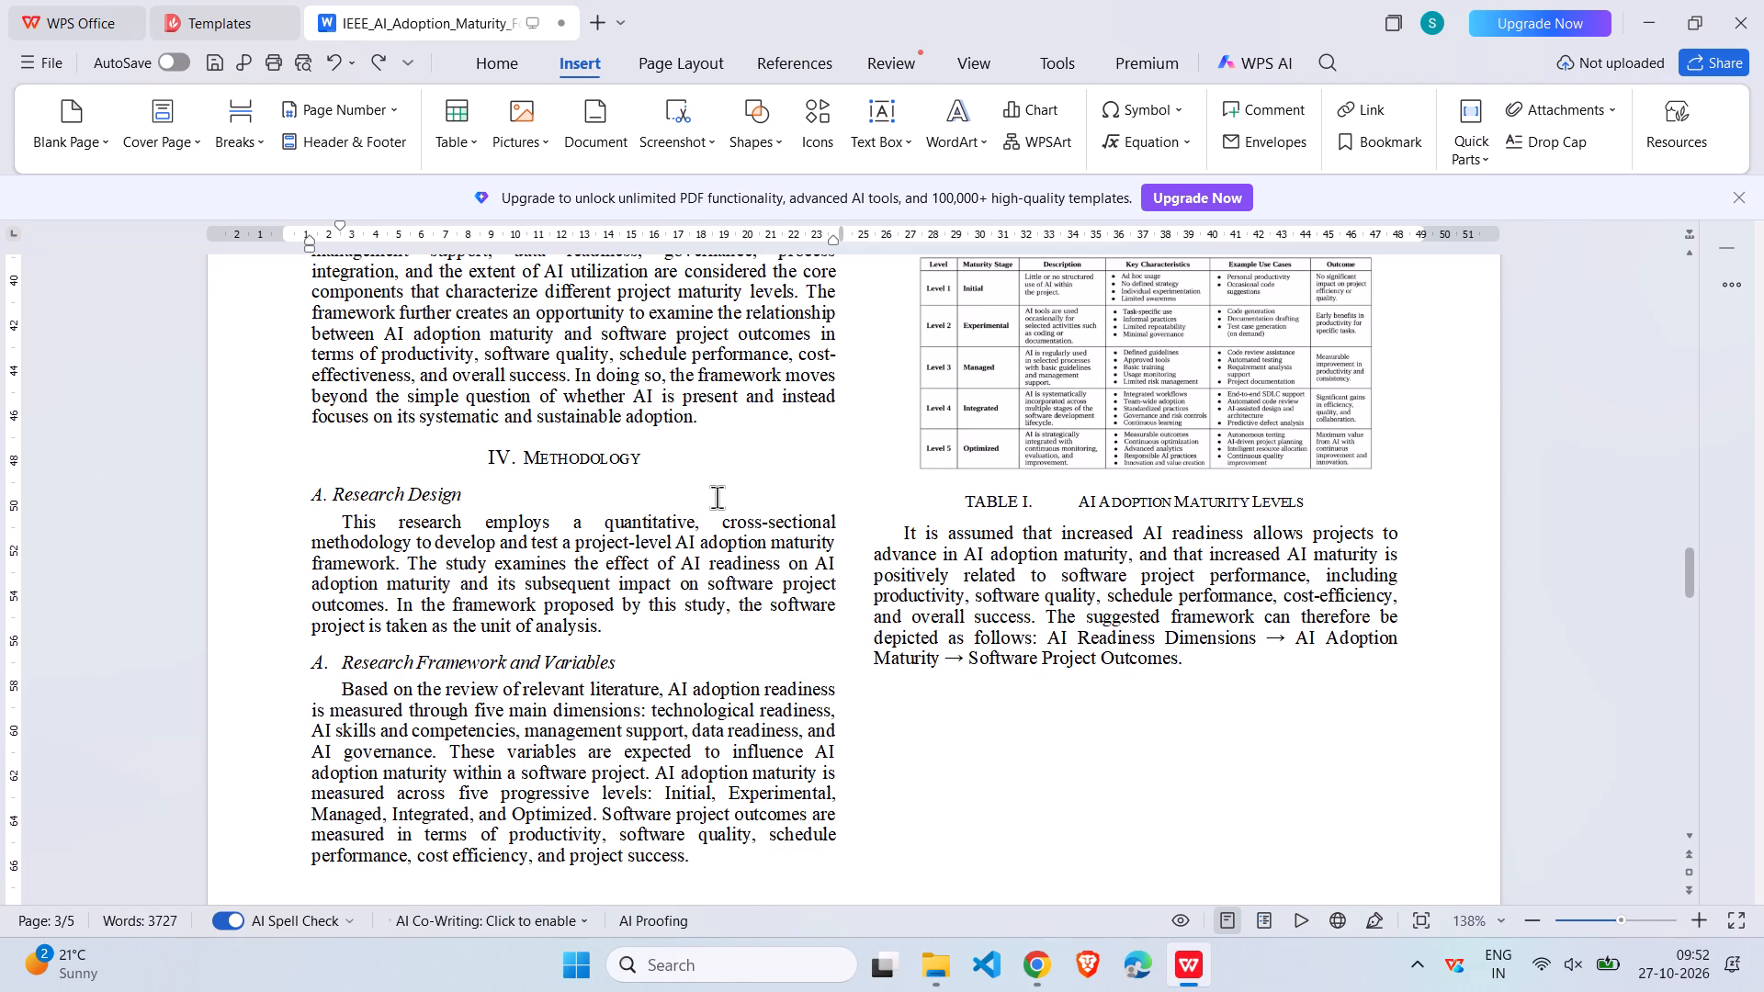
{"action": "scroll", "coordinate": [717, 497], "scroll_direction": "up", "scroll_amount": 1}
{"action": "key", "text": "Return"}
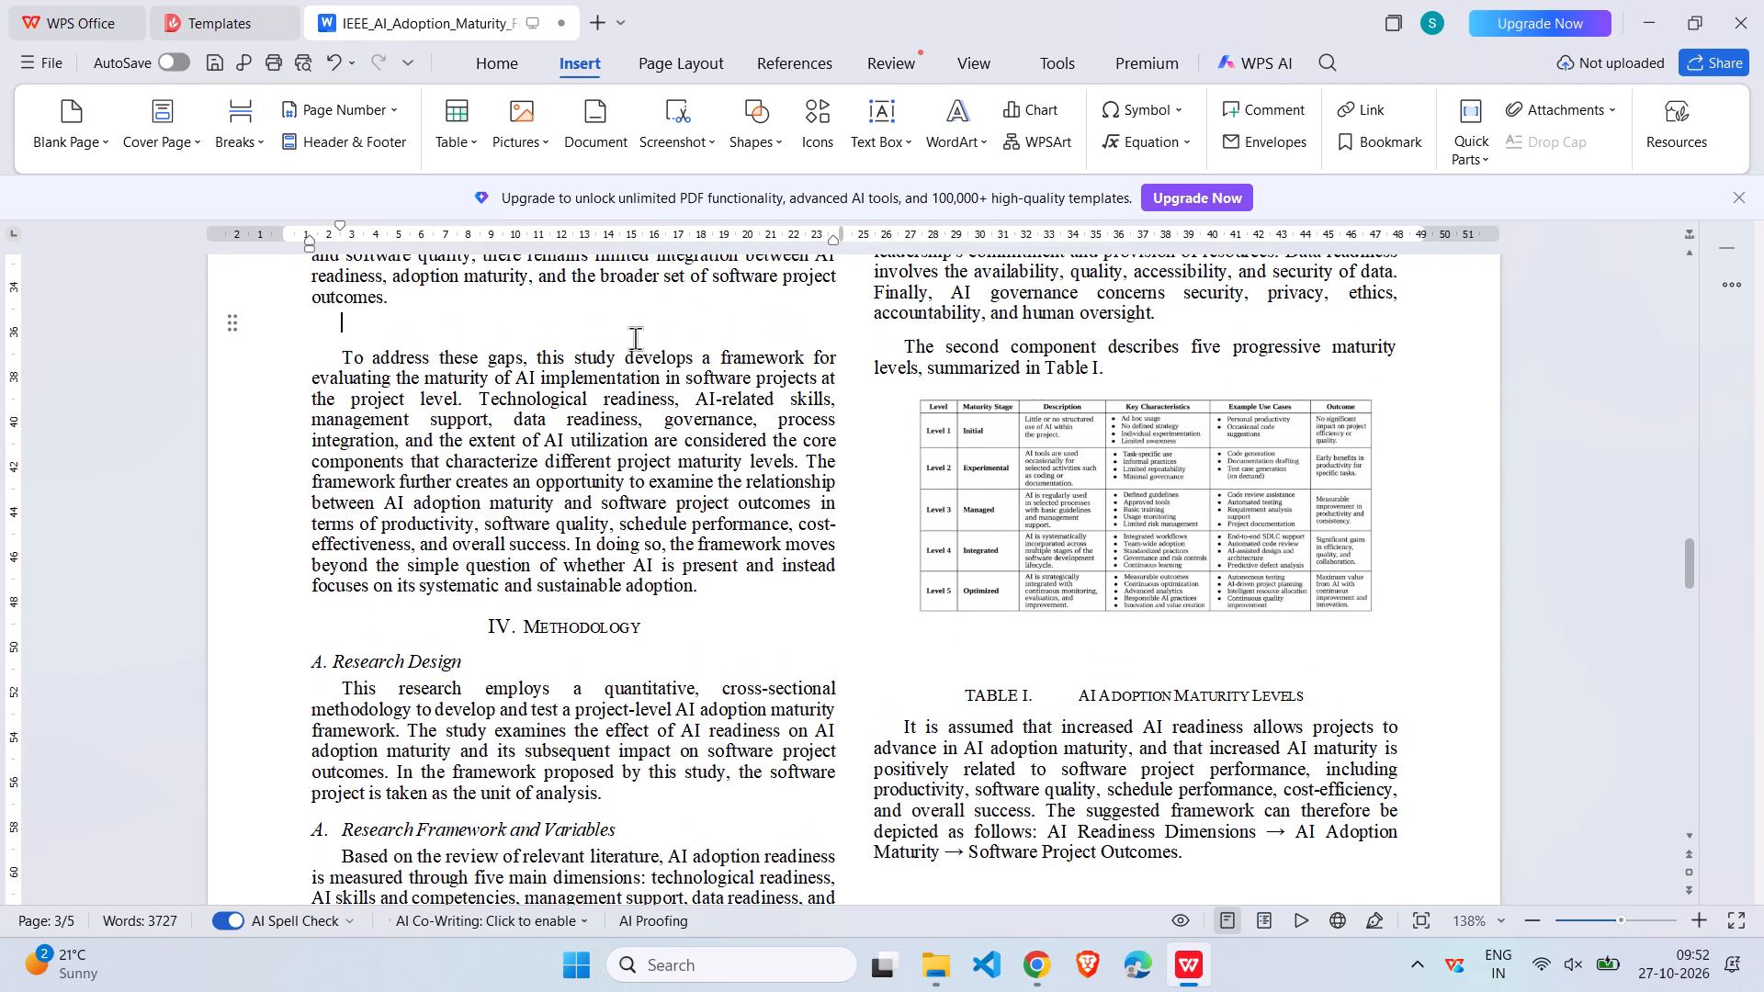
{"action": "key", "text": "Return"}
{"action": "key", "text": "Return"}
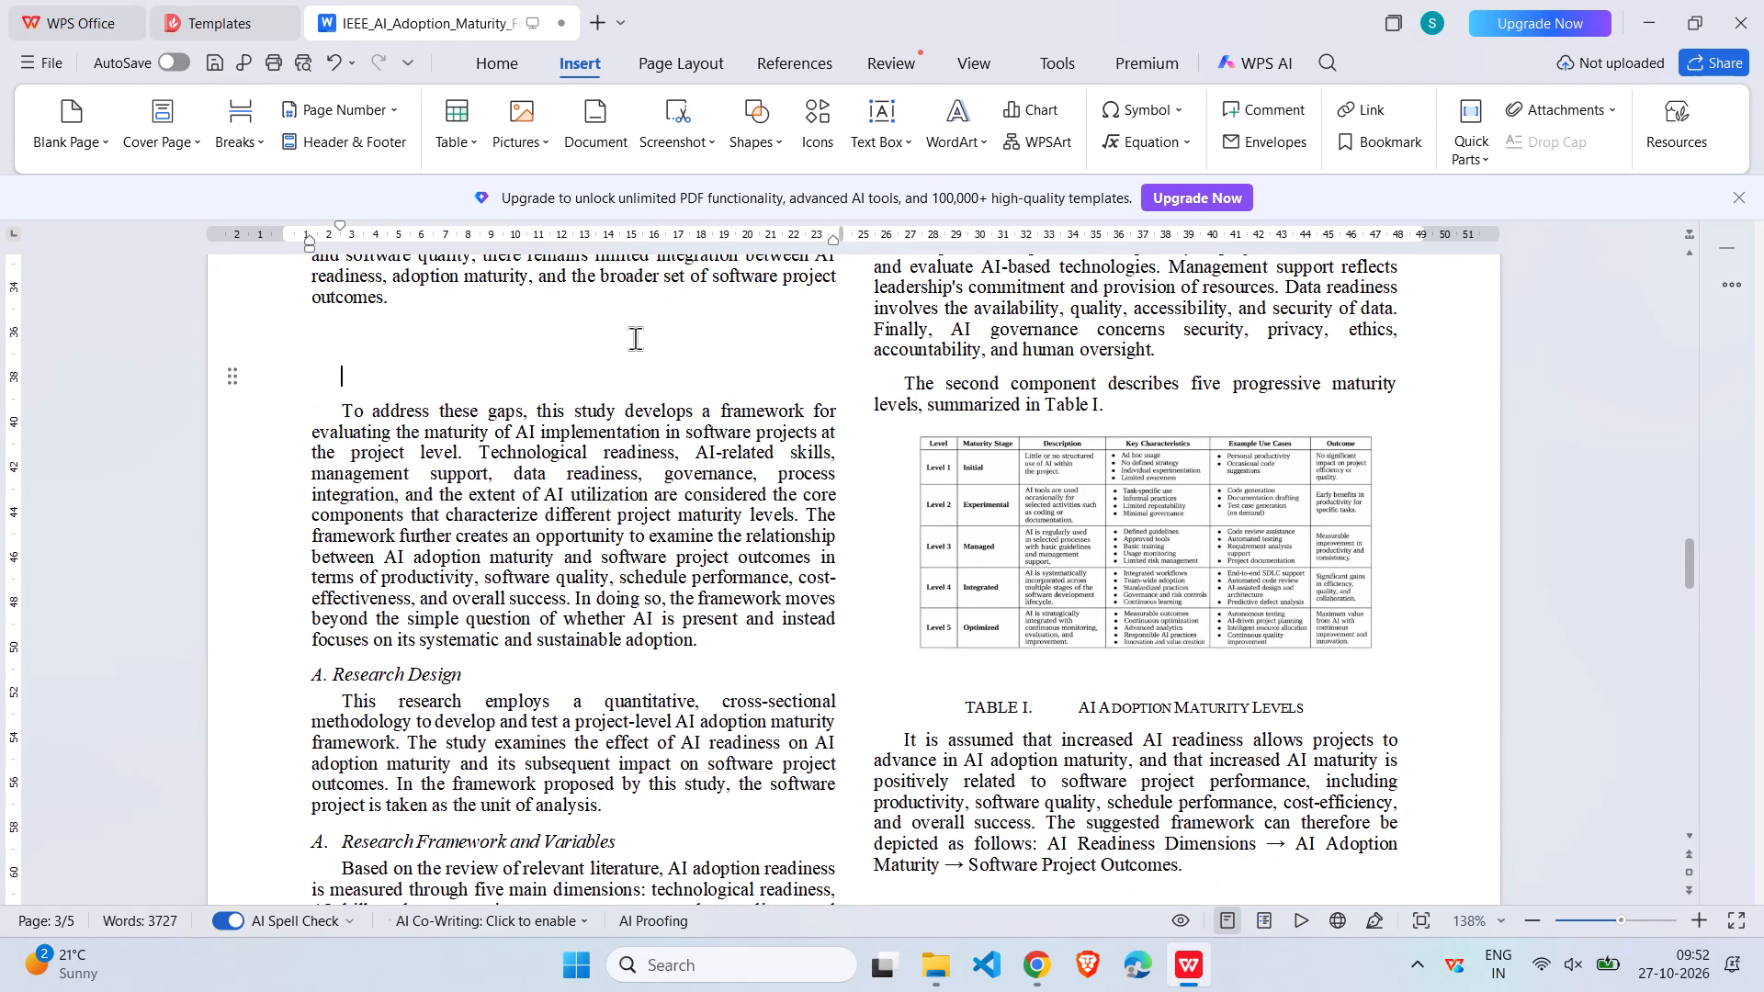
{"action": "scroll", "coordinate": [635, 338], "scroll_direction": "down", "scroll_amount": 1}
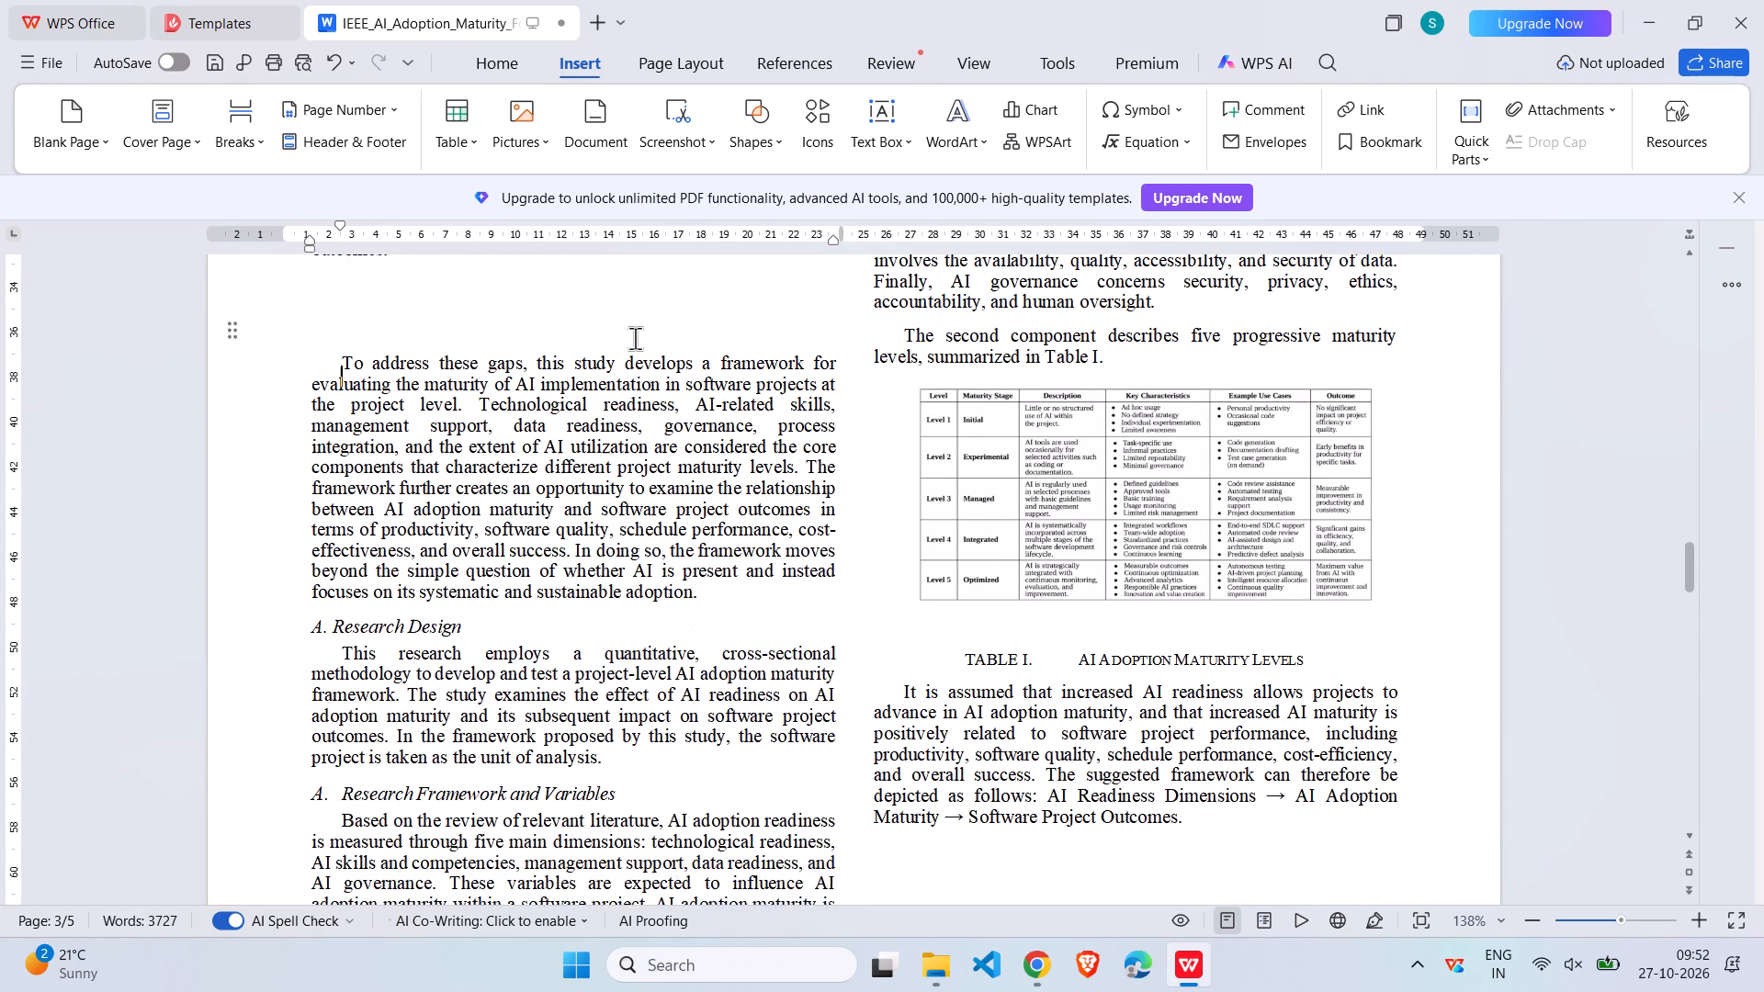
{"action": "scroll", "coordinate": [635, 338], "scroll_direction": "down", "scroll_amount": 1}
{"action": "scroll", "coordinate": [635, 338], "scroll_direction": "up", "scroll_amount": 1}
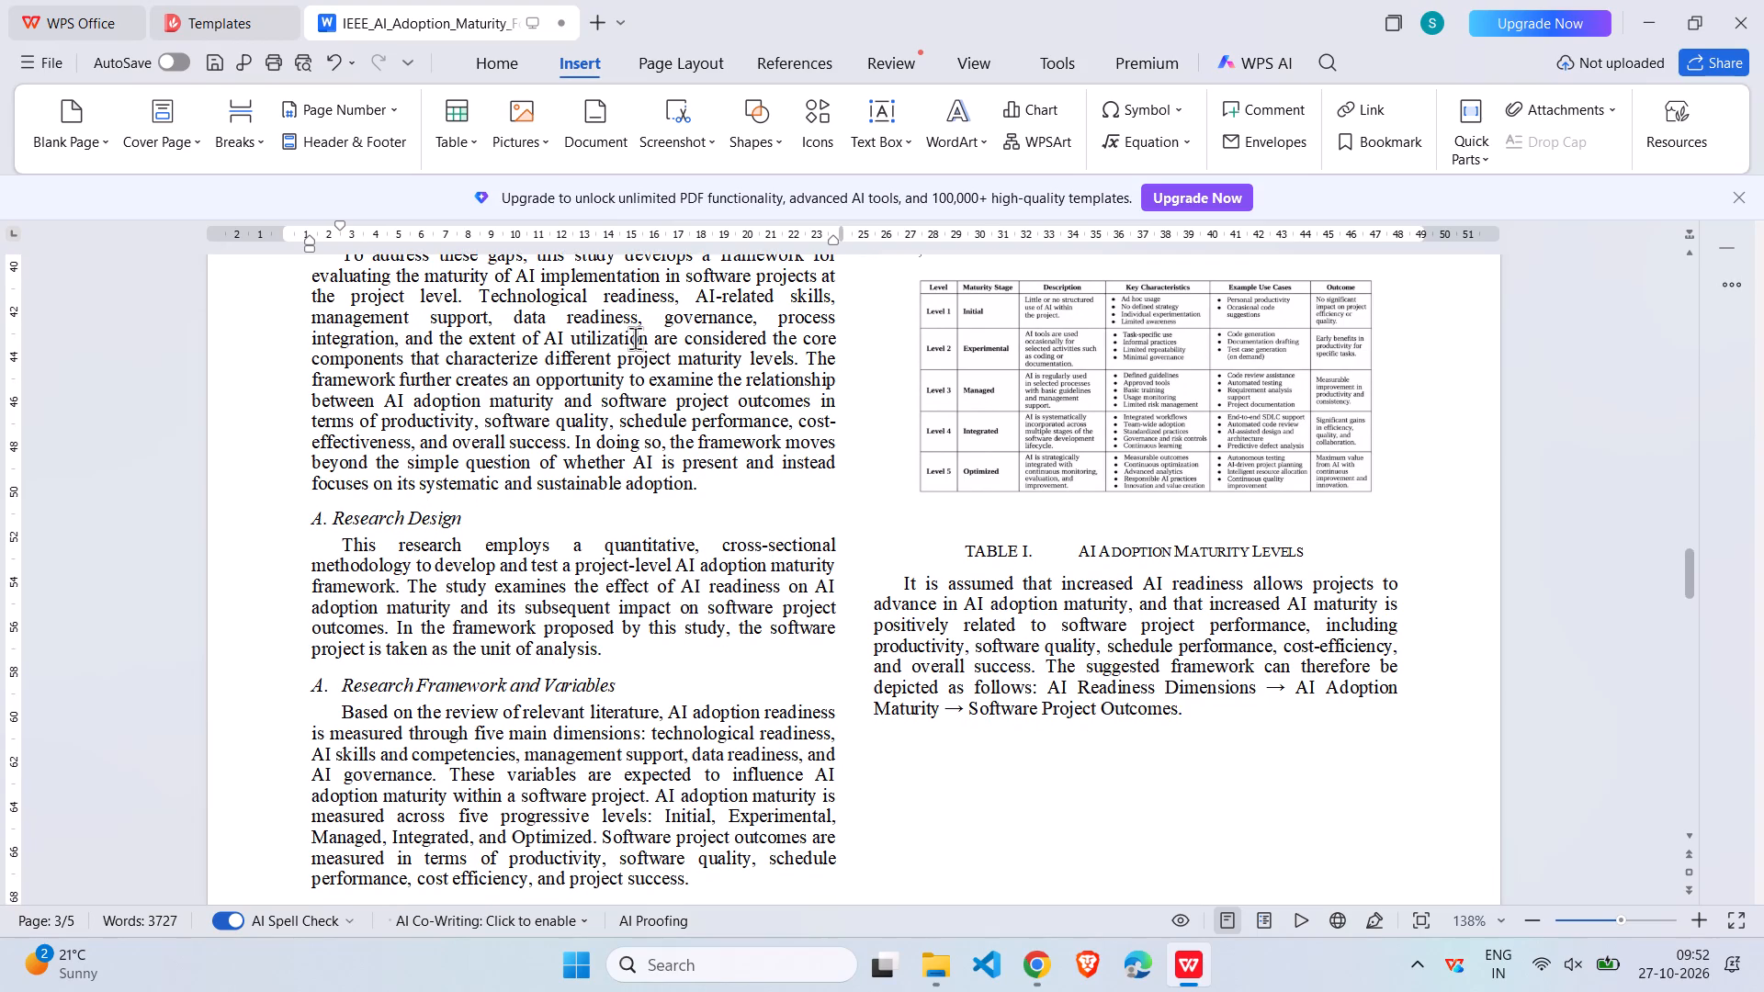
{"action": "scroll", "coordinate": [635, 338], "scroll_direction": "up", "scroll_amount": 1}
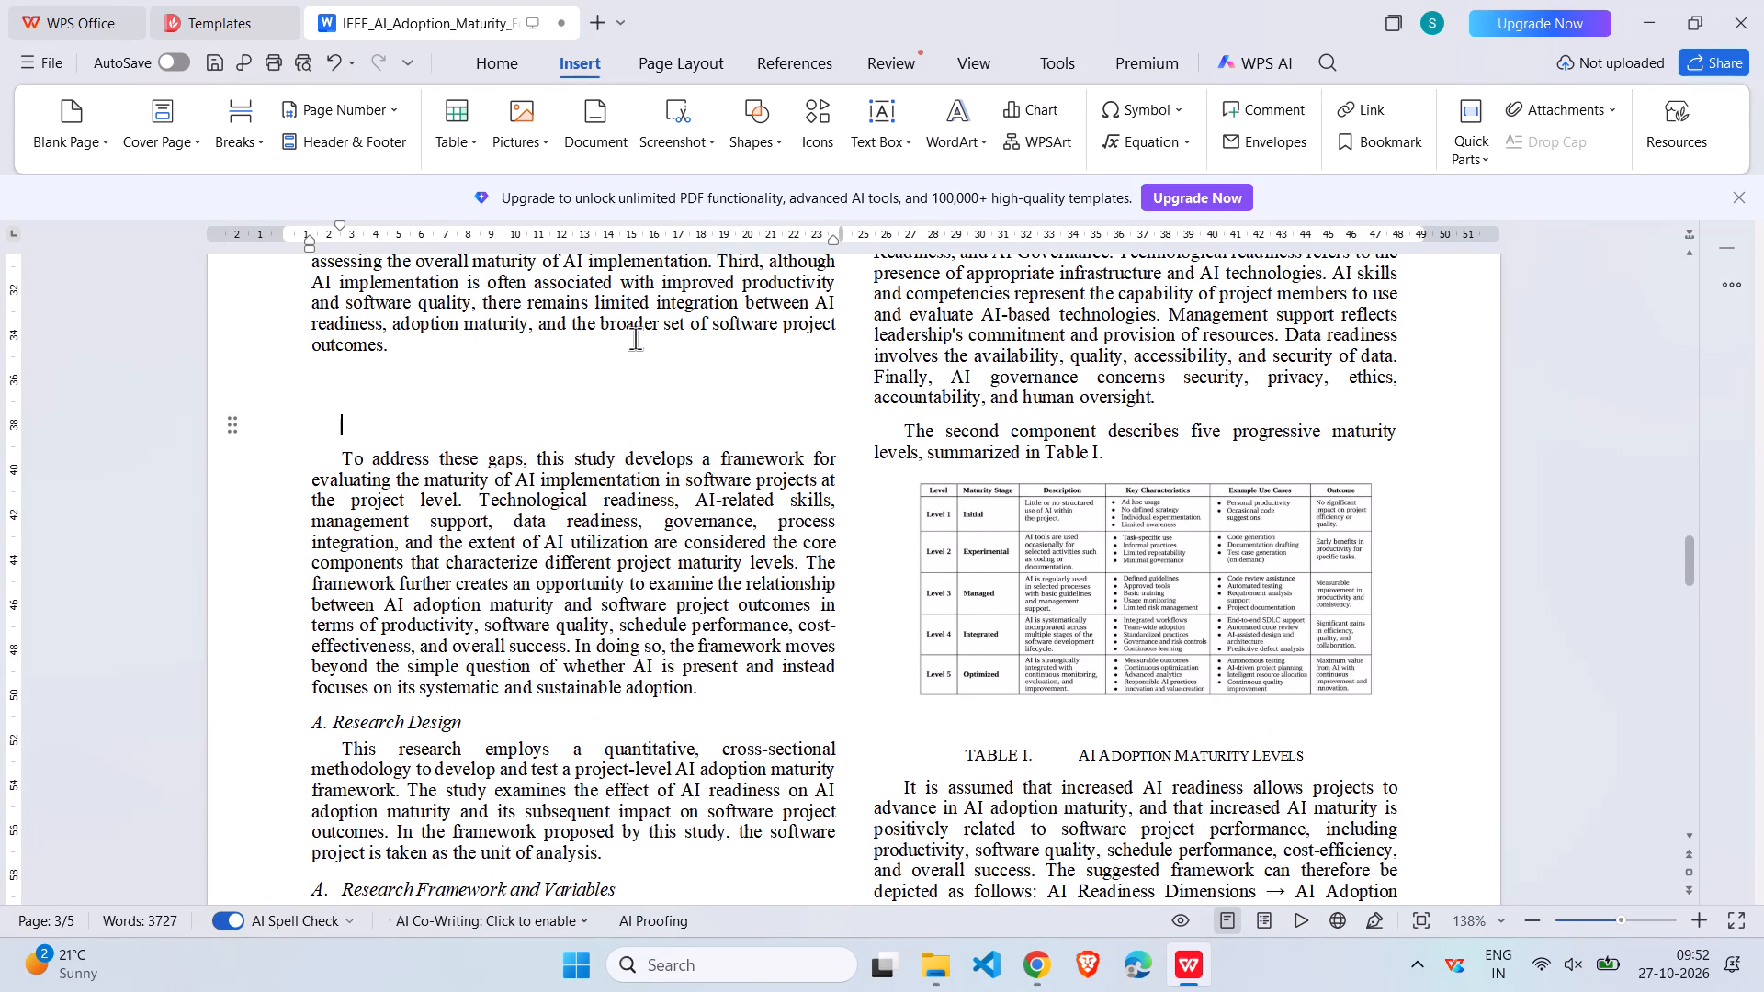
Undo the added empty lines and the preceding edits around the Table I caption.
{"action": "key", "text": "ctrl+z"}
{"action": "key", "text": "ctrl+z"}
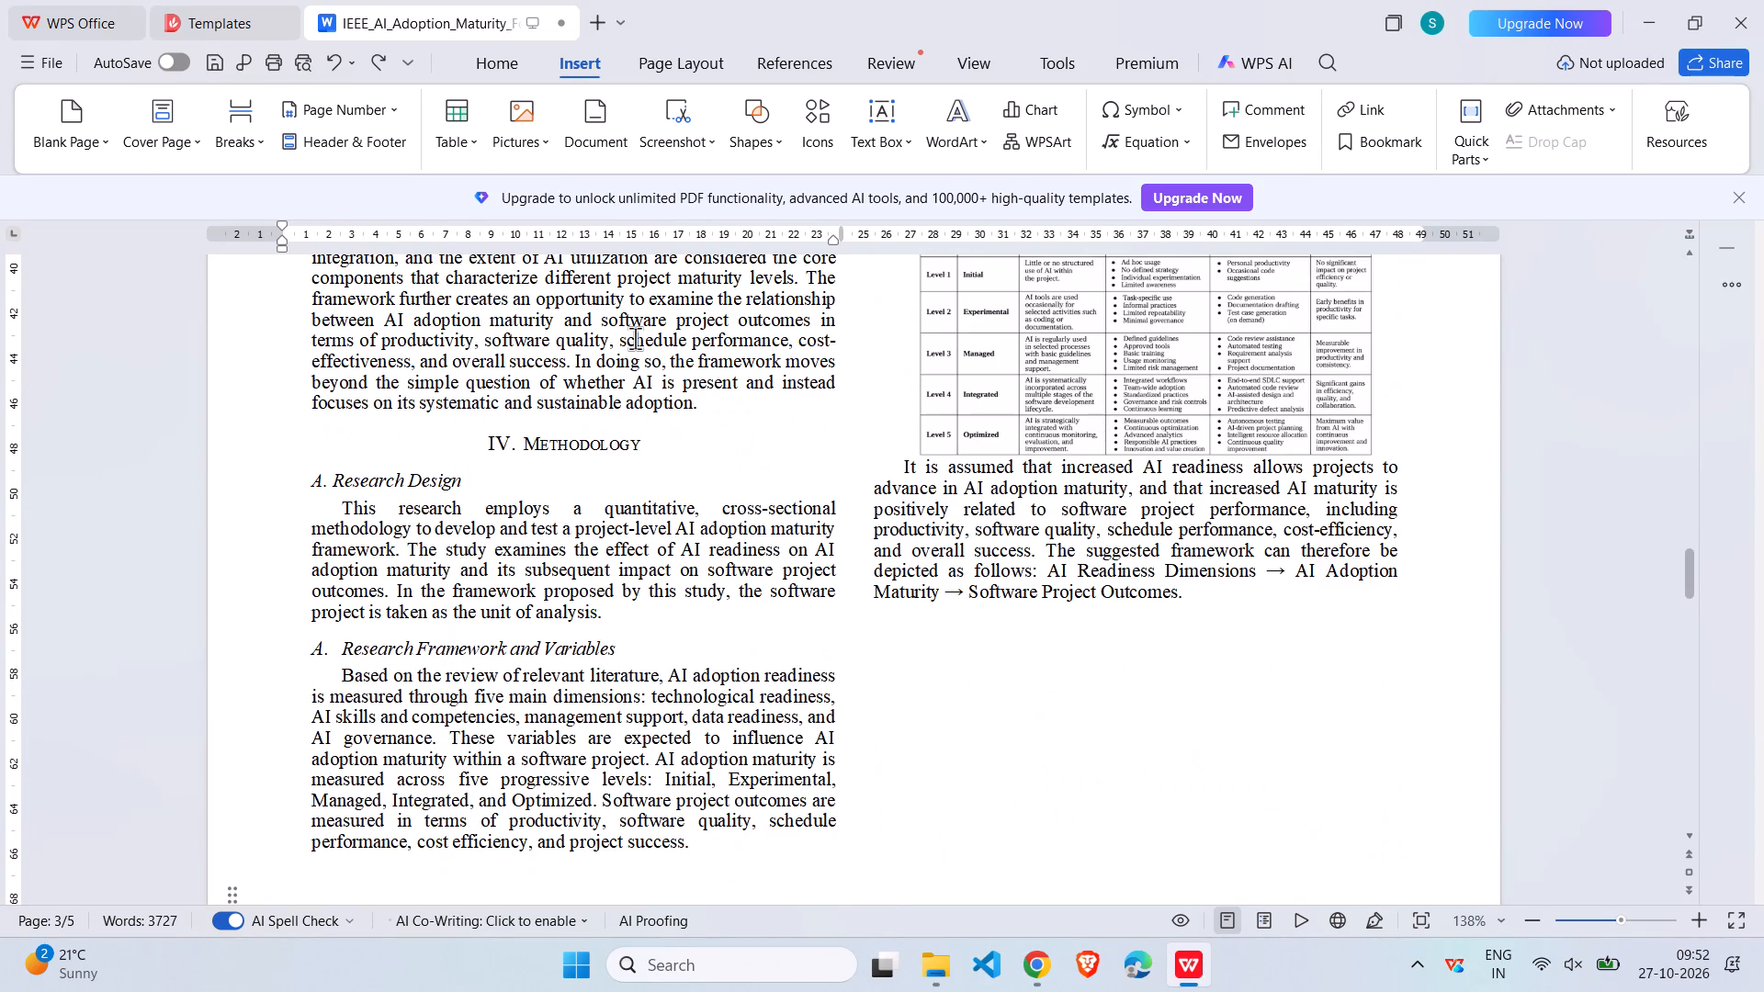
{"action": "key", "text": "ctrl+z"}
{"action": "key", "text": "ctrl+z"}
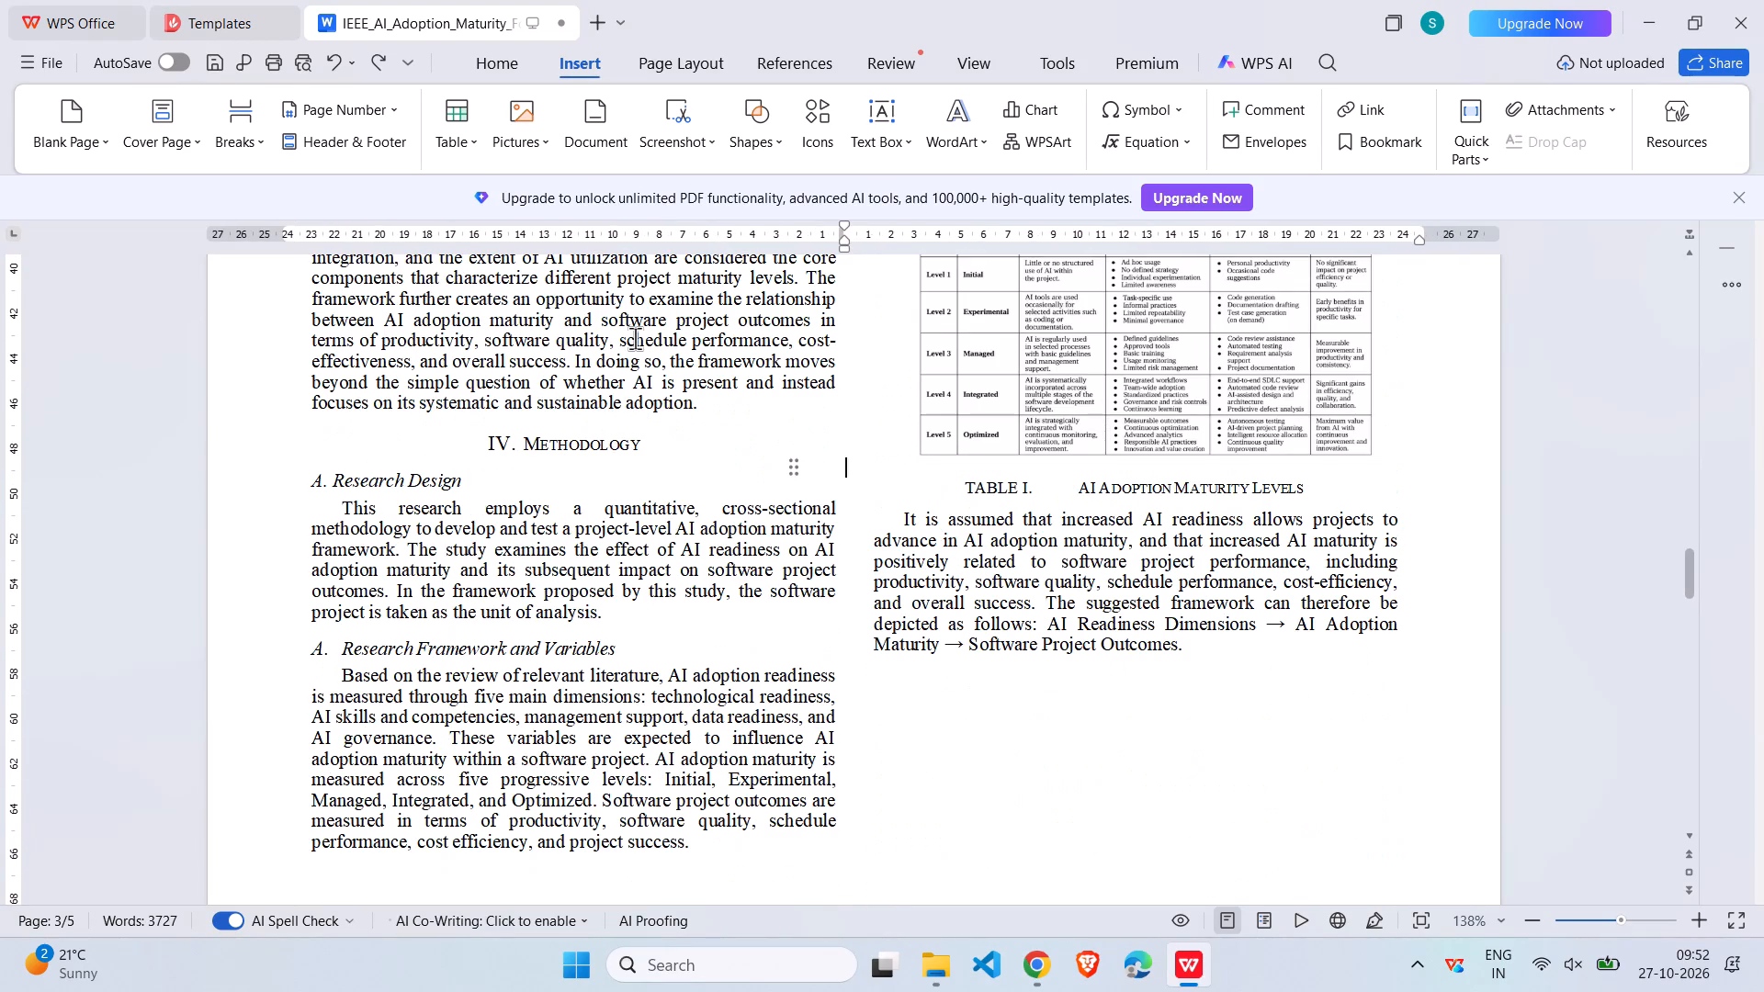
Examine page 3's layout across the Research Gaps, Methodology, and Proposed Framework sections and around Table I.
{"action": "scroll", "coordinate": [635, 338], "scroll_direction": "up", "scroll_amount": 2}
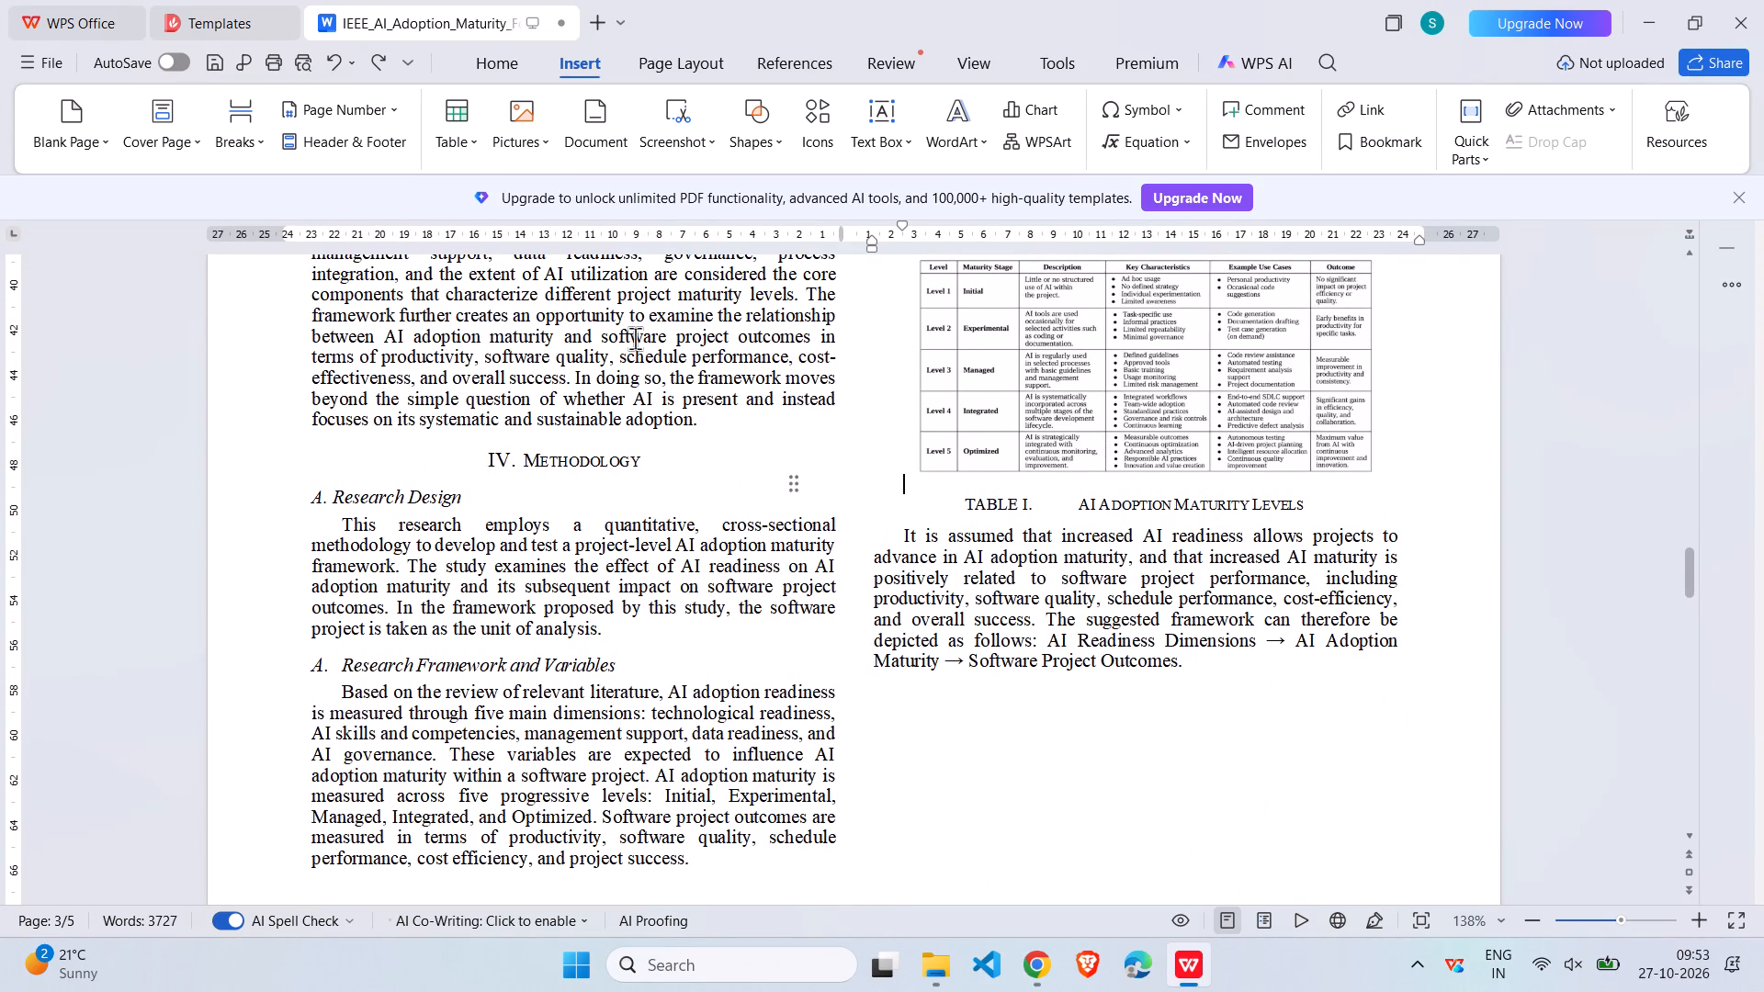
{"action": "scroll", "coordinate": [635, 338], "scroll_direction": "up", "scroll_amount": 2}
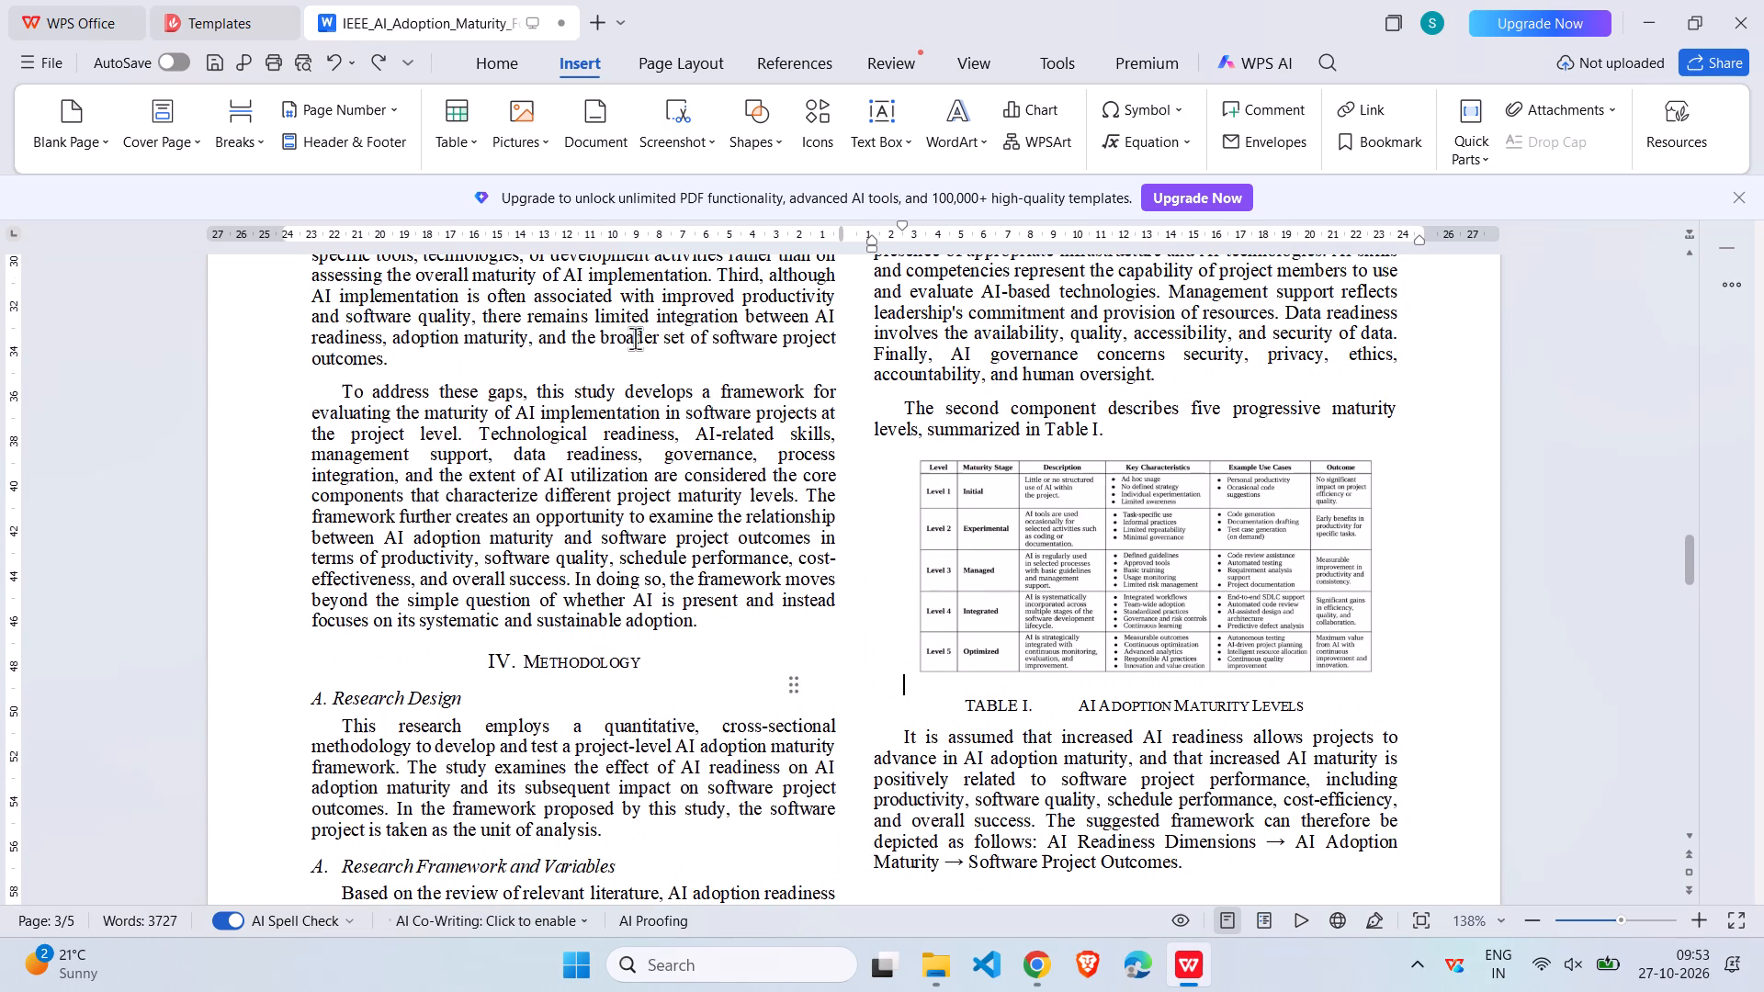
{"action": "scroll", "coordinate": [635, 338], "scroll_direction": "up", "scroll_amount": 2}
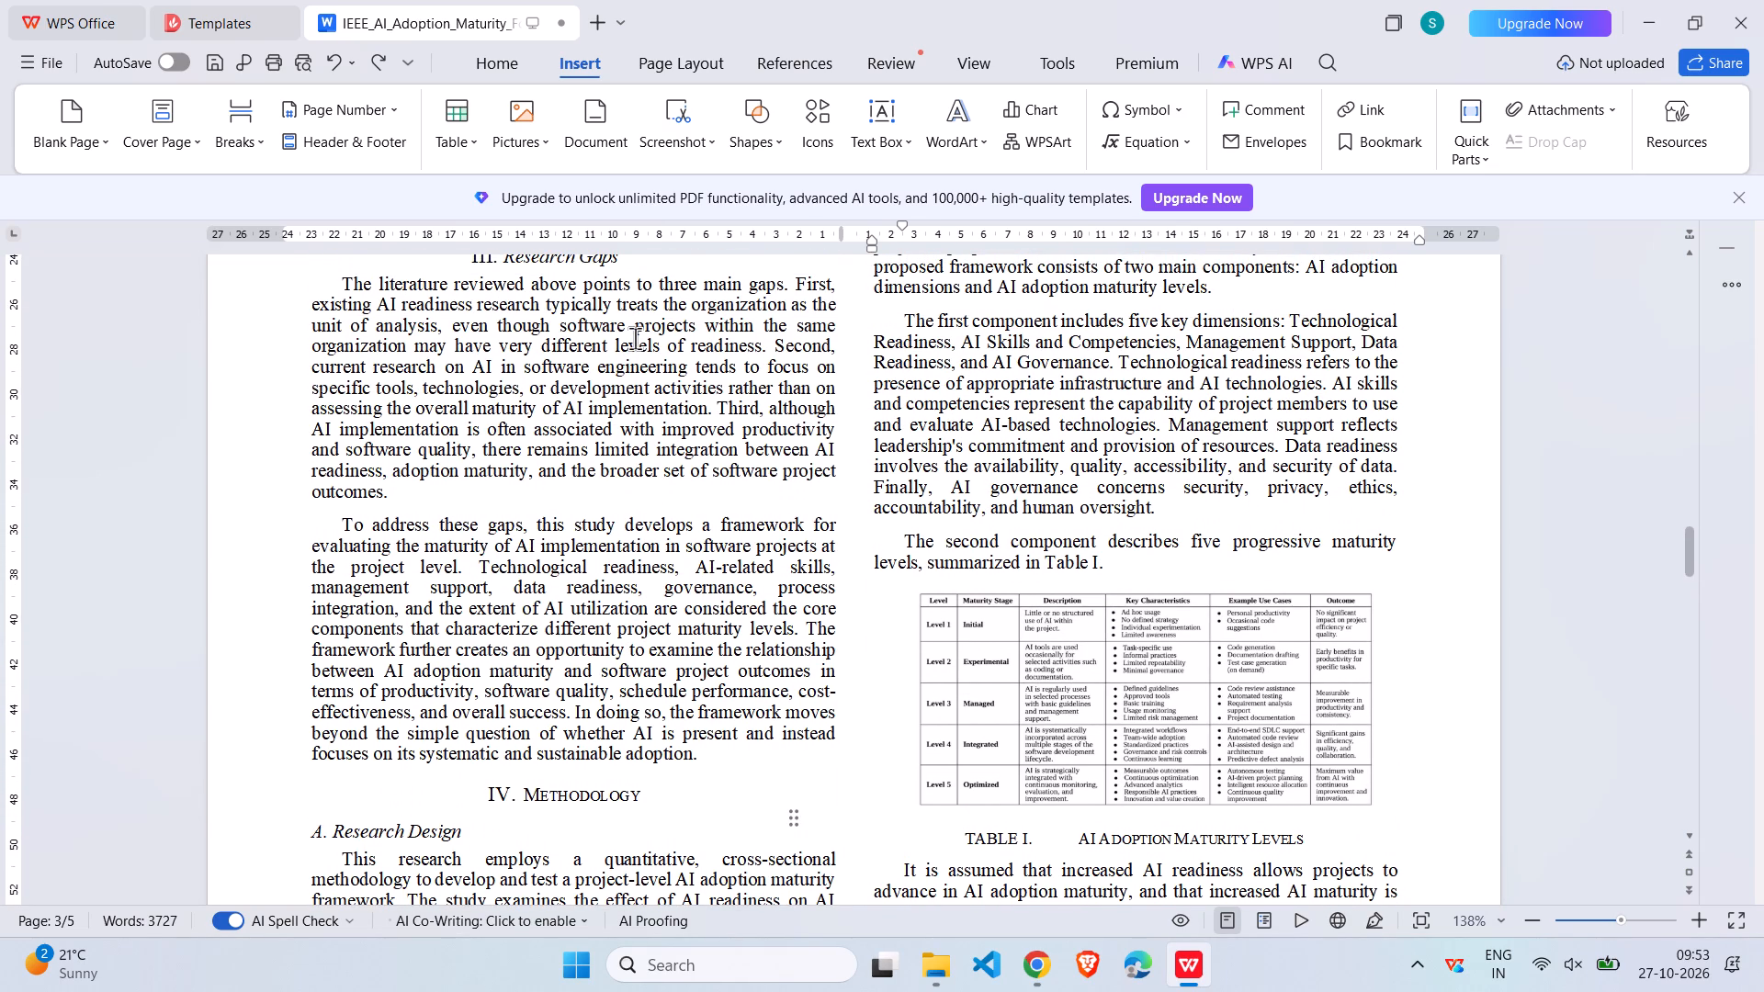
{"action": "scroll", "coordinate": [635, 338], "scroll_direction": "down", "scroll_amount": 6}
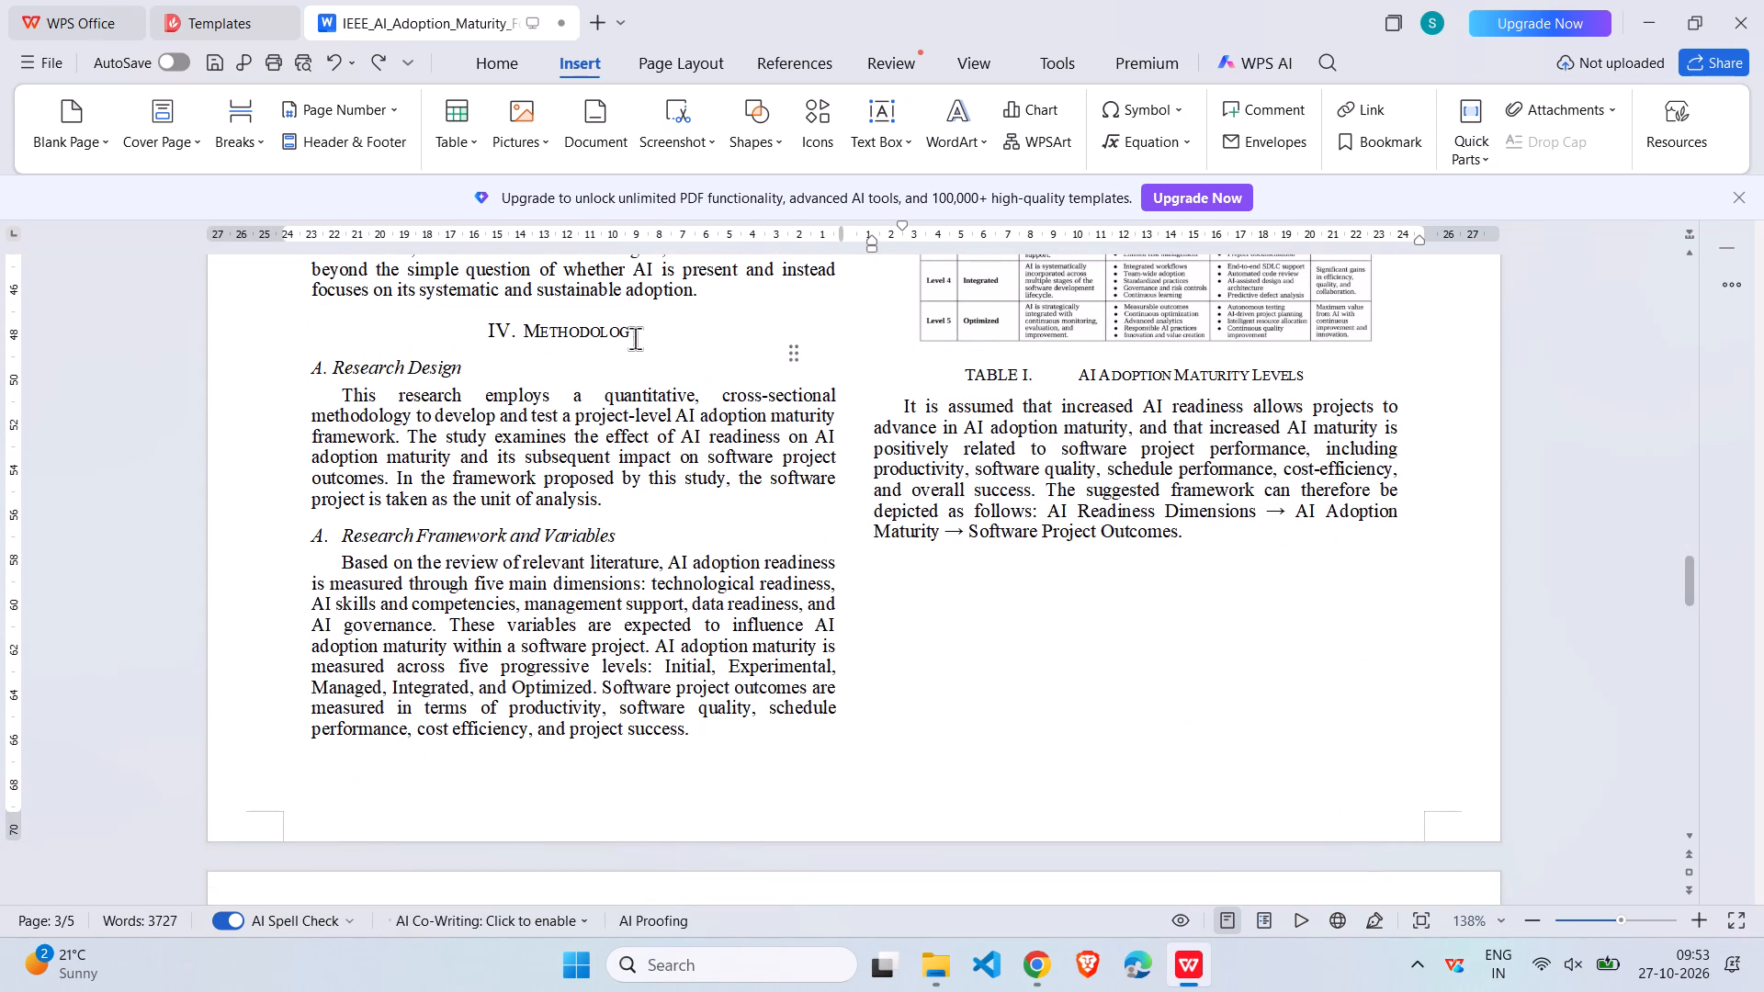
{"action": "scroll", "coordinate": [635, 338], "scroll_direction": "up", "scroll_amount": 4}
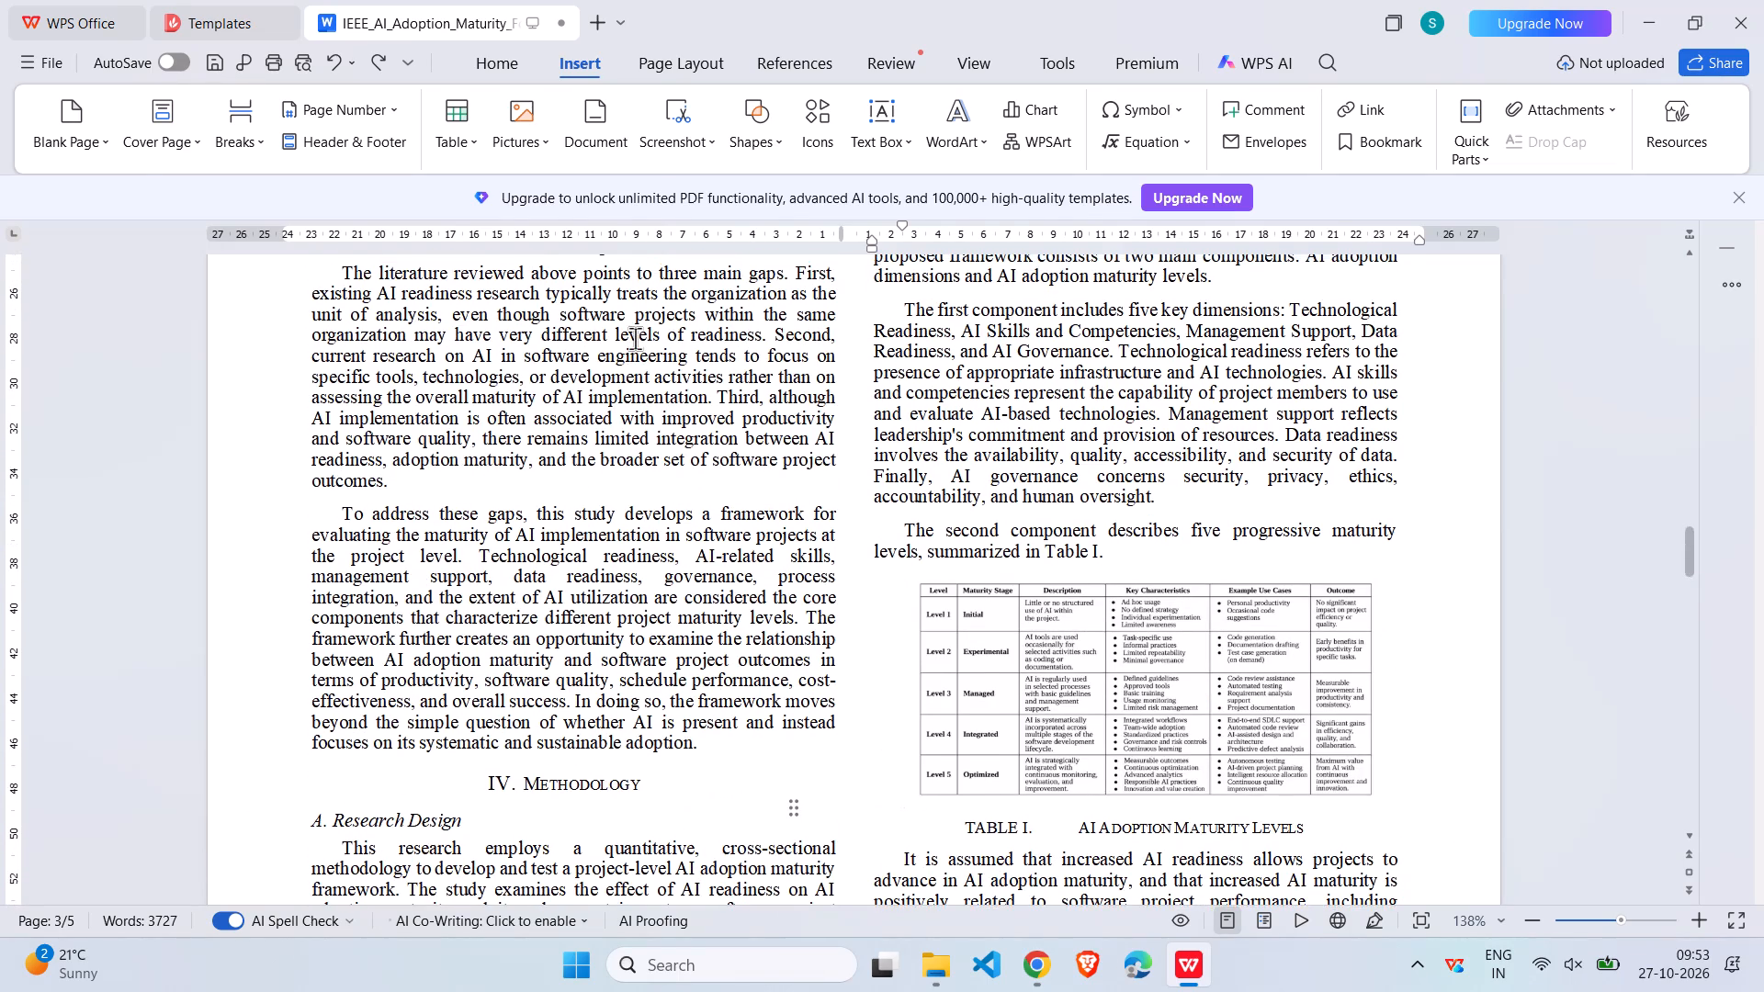
{"action": "scroll", "coordinate": [635, 338], "scroll_direction": "up", "scroll_amount": 2}
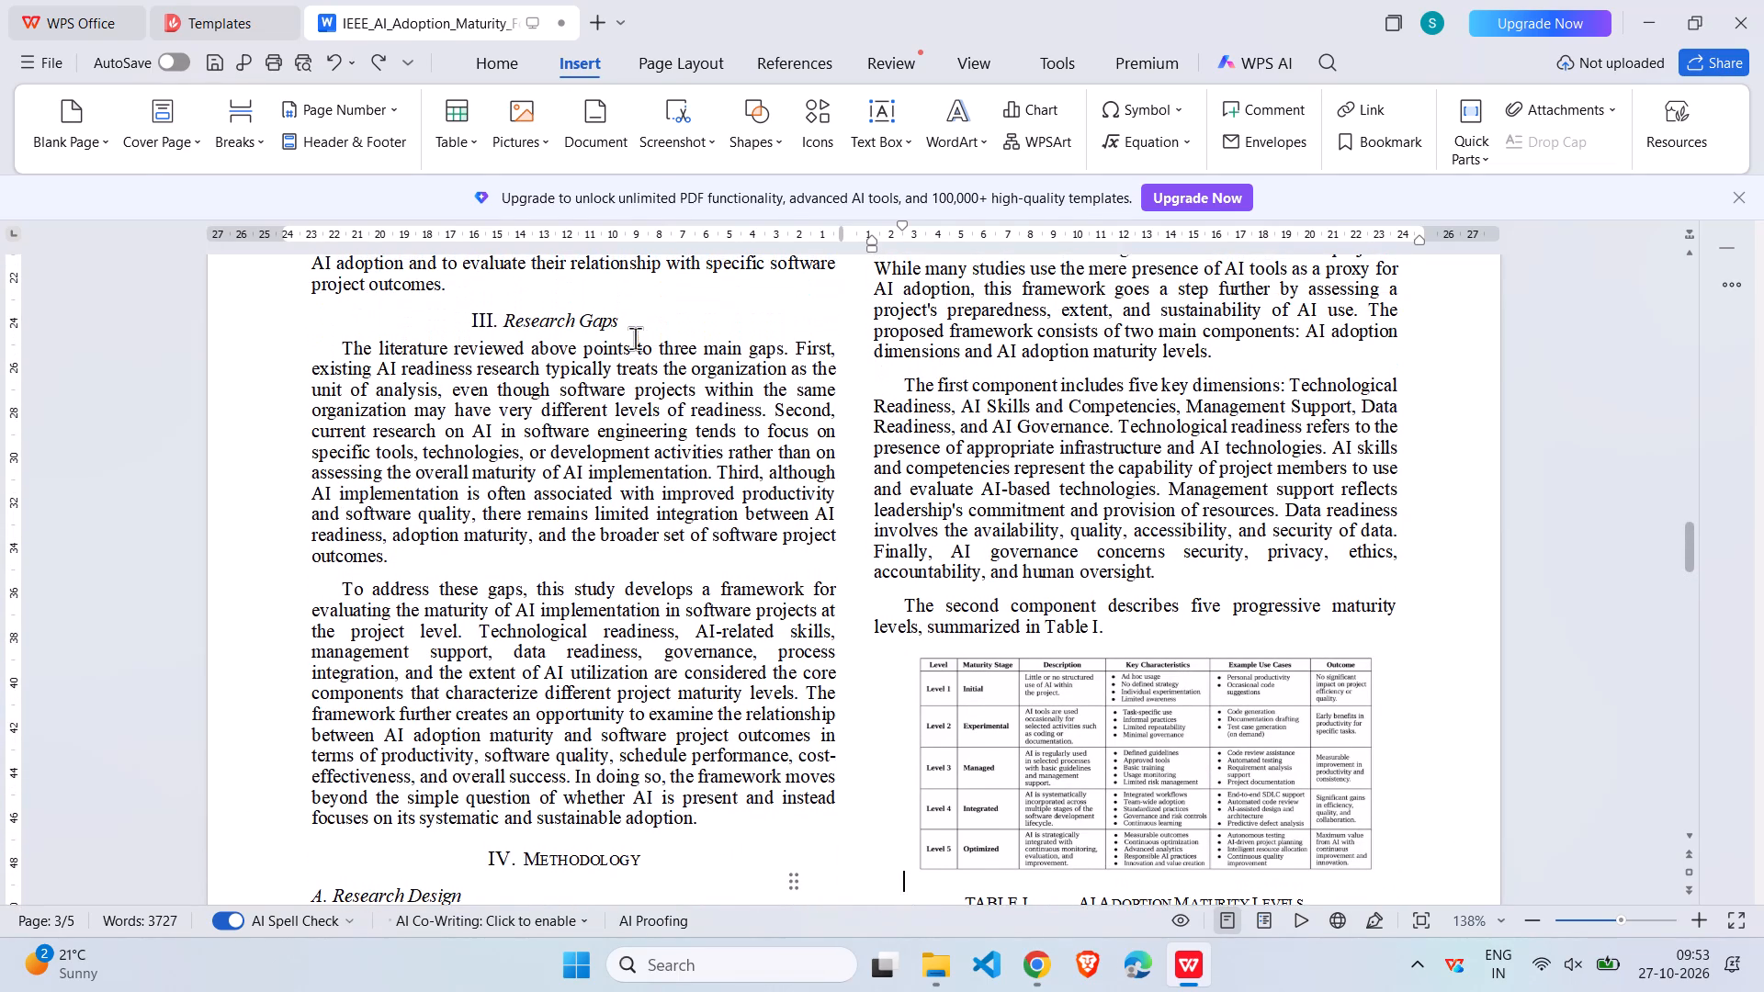
{"action": "scroll", "coordinate": [635, 338], "scroll_direction": "up", "scroll_amount": 1}
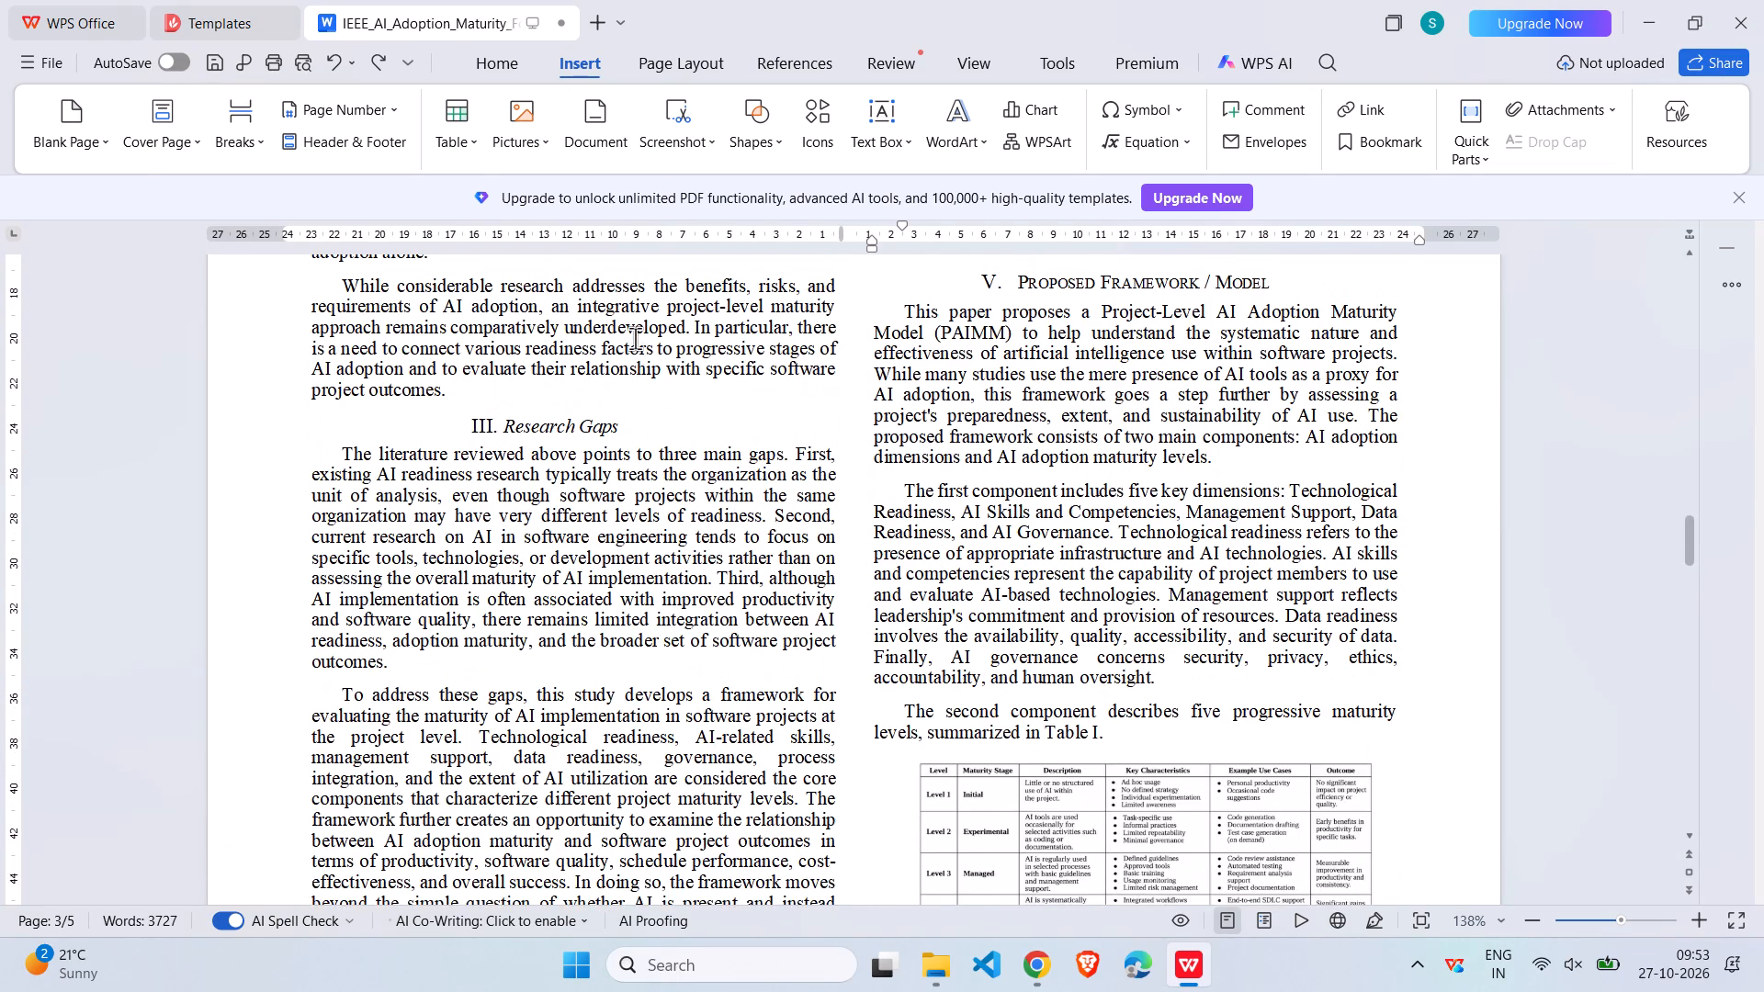
{"action": "scroll", "coordinate": [635, 338], "scroll_direction": "down", "scroll_amount": 1}
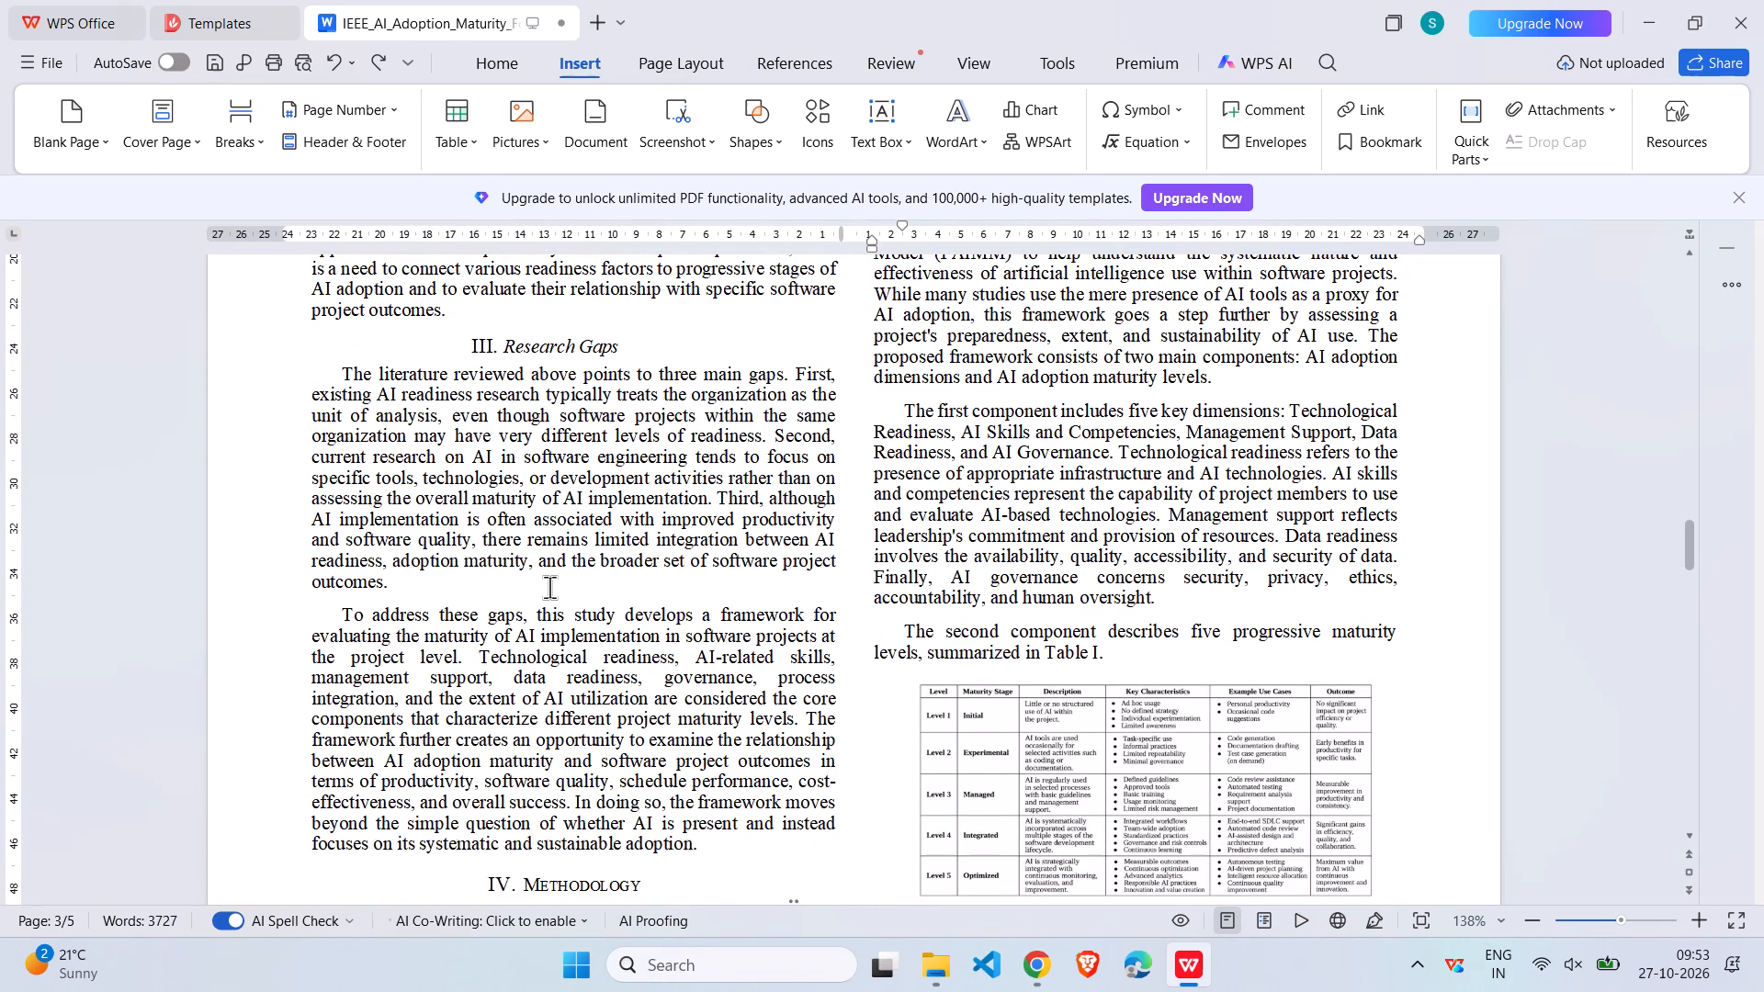
Save the paper with the cursor at the end of the three-gaps paragraph, and dismiss the WPS Drive backup offer.
{"action": "left_click", "coordinate": [535, 588]}
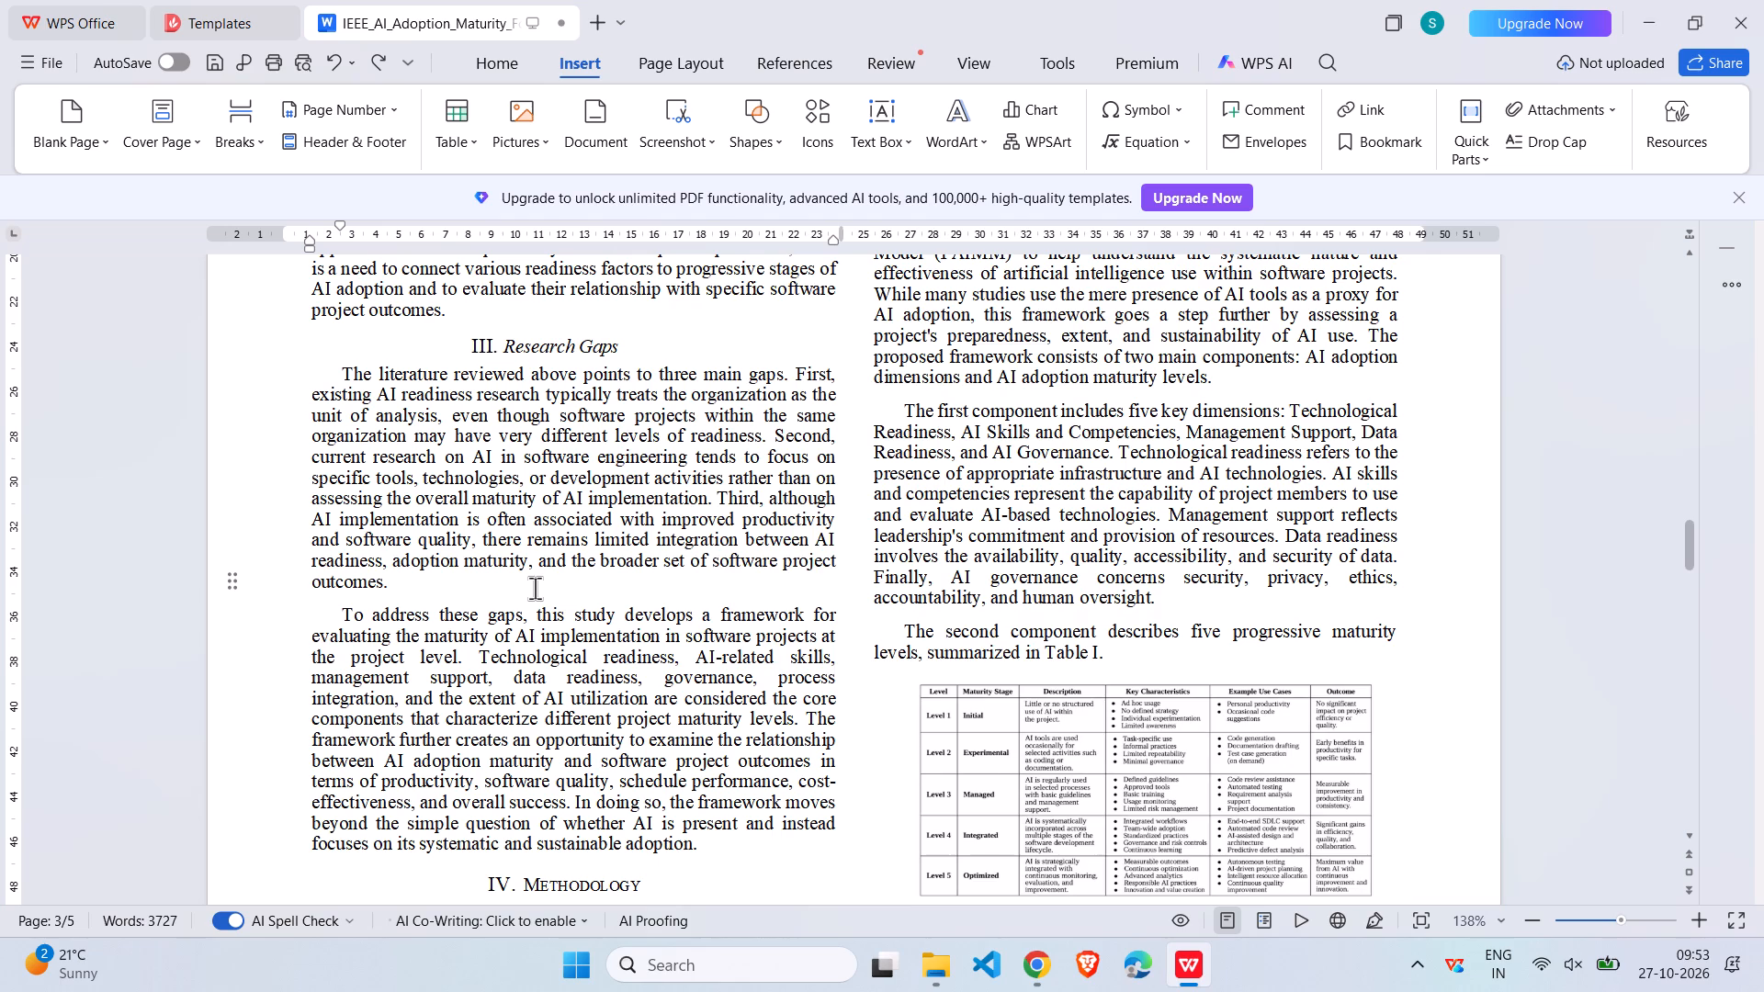
{"action": "key", "text": "ctrl+s"}
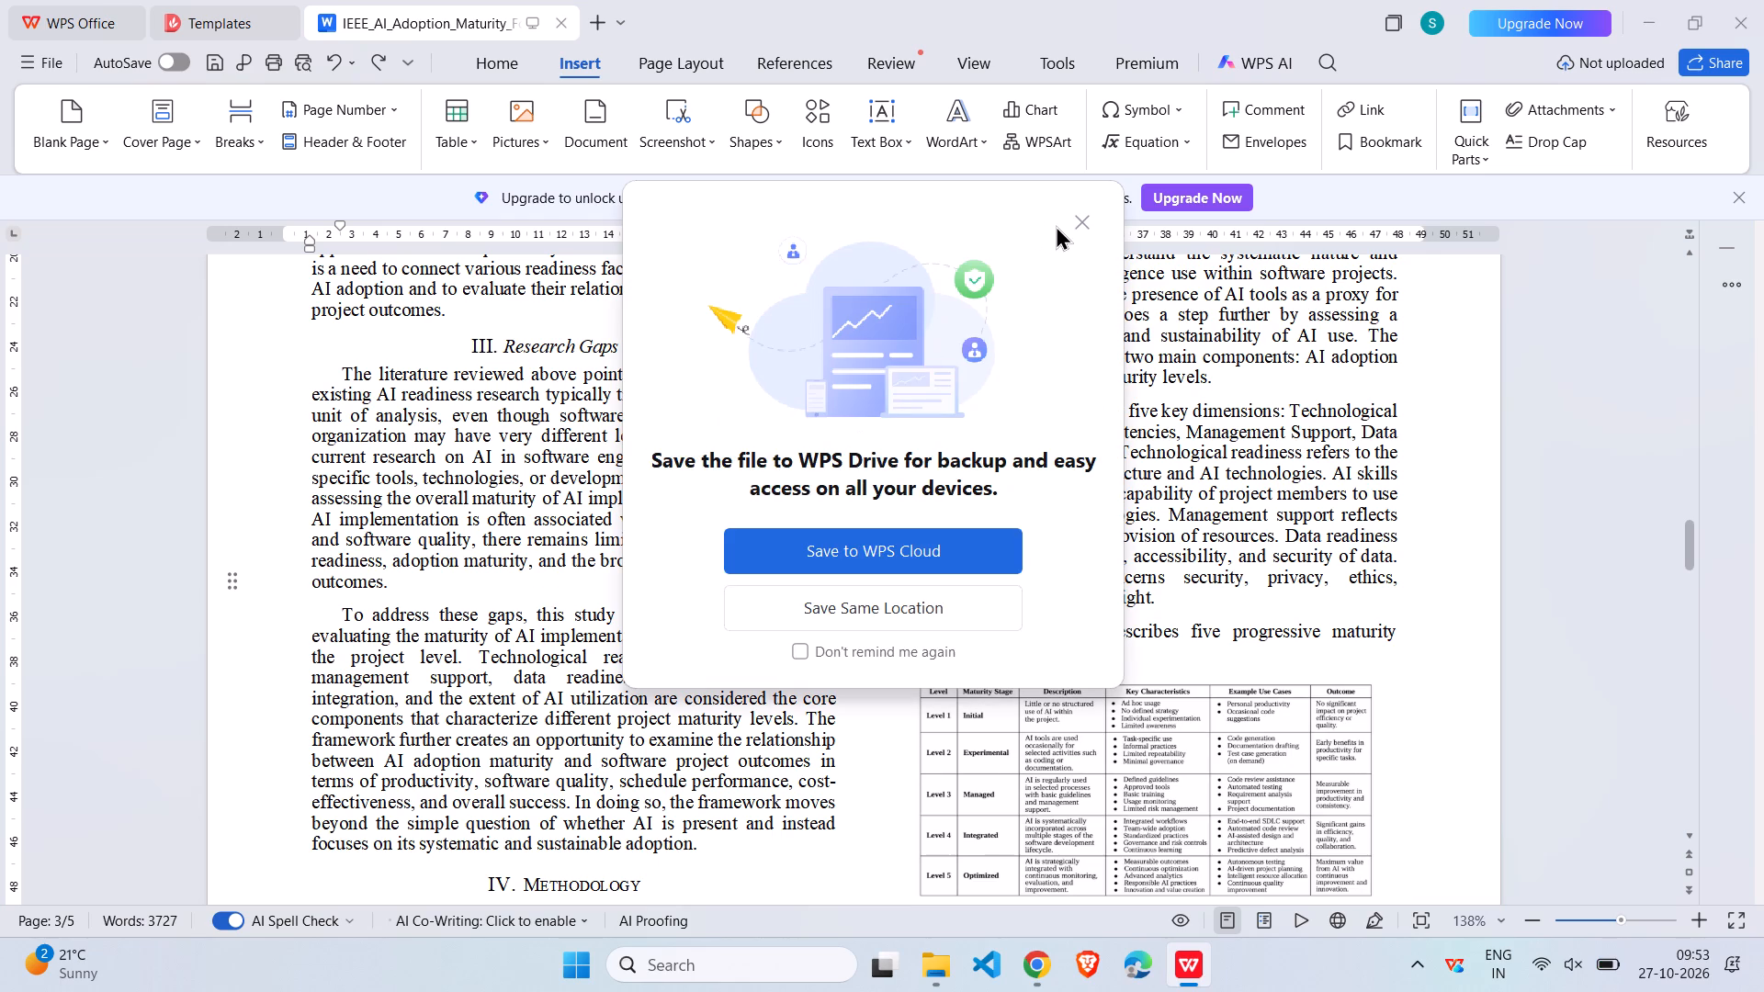
{"action": "left_click", "coordinate": [1066, 226]}
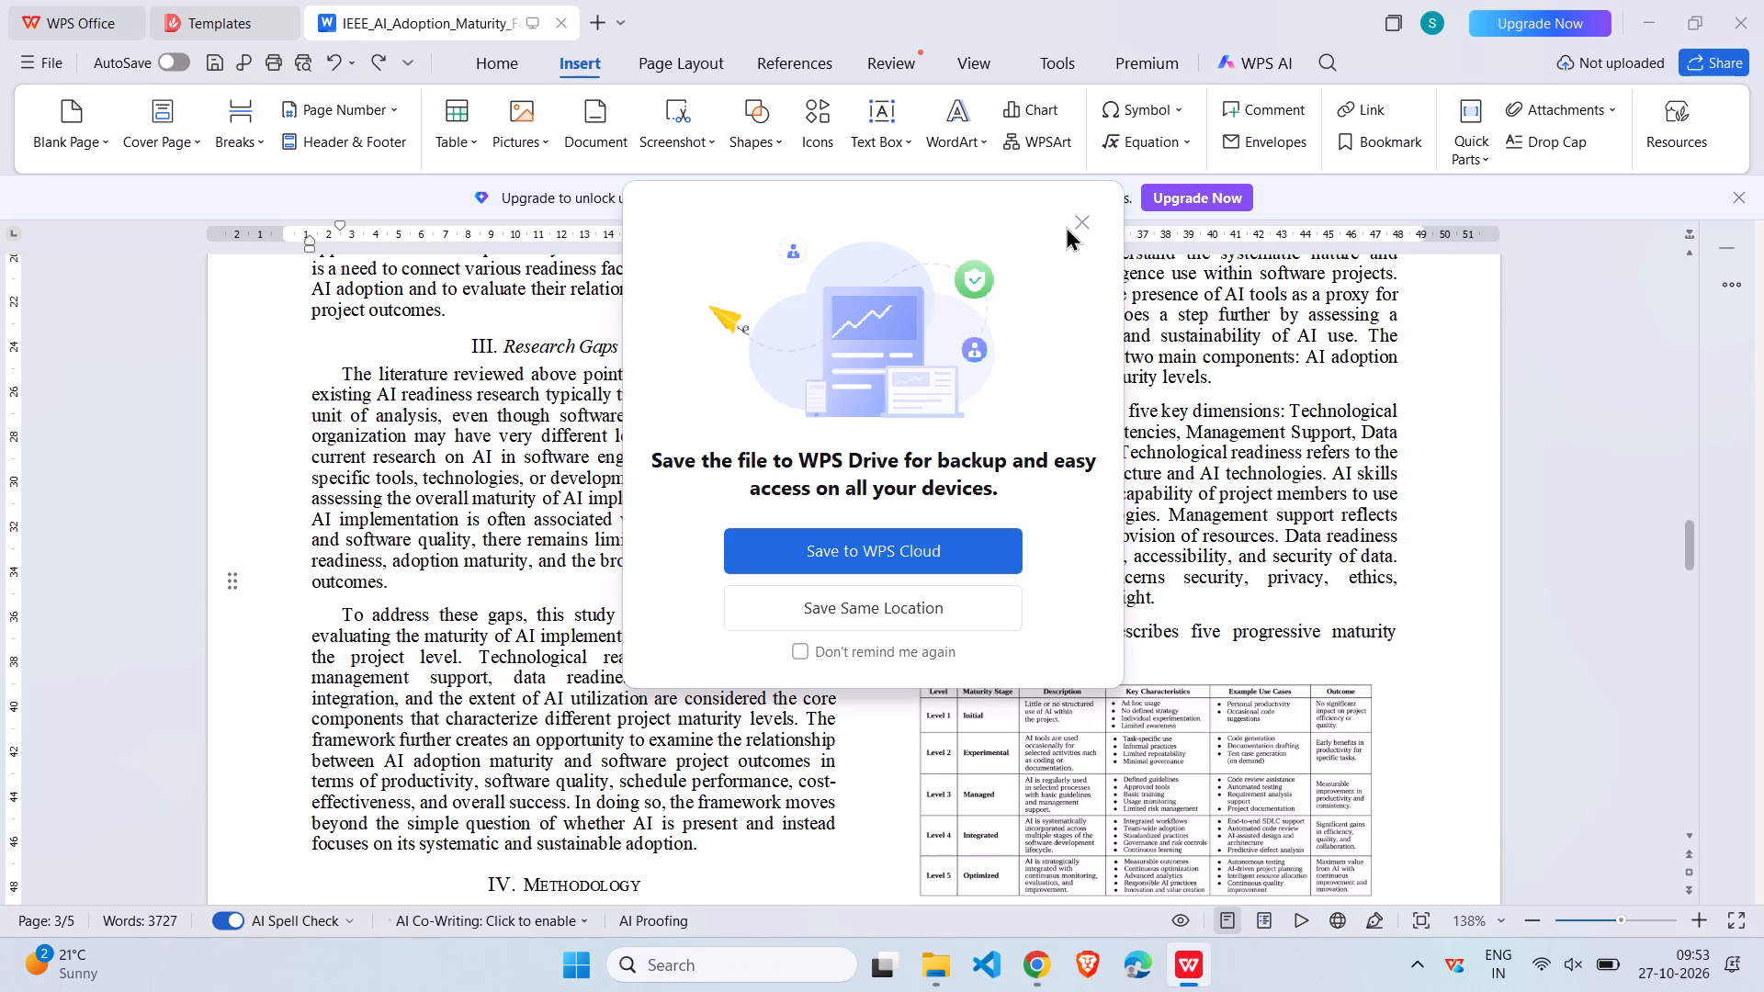
{"action": "left_click", "coordinate": [1085, 227]}
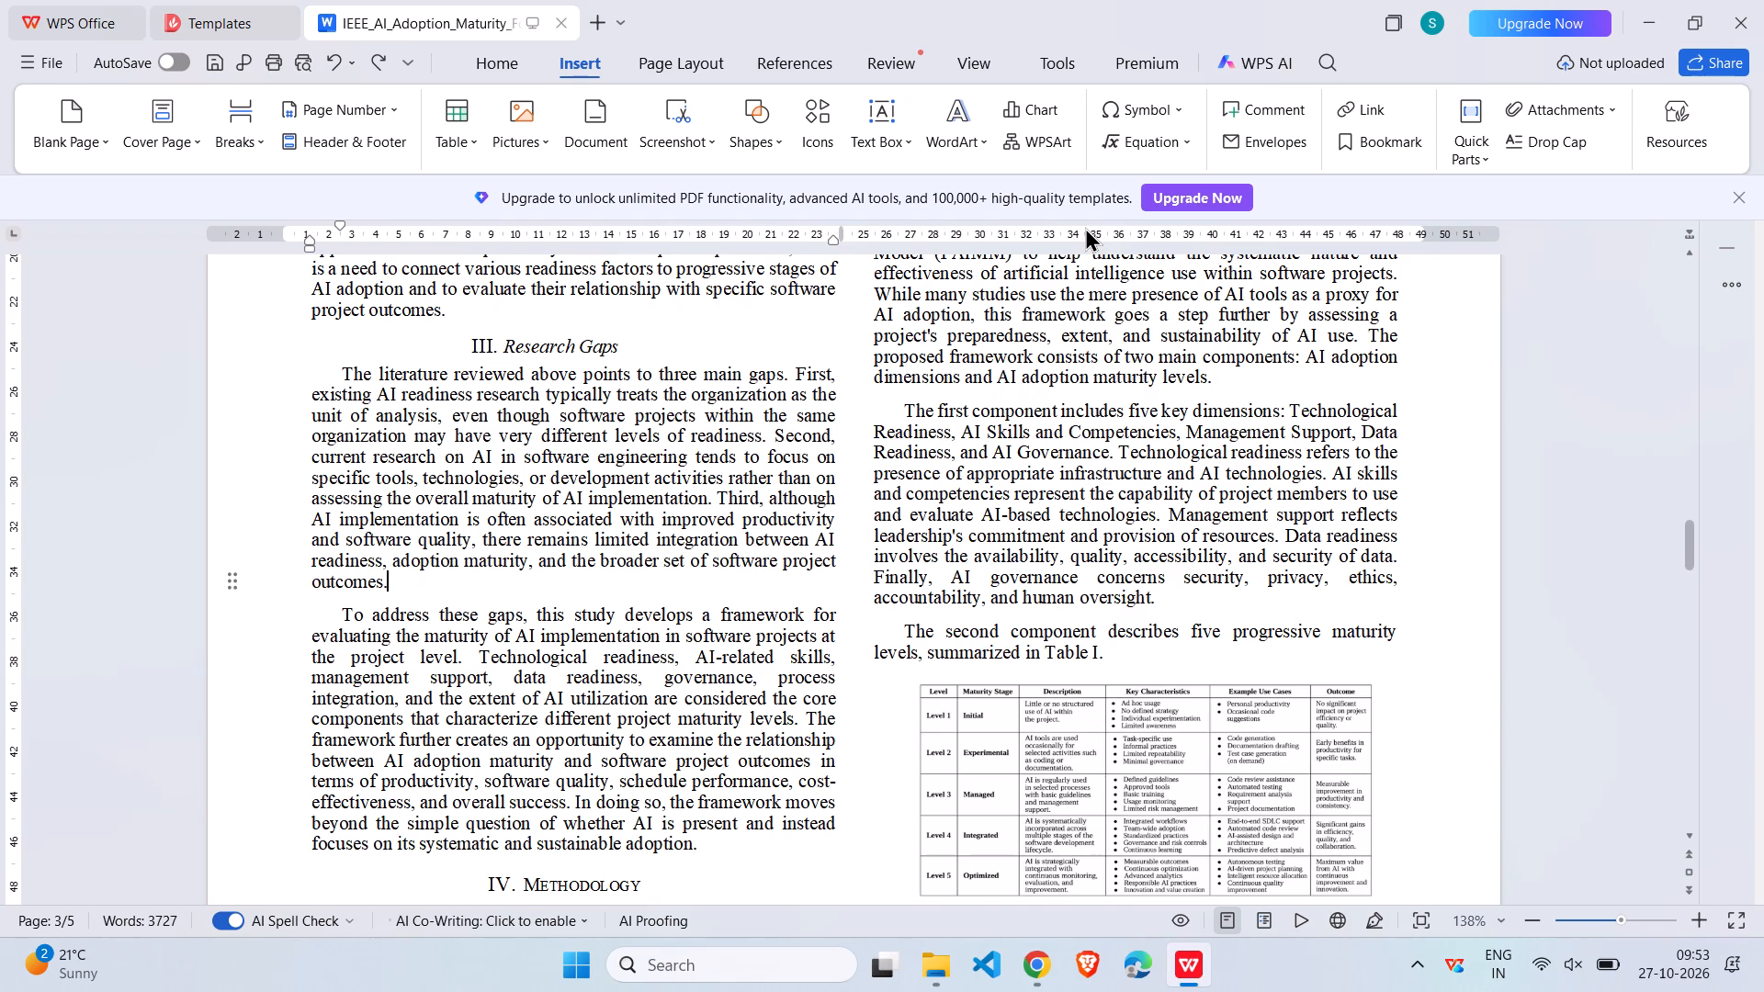
Examine the Table I picture up close for the legibility of its maturity levels, characteristics, and use cases.
{"action": "scroll", "coordinate": [1085, 227], "scroll_direction": "down", "scroll_amount": 1}
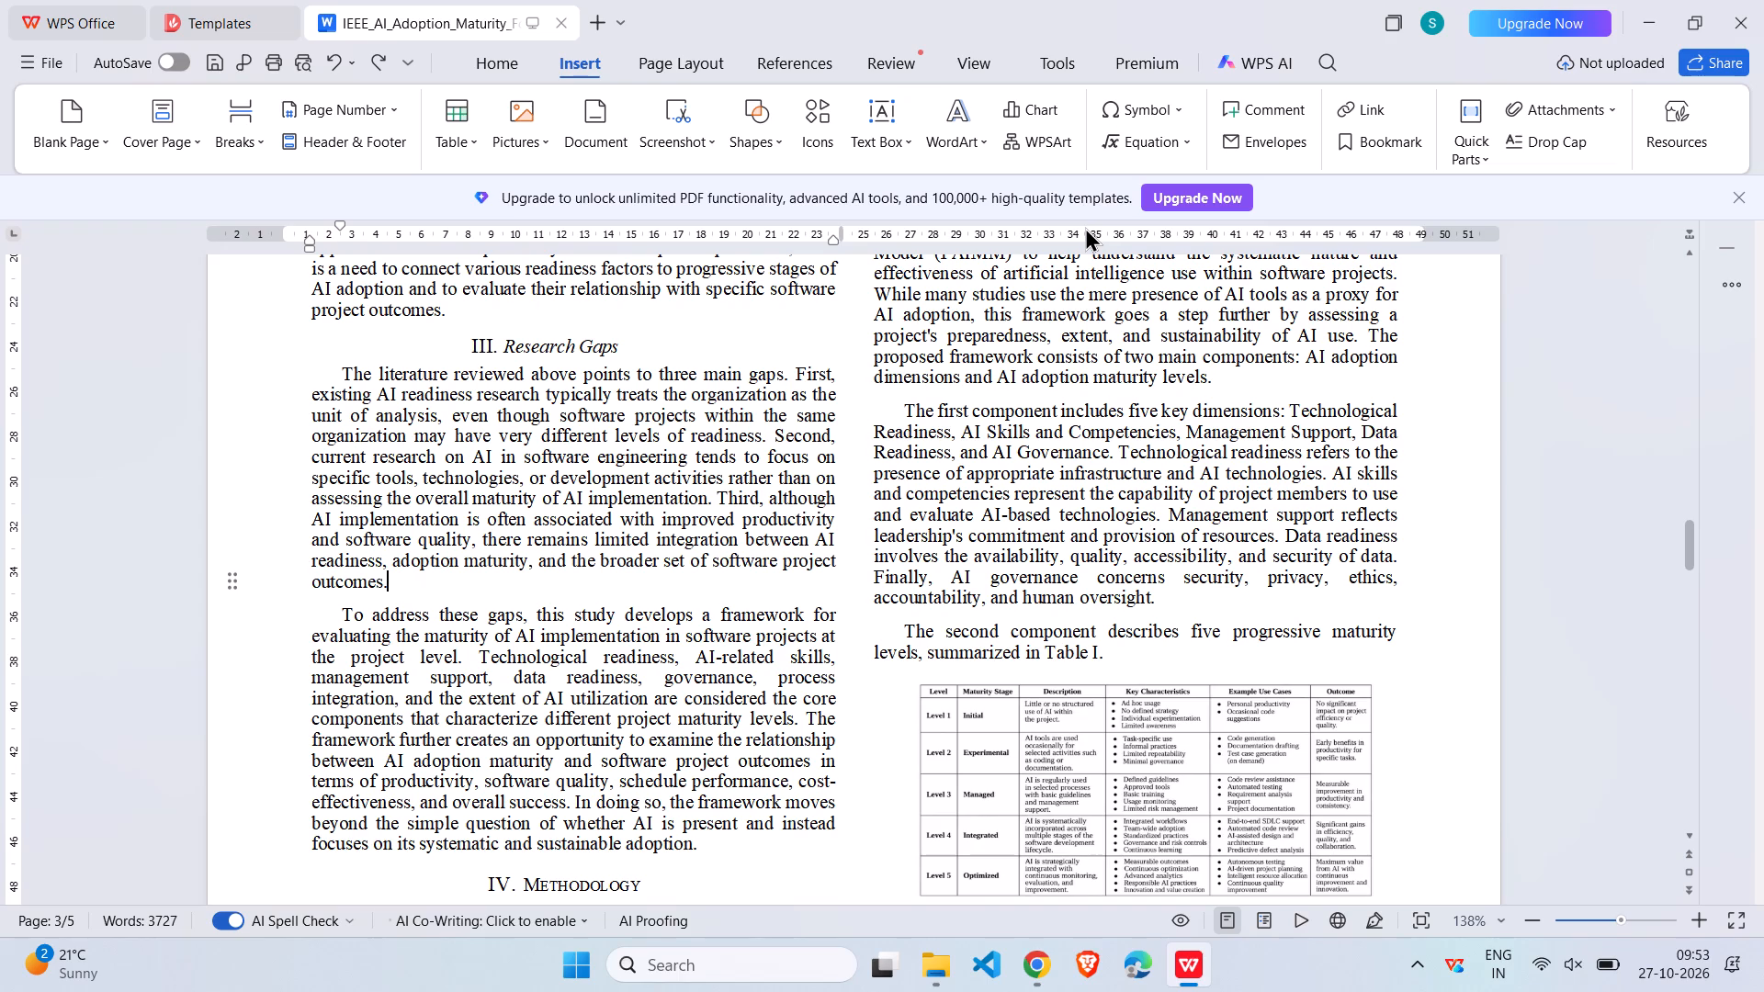
{"action": "scroll", "coordinate": [1163, 594], "scroll_direction": "down", "scroll_amount": 2}
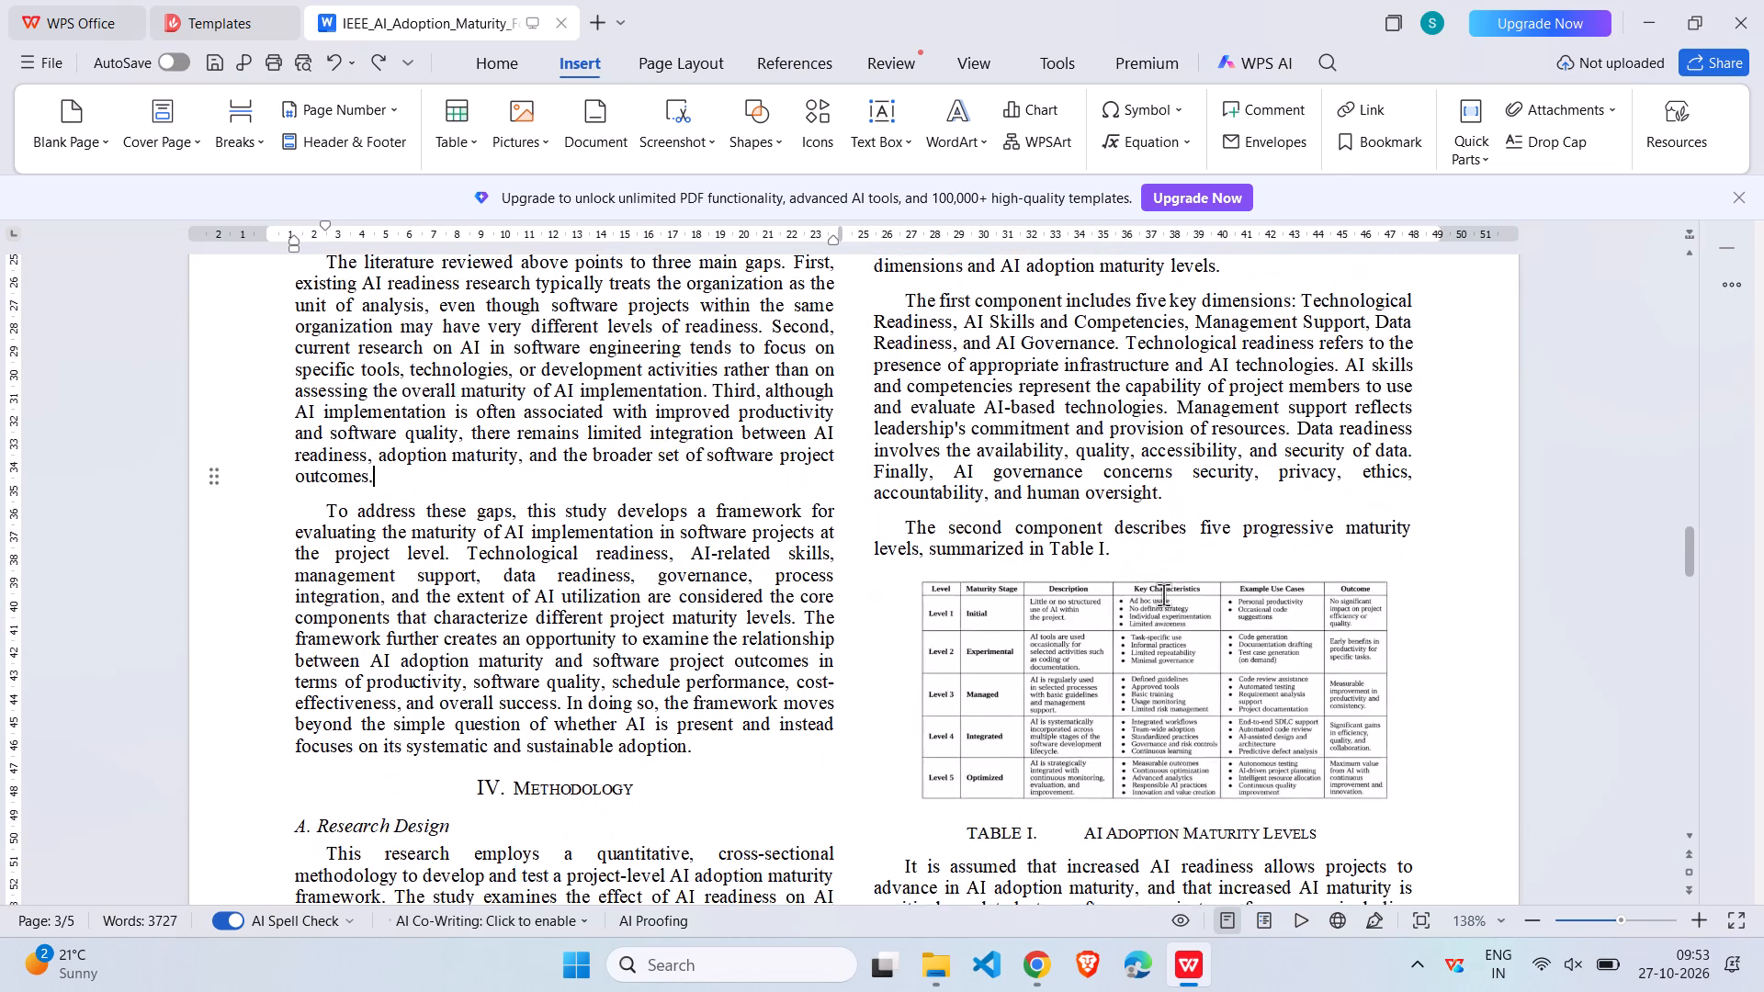
{"action": "scroll", "coordinate": [1163, 594], "scroll_direction": "left", "scroll_amount": 1}
{"action": "right_click", "coordinate": [1163, 594]}
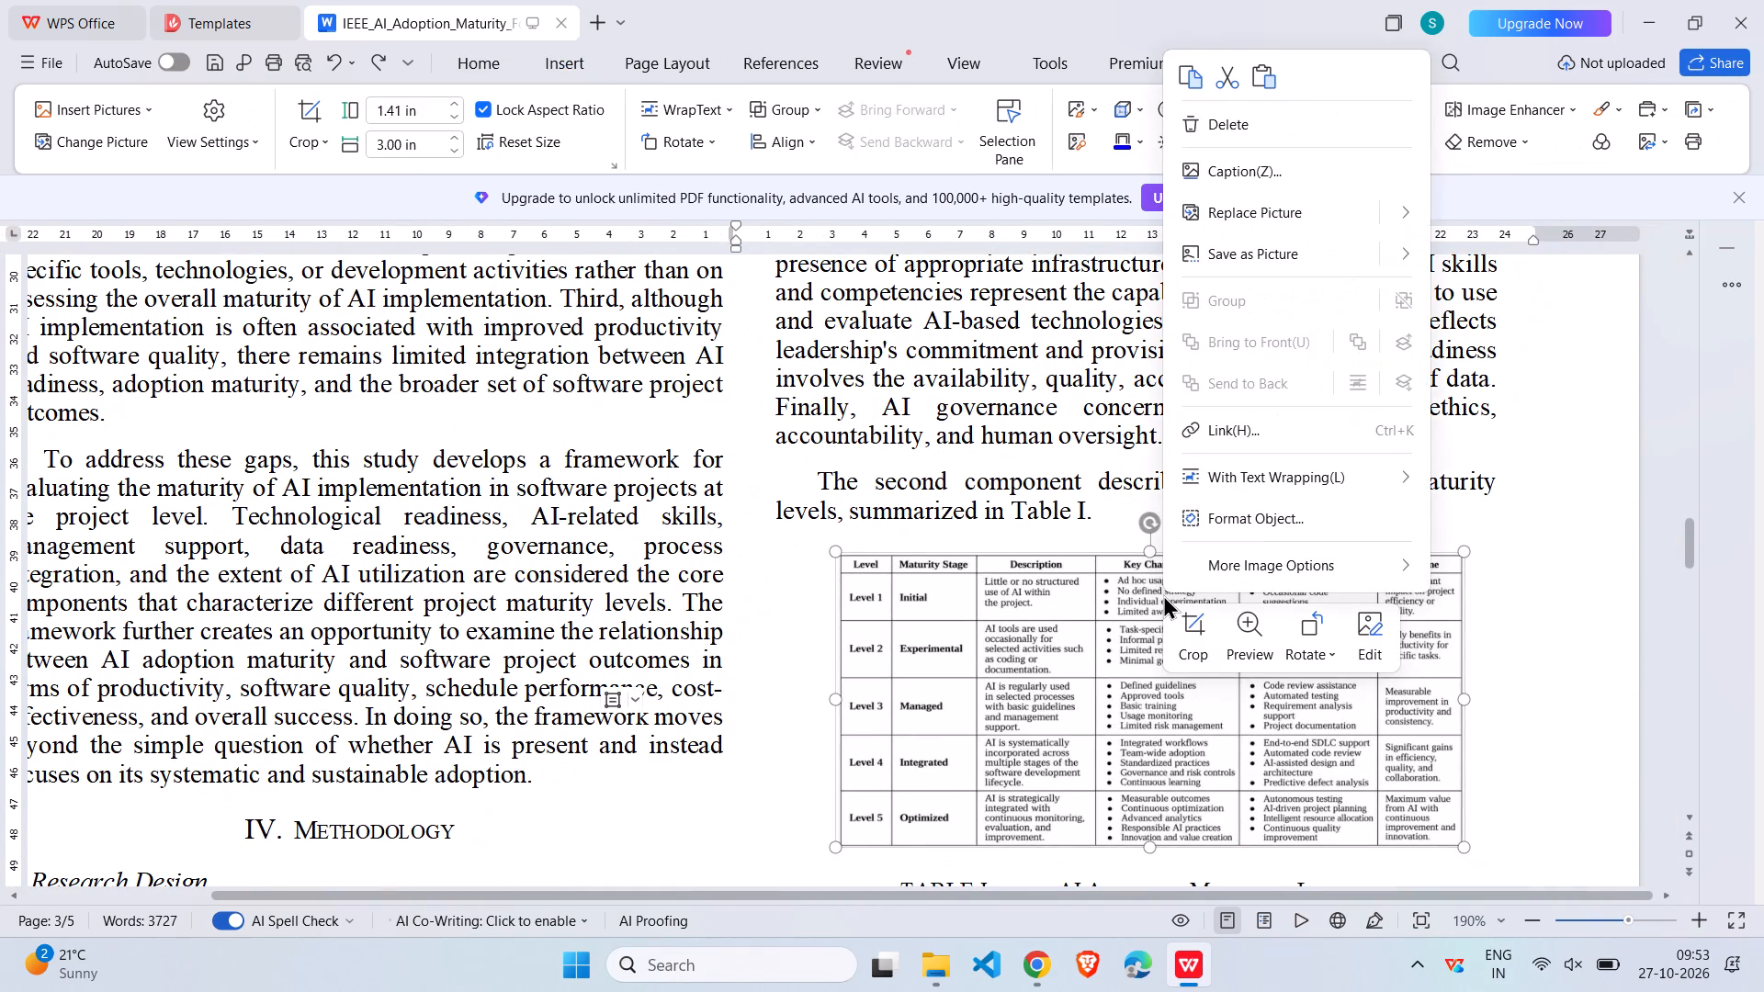
{"action": "left_click", "coordinate": [1023, 493]}
{"action": "scroll", "coordinate": [1023, 493], "scroll_direction": "down", "scroll_amount": 2}
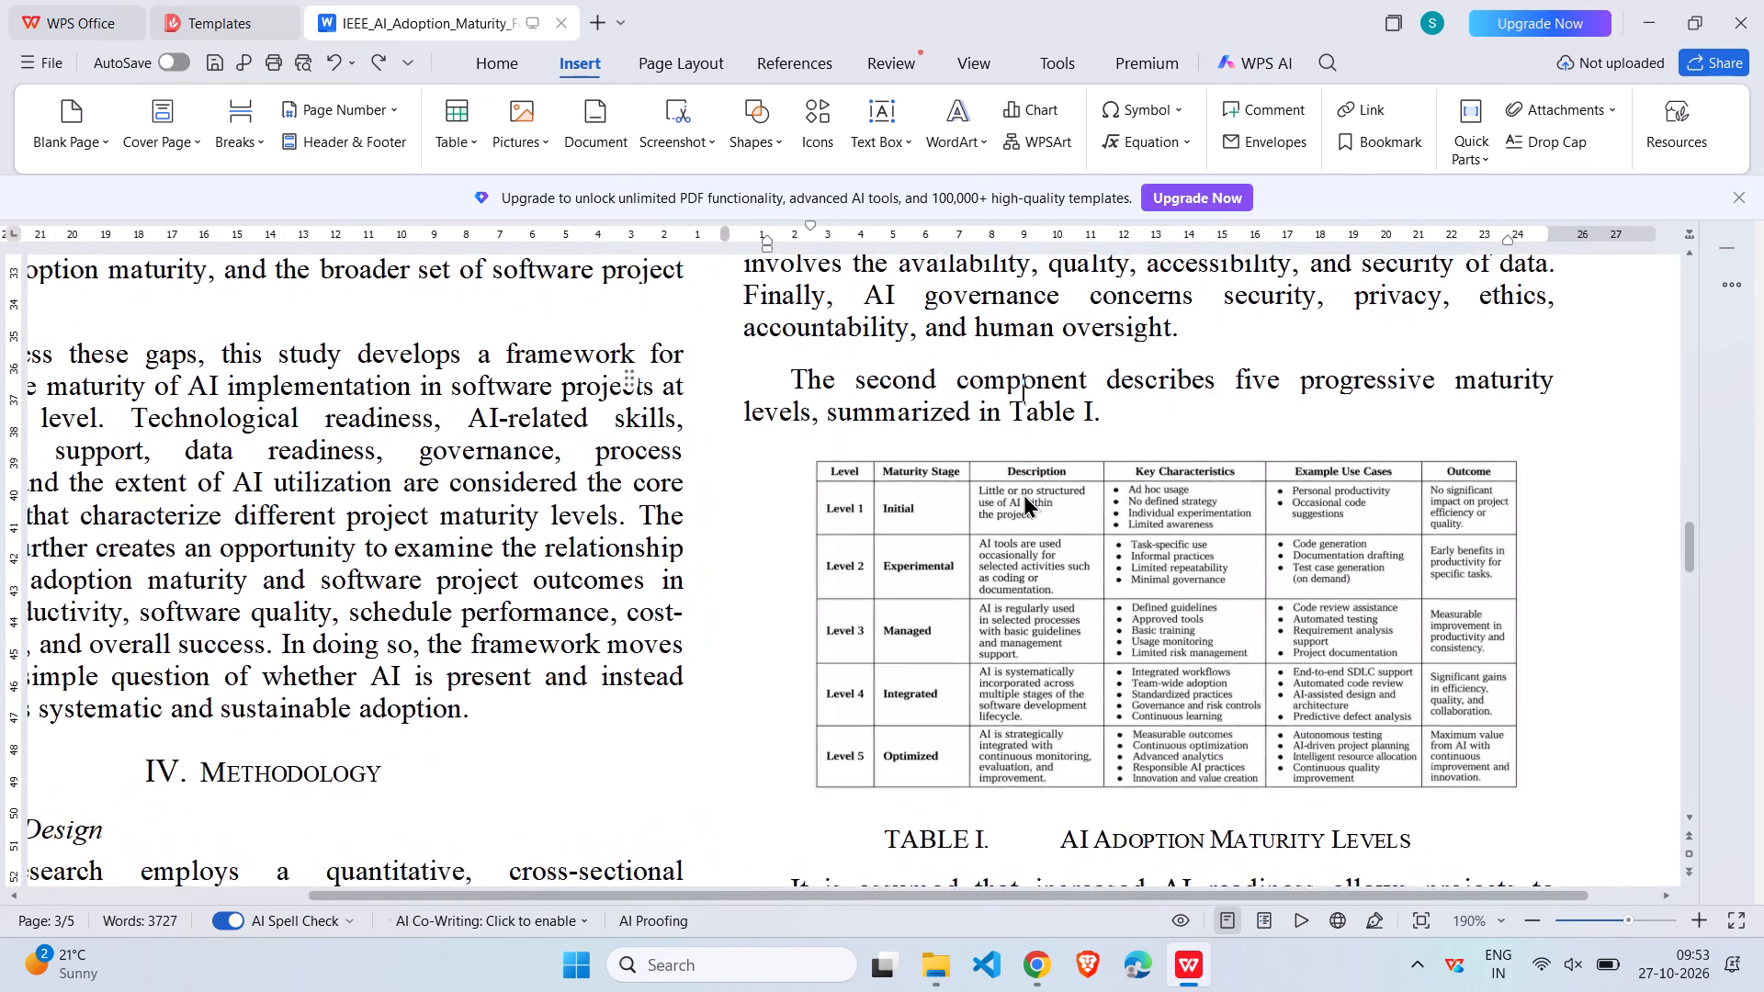
{"action": "scroll", "coordinate": [1023, 493], "scroll_direction": "left", "scroll_amount": 2}
{"action": "scroll", "coordinate": [1023, 493], "scroll_direction": "down", "scroll_amount": 1}
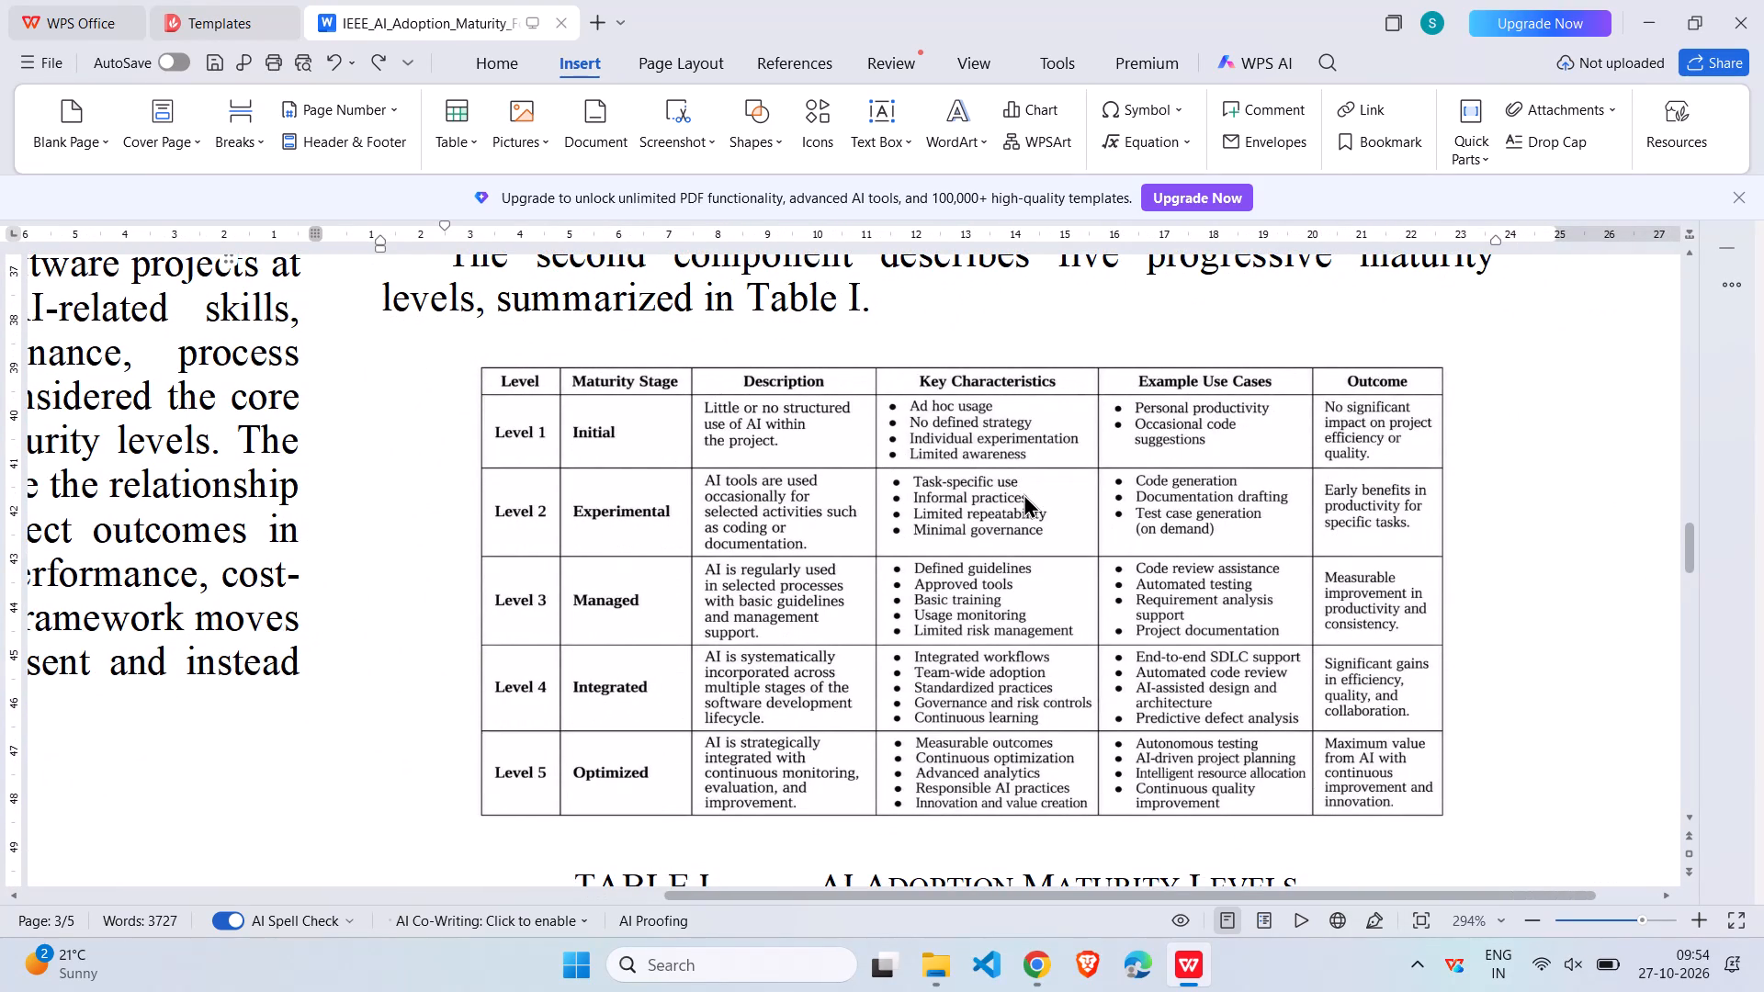
{"action": "scroll", "coordinate": [1023, 493], "scroll_direction": "right", "scroll_amount": 1}
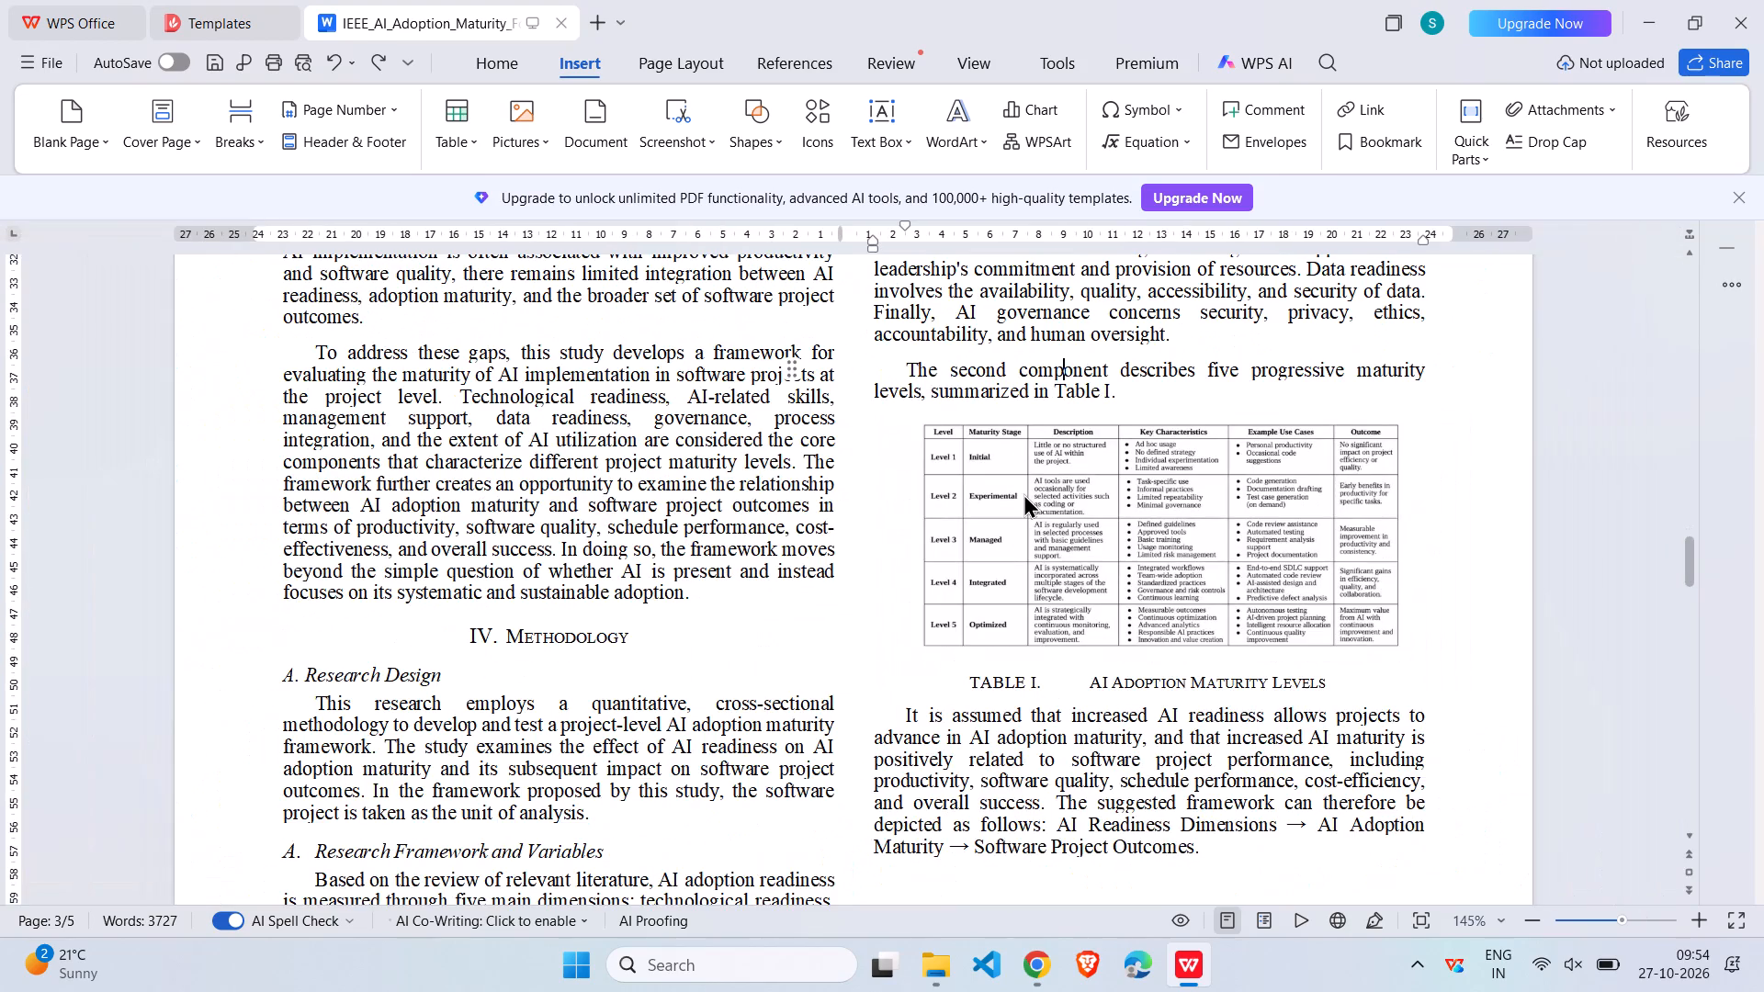
Review page 3 from the Table I area back up through Research Gaps, Proposed Framework, and Data Analysis.
{"action": "scroll", "coordinate": [1023, 493], "scroll_direction": "up", "scroll_amount": 1}
{"action": "scroll", "coordinate": [1023, 493], "scroll_direction": "down", "scroll_amount": 1}
{"action": "scroll", "coordinate": [1023, 493], "scroll_direction": "up", "scroll_amount": 1}
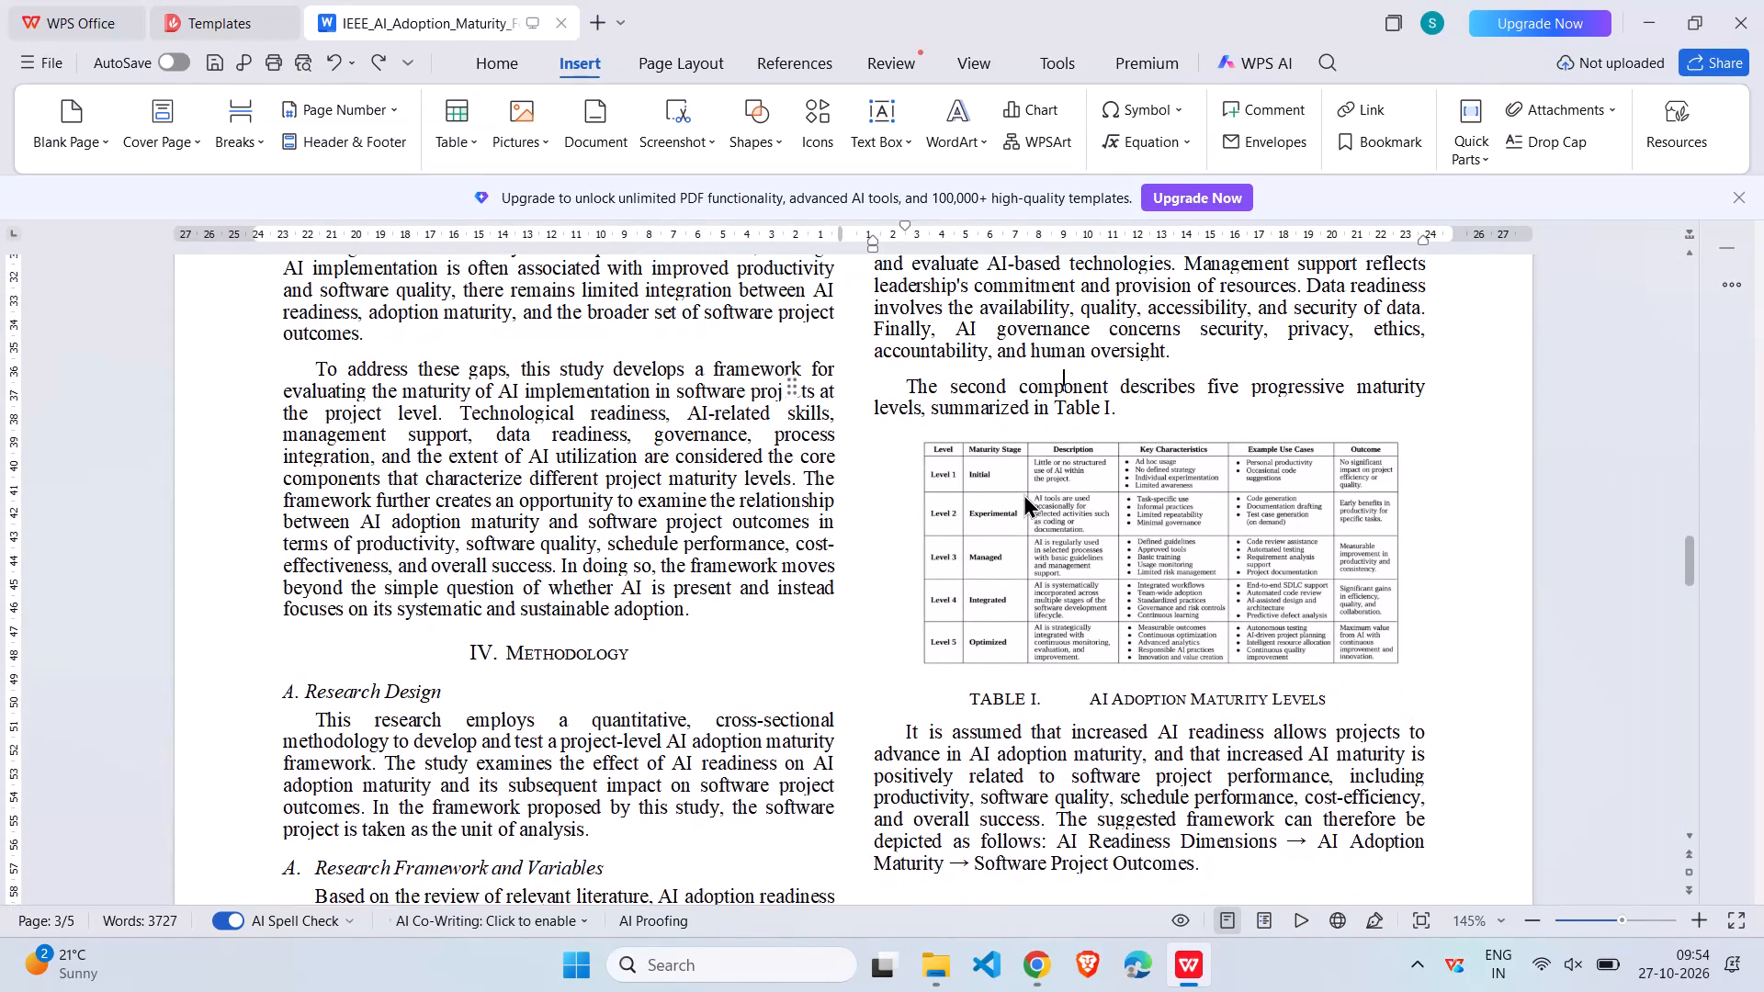
{"action": "scroll", "coordinate": [1023, 493], "scroll_direction": "up", "scroll_amount": 1}
{"action": "scroll", "coordinate": [1130, 602], "scroll_direction": "up", "scroll_amount": 1}
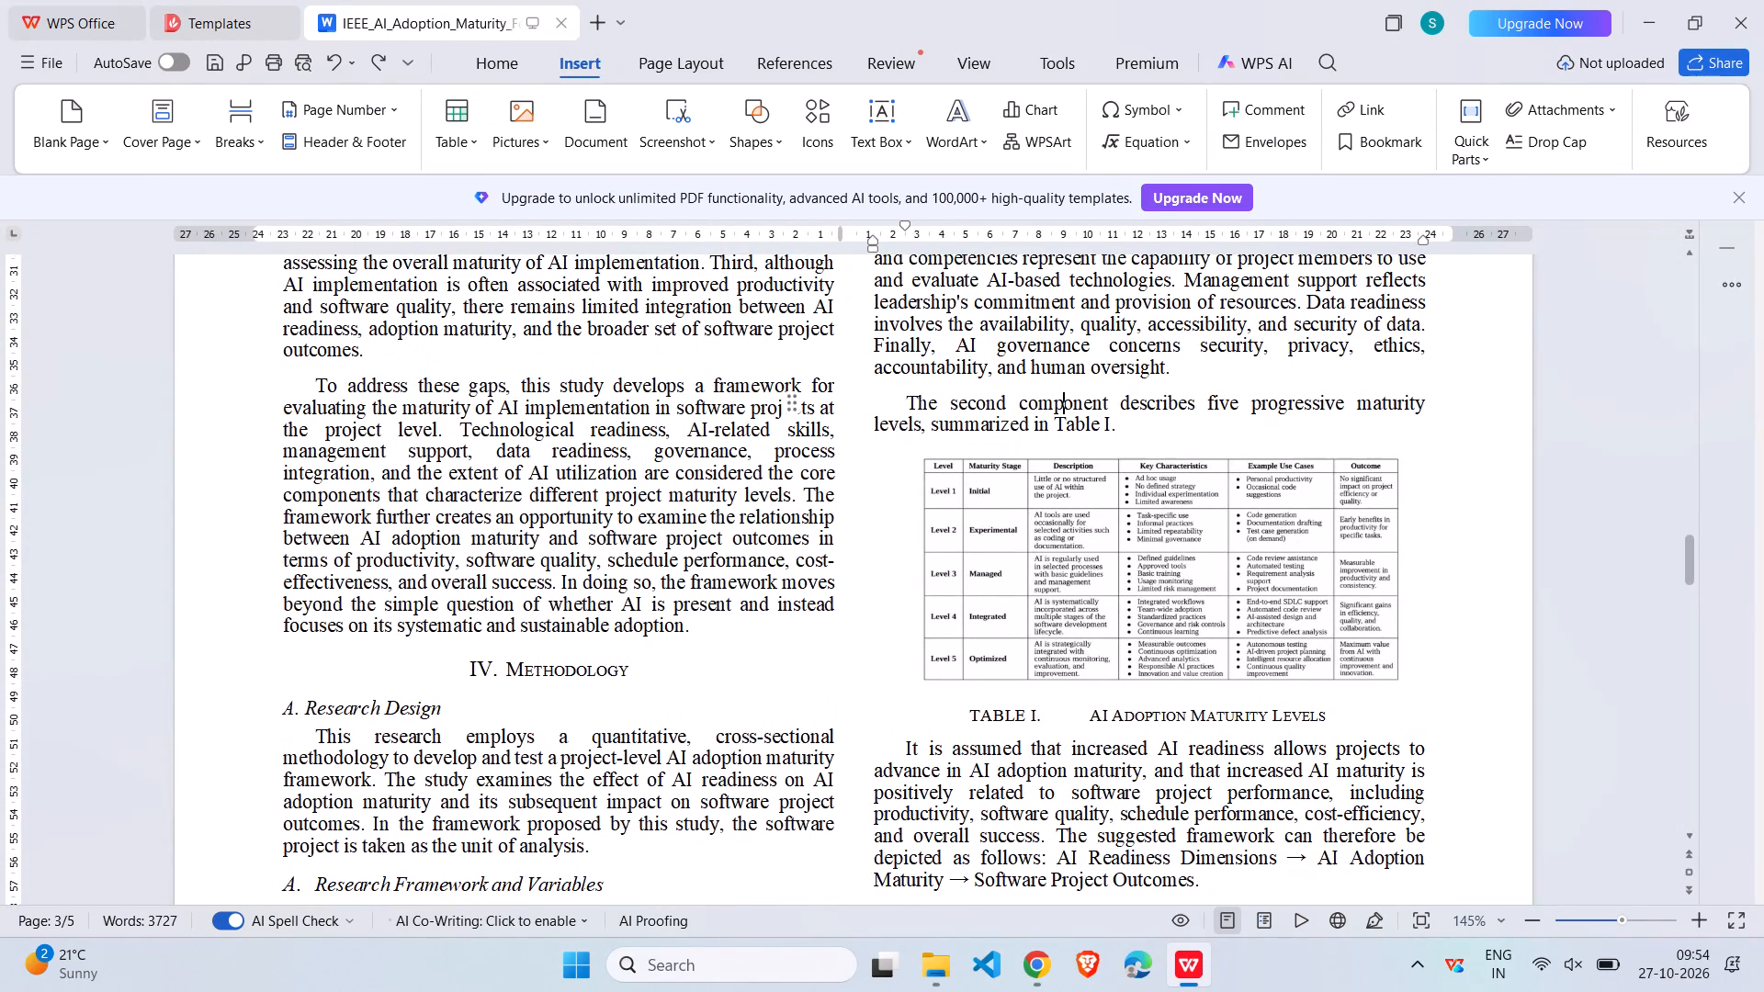
{"action": "scroll", "coordinate": [1130, 602], "scroll_direction": "up", "scroll_amount": 2}
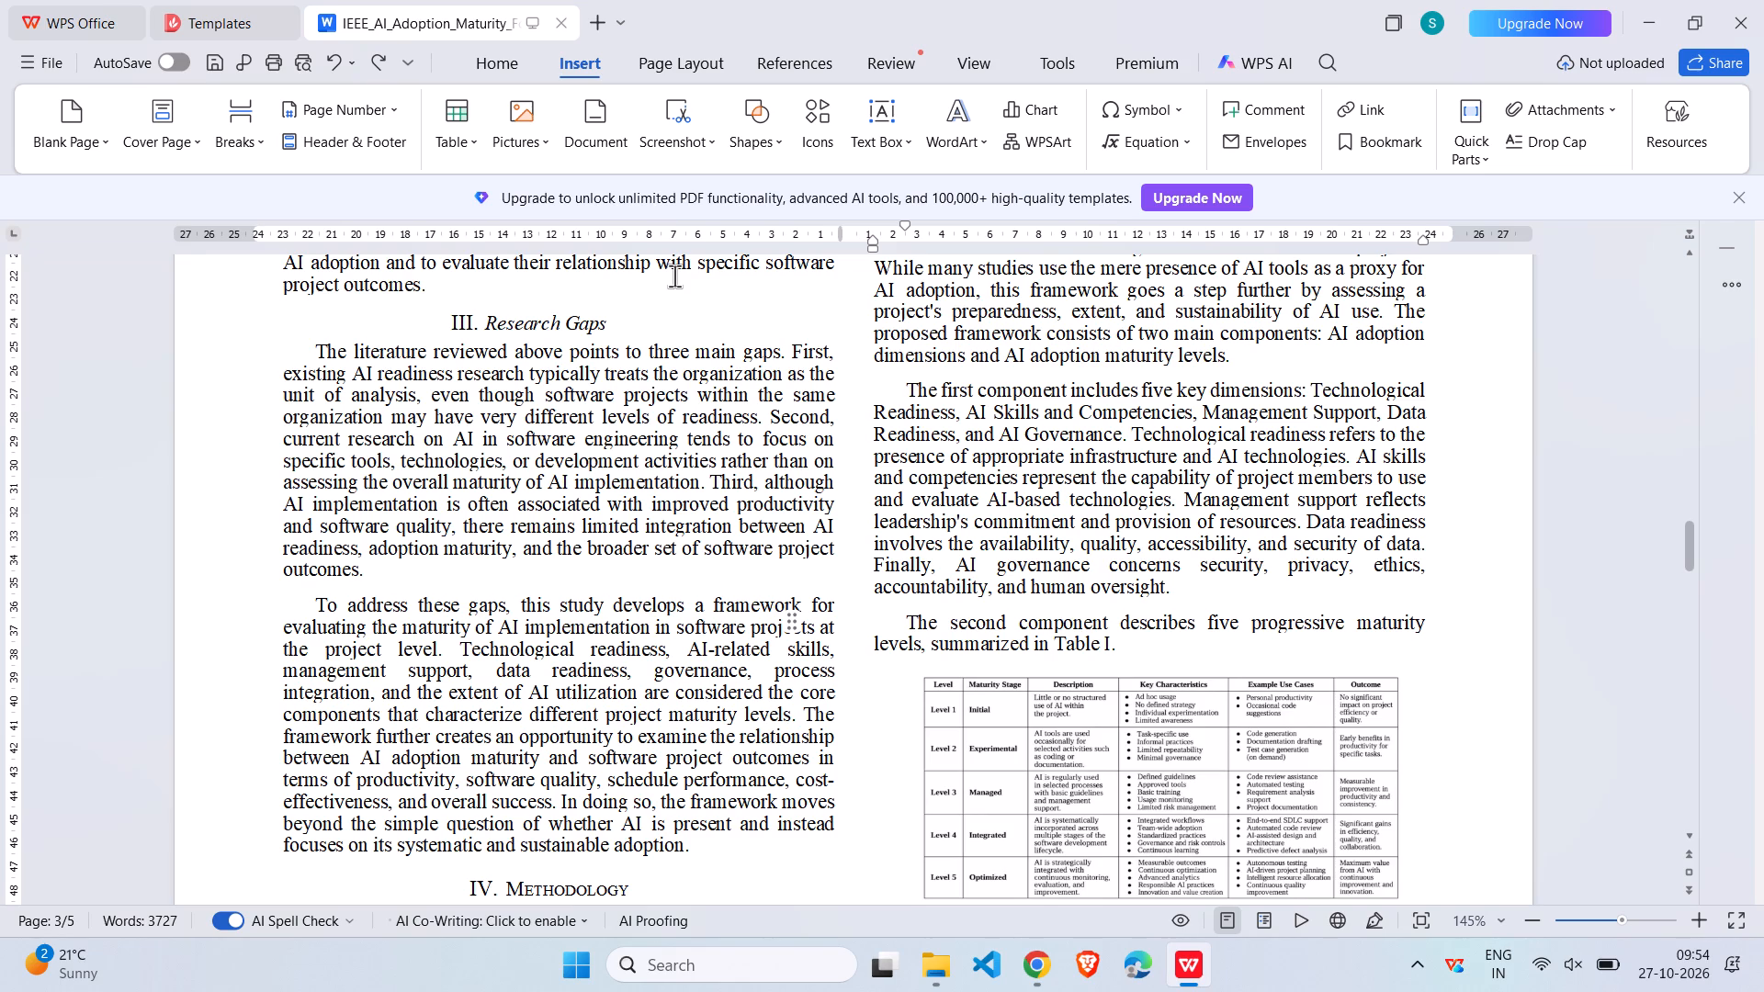
{"action": "scroll", "coordinate": [674, 276], "scroll_direction": "up", "scroll_amount": 6}
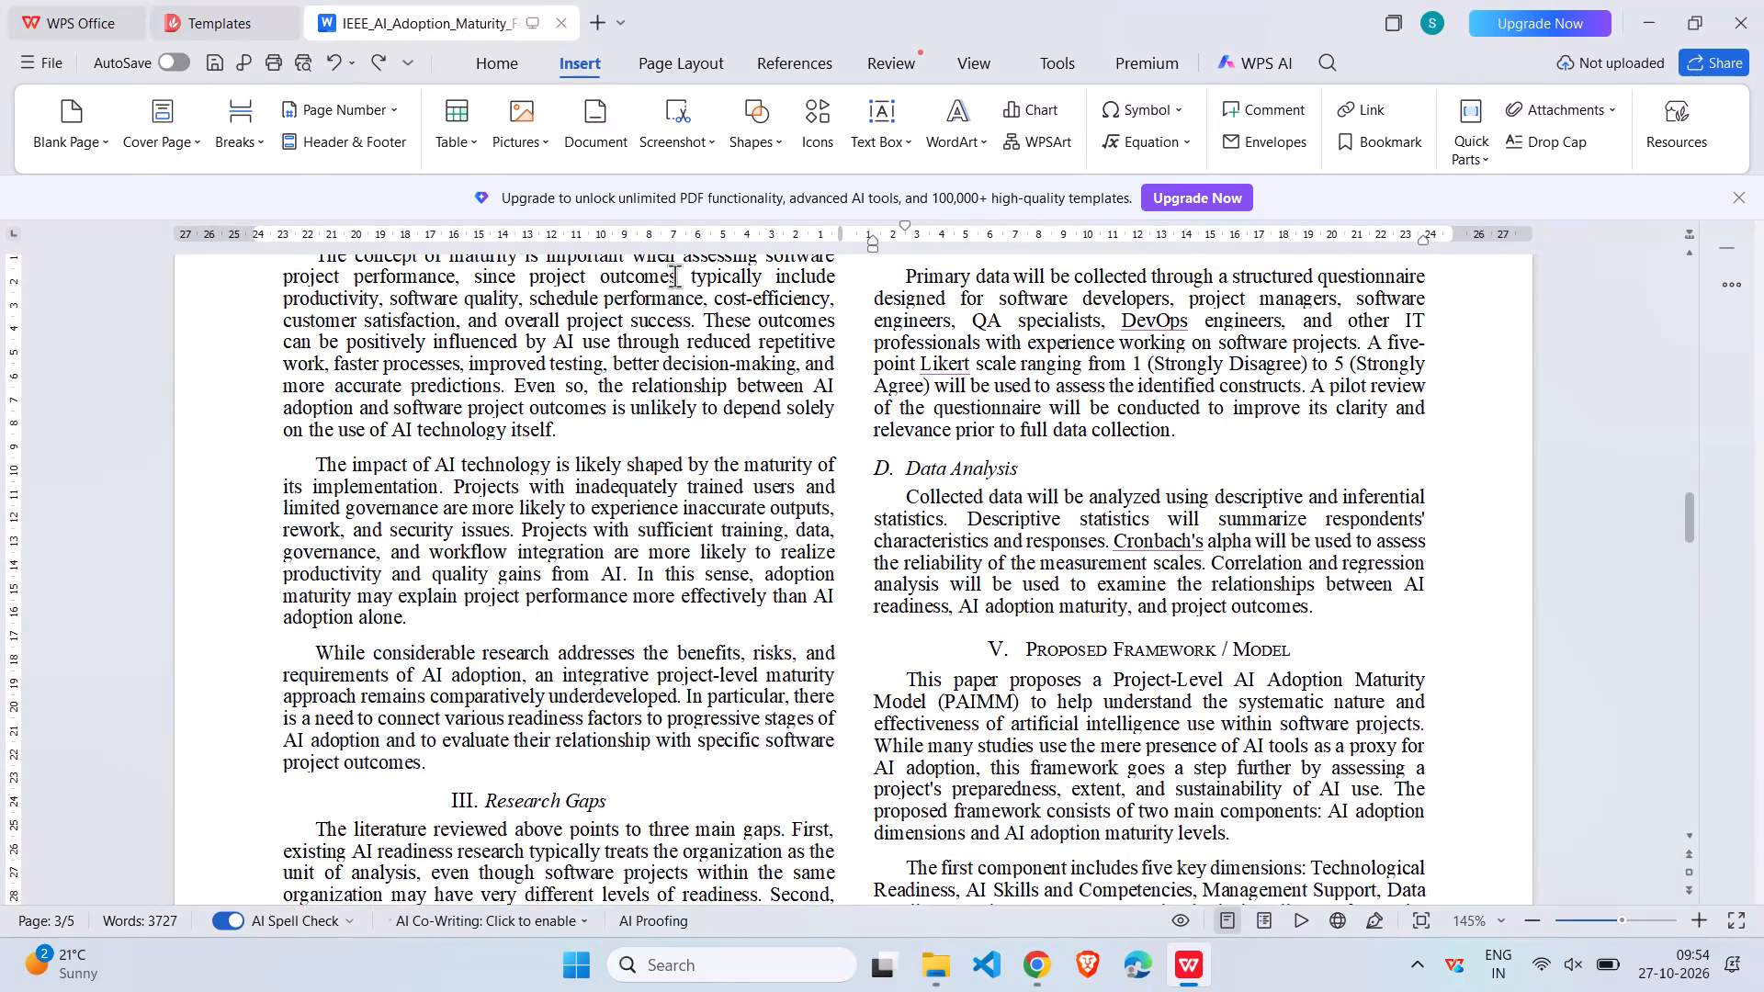
Review the paper's two-column layout and headings on pages 2 and 3, around Table I, and at the title and abstract.
{"action": "scroll", "coordinate": [674, 276], "scroll_direction": "up", "scroll_amount": 9}
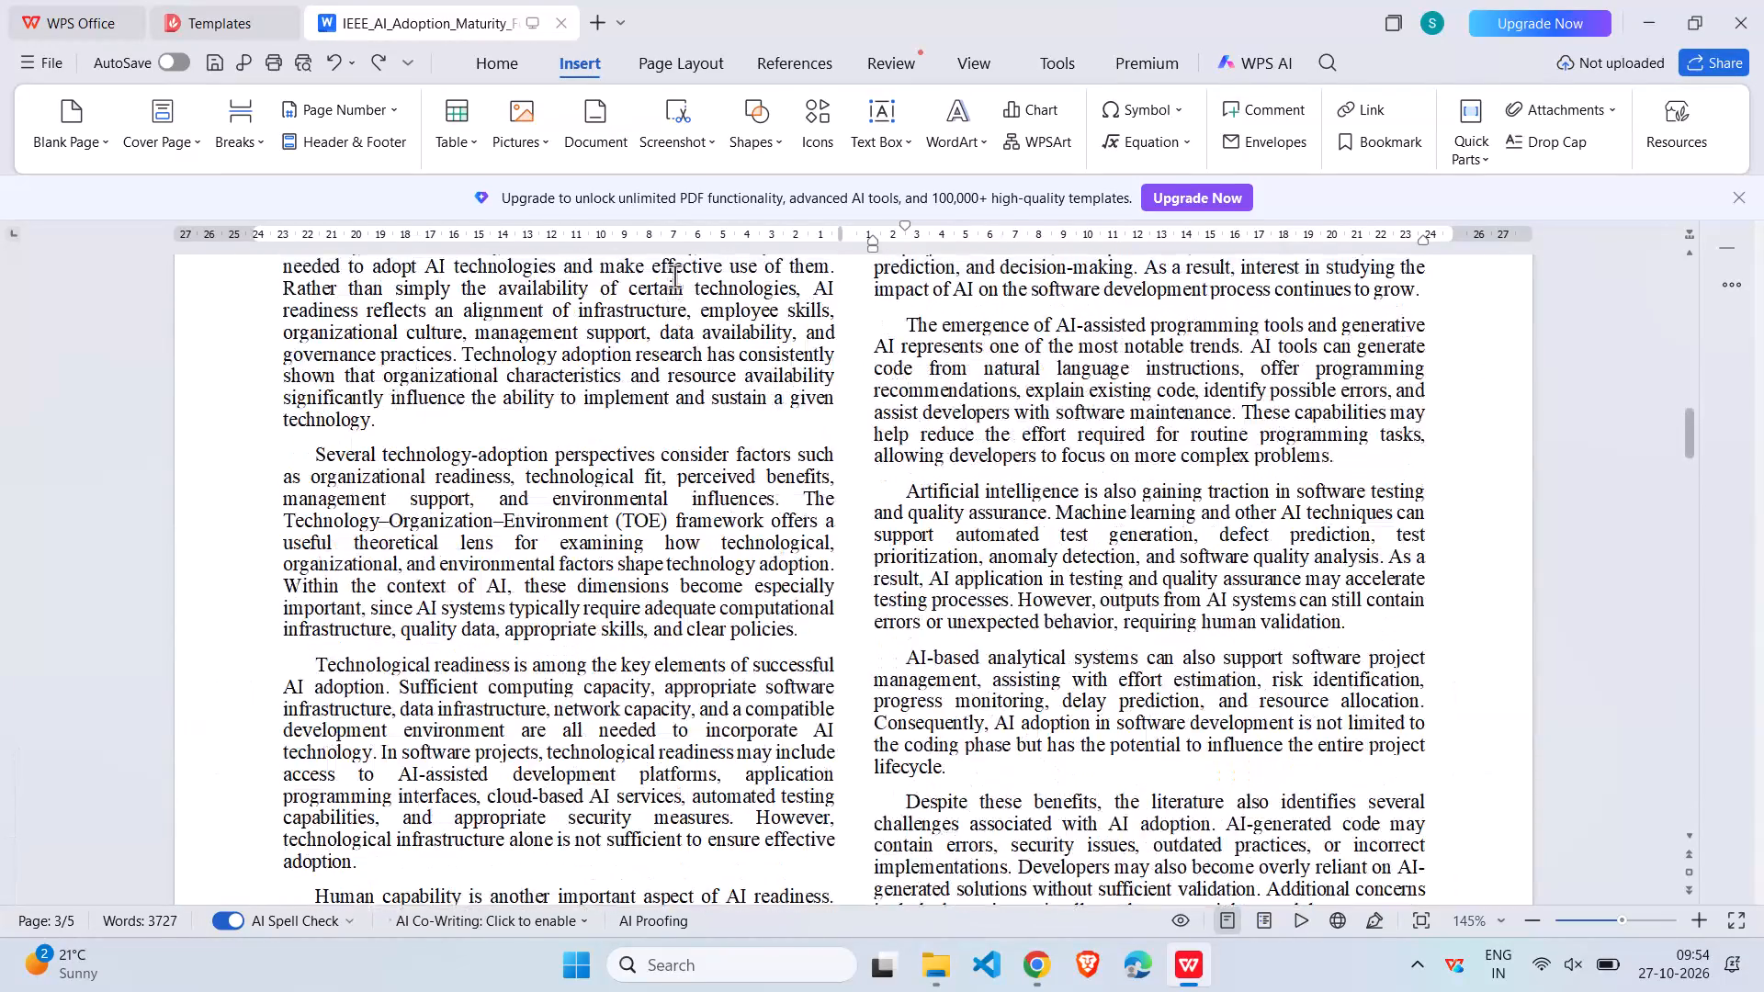
{"action": "scroll", "coordinate": [674, 276], "scroll_direction": "up", "scroll_amount": 2}
{"action": "scroll", "coordinate": [674, 276], "scroll_direction": "down", "scroll_amount": 5}
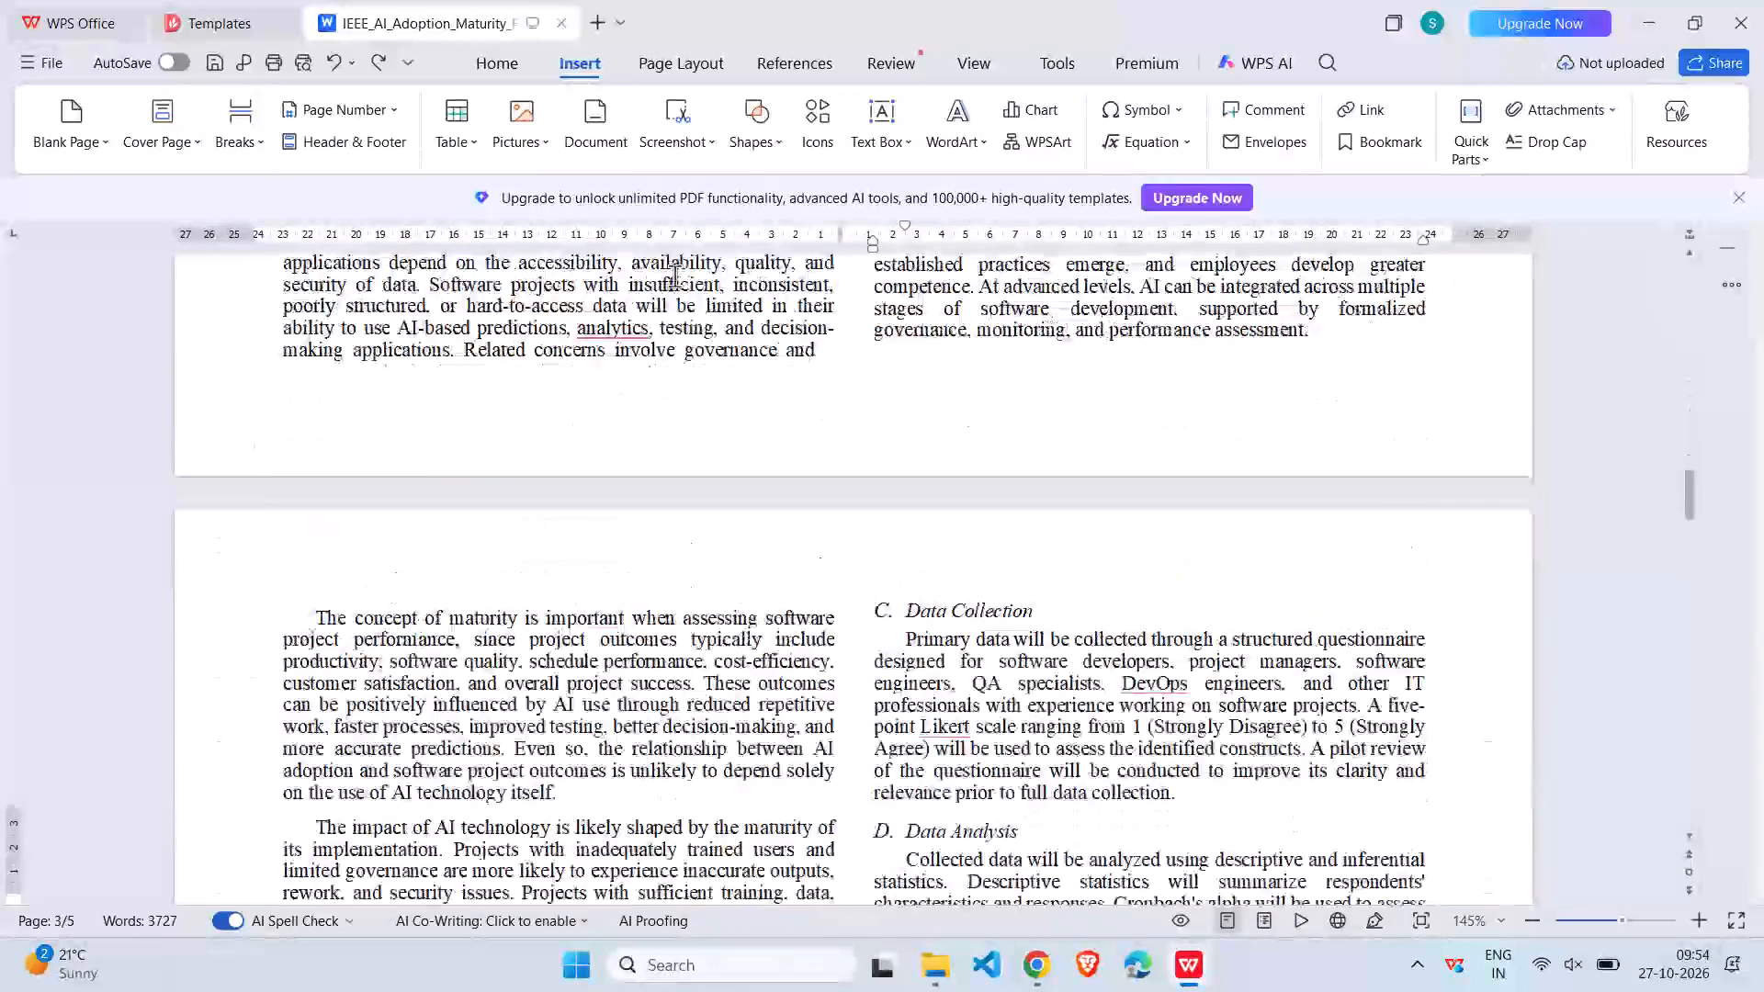
{"action": "scroll", "coordinate": [674, 276], "scroll_direction": "down", "scroll_amount": 8}
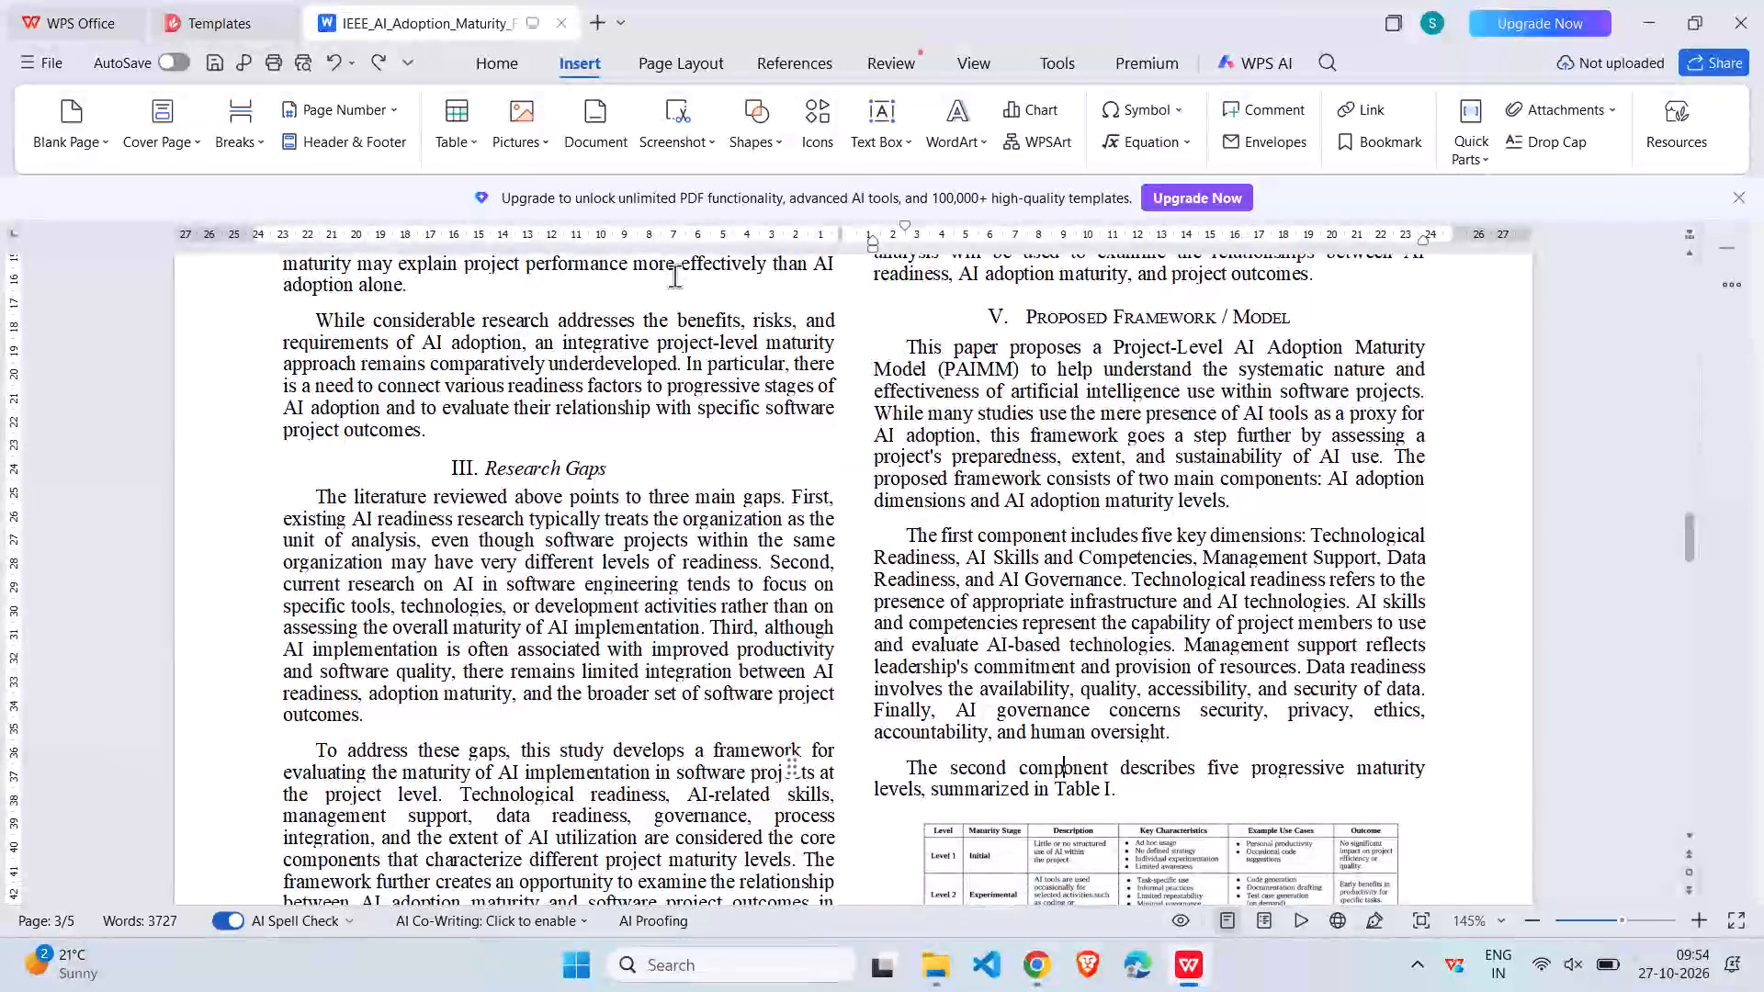
{"action": "scroll", "coordinate": [674, 276], "scroll_direction": "down", "scroll_amount": 7}
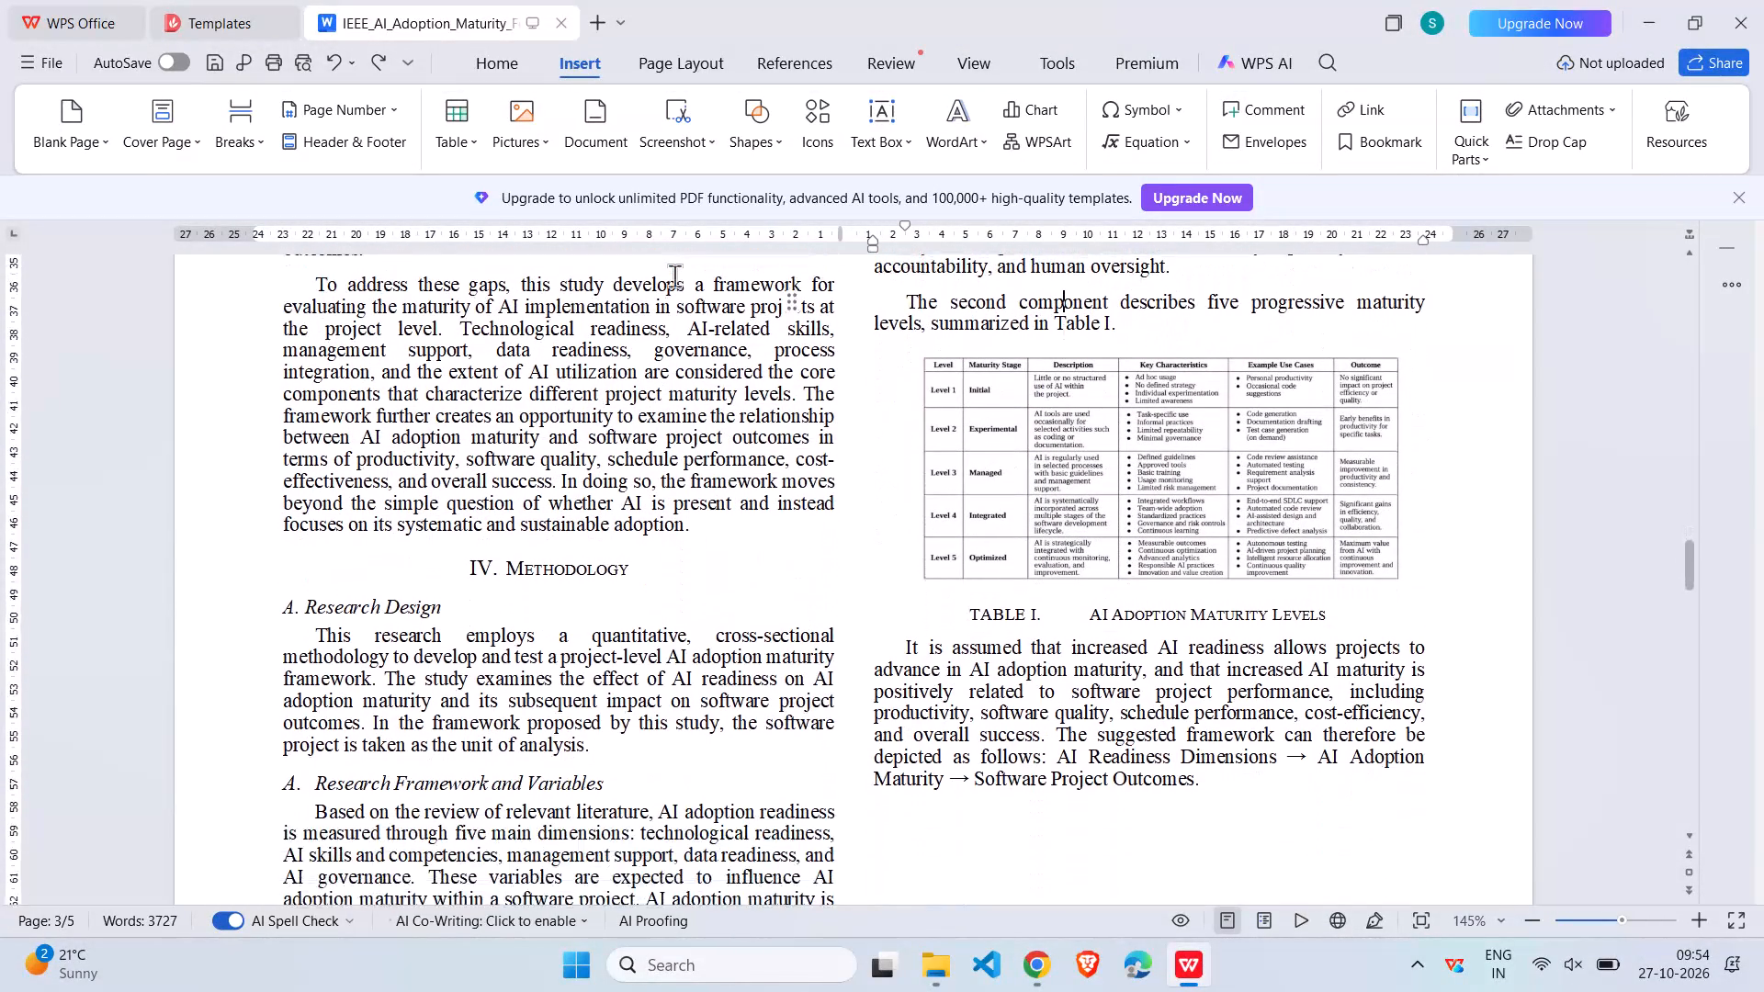
{"action": "scroll", "coordinate": [674, 276], "scroll_direction": "down", "scroll_amount": 7}
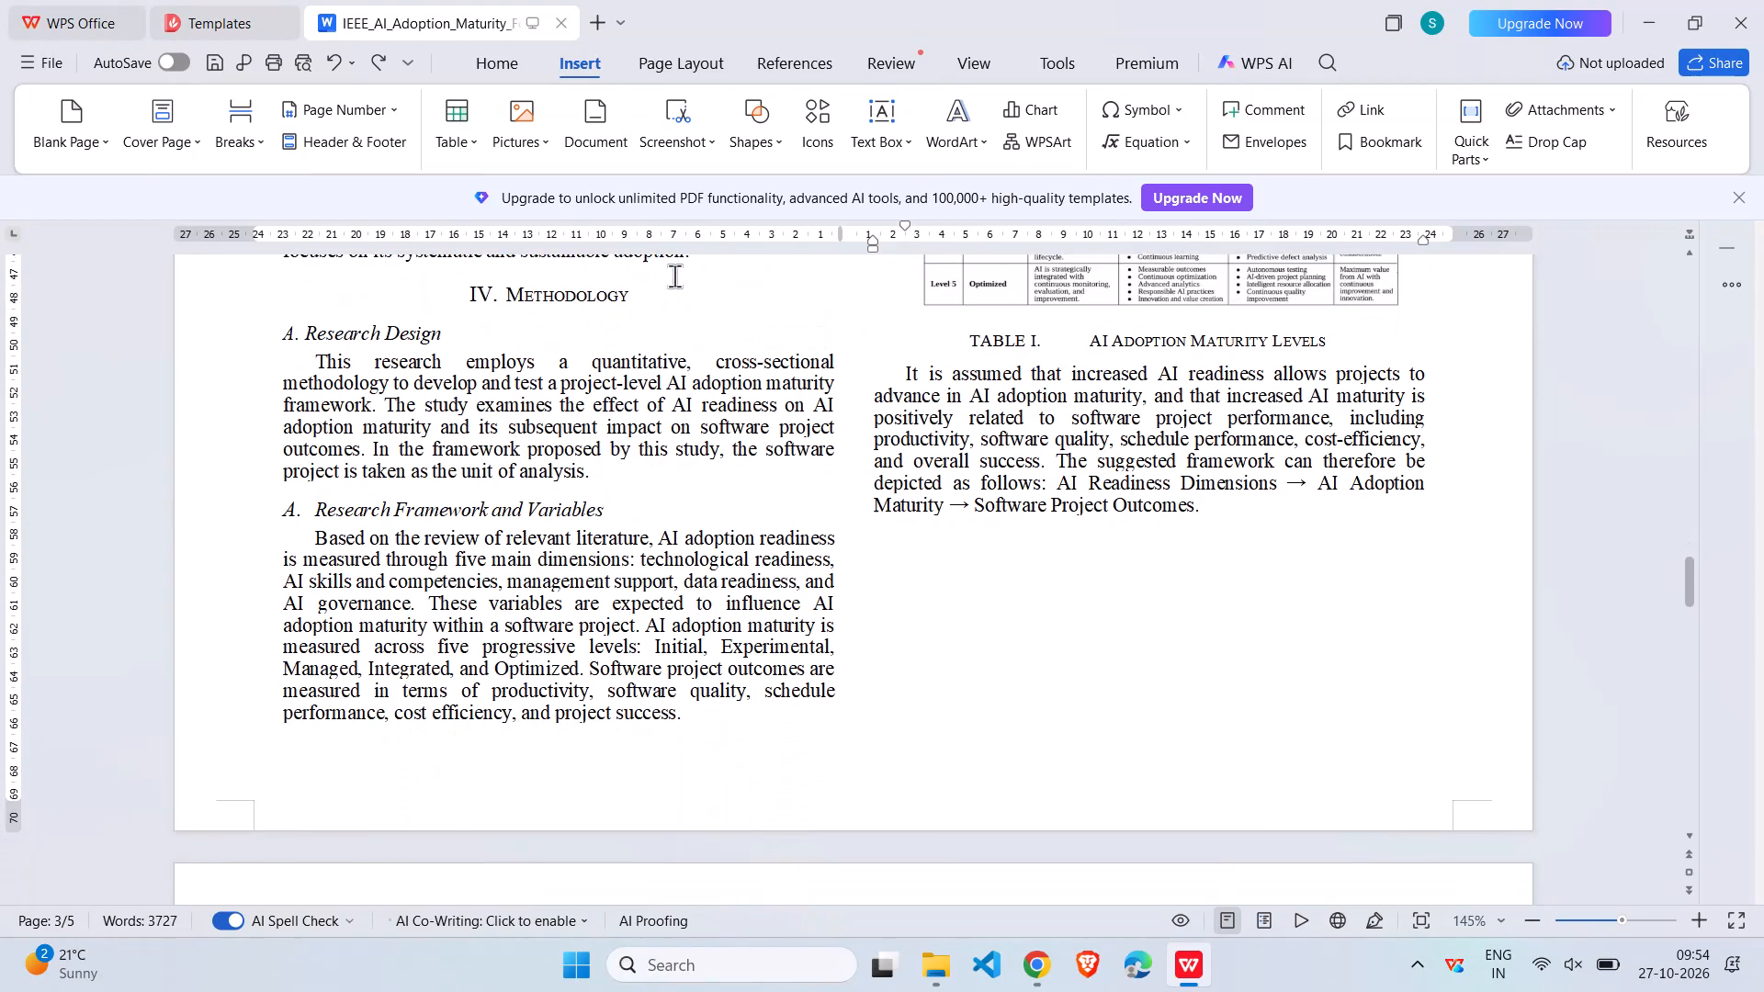
{"action": "scroll", "coordinate": [674, 276], "scroll_direction": "down", "scroll_amount": 1}
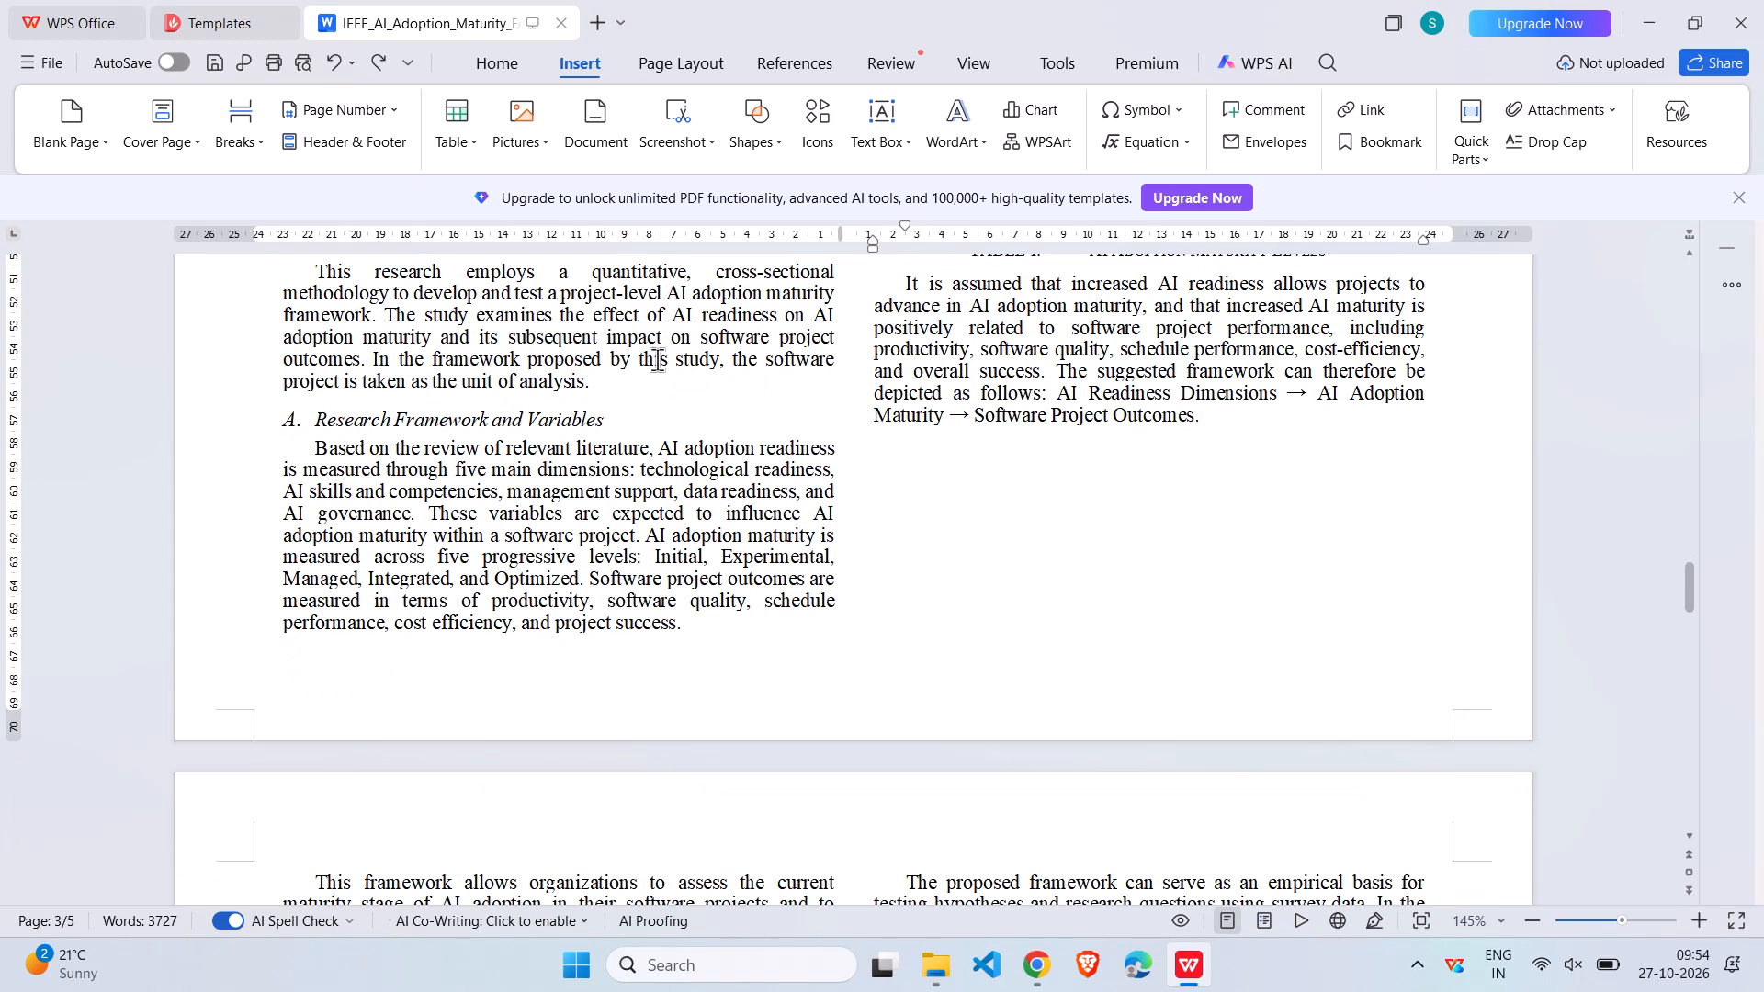
{"action": "scroll", "coordinate": [799, 546], "scroll_direction": "up", "scroll_amount": 19}
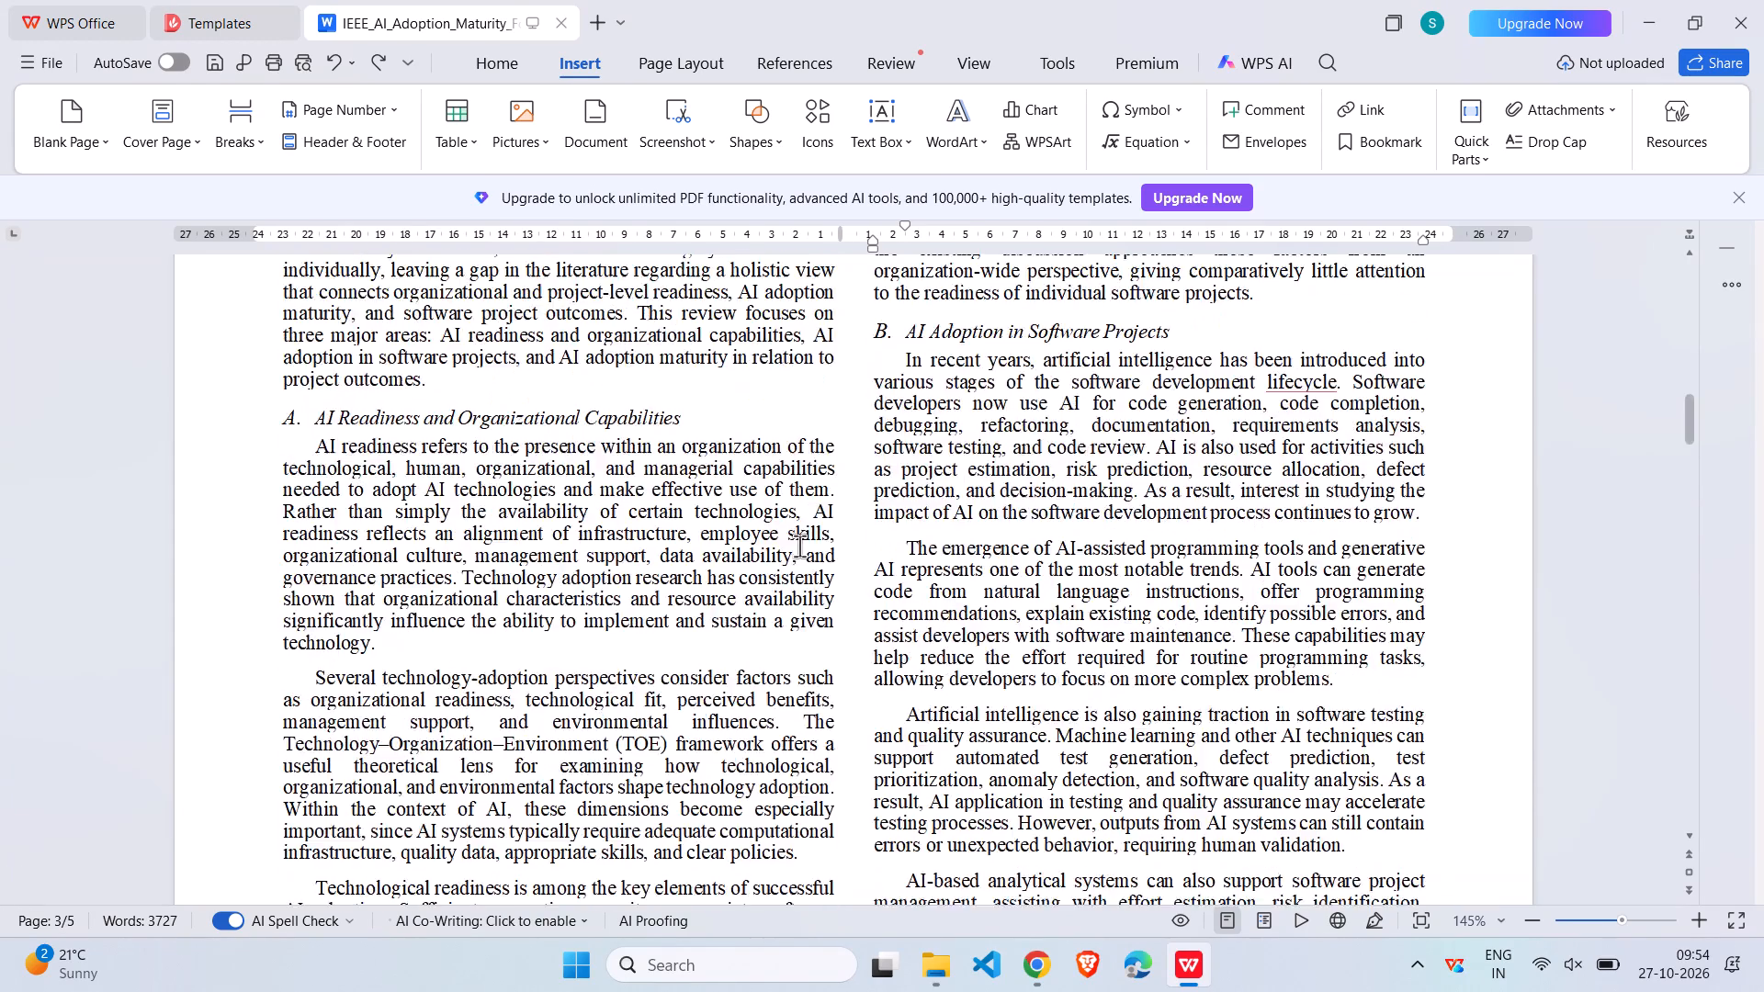
{"action": "scroll", "coordinate": [799, 546], "scroll_direction": "up", "scroll_amount": 11}
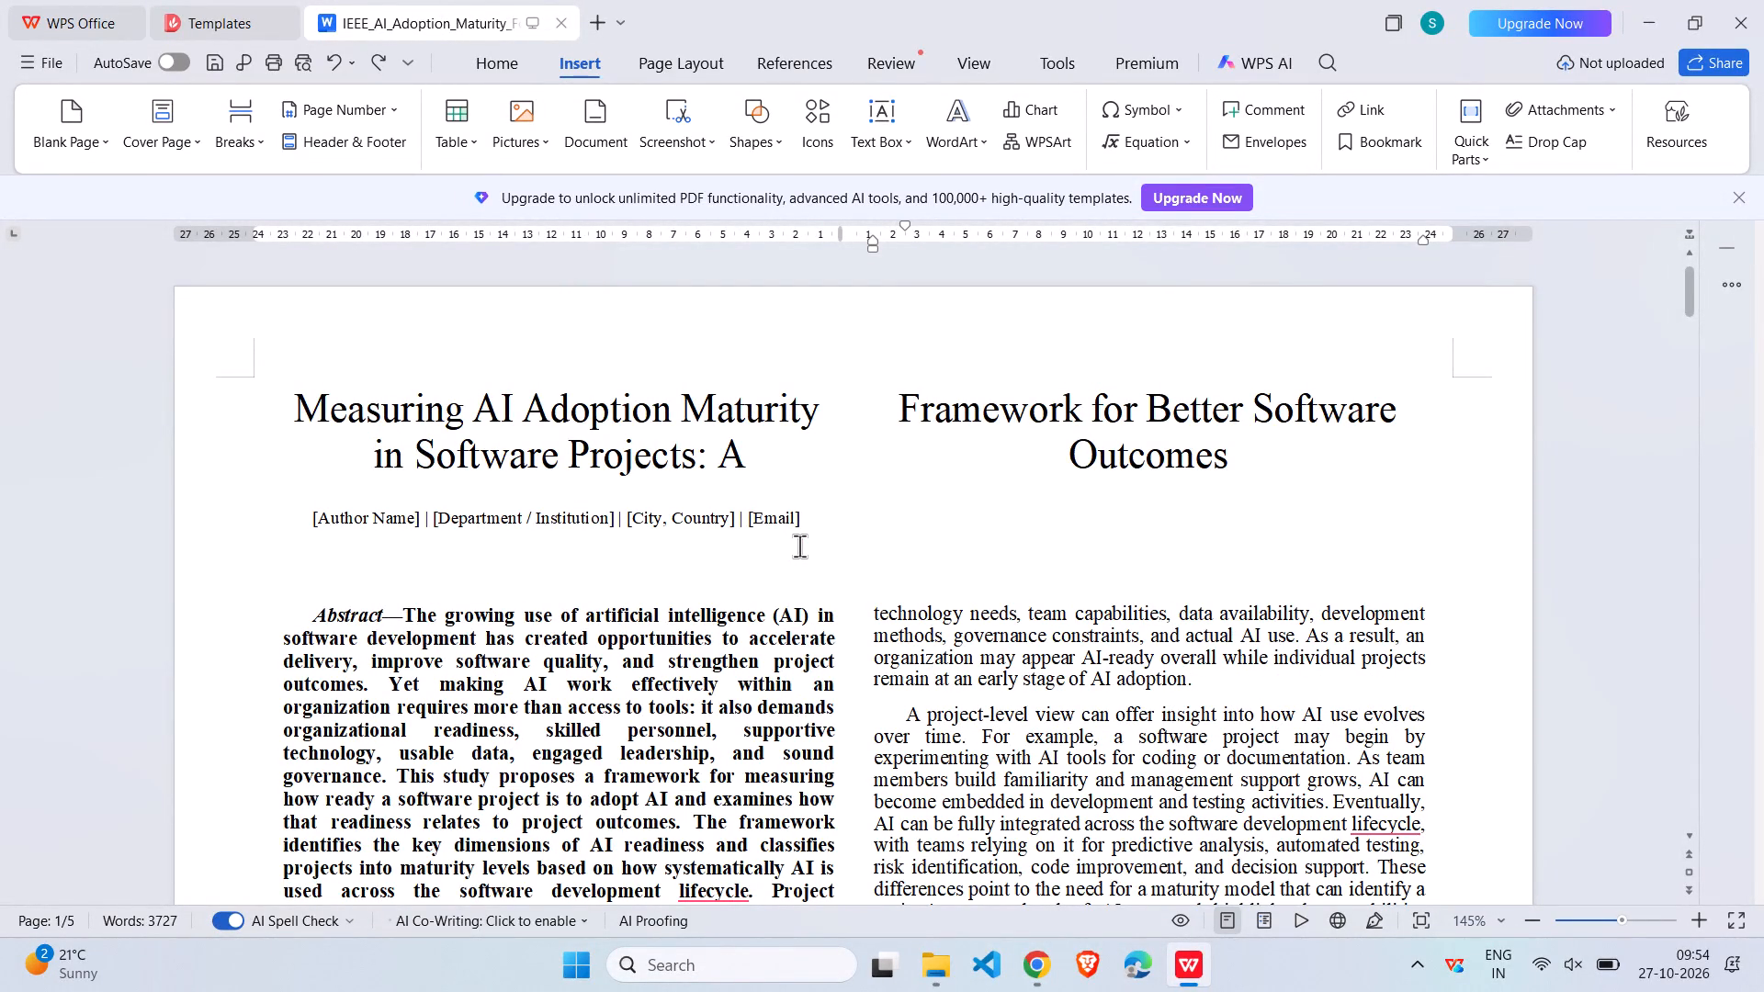
{"action": "scroll", "coordinate": [799, 546], "scroll_direction": "down", "scroll_amount": 3}
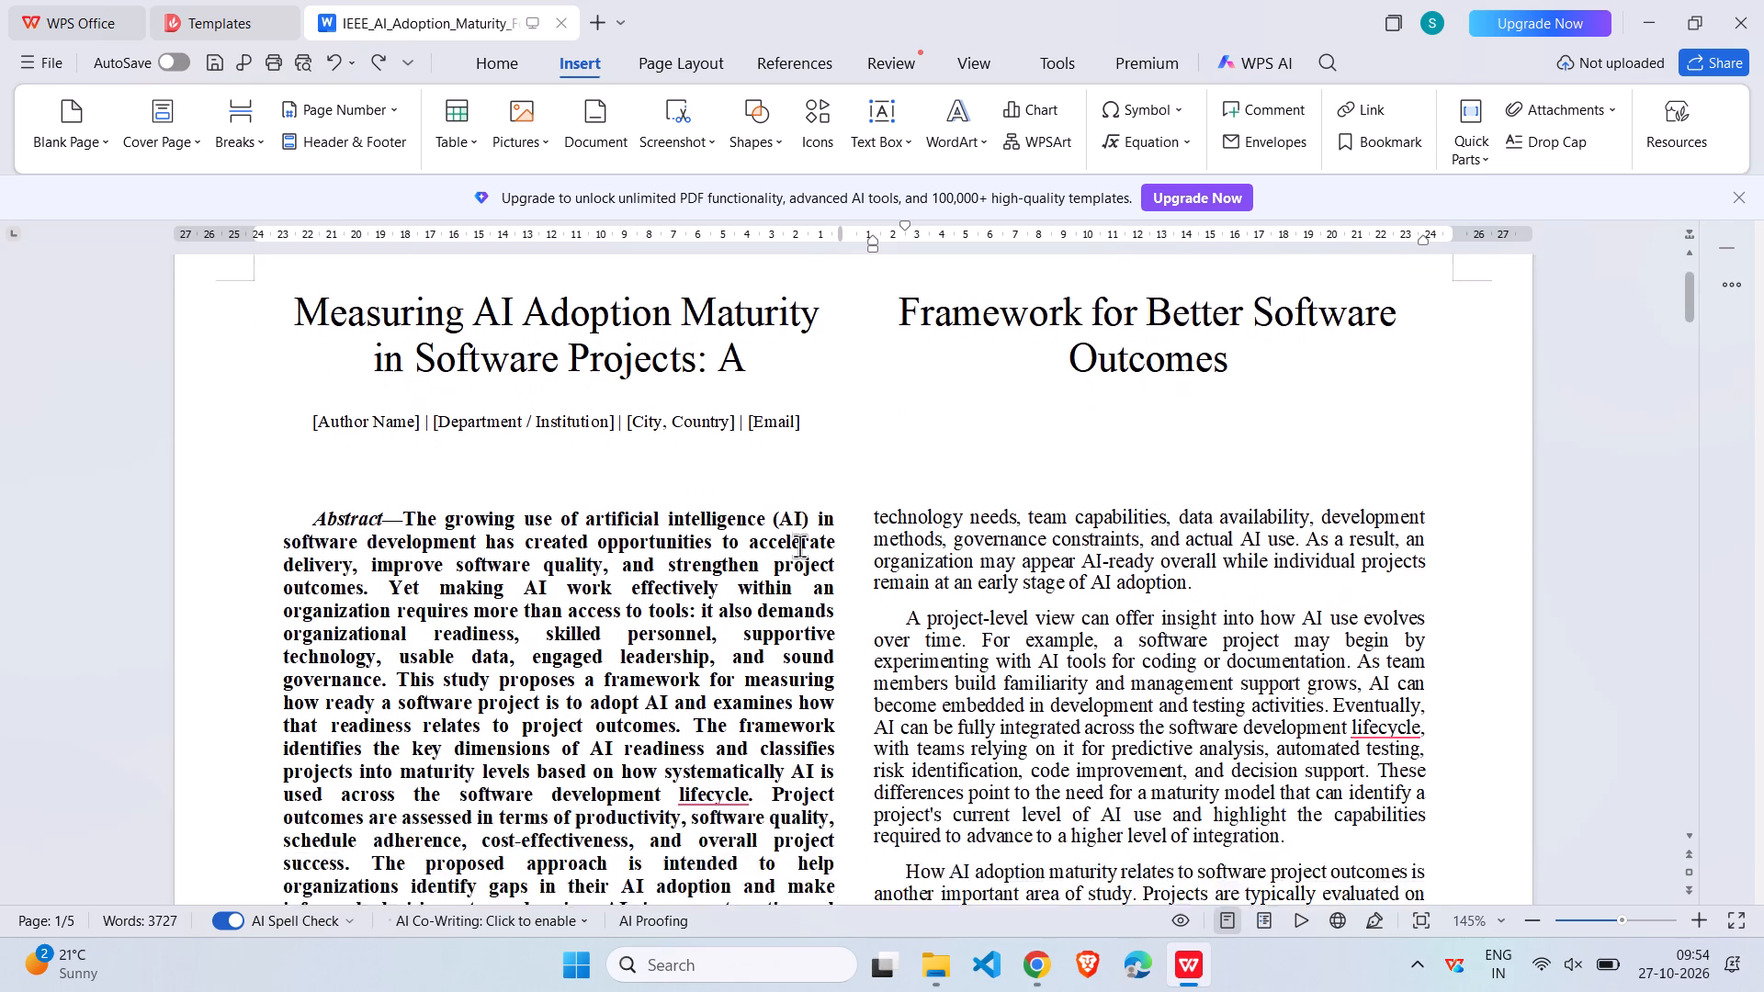